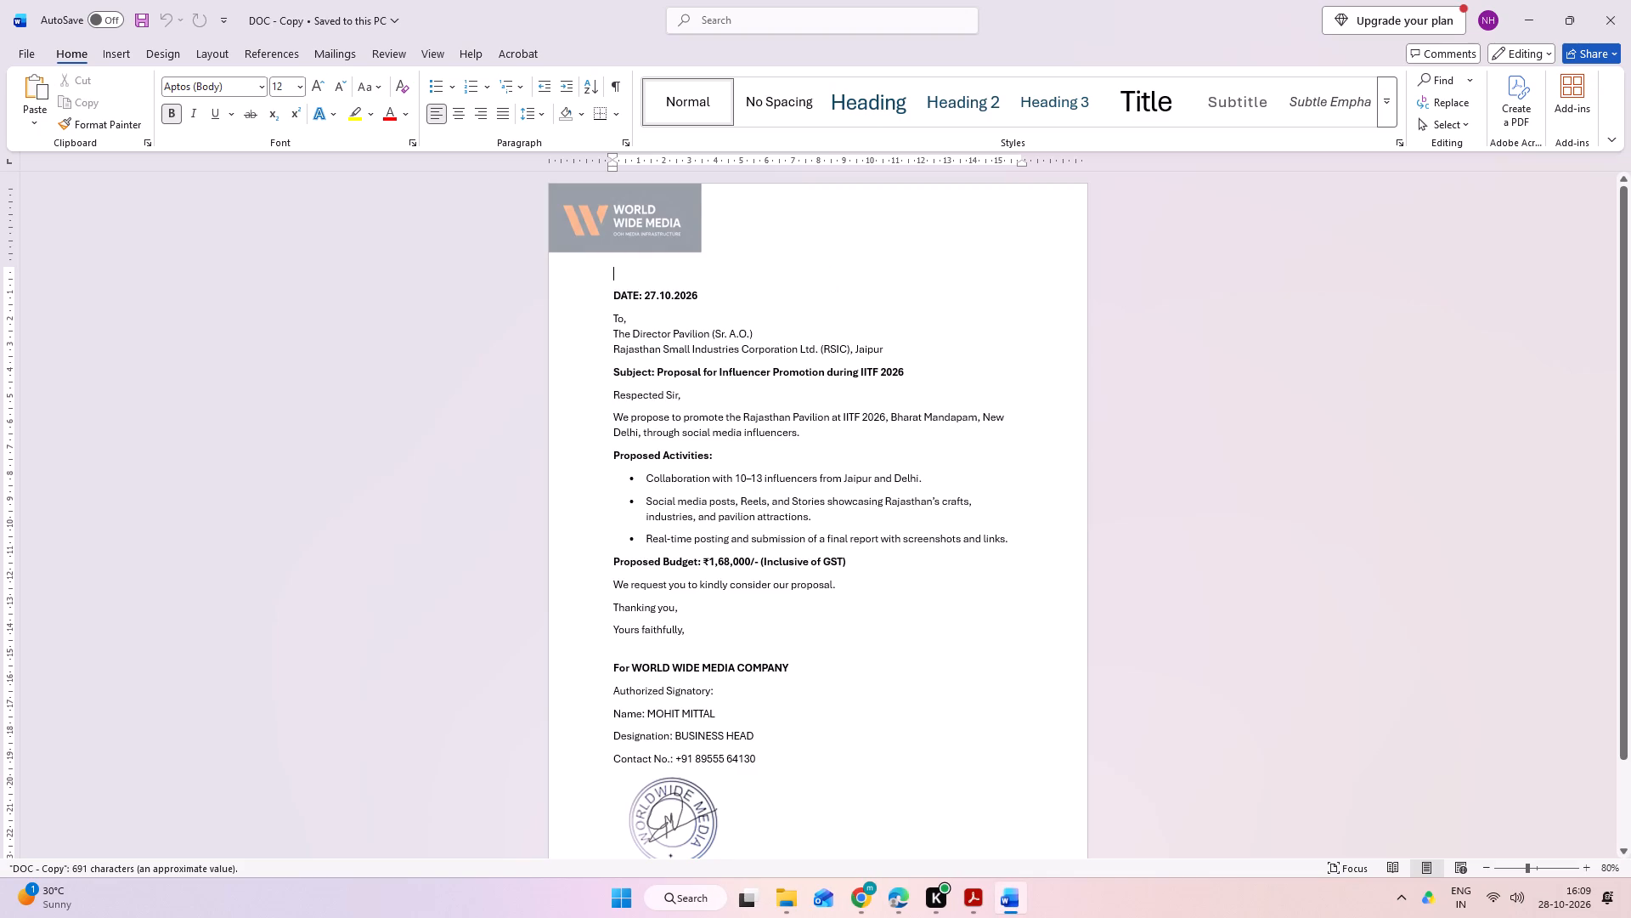
# In the Word document DOC - Copy, replace the entire body text with the copied letter to the SMS Hospital Superintendent.
pyautogui.hotkey('ctrl', 'a')
pyautogui.press('Delete')
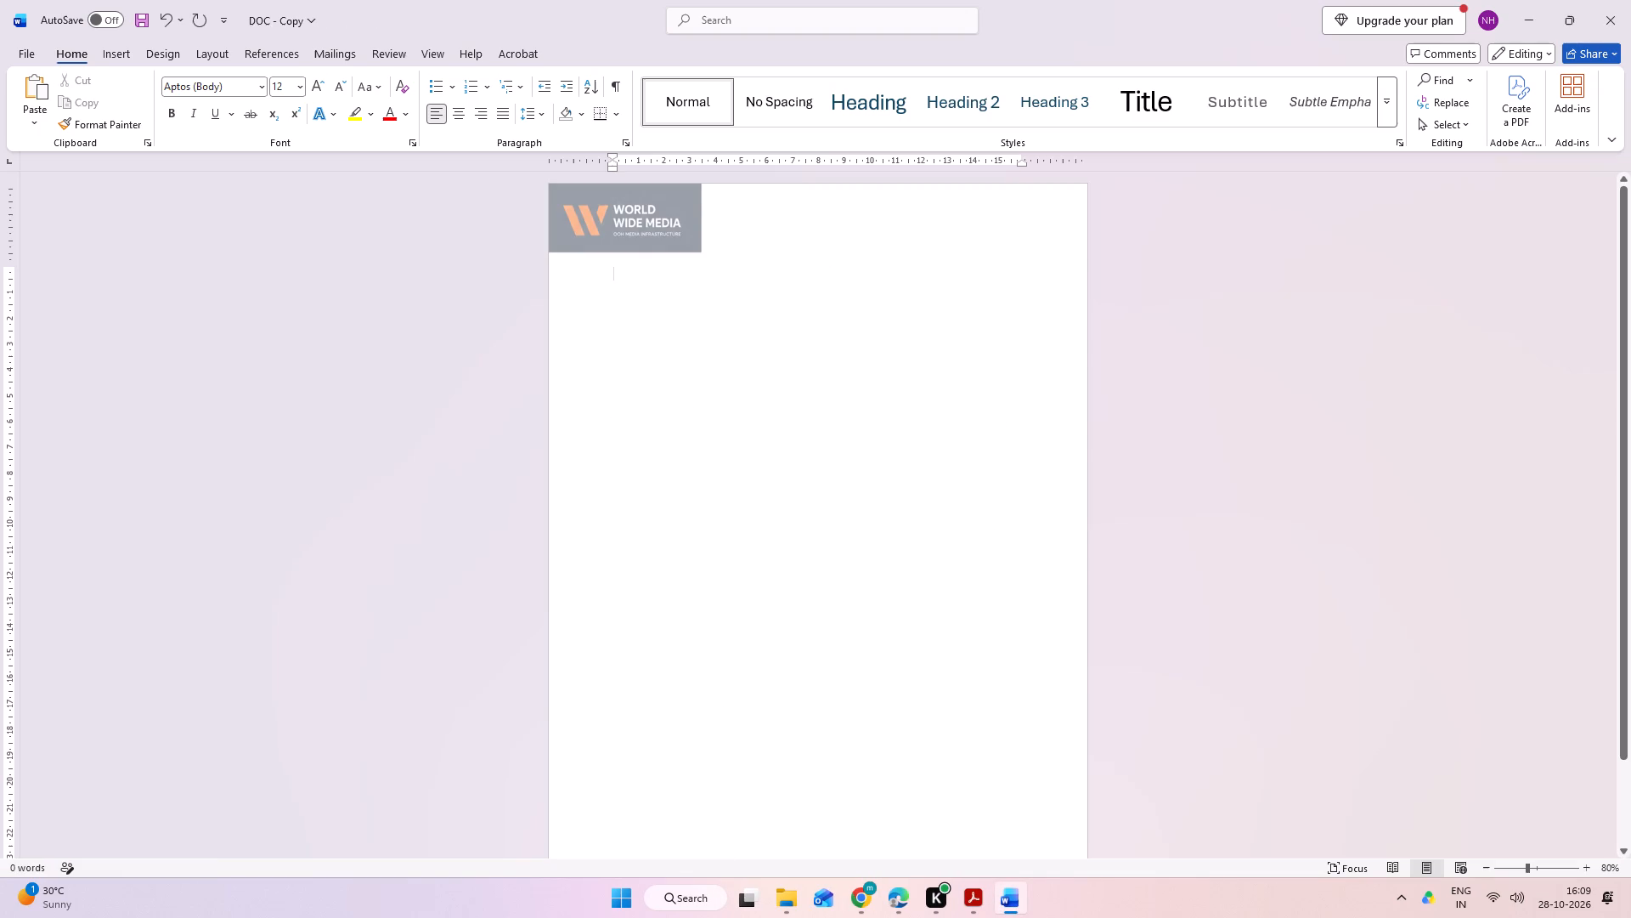
pyautogui.hotkey('ctrl', 'v')
# Delete the World Wide Media logo from the page header.
pyautogui.doubleClick(698, 227)
pyautogui.click(644, 202)
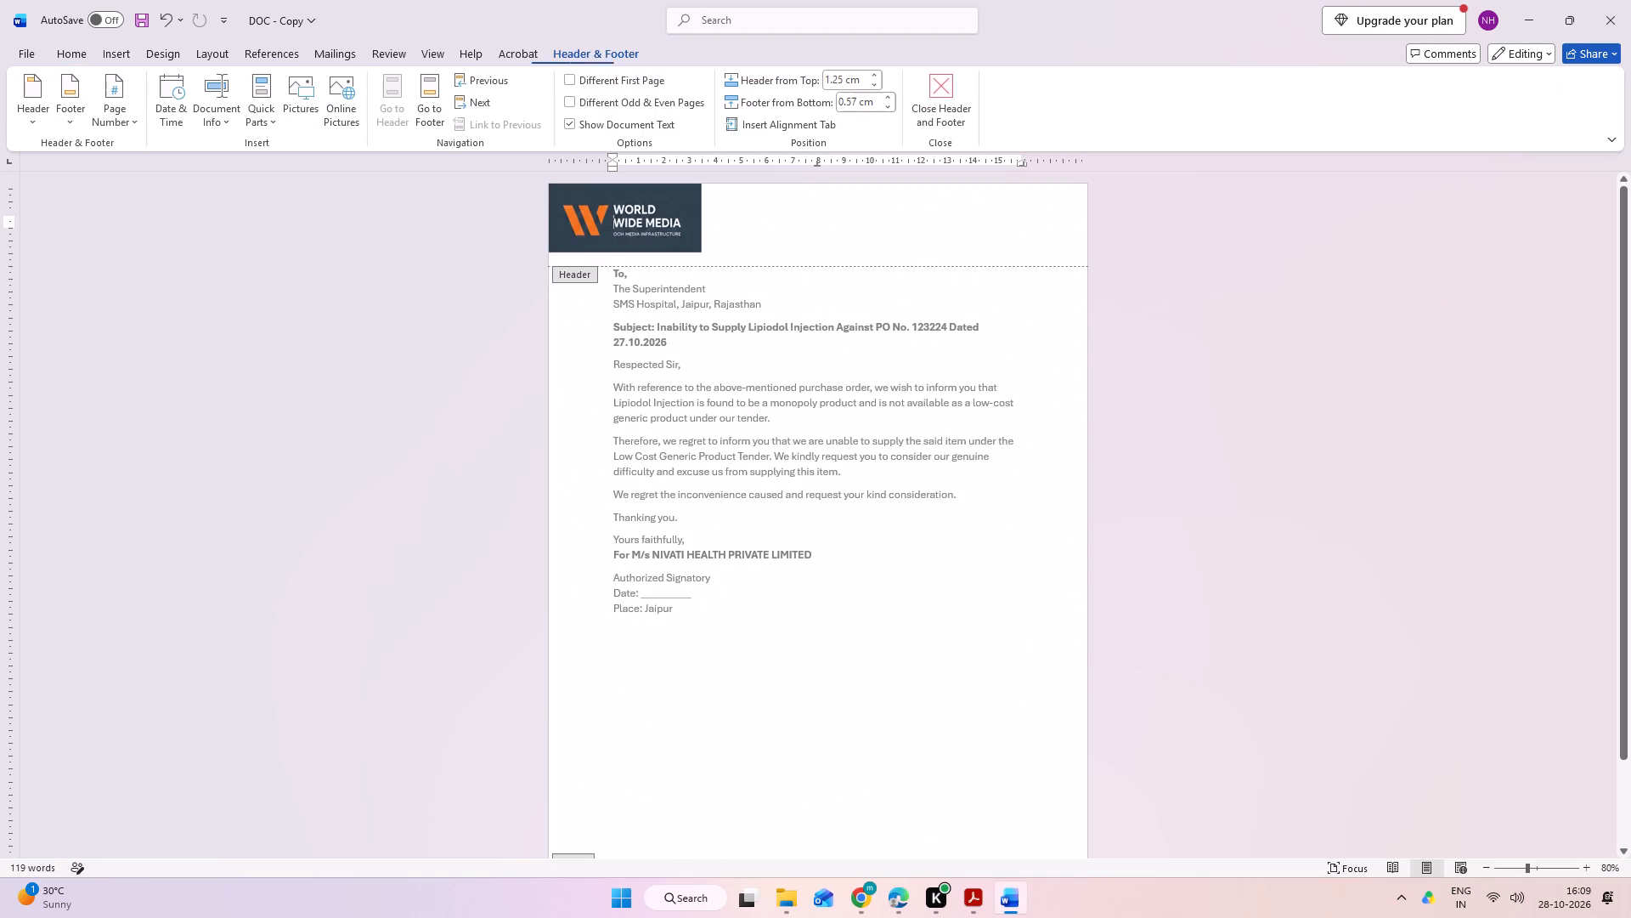
pyautogui.press('Delete')
# Insert the Nivati LH image from the desktop into the header, scale it to cover the whole page, and close header editing.
pyautogui.press('super+d')
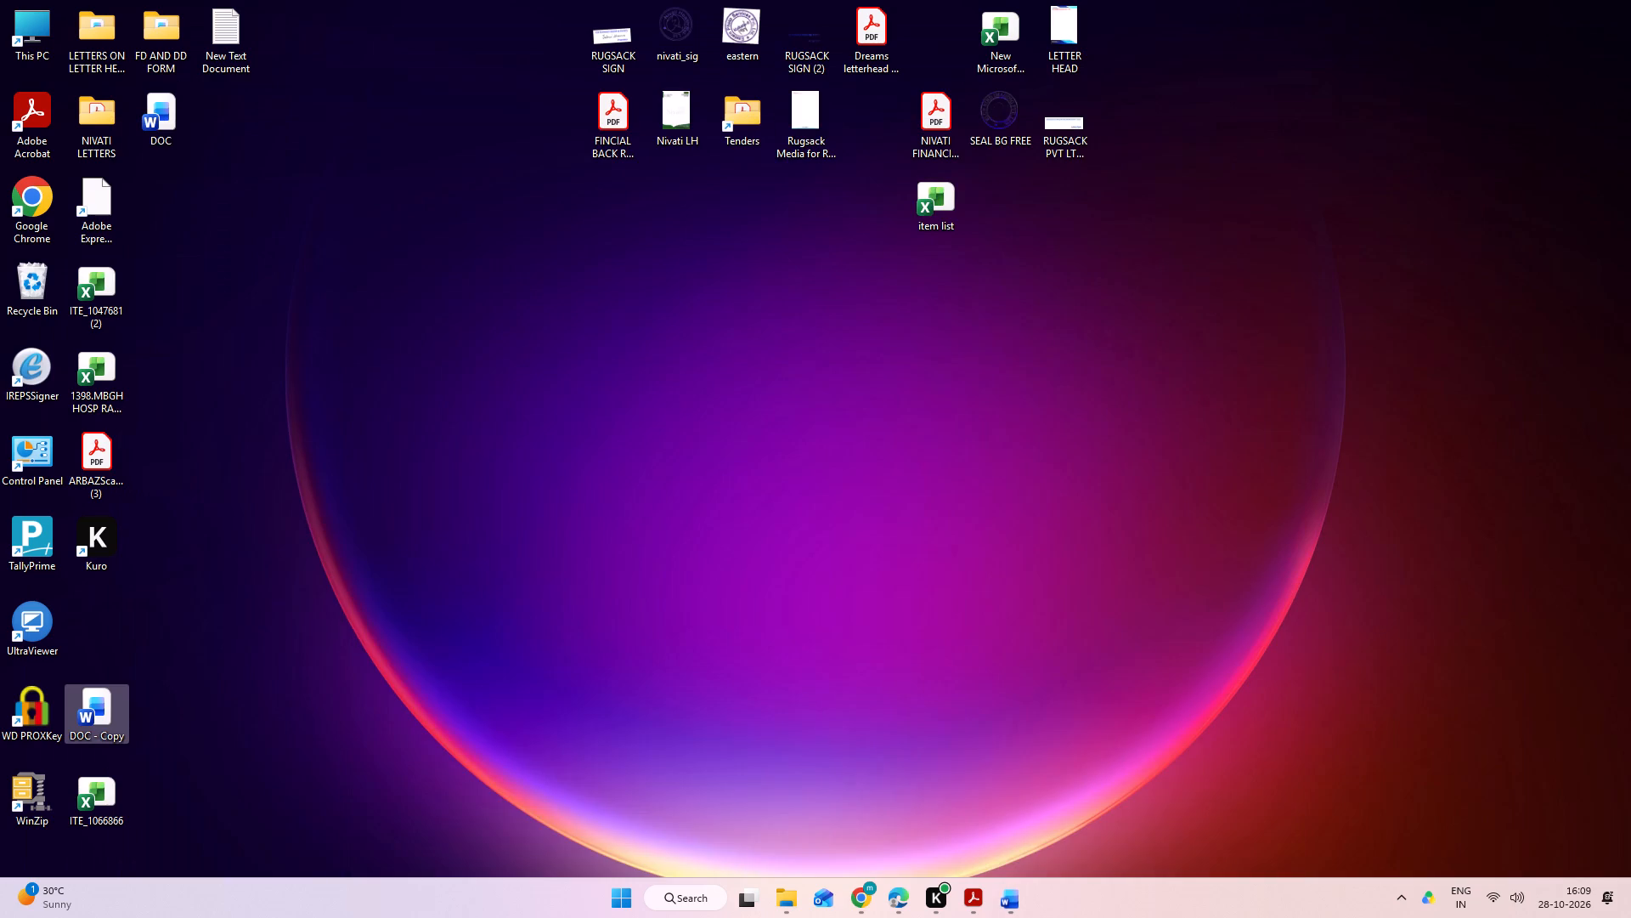
pyautogui.moveTo(663, 110); pyautogui.dragTo(731, 347)
pyautogui.hotkey('alt', 'Tab')
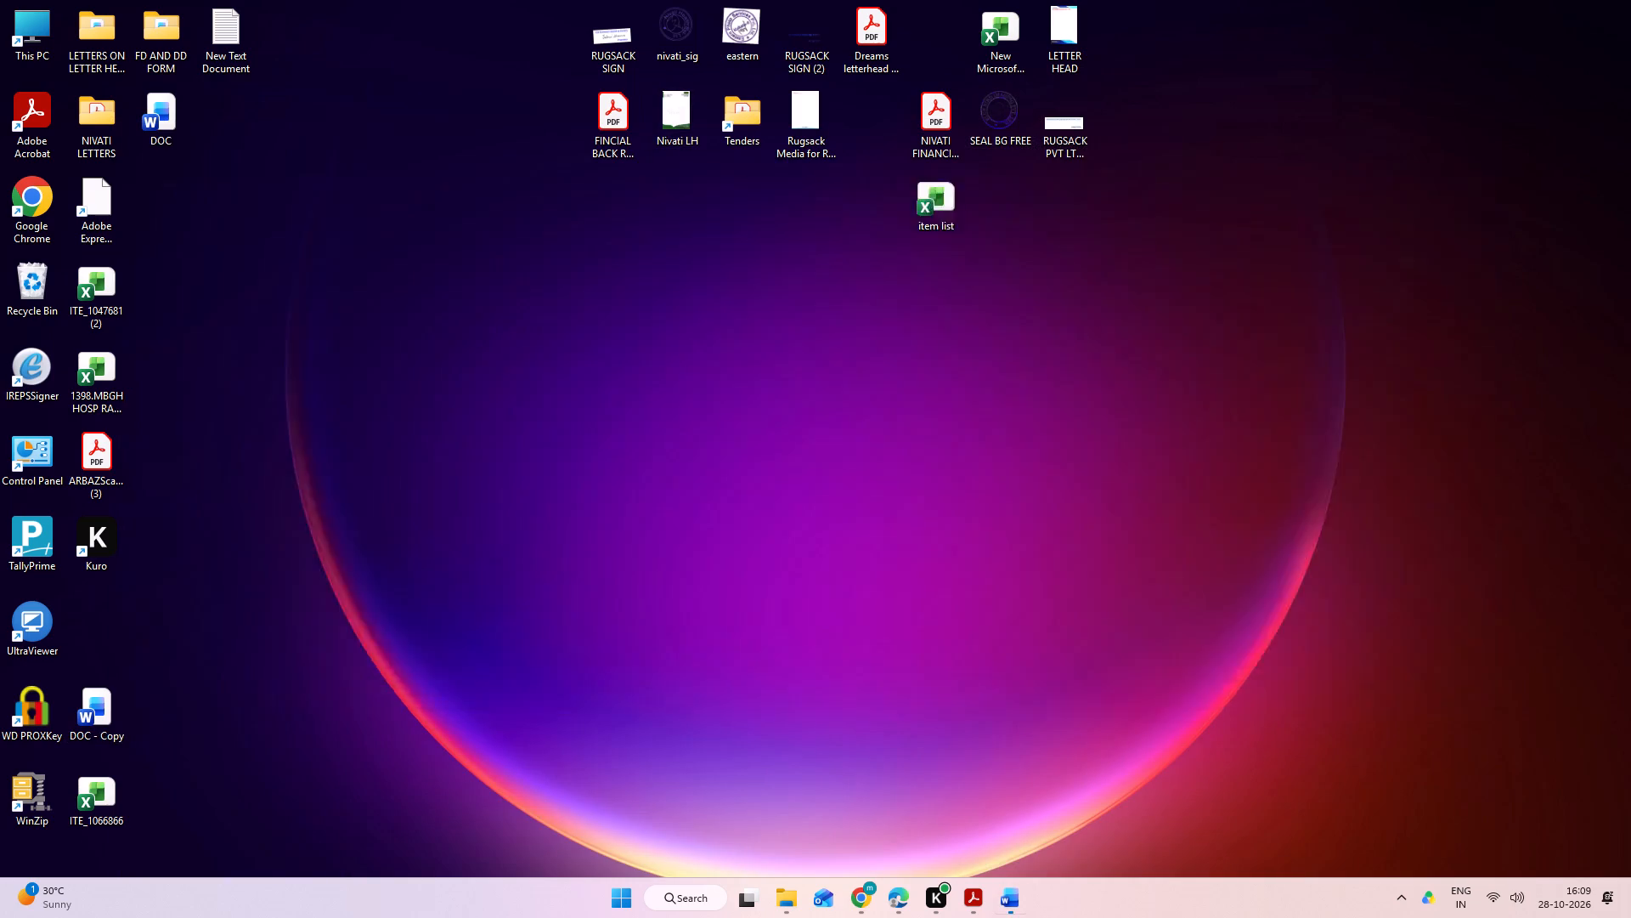
pyautogui.moveTo(731, 347); pyautogui.dragTo(664, 223)
pyautogui.click(655, 224)
pyautogui.moveTo(737, 262); pyautogui.dragTo(652, 218)
pyautogui.scroll(-6, 843, 631)
pyautogui.moveTo(959, 661); pyautogui.dragTo(1093, 784)
pyautogui.doubleClick(1143, 736)
pyautogui.scroll(6, 1143, 736)
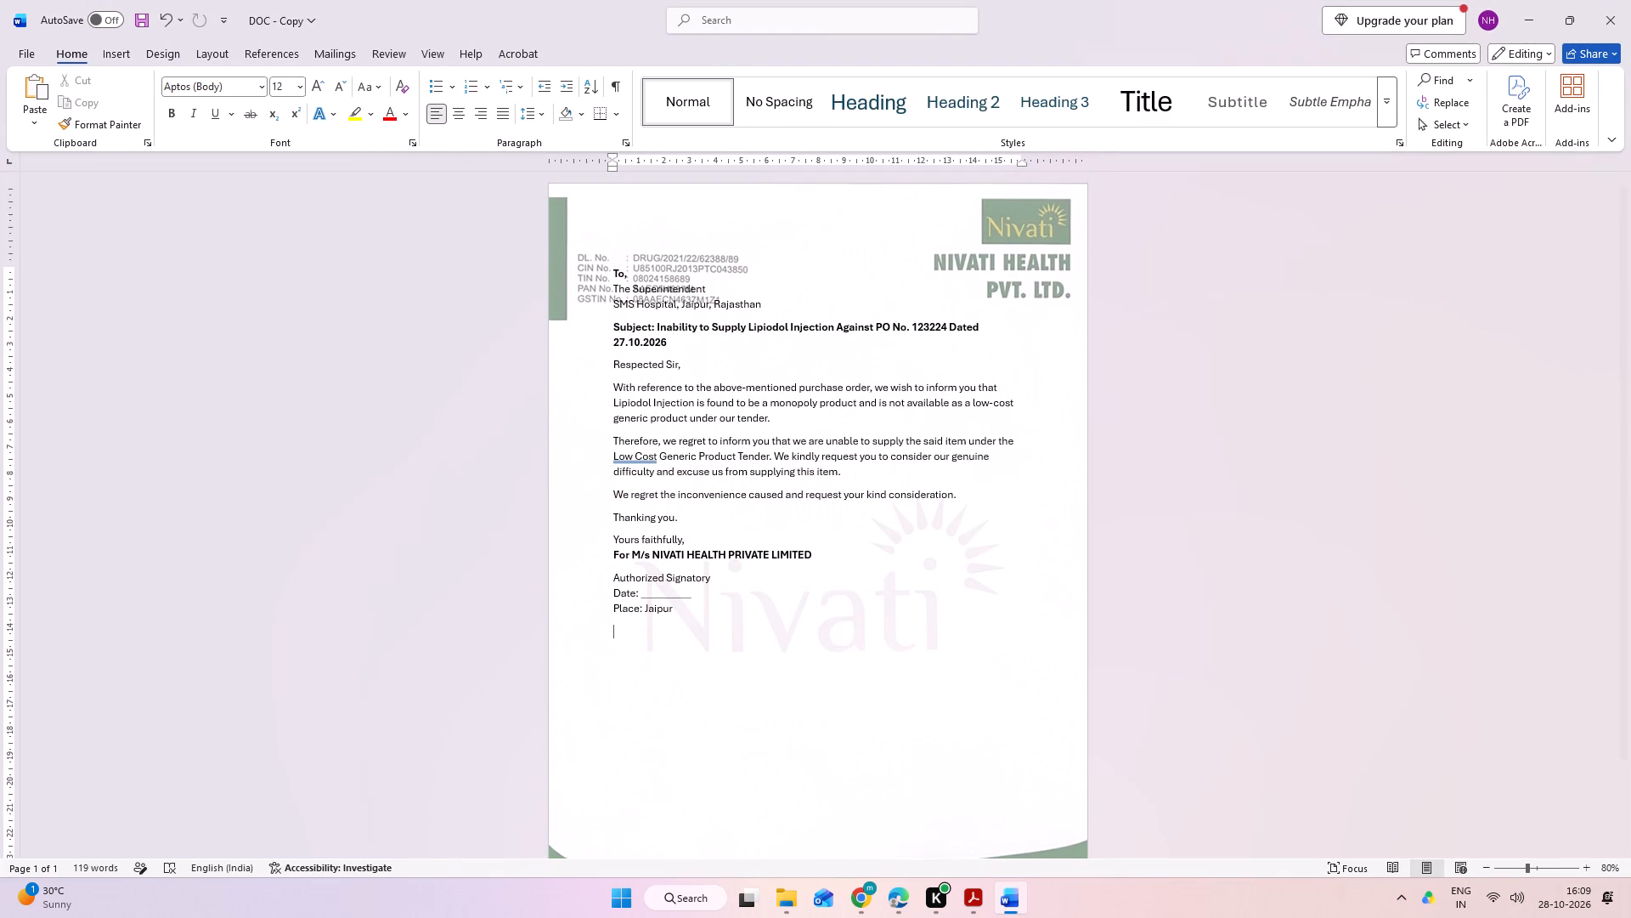
# Increase the page's top margin so the letter text starts below the letterhead's registration details.
pyautogui.moveTo(8, 268); pyautogui.dragTo(11, 319)
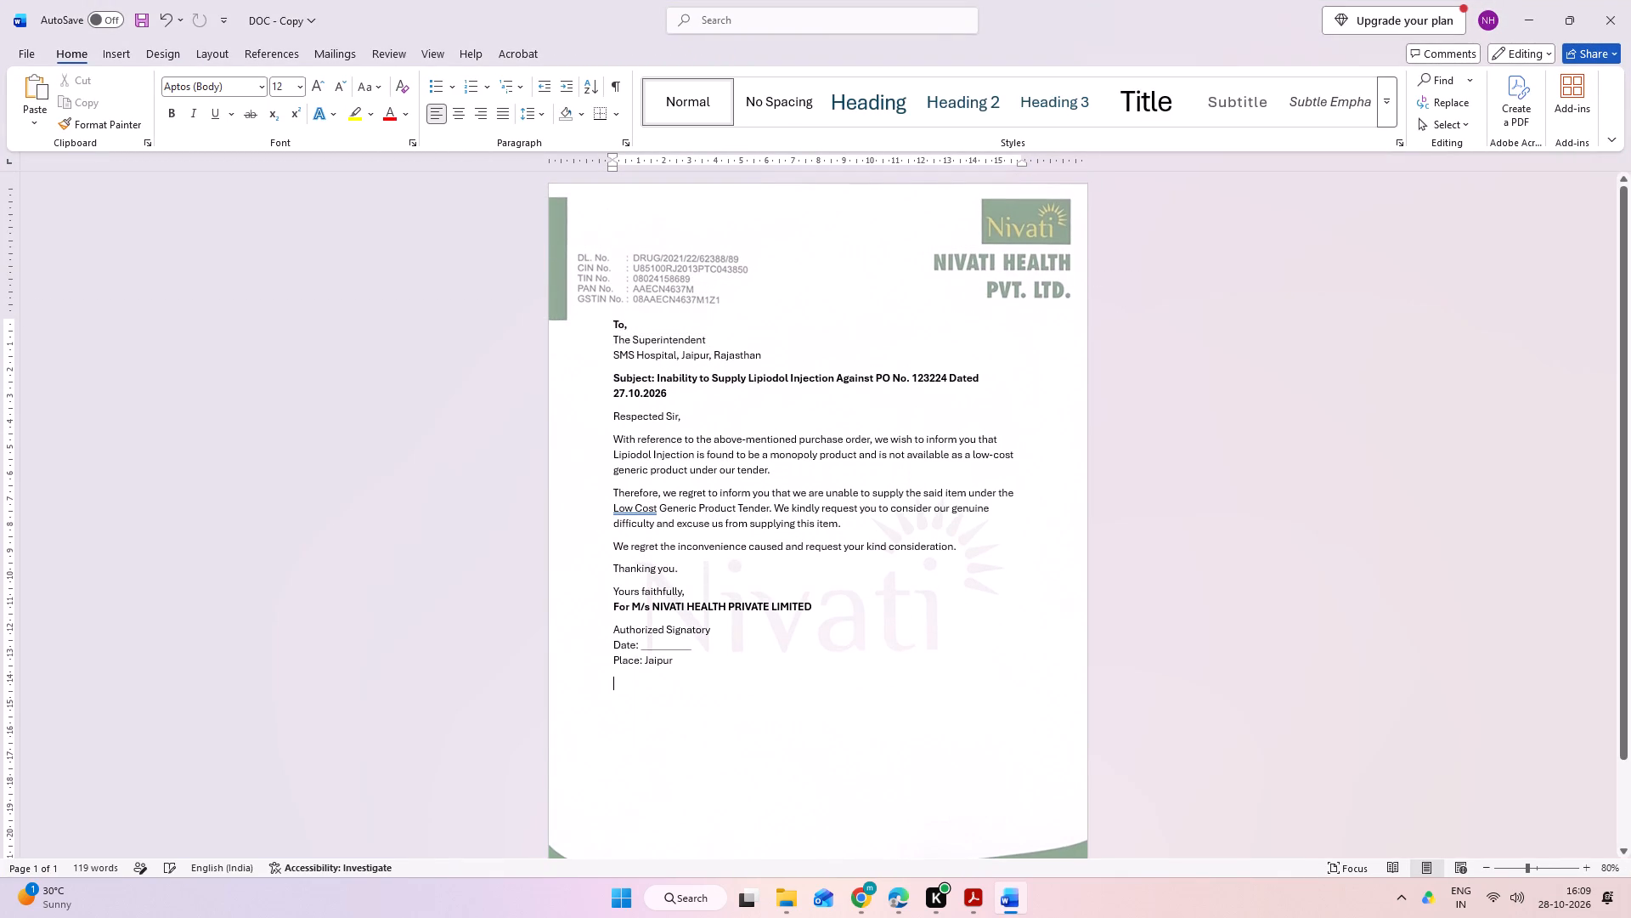
# Replace the blank underline after "Date:" in the sign-off with 28.10.2026.
pyautogui.moveTo(696, 645); pyautogui.dragTo(653, 645)
pyautogui.press('BackSpace')
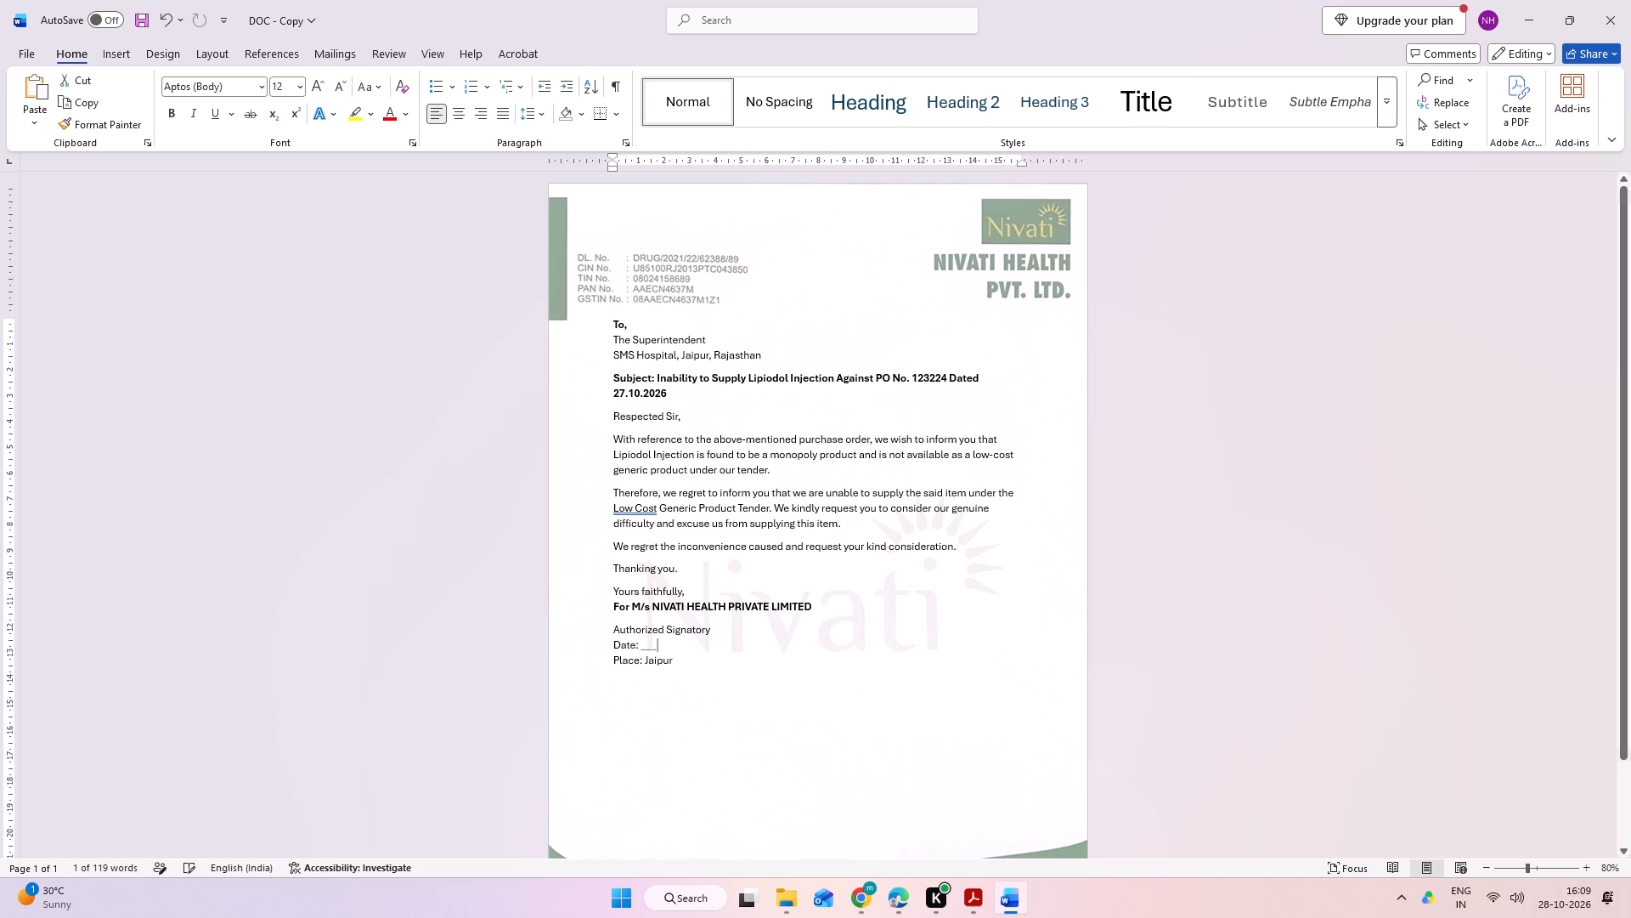
pyautogui.press('BackSpace')
pyautogui.press('BackSpace')
pyautogui.press('BackSpace')
pyautogui.write('28.10.2026')
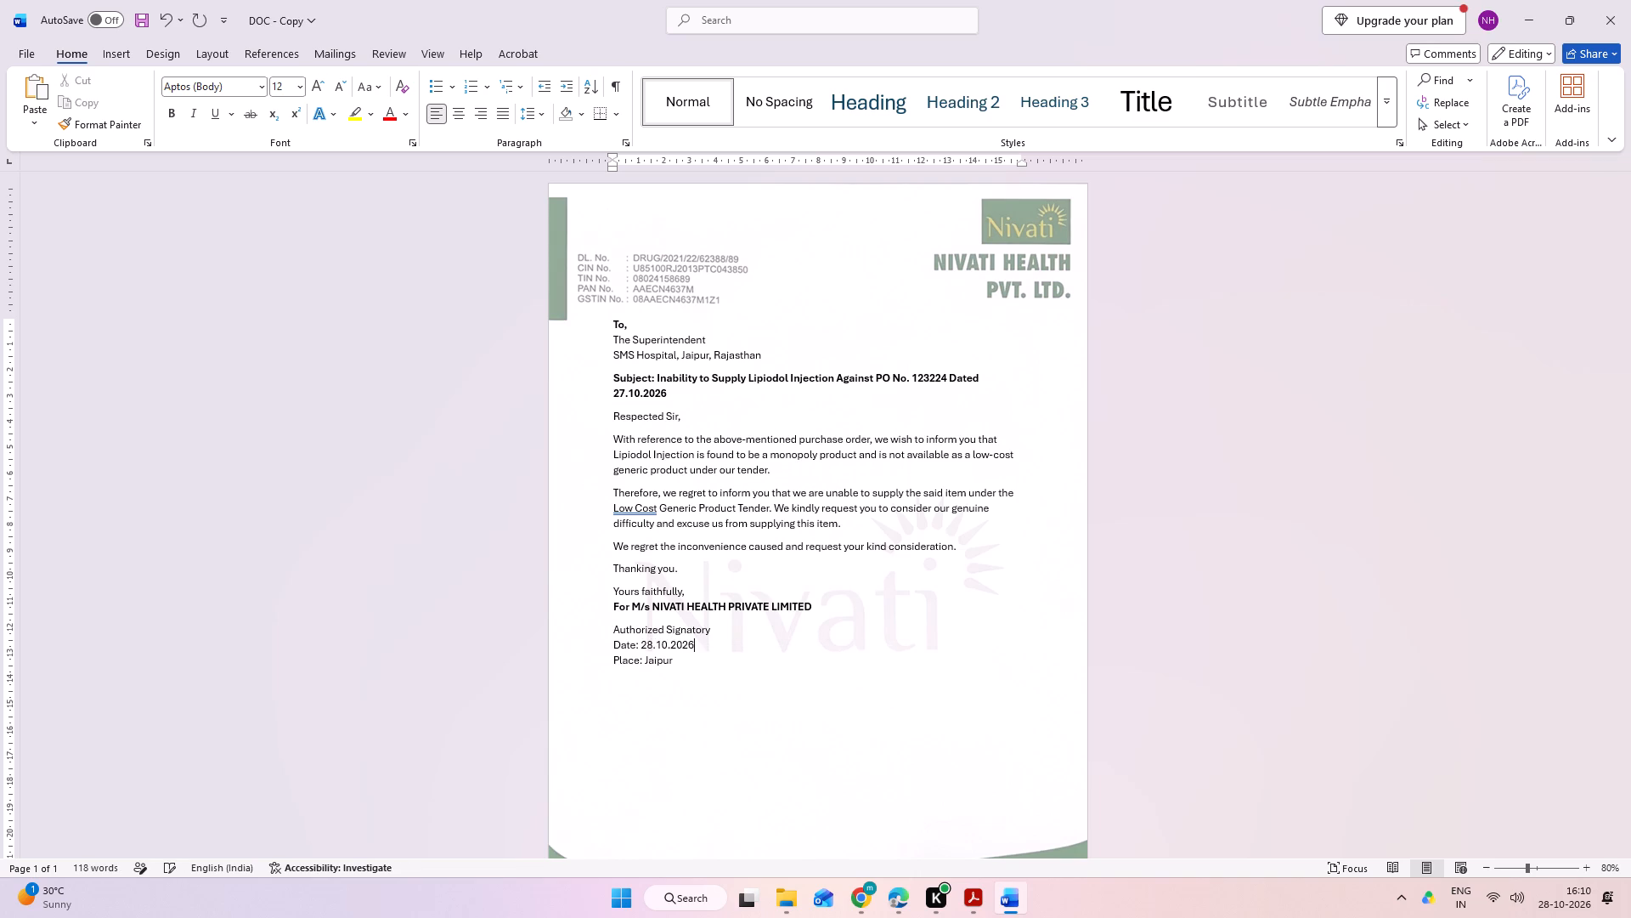
# Correct the flagged "Low Cost" in the second paragraph to "Low-Cost".
pyautogui.rightClick(618, 507)
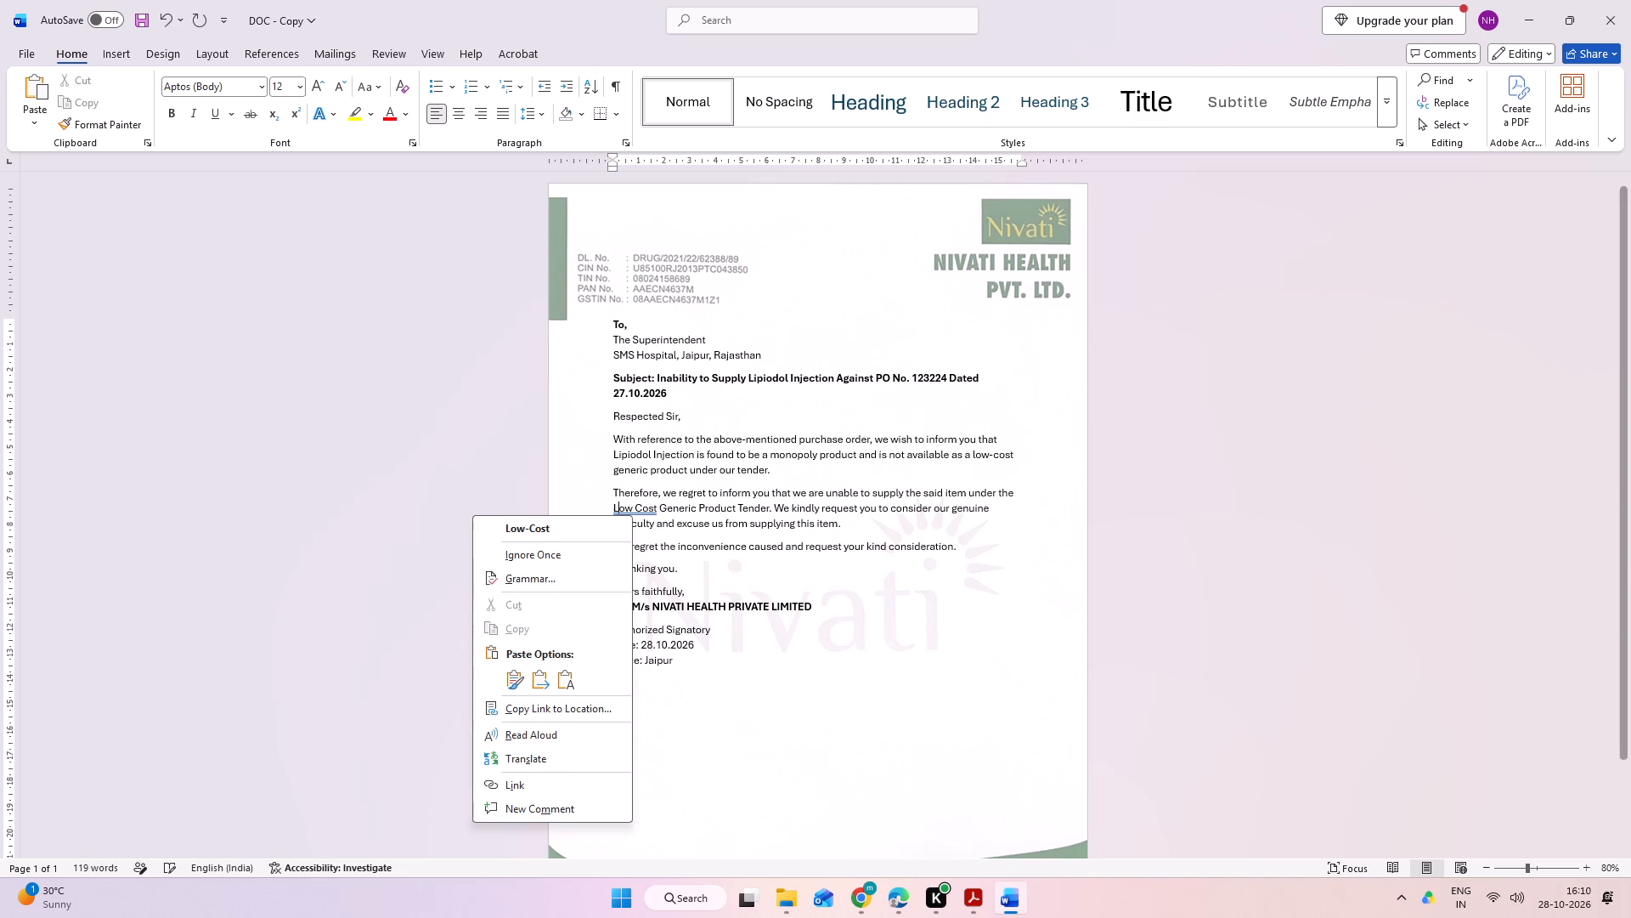
pyautogui.click(598, 532)
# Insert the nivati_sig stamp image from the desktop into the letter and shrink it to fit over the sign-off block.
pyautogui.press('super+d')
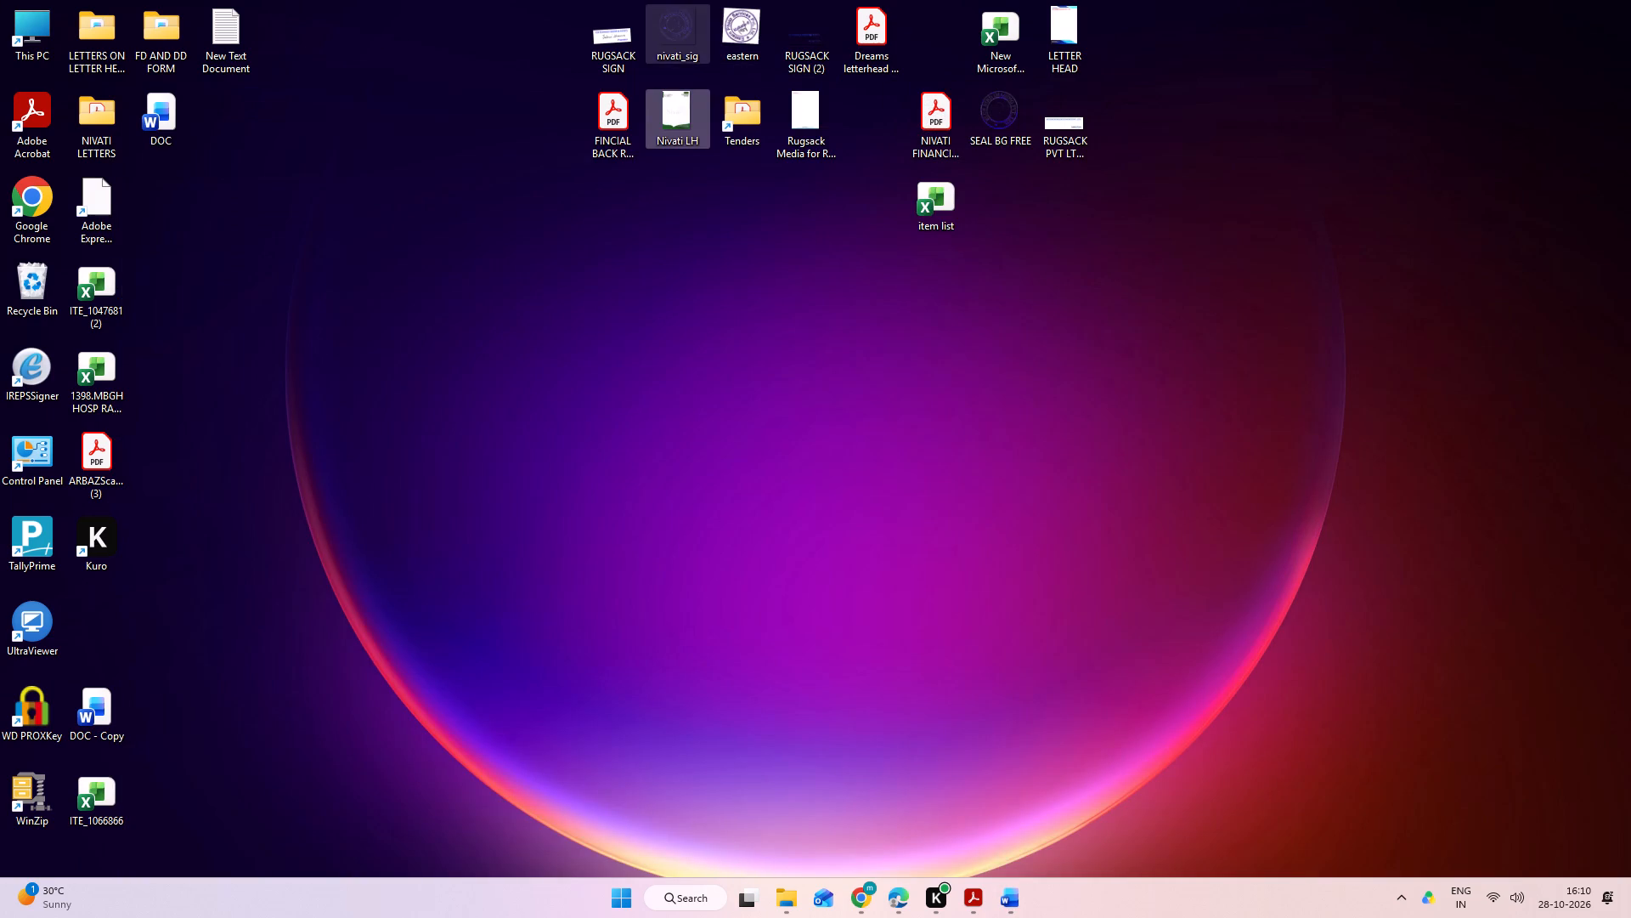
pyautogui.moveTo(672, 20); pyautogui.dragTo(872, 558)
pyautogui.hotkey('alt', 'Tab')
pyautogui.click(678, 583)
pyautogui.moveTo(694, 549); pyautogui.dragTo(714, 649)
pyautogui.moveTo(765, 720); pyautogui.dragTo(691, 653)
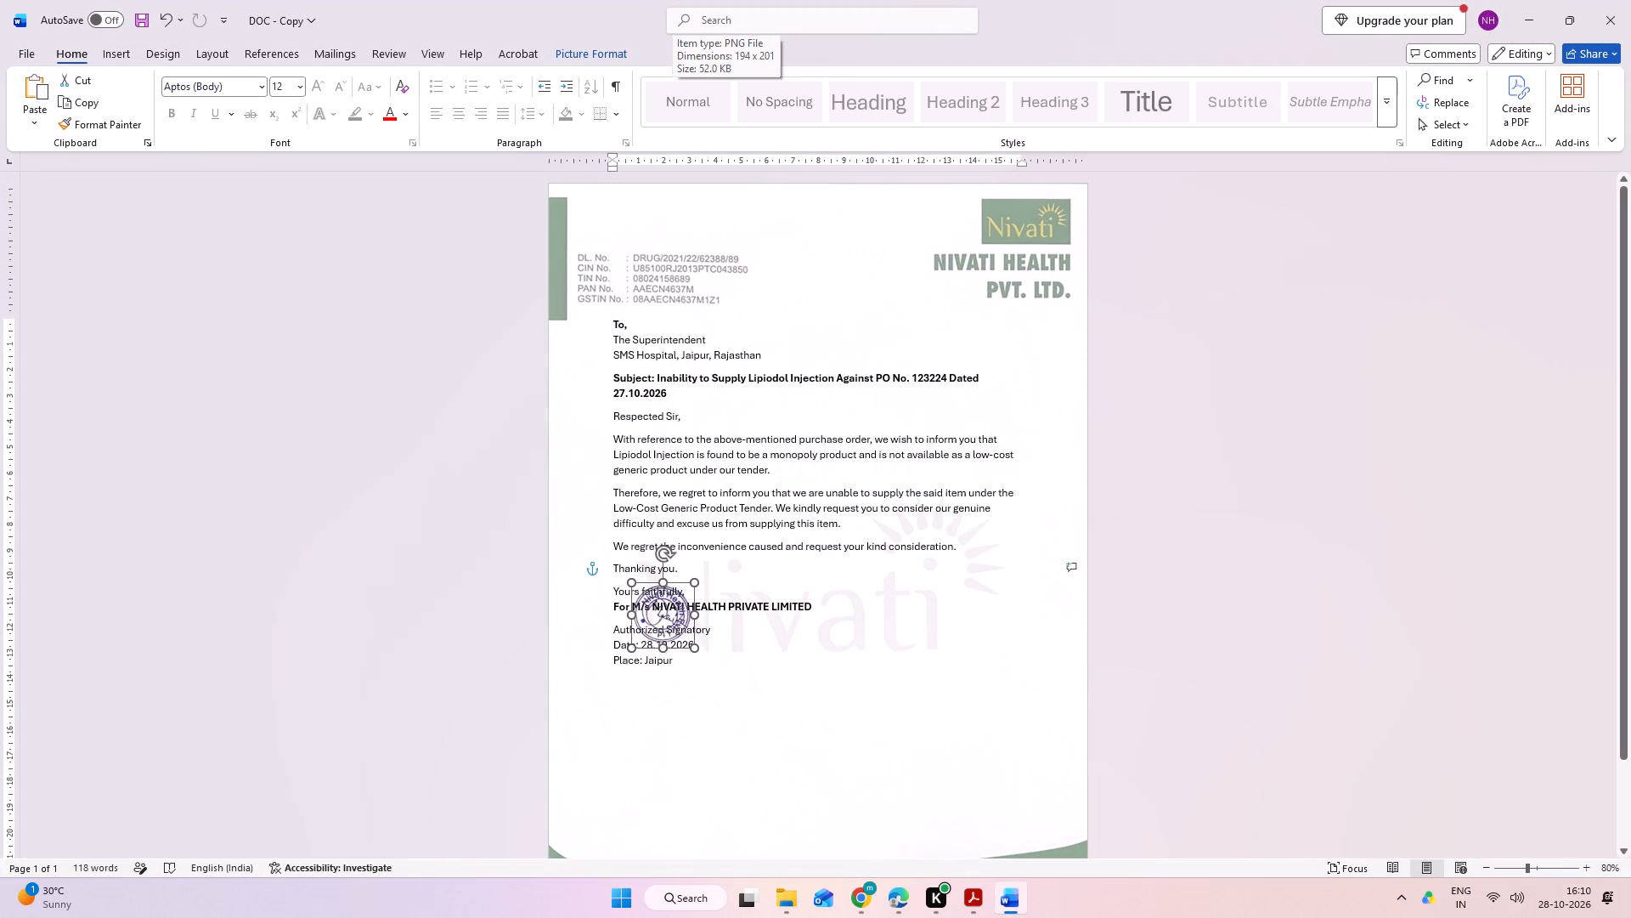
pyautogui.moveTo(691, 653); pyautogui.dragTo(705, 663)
# Add two empty lines after "For M/s NIVATI HEALTH PRIVATE LIMITED" to leave signing space above "Authorized Signatory".
pyautogui.click(815, 610)
pyautogui.press('Return')
pyautogui.press('Return')
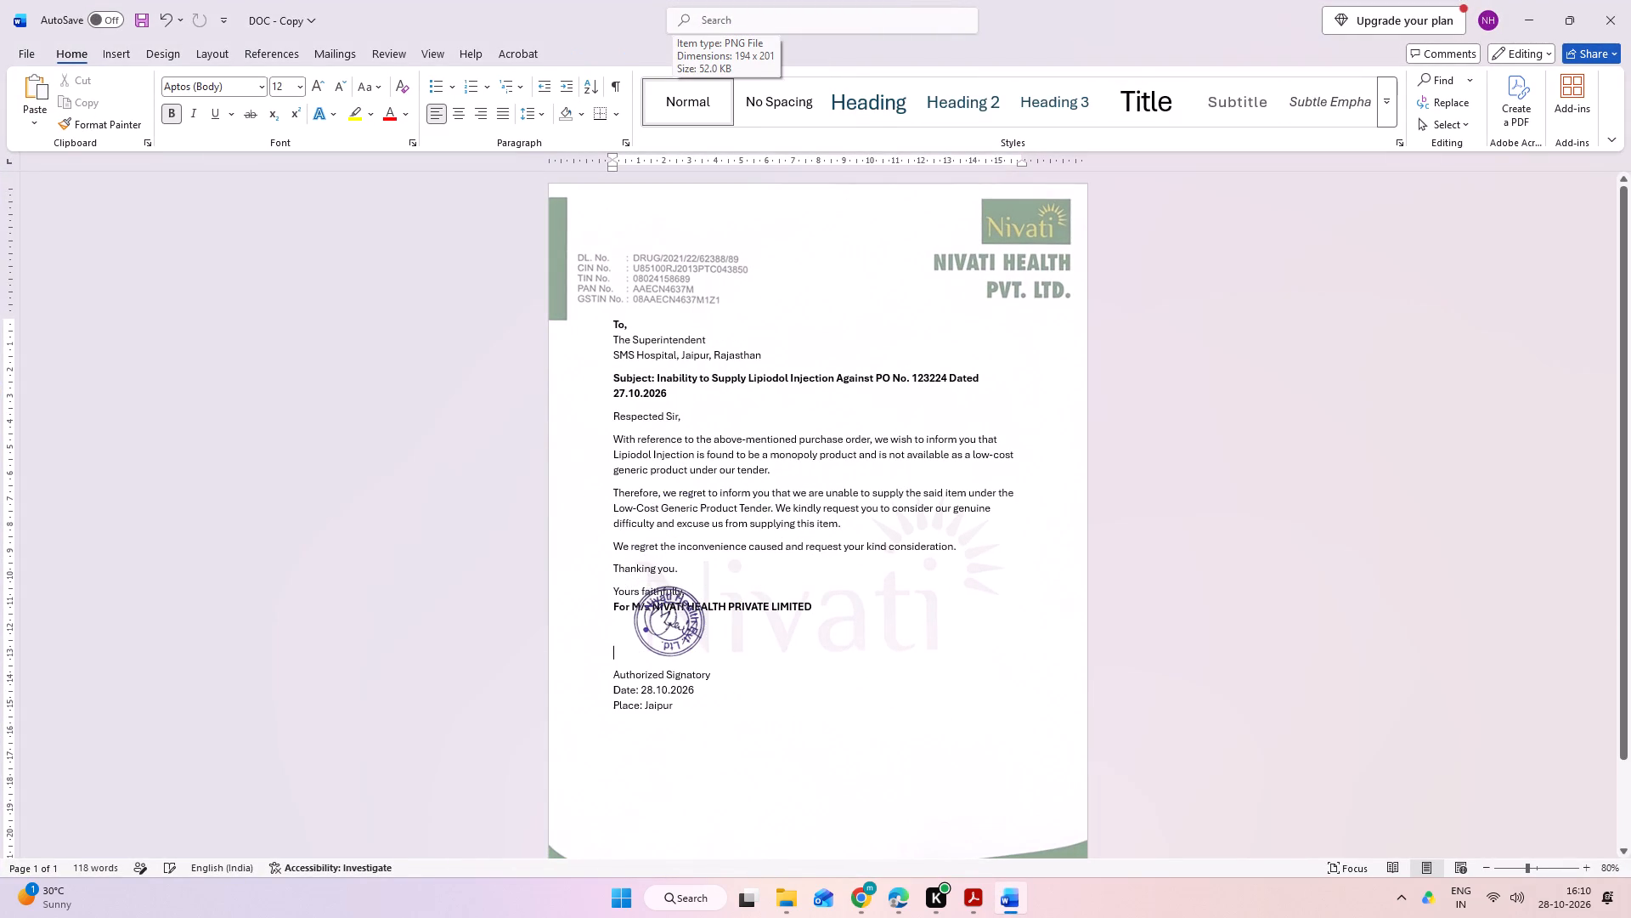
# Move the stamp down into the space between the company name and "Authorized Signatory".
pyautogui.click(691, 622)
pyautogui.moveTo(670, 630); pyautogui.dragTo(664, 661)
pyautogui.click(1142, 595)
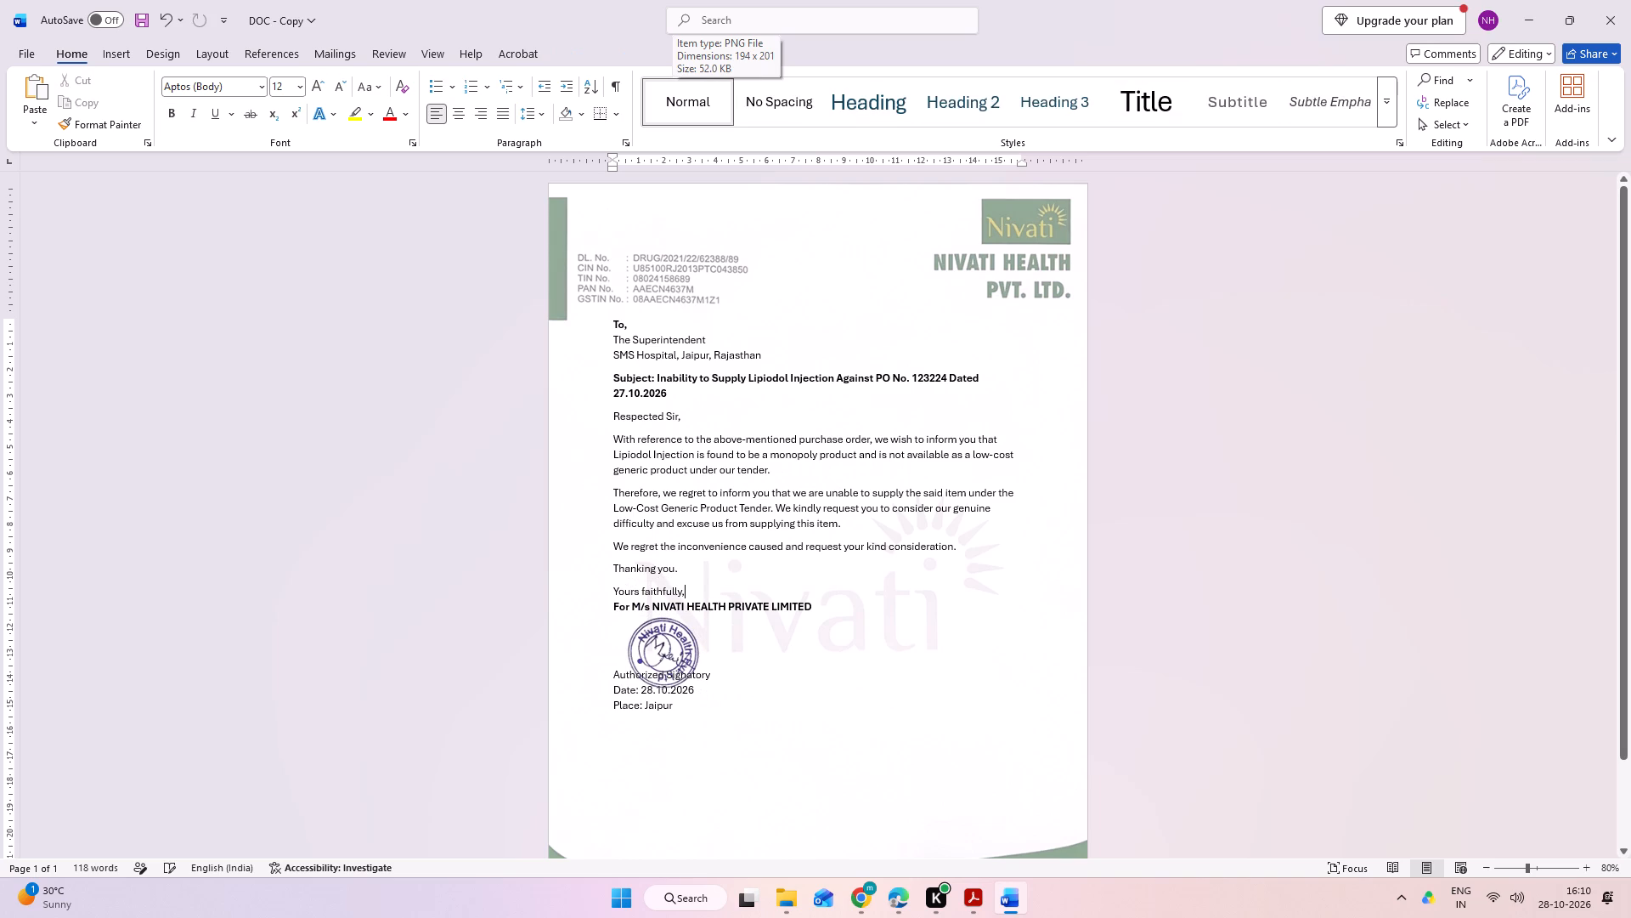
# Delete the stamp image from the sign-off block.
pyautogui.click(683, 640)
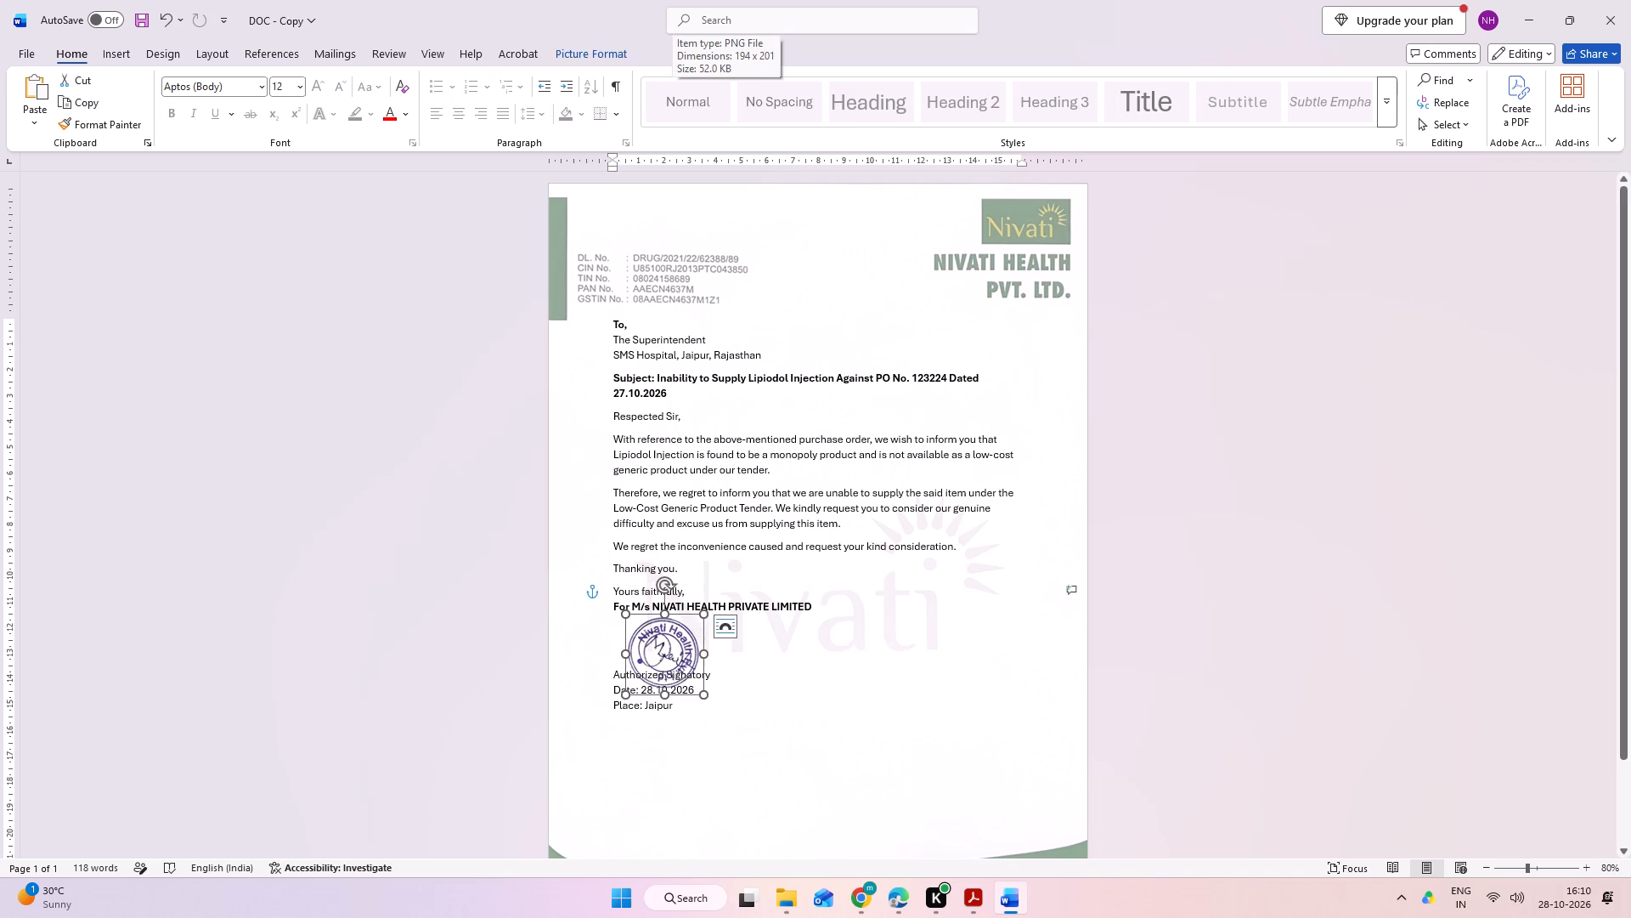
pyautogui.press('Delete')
# Print two copies of the letter on the Brother DCP-T520W printer.
pyautogui.hotkey('ctrl', 'p')
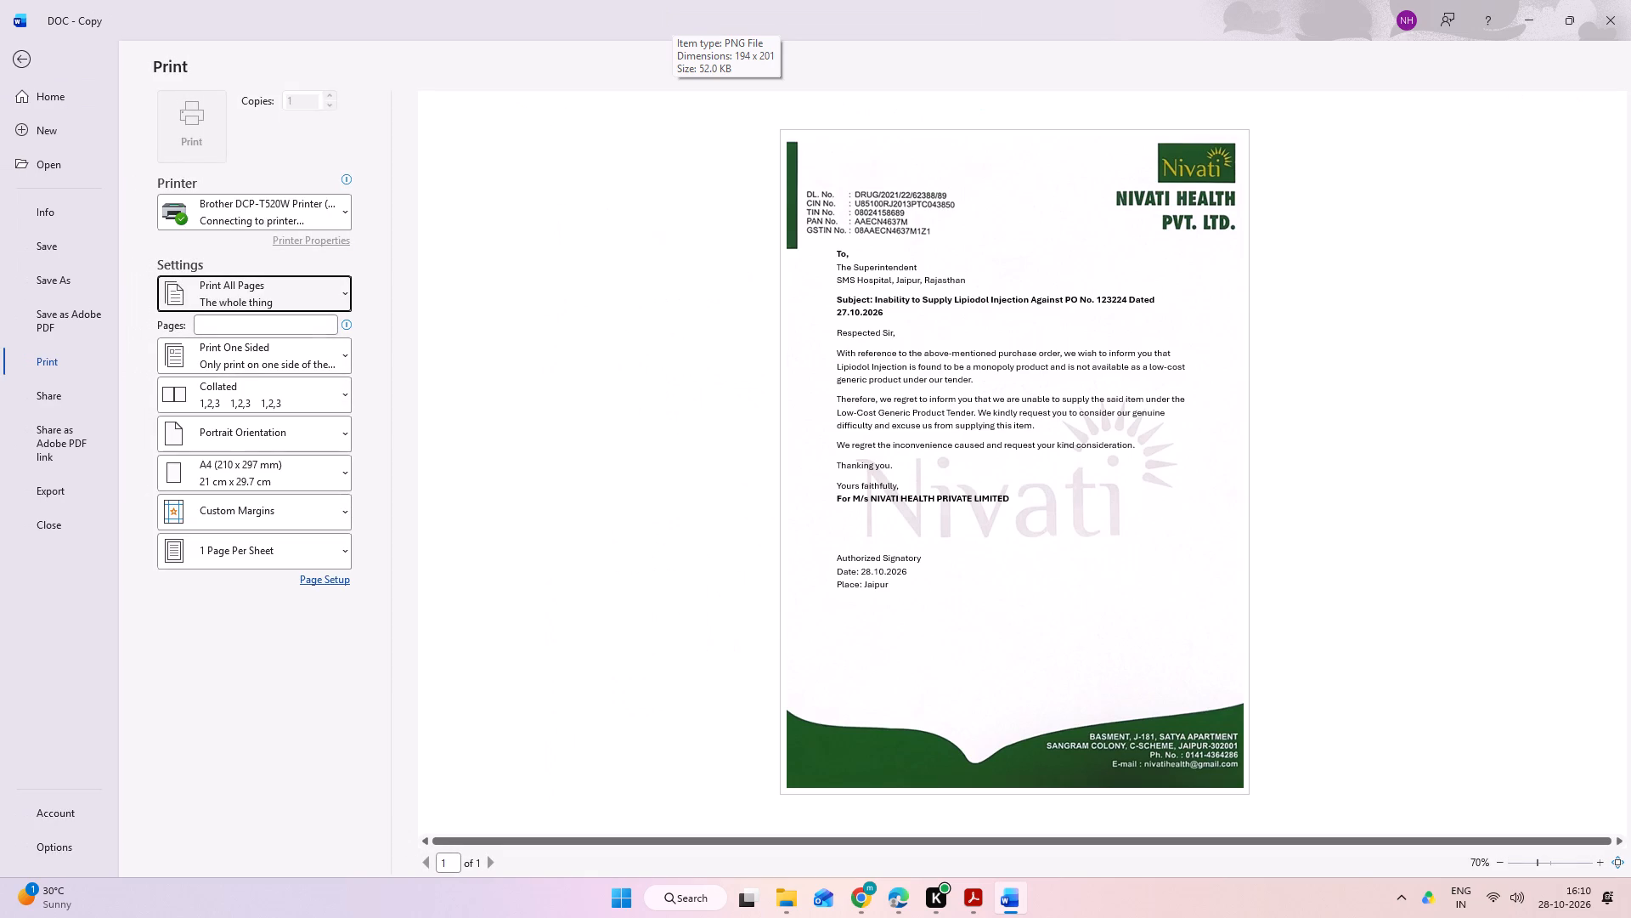
pyautogui.click(327, 98)
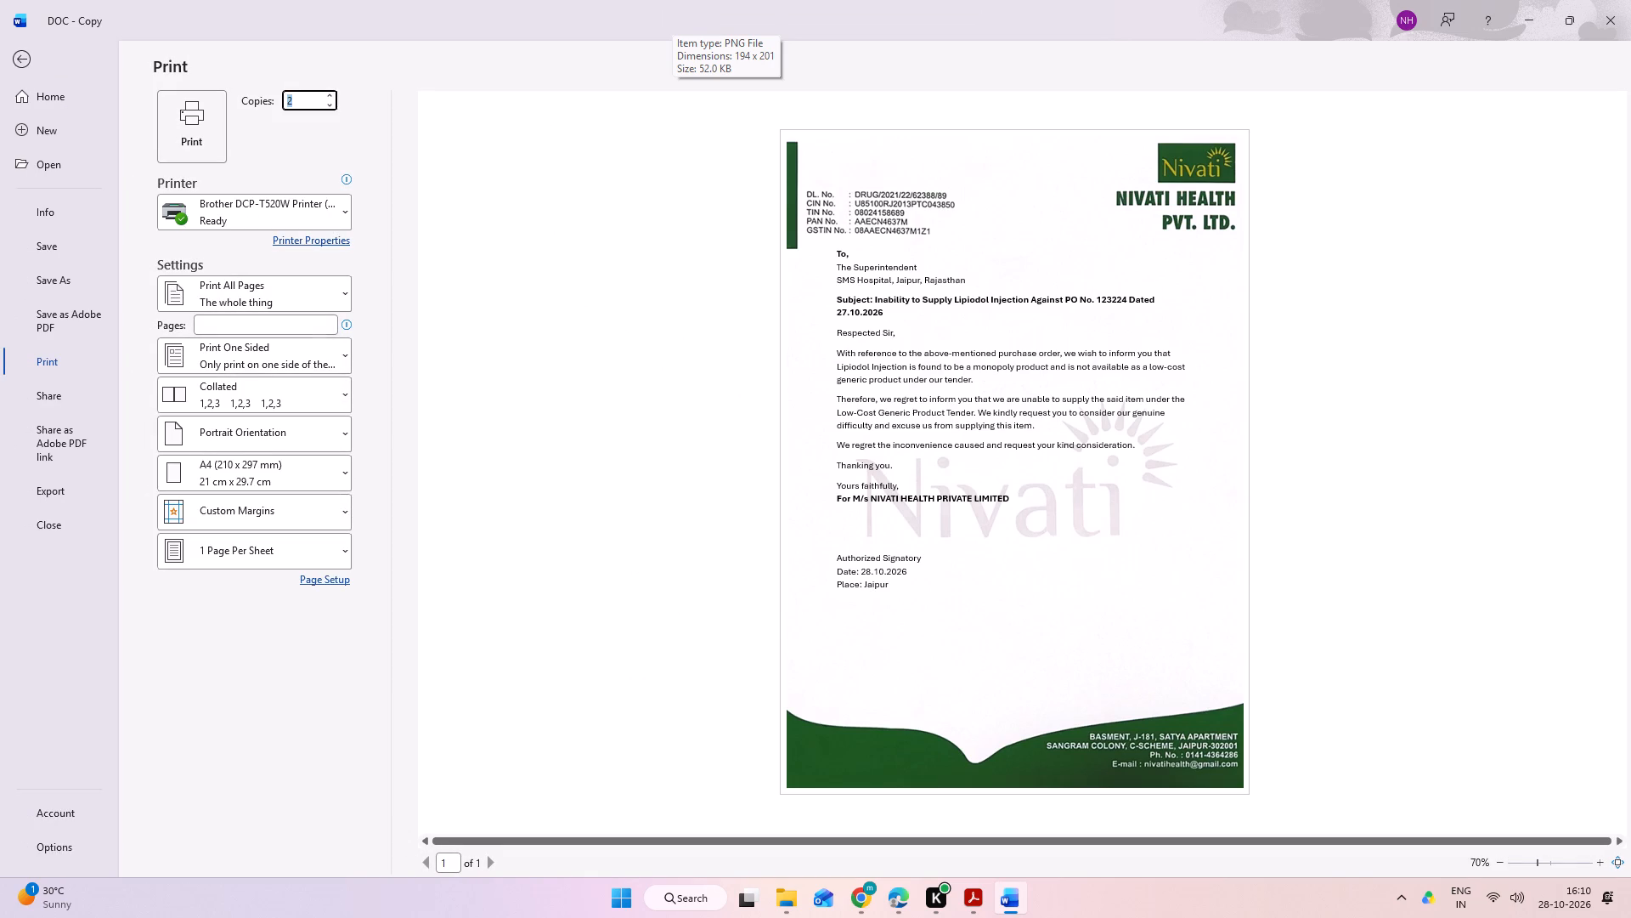
pyautogui.click(185, 134)
# Leave the letter and switch to Adobe Acrobat.
pyautogui.press('super+d')
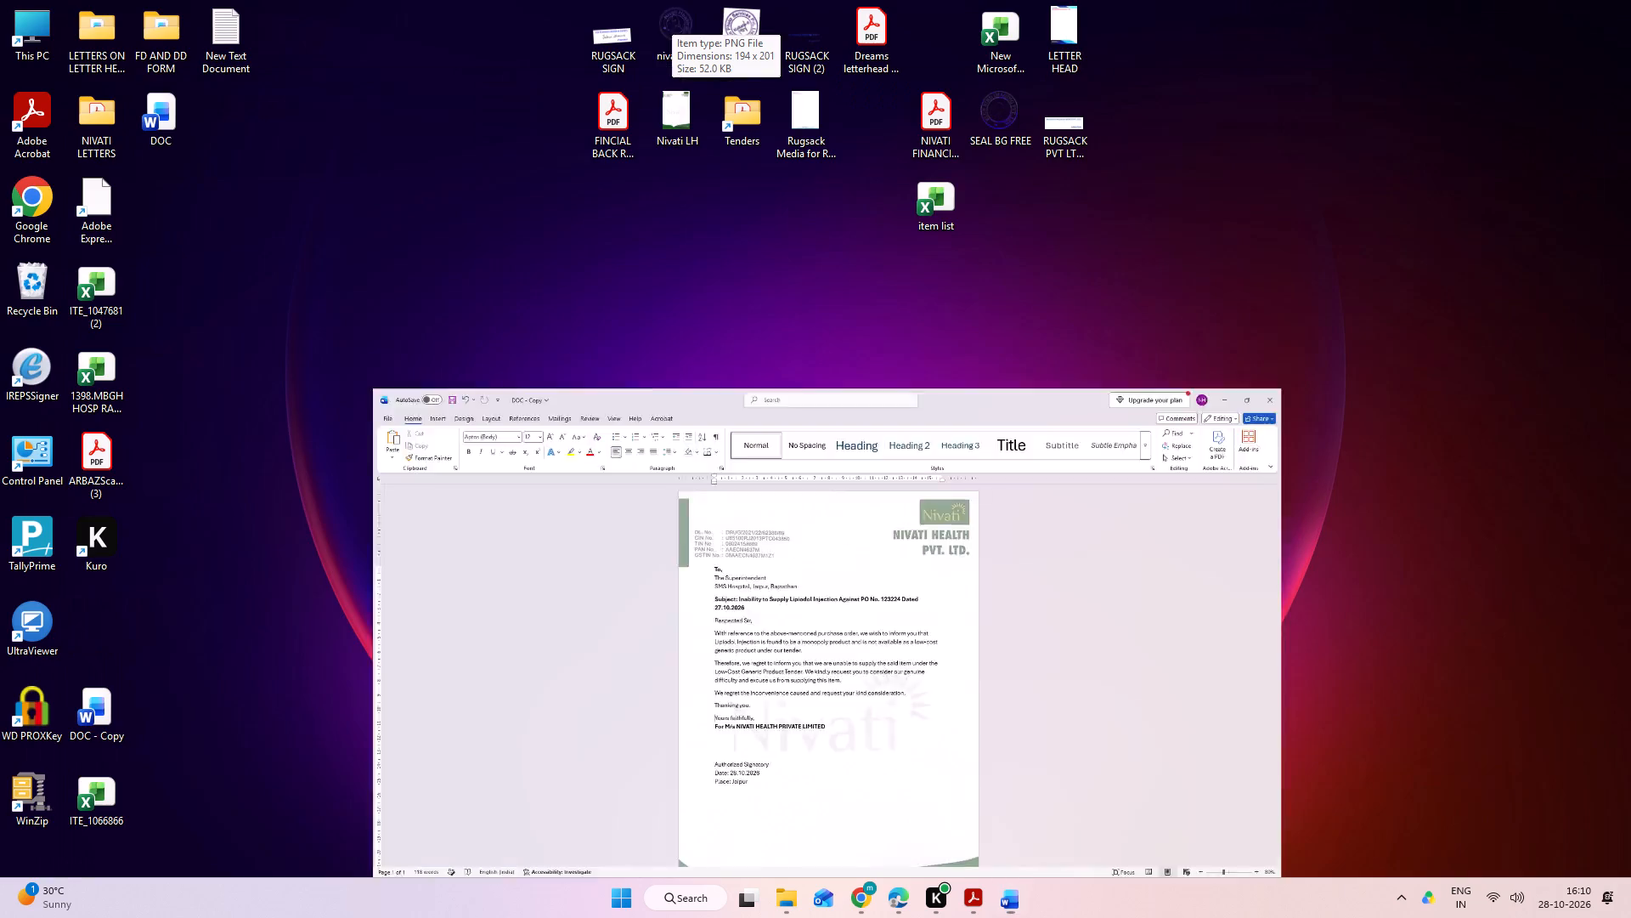
pyautogui.click(980, 903)
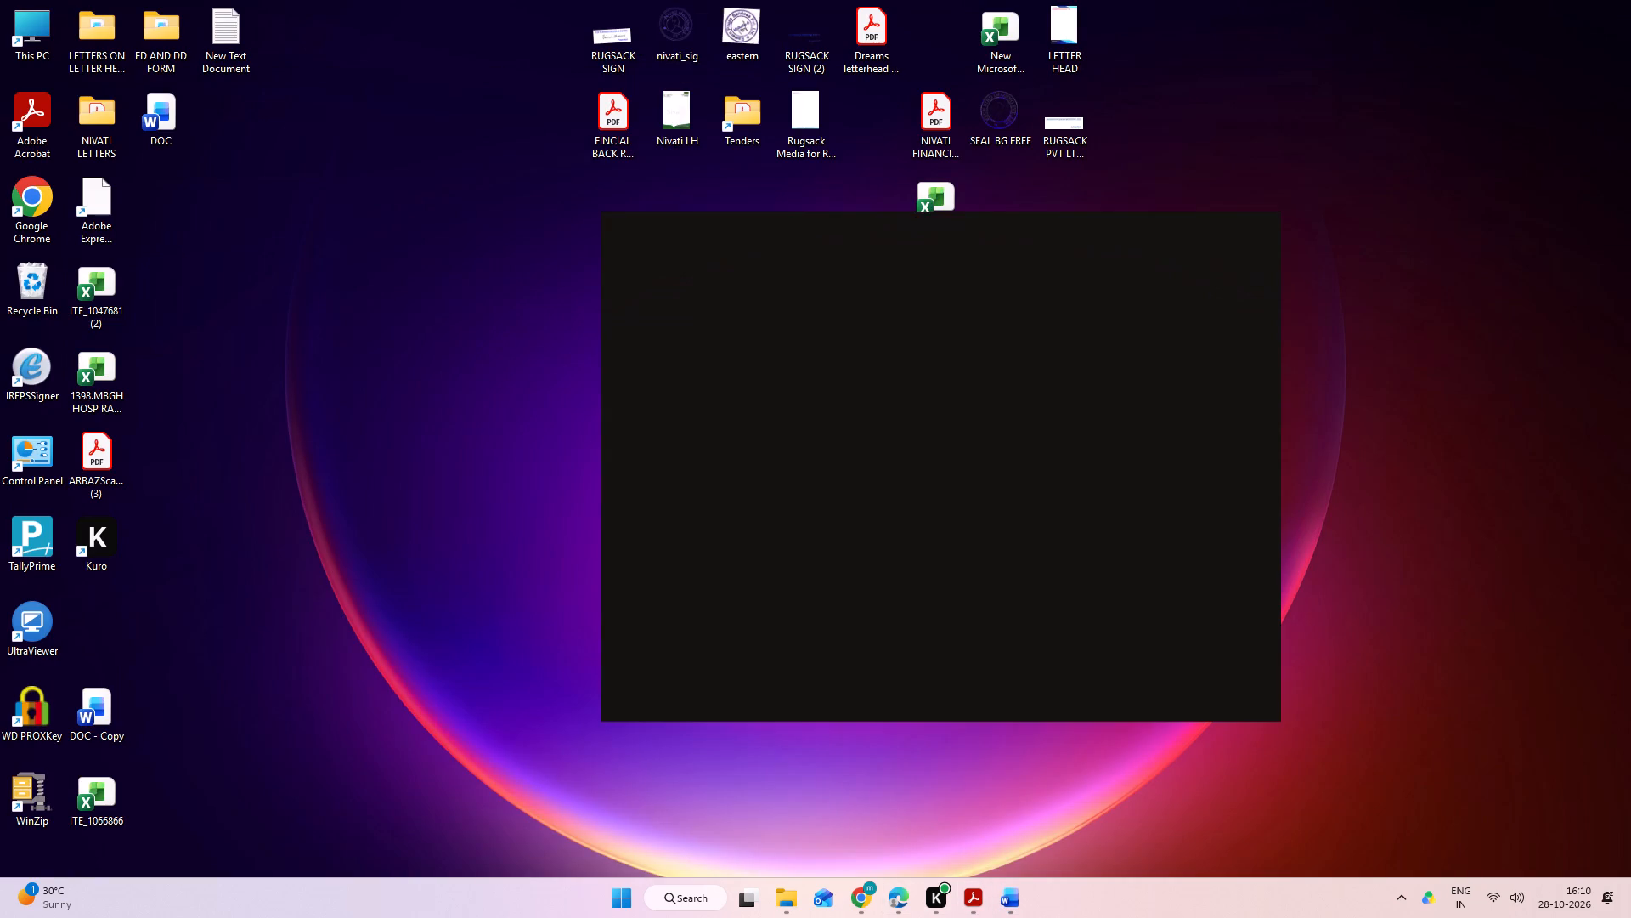
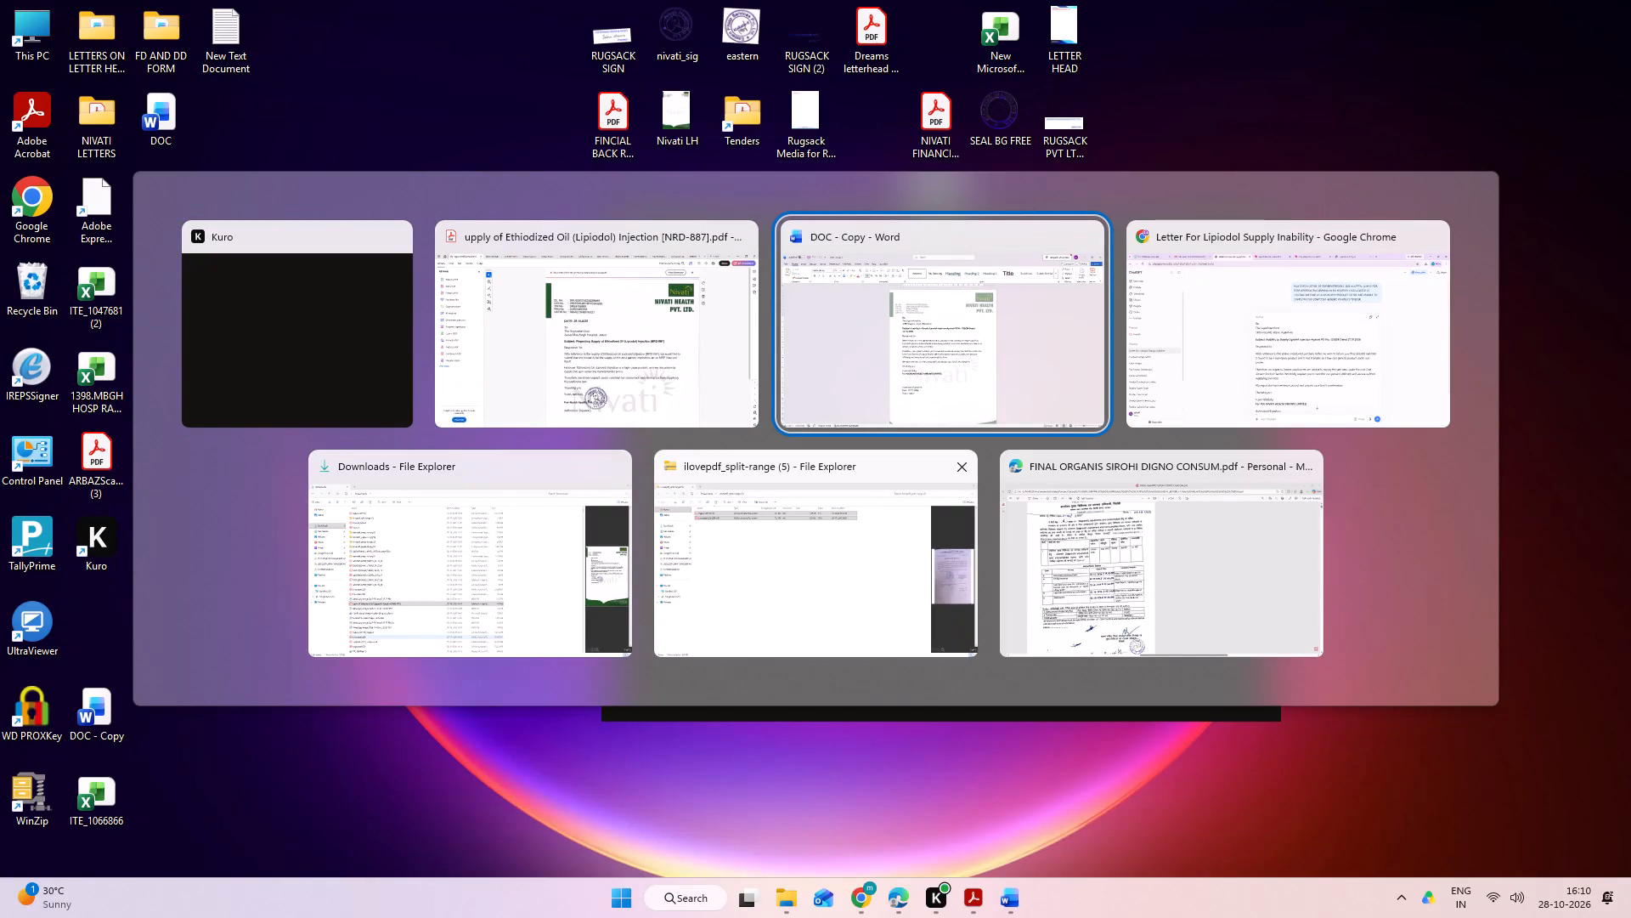
# Open the BOQQQ Excel workbook from the Downloads folder.
pyautogui.click(482, 569)
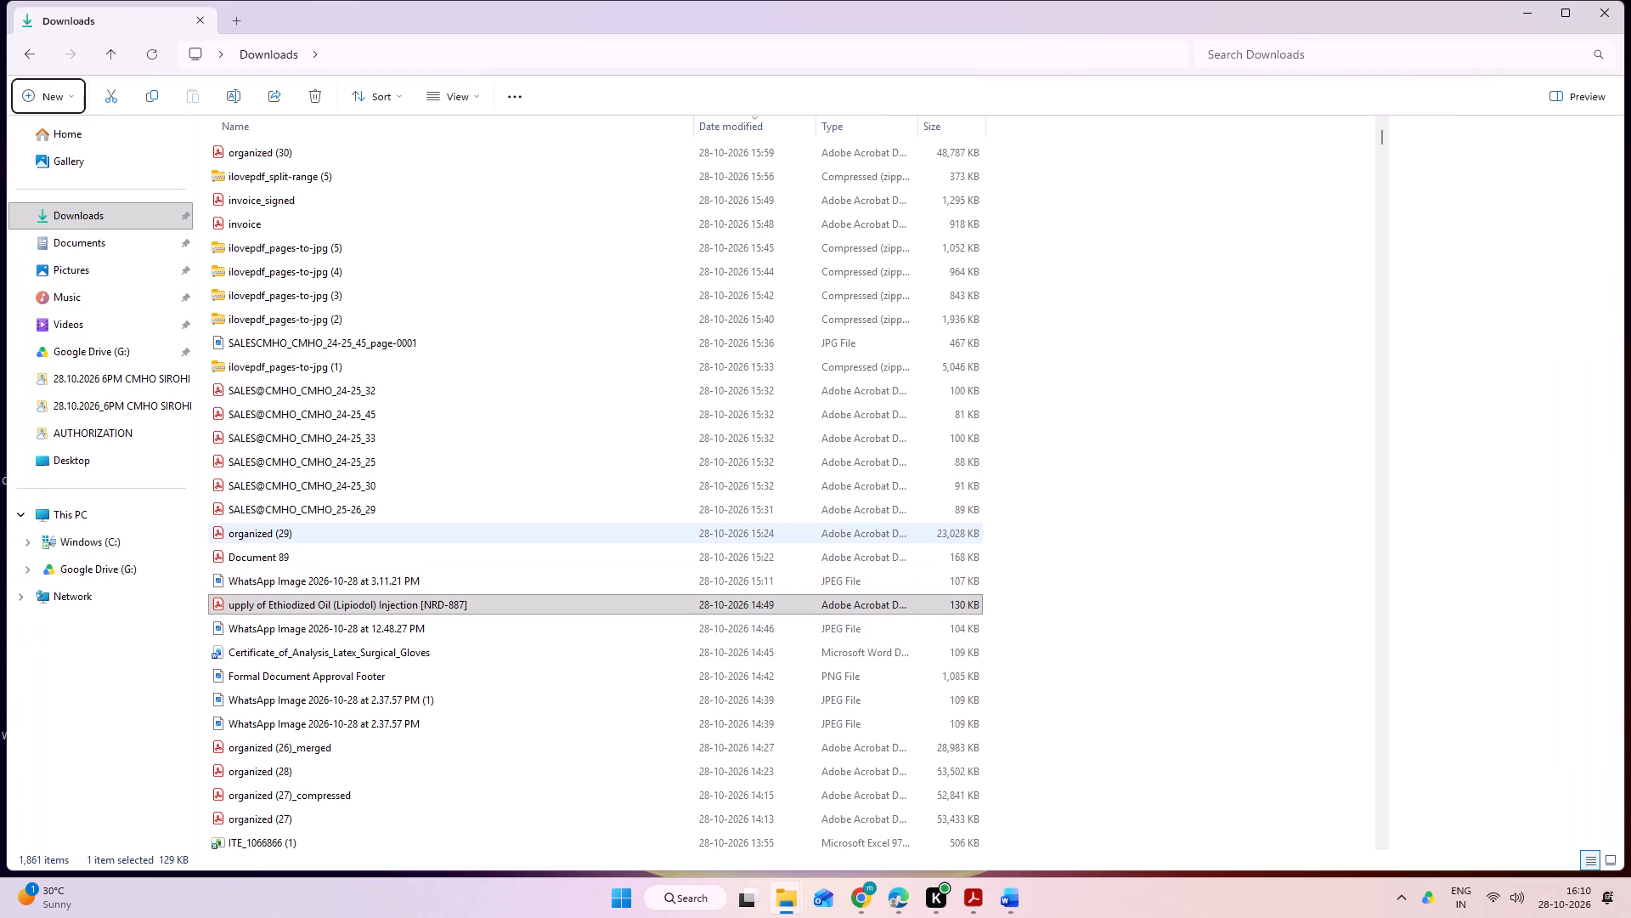
pyautogui.scroll(7, 624, 528)
pyautogui.click(1030, 381)
pyautogui.scroll(5, 985, 450)
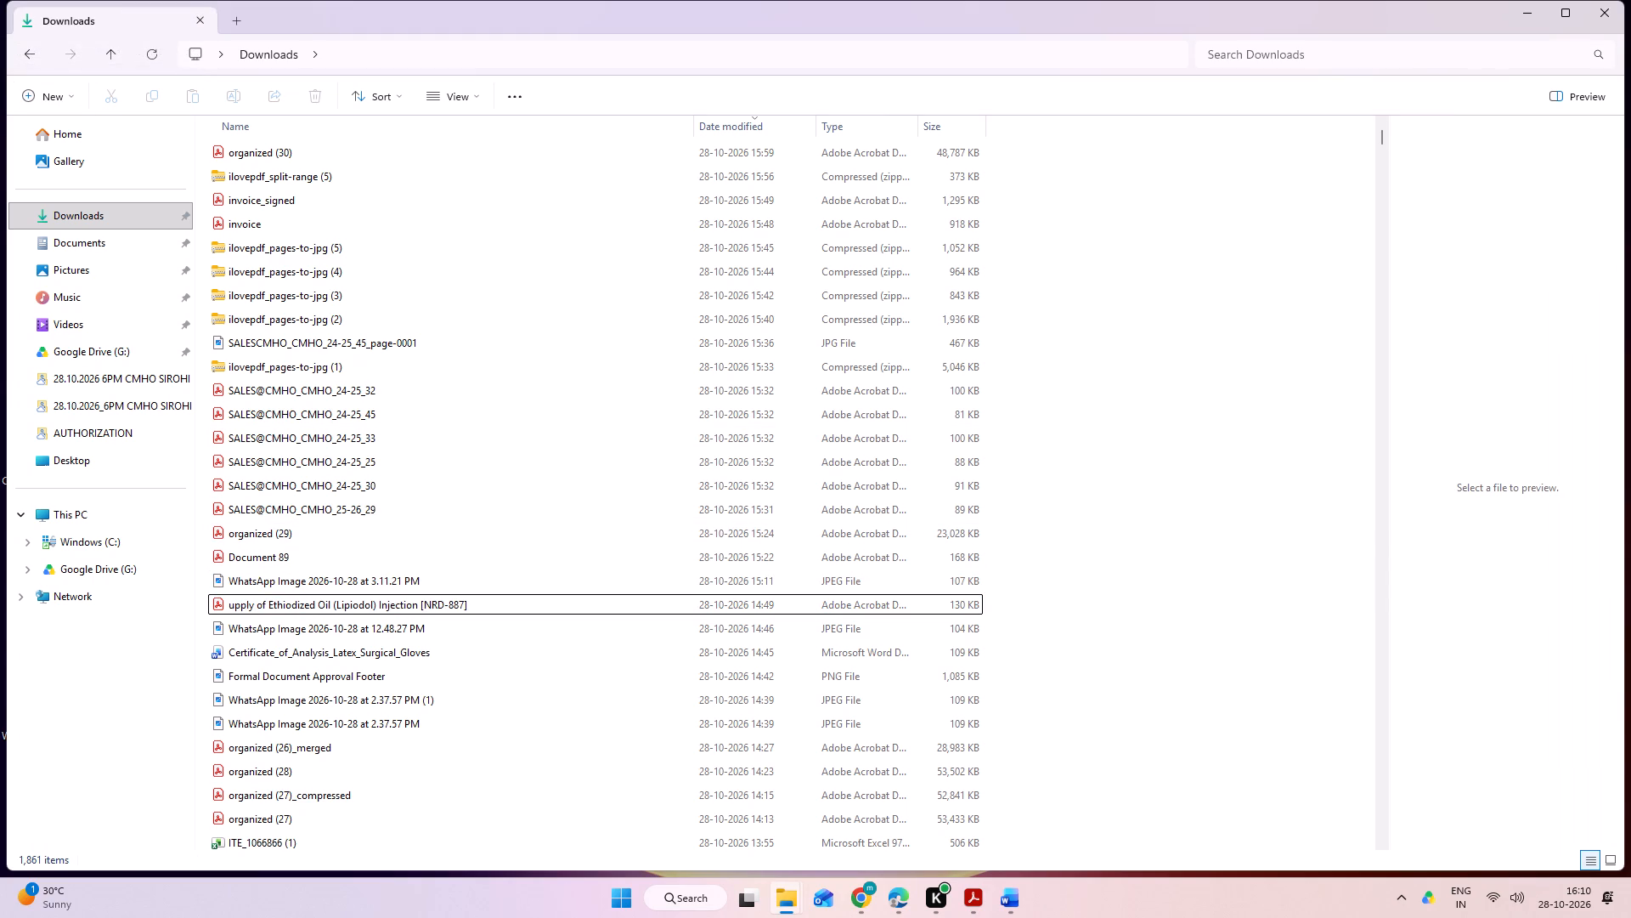
pyautogui.scroll(-3, 1143, 312)
pyautogui.scroll(9, 965, 313)
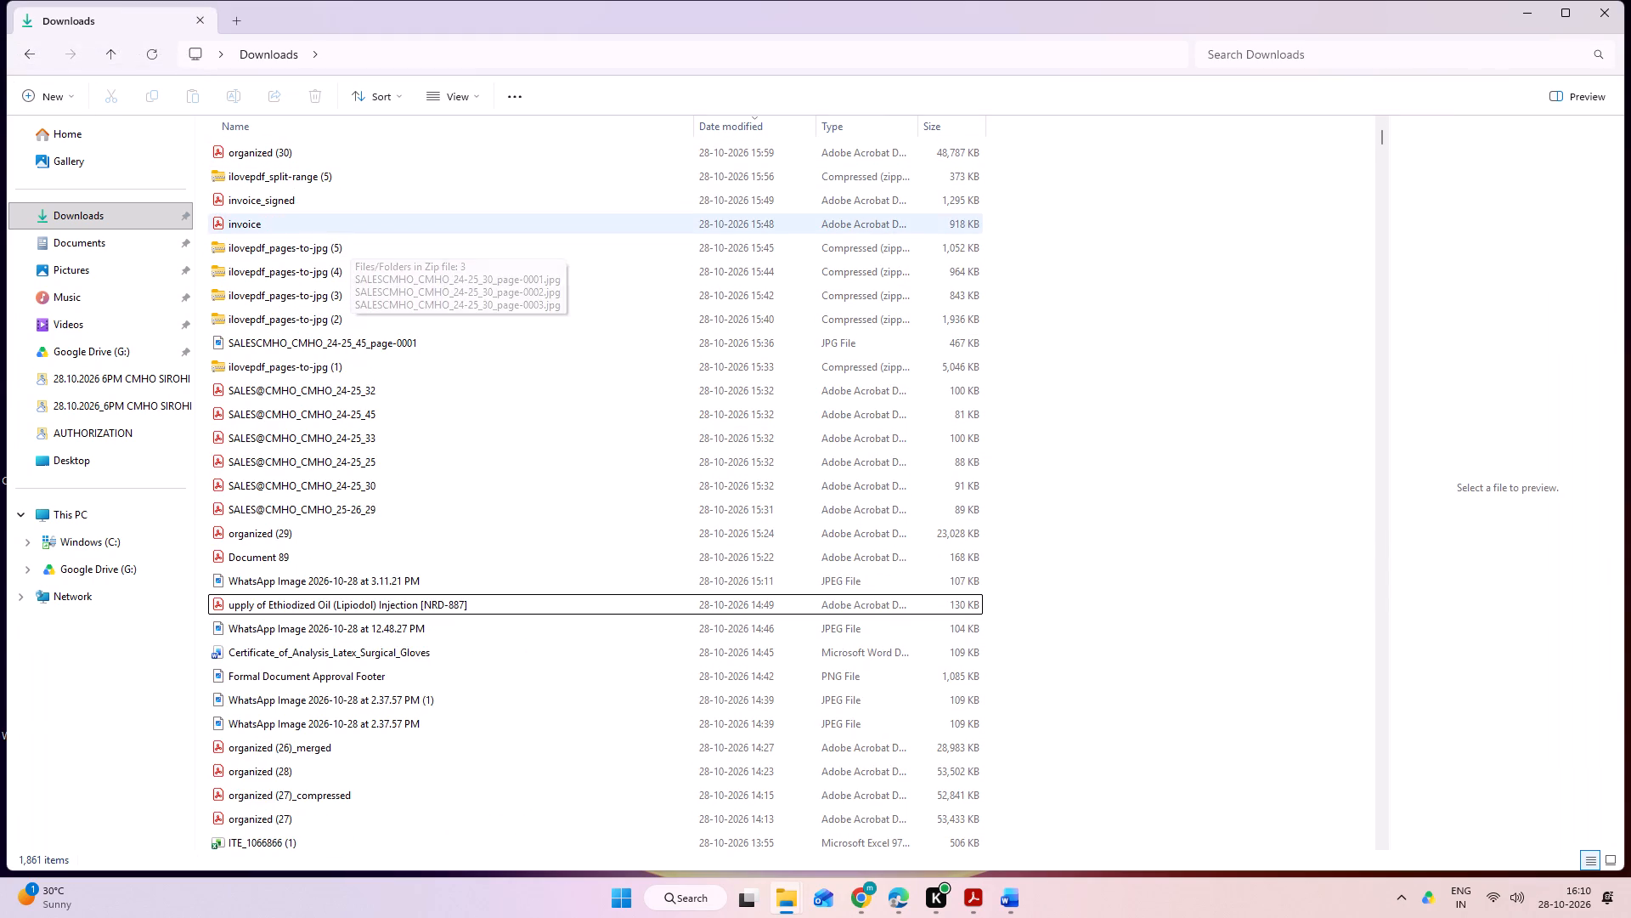
pyautogui.scroll(-3, 369, 387)
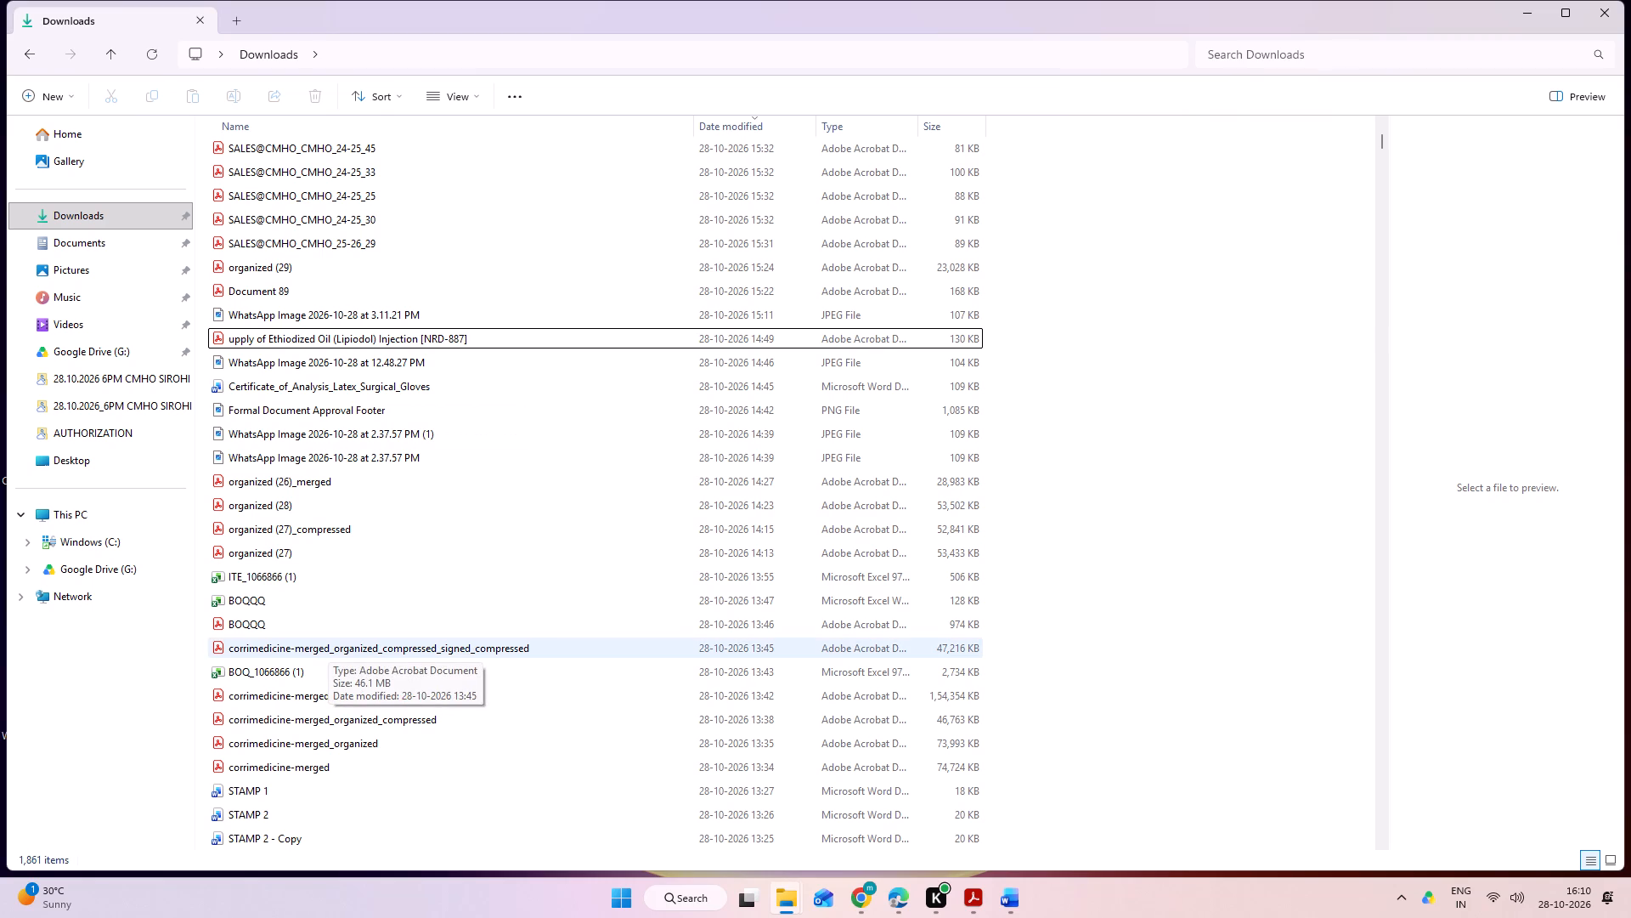
pyautogui.doubleClick(305, 583)
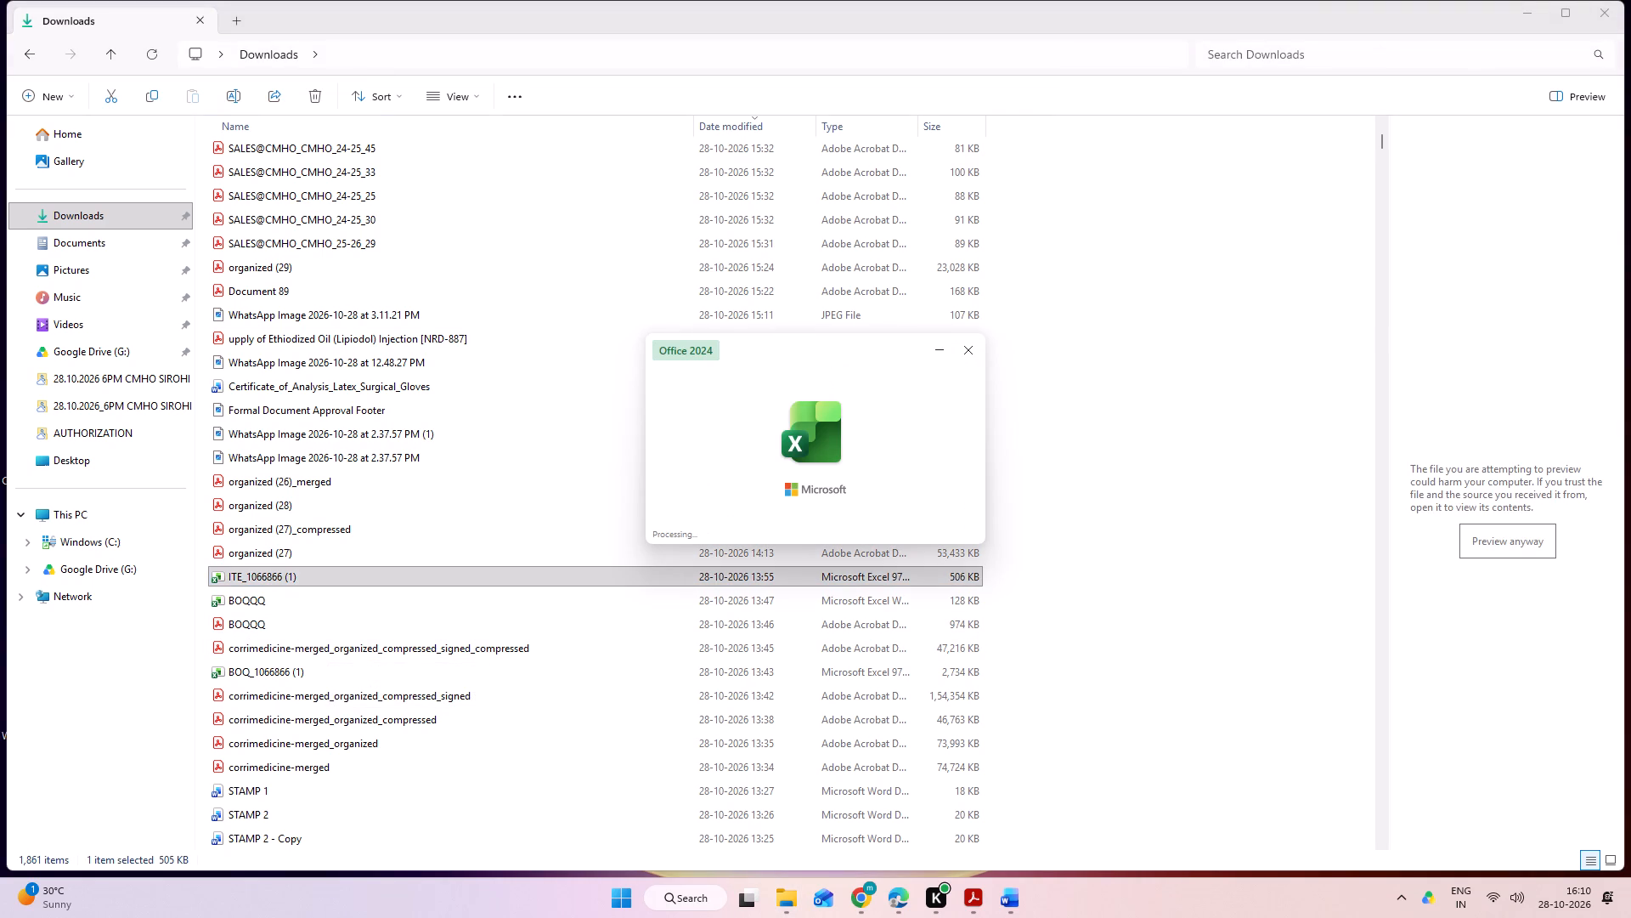
pyautogui.click(959, 356)
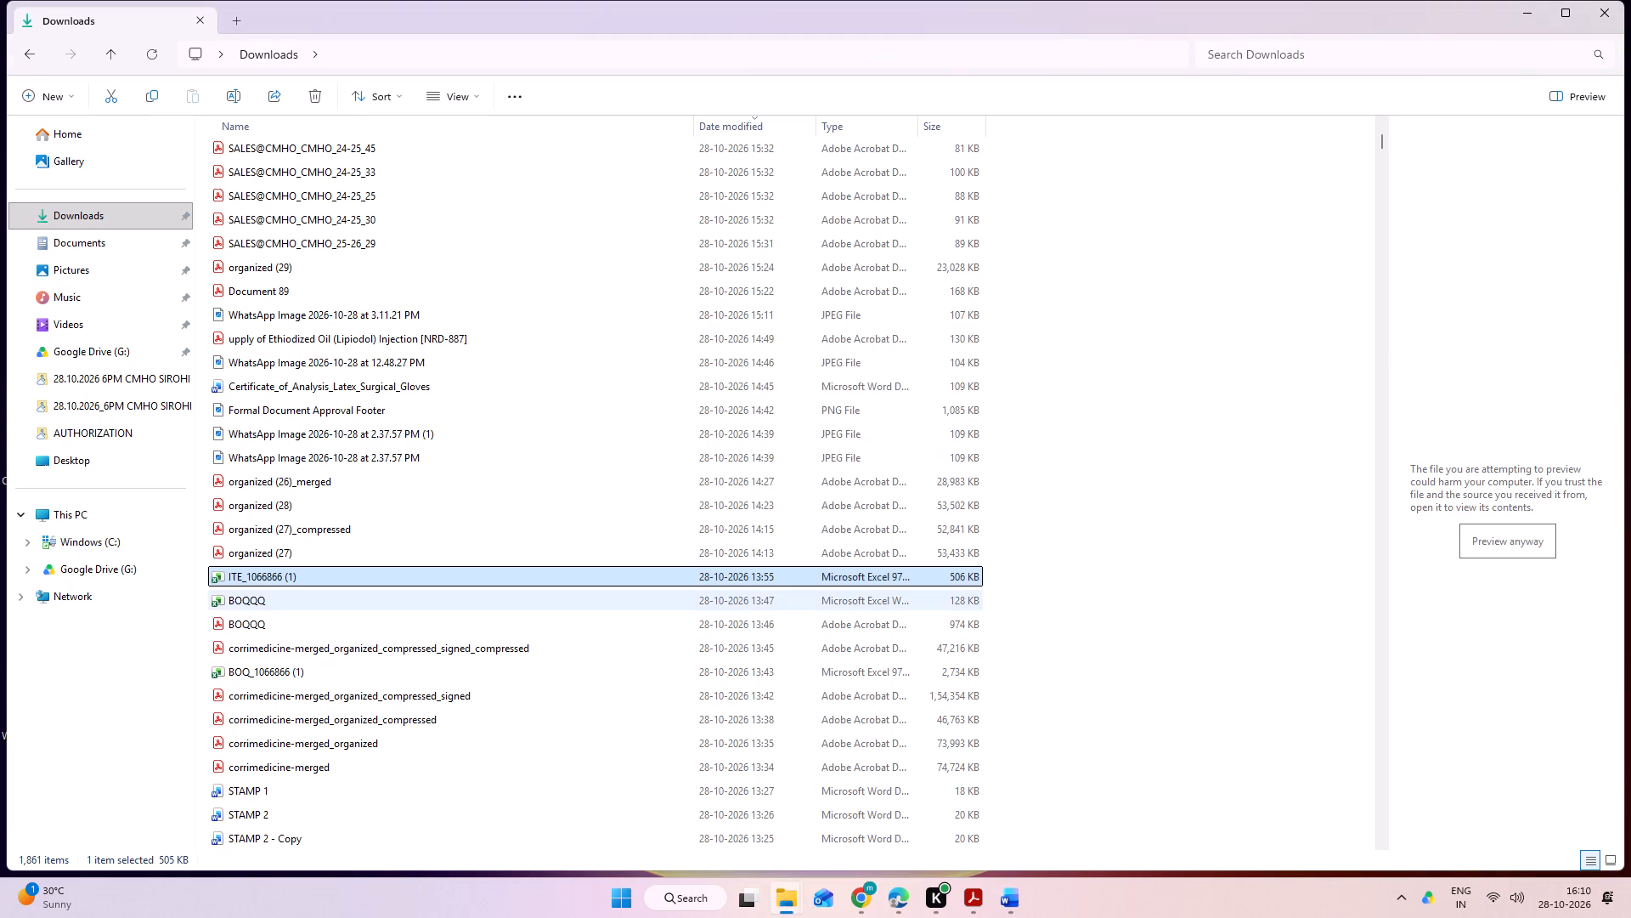
pyautogui.doubleClick(286, 605)
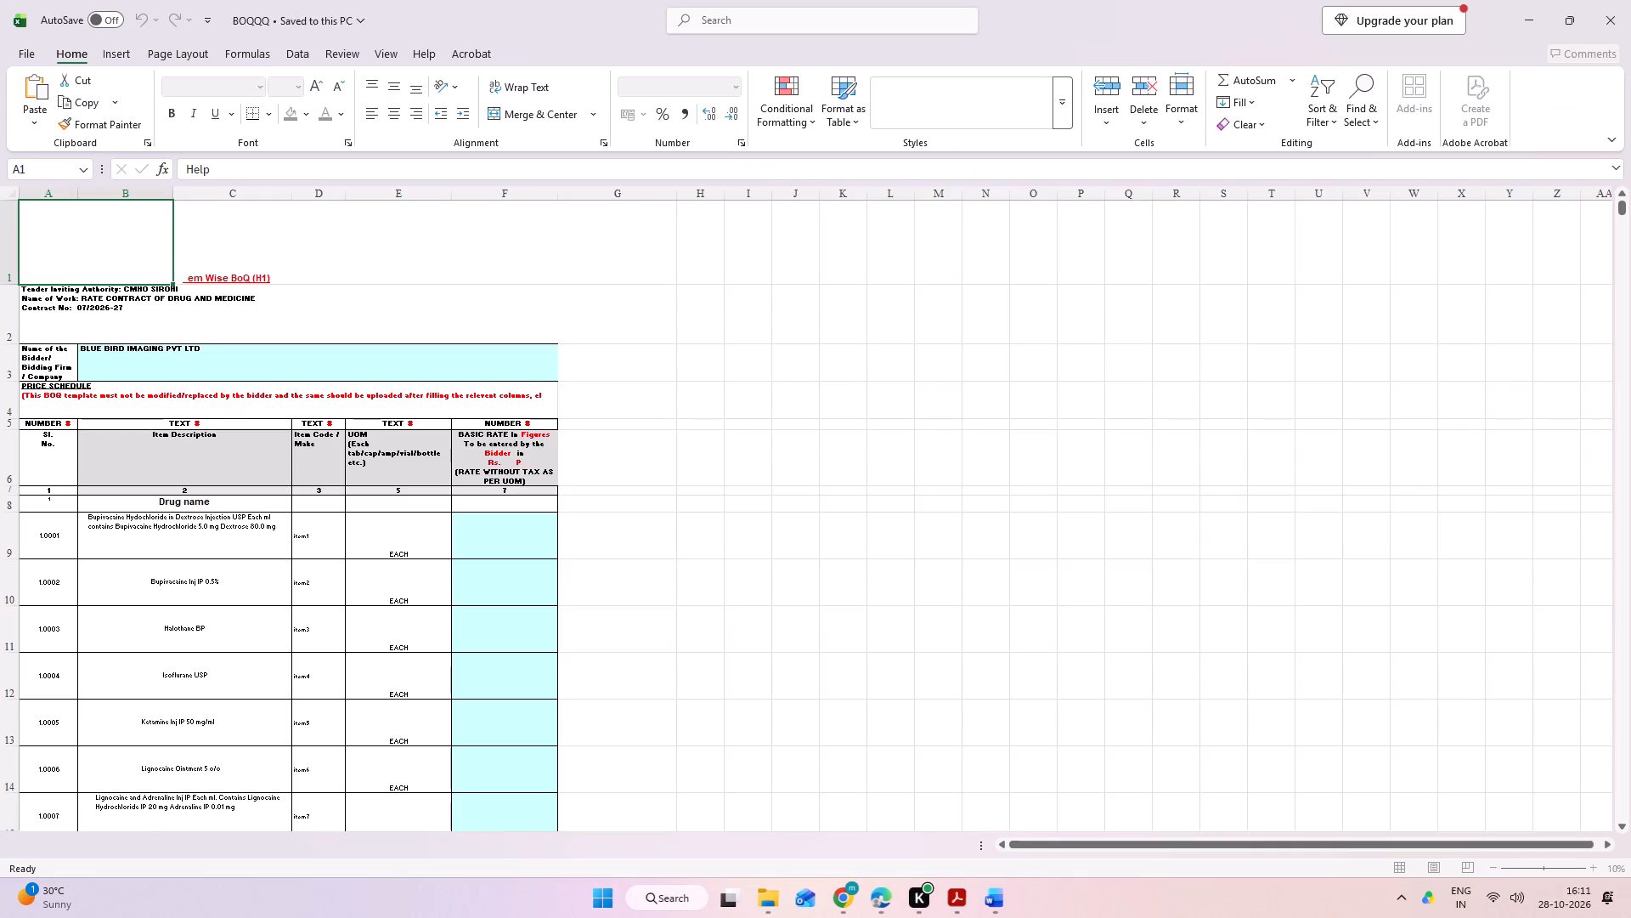
# Look through the drug items and basic rates in the price schedule.
pyautogui.click(641, 543)
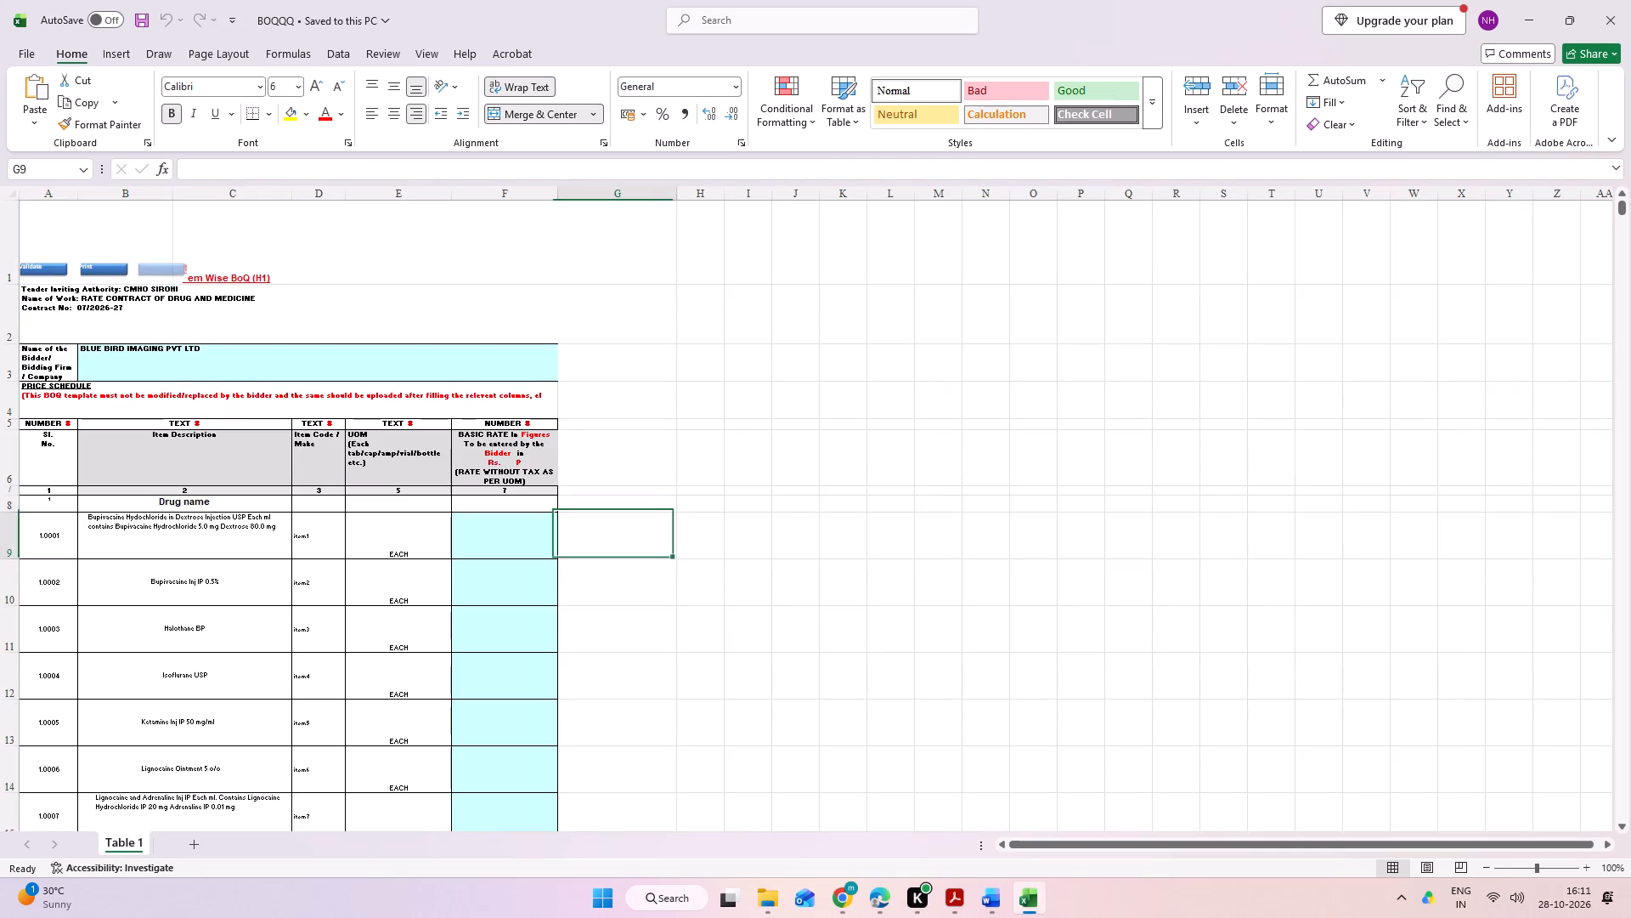
pyautogui.scroll(-12, 641, 543)
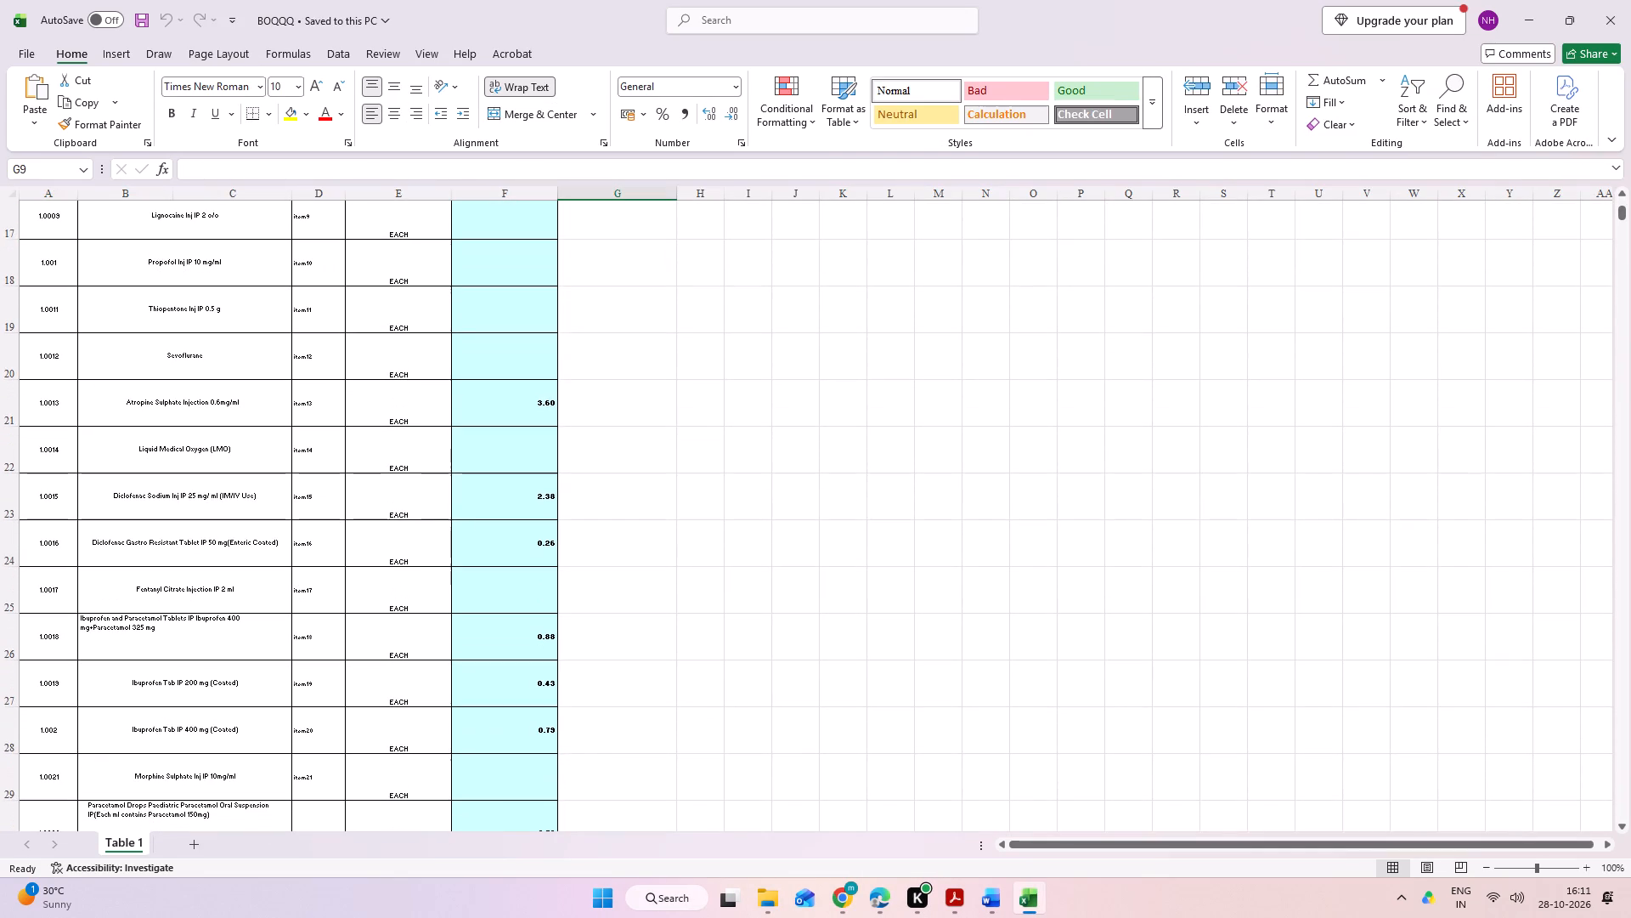
pyautogui.scroll(-4, 641, 543)
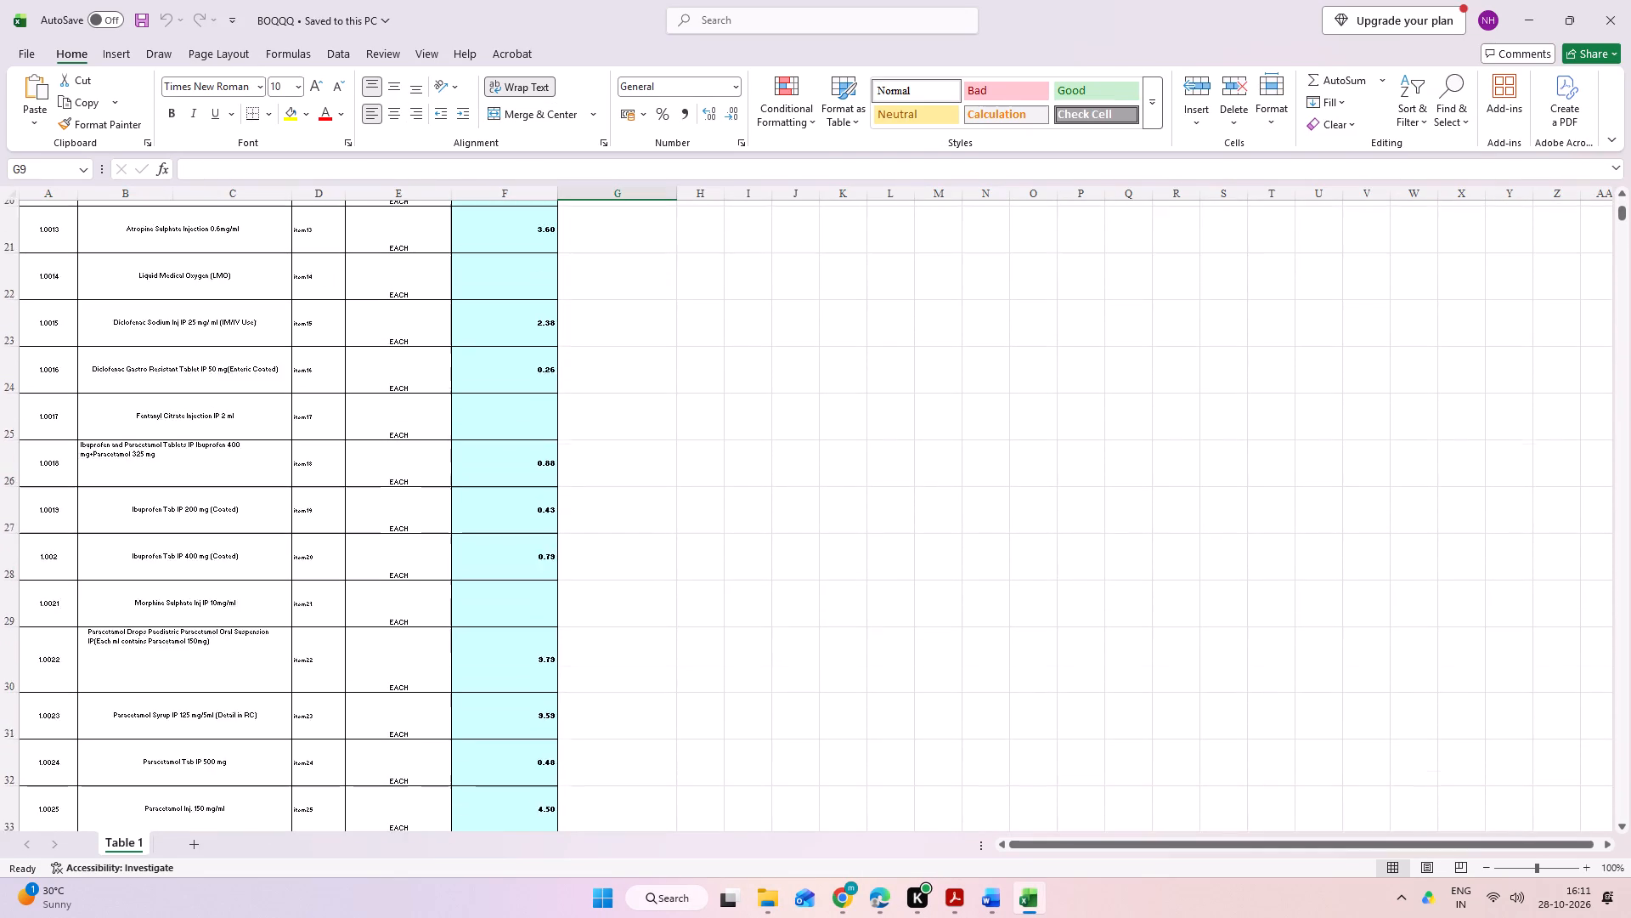
pyautogui.scroll(20, 641, 543)
pyautogui.scroll(1, 641, 543)
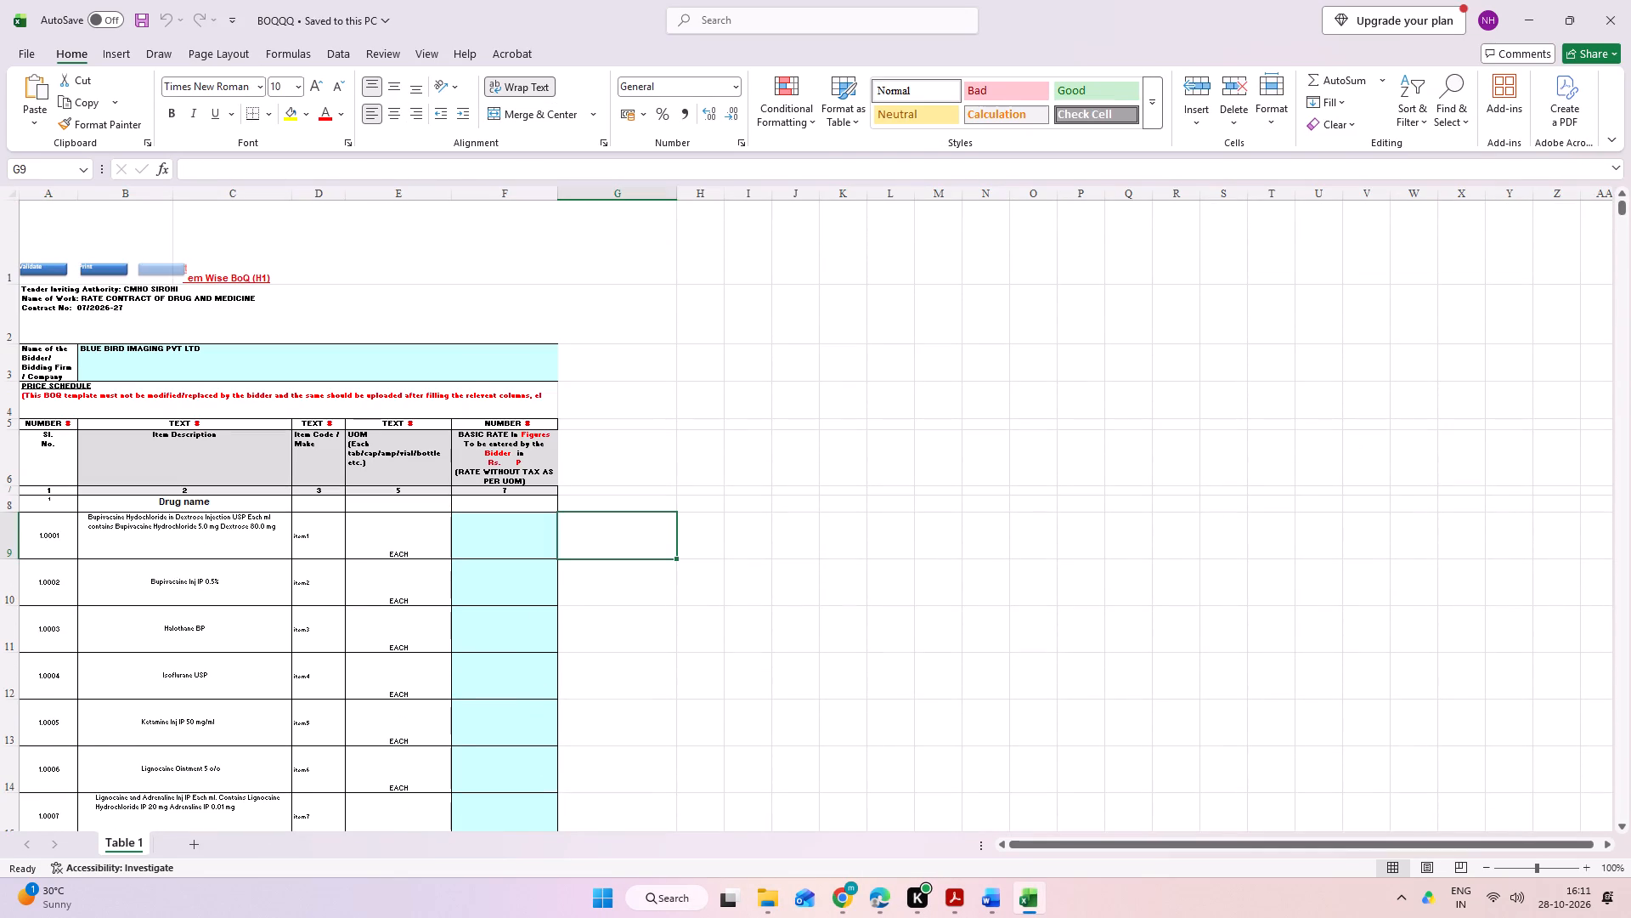
pyautogui.scroll(-15, 545, 756)
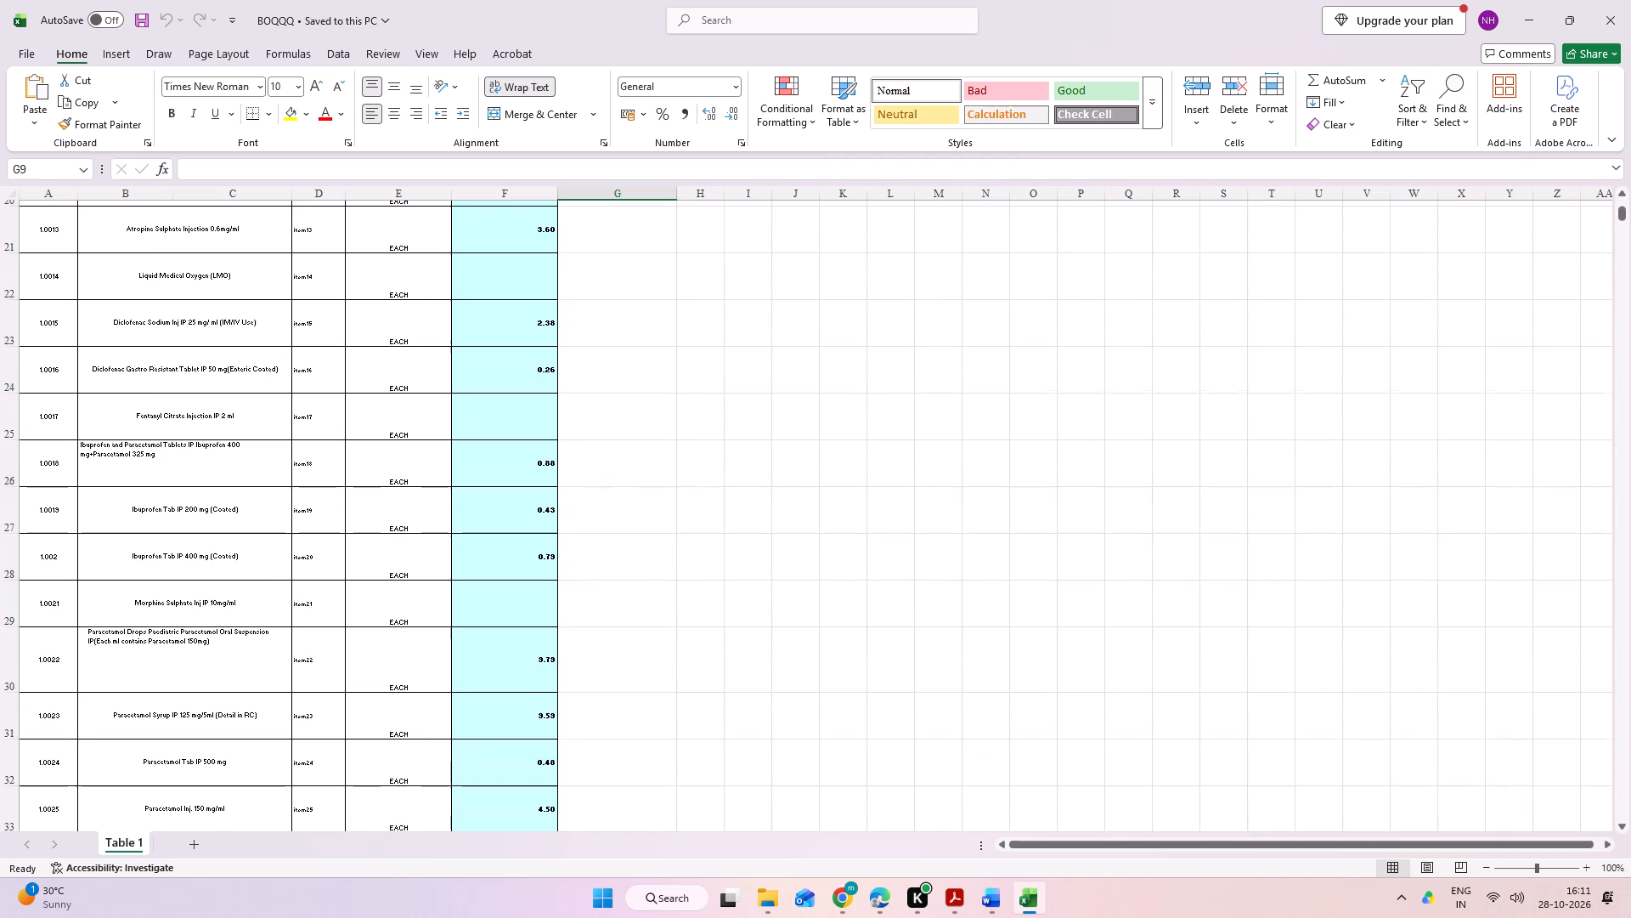
pyautogui.scroll(1, 832, 735)
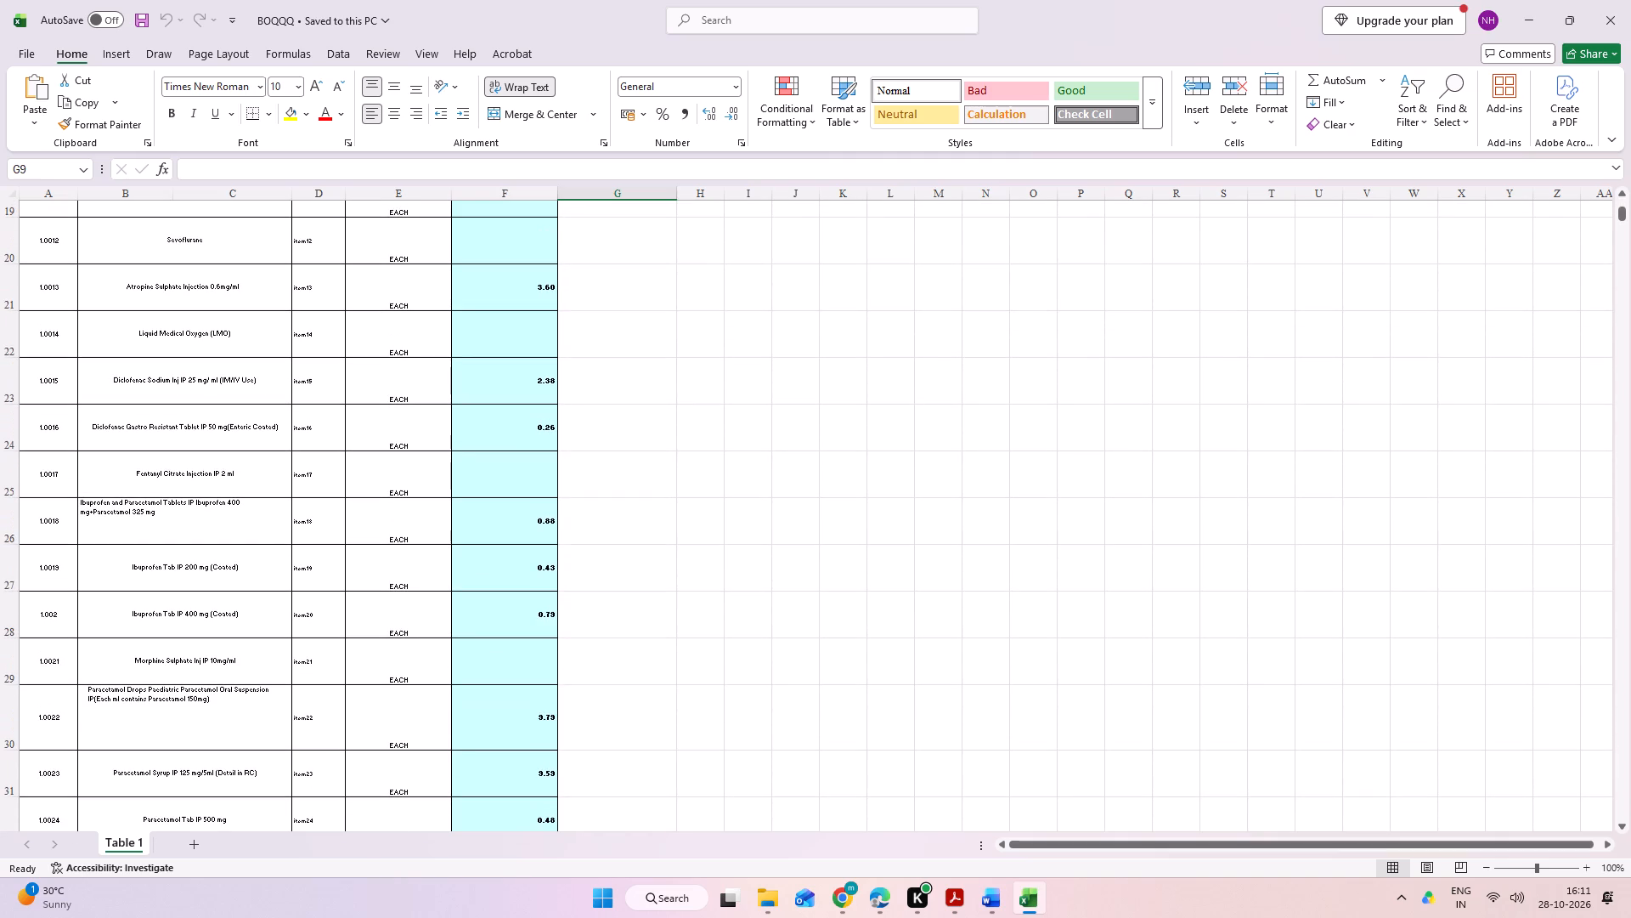
# Set the font size of the whole sheet to 11.
pyautogui.click(8, 194)
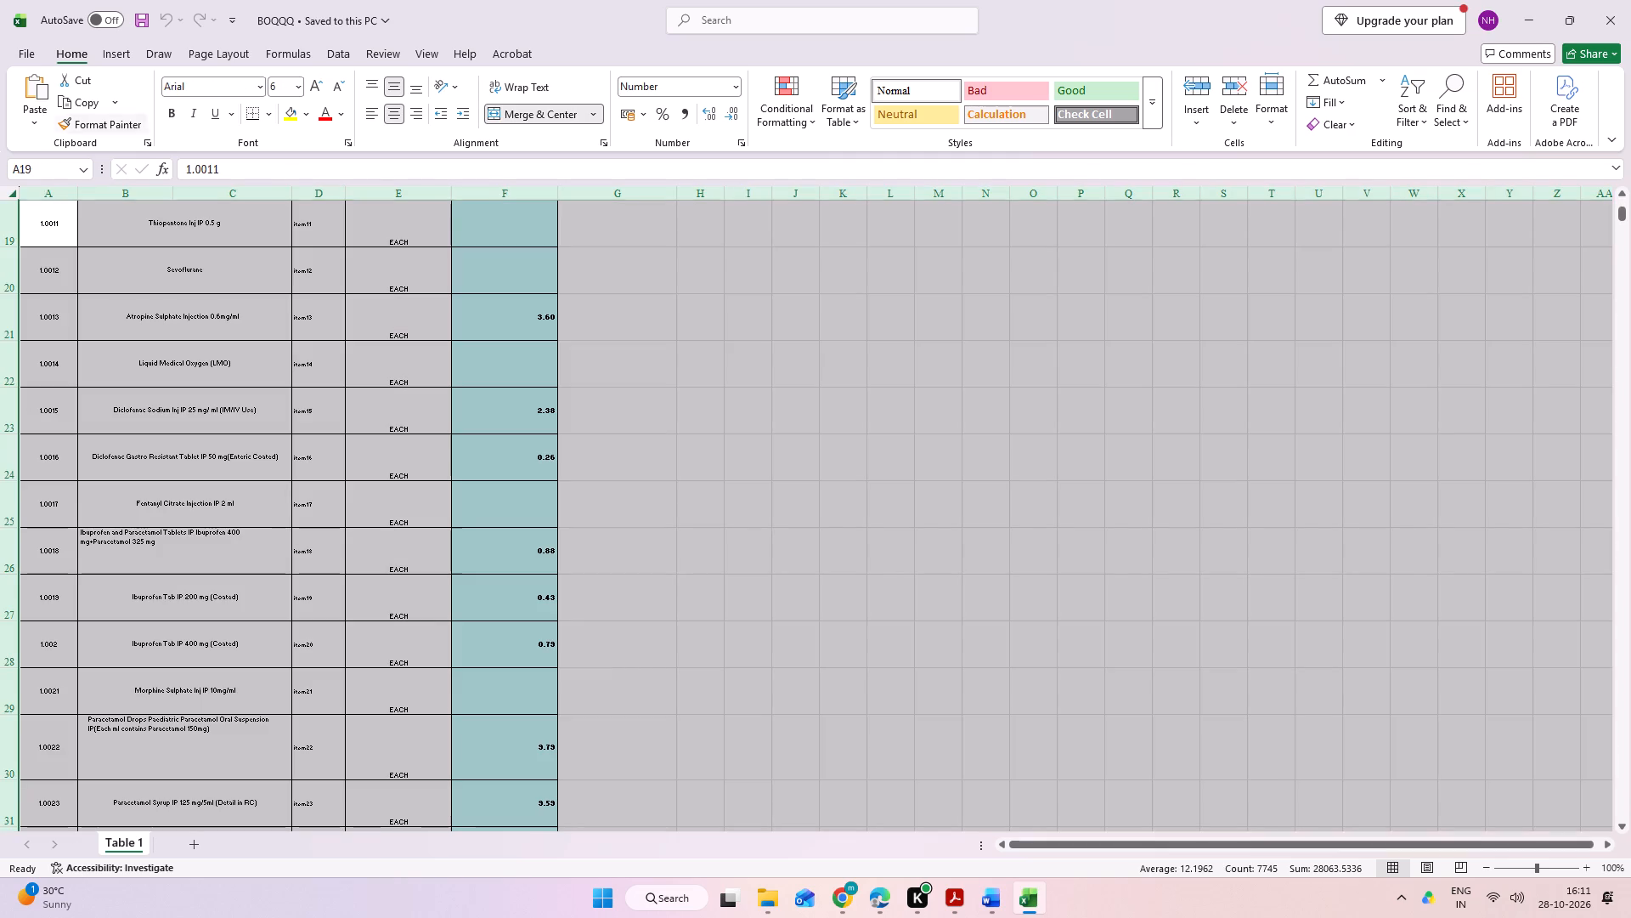
pyautogui.click(296, 87)
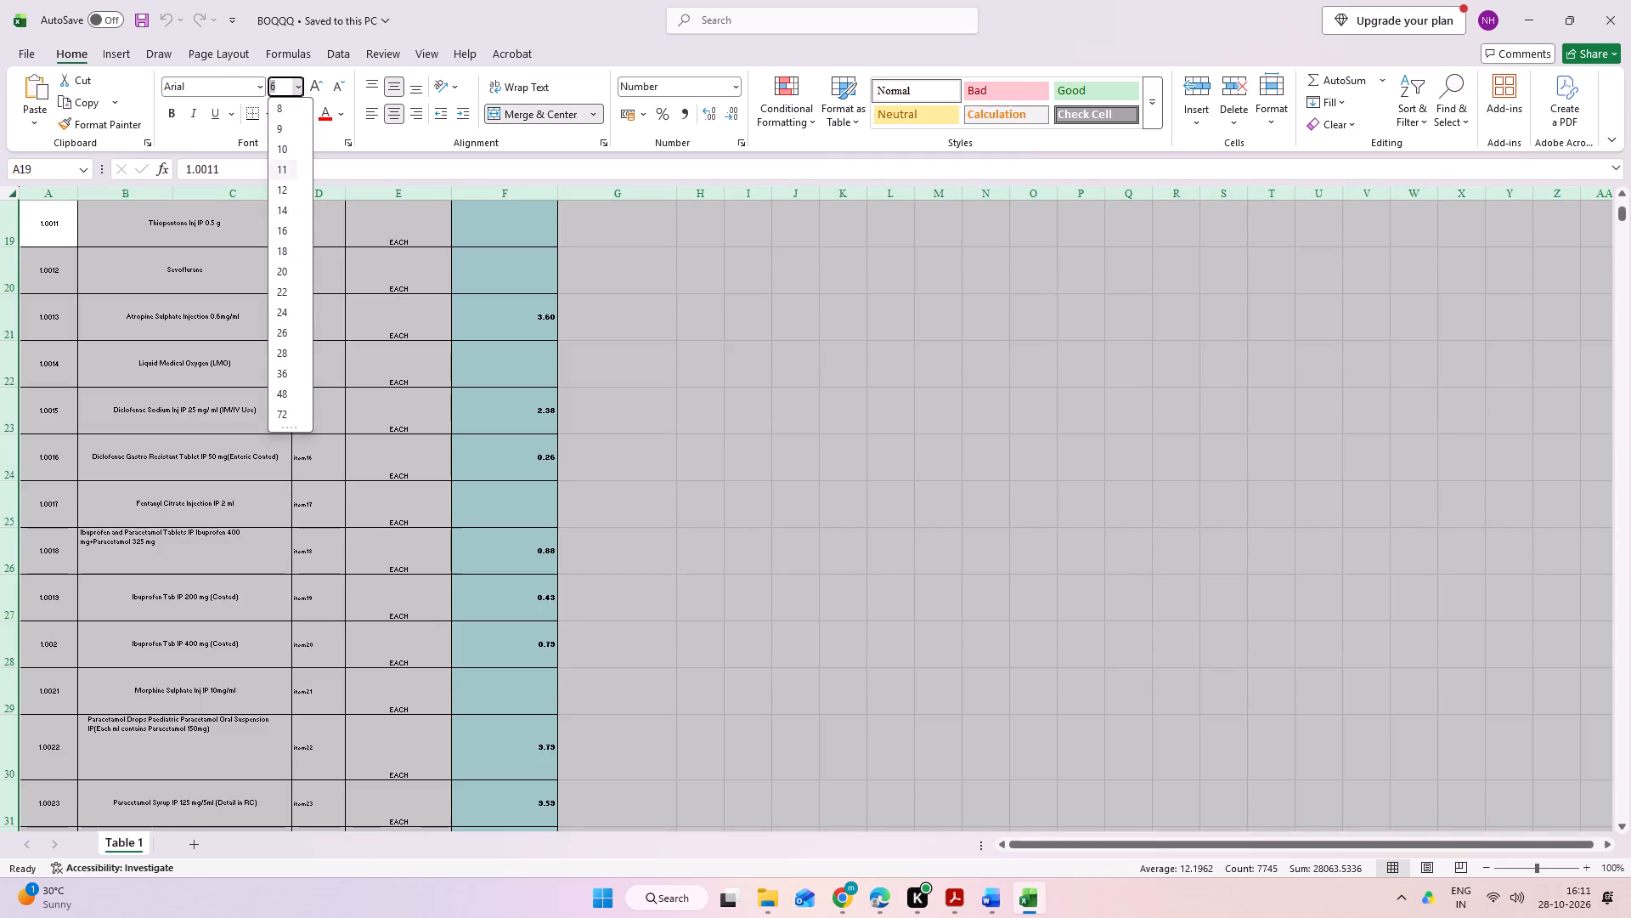
pyautogui.click(289, 179)
pyautogui.click(678, 358)
pyautogui.scroll(-4, 766, 553)
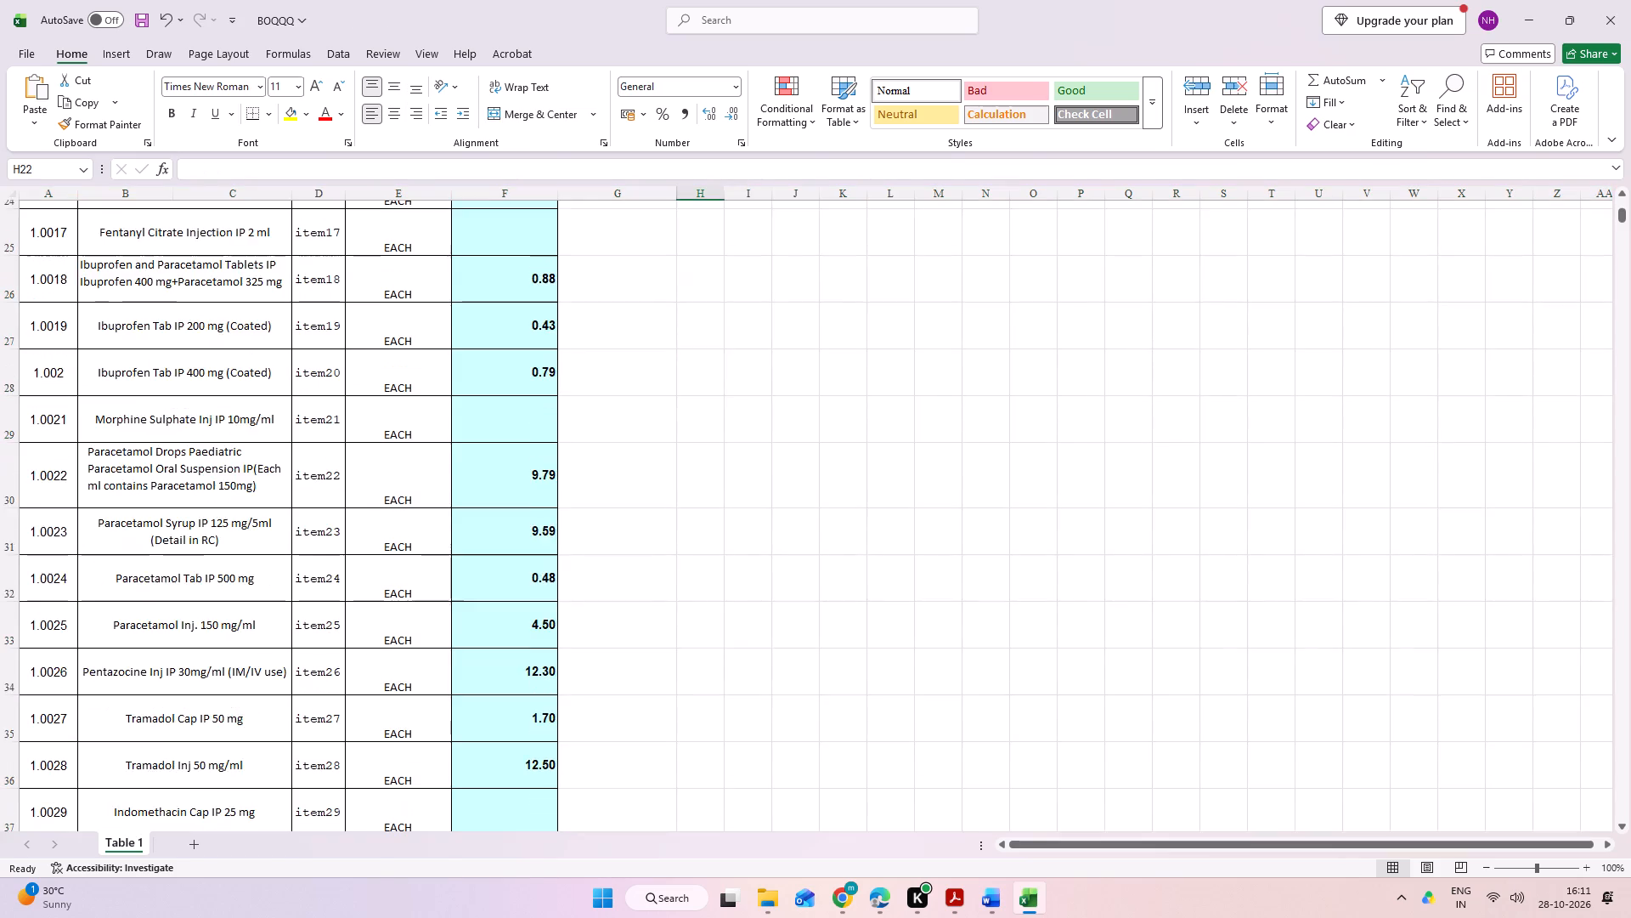
# Auto-fit the column widths and row heights across the whole sheet.
pyautogui.scroll(6, 768, 560)
pyautogui.click(9, 190)
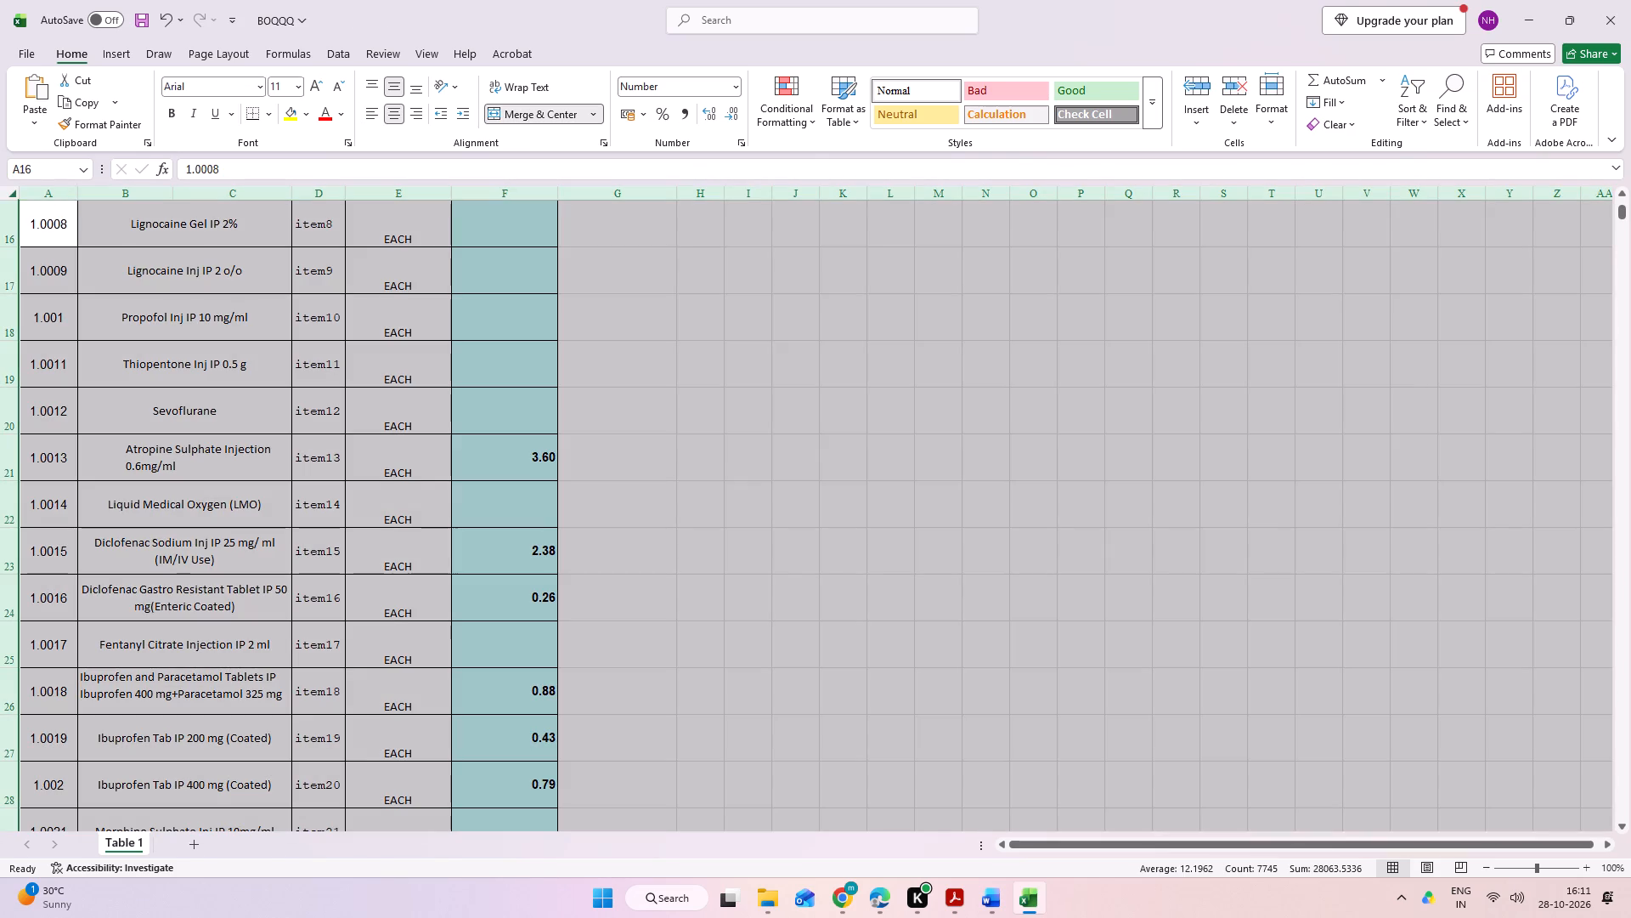
pyautogui.doubleClick(76, 195)
pyautogui.doubleClick(11, 242)
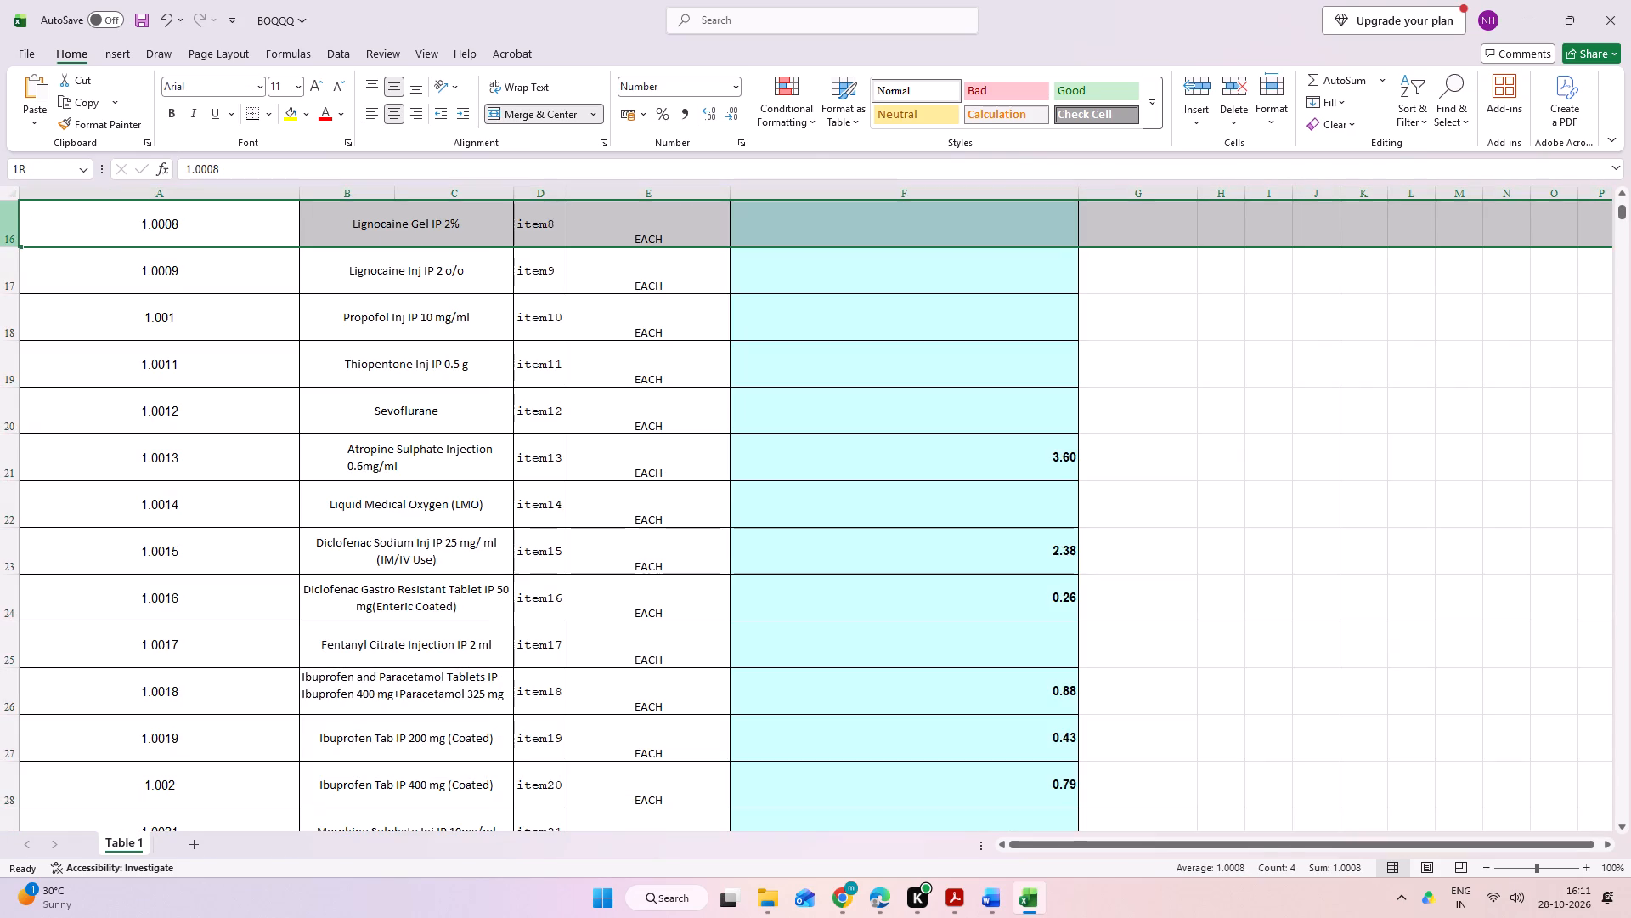
pyautogui.click(14, 188)
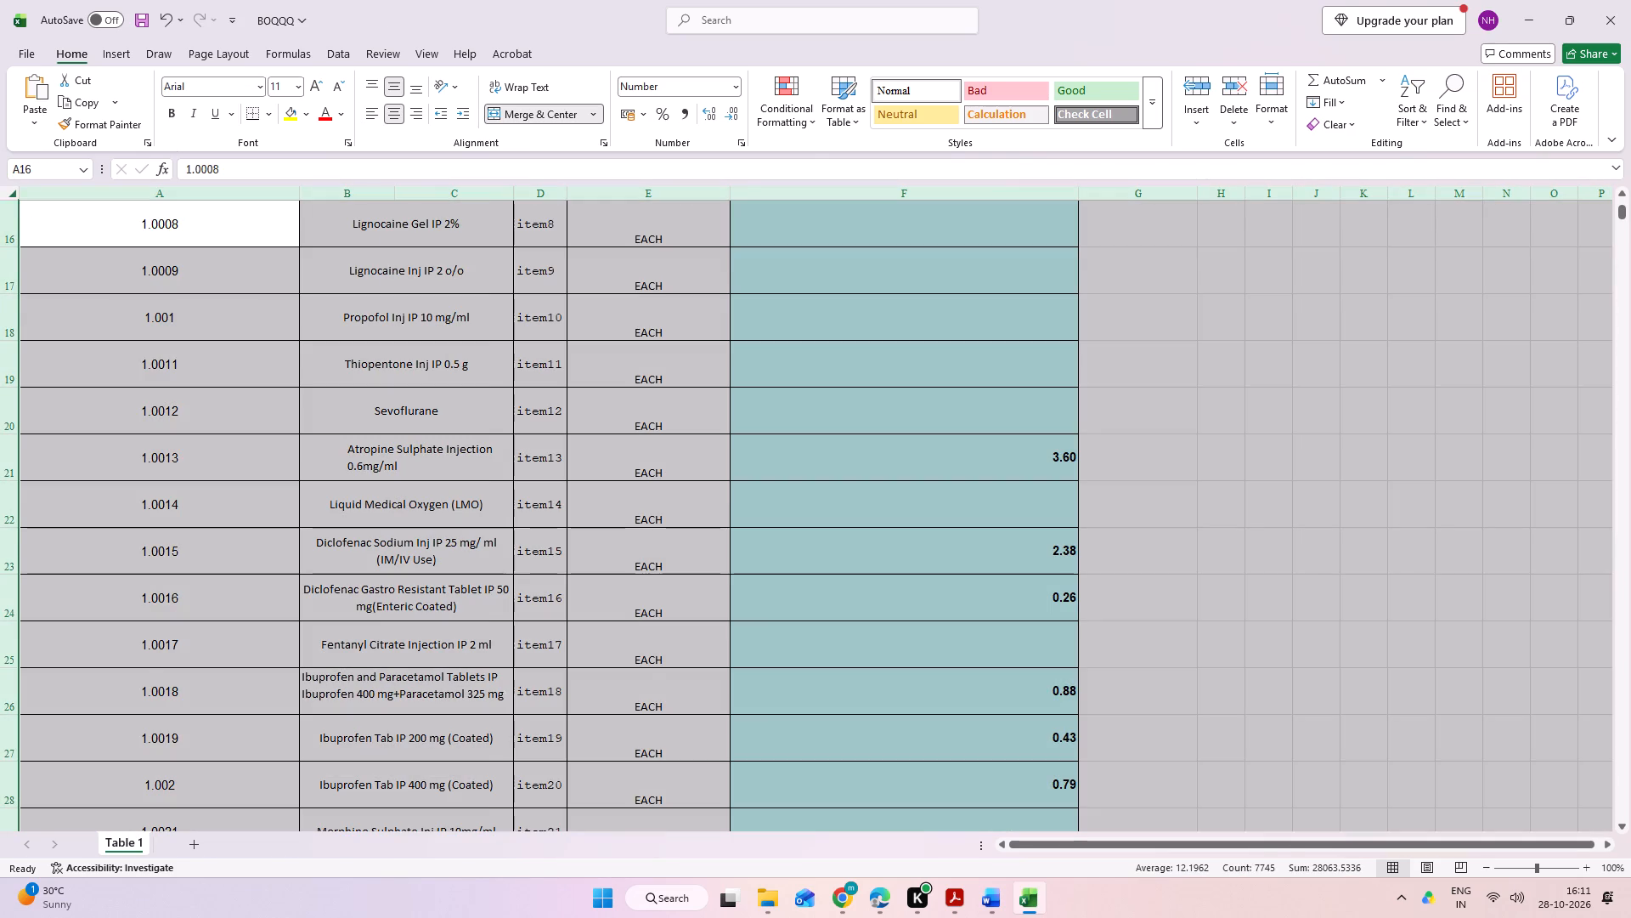
pyautogui.doubleClick(12, 245)
pyautogui.click(603, 443)
pyautogui.scroll(6, 1251, 498)
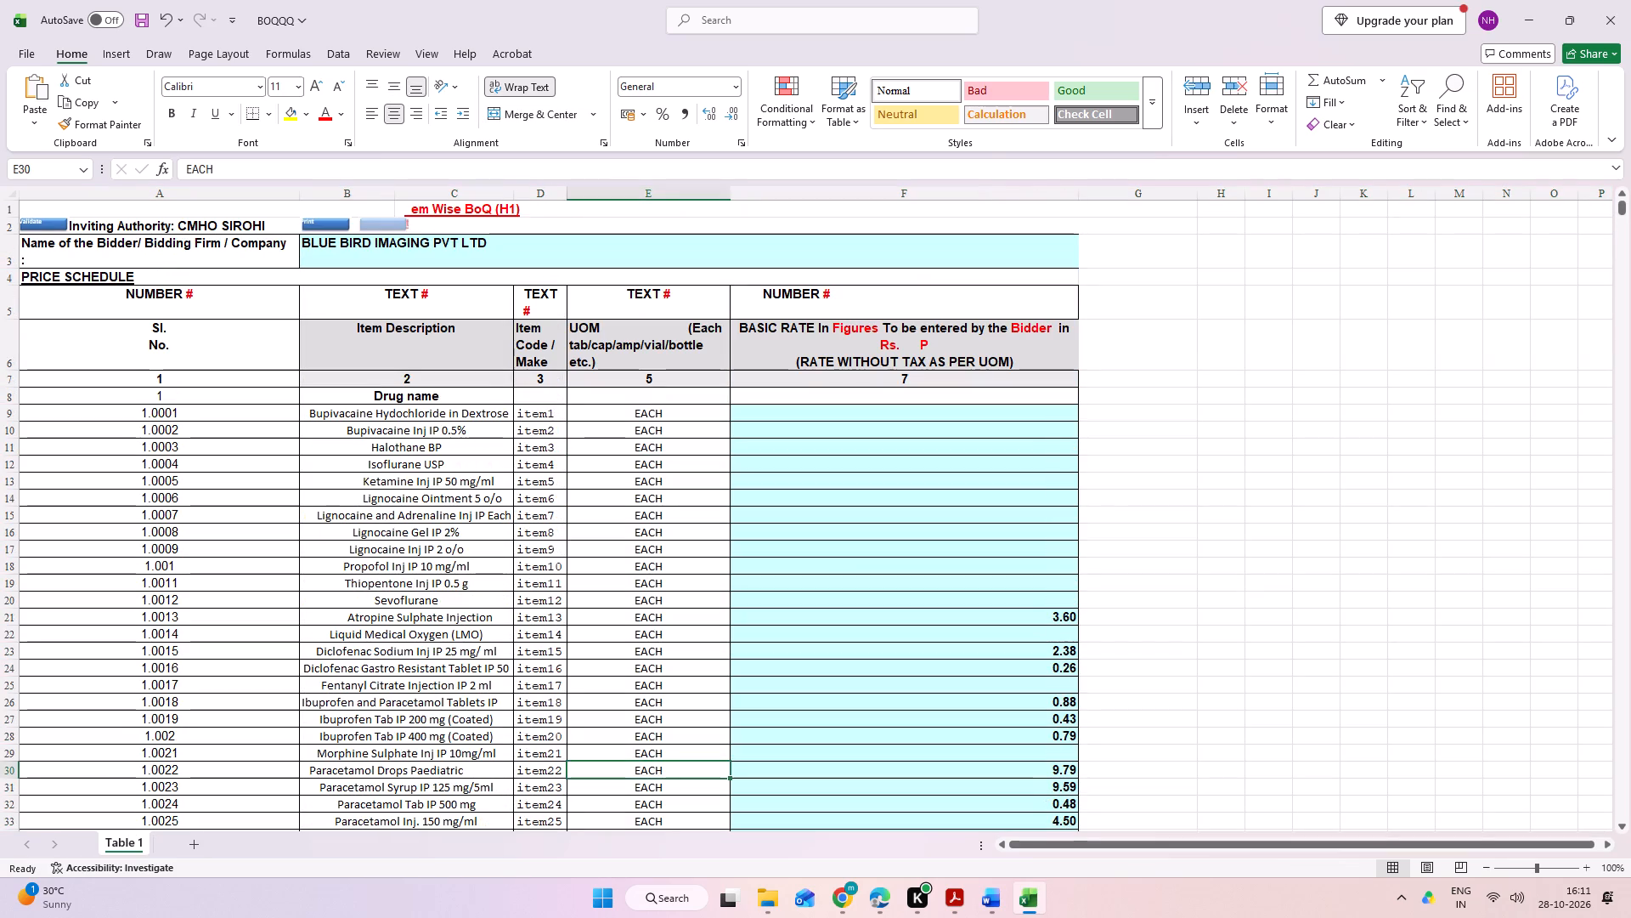
# Delete columns C to E, which include the item code and UOM, so the basic rate follows the item description.
pyautogui.click(1251, 498)
pyautogui.scroll(-2, 1251, 498)
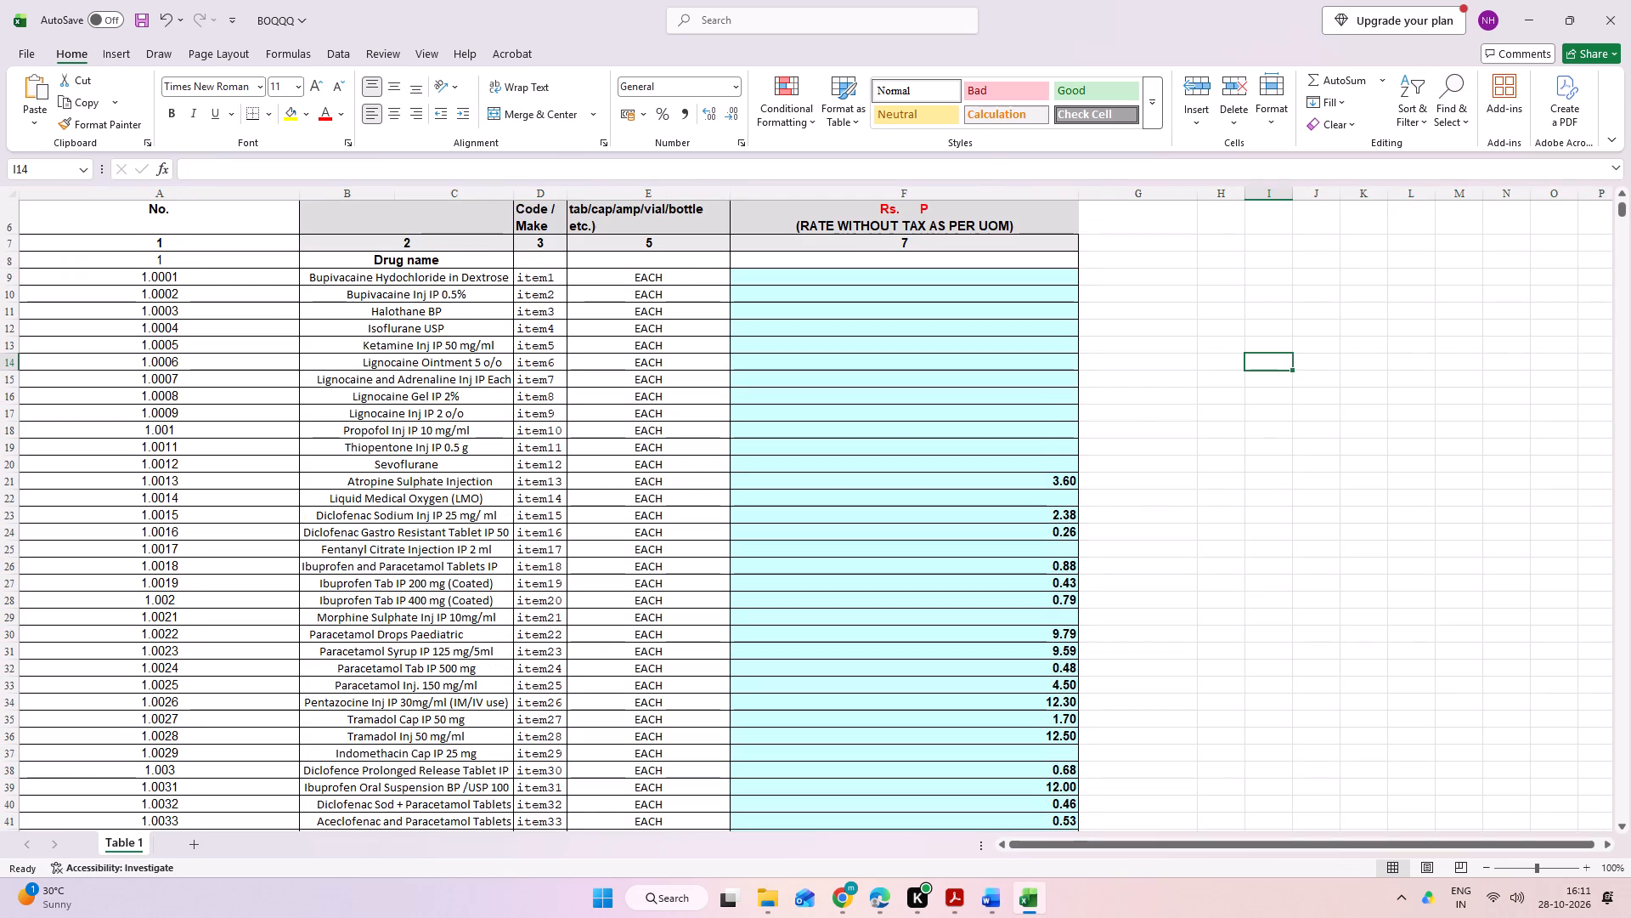
pyautogui.moveTo(657, 189); pyautogui.dragTo(493, 200)
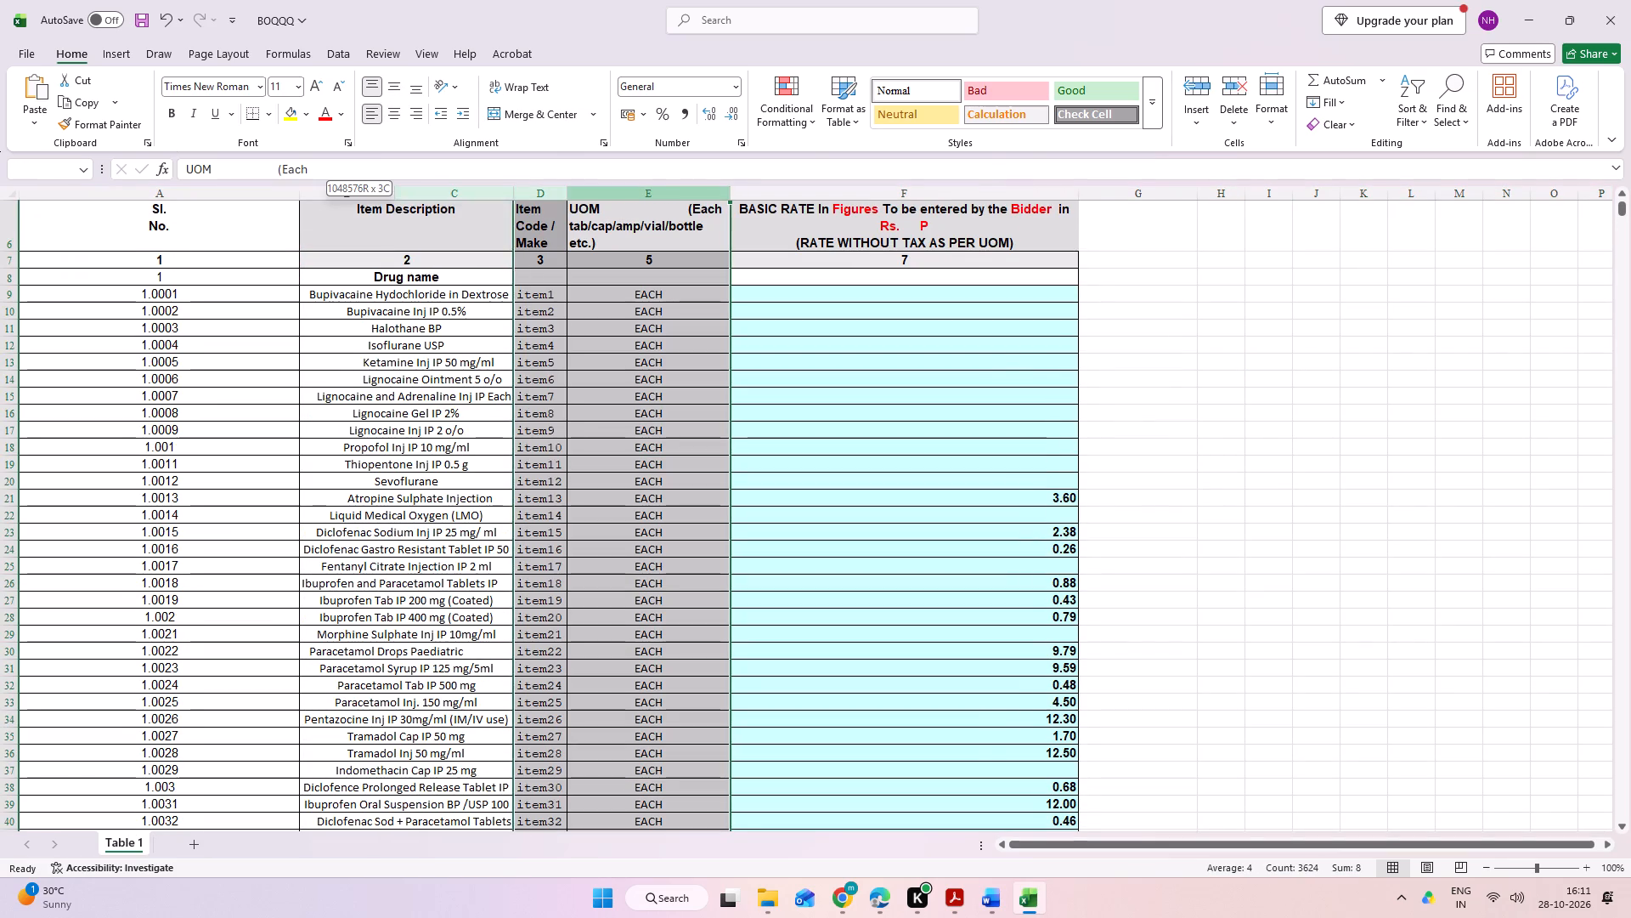
pyautogui.moveTo(493, 200); pyautogui.dragTo(482, 201)
pyautogui.hotkey('ctrl', '-')
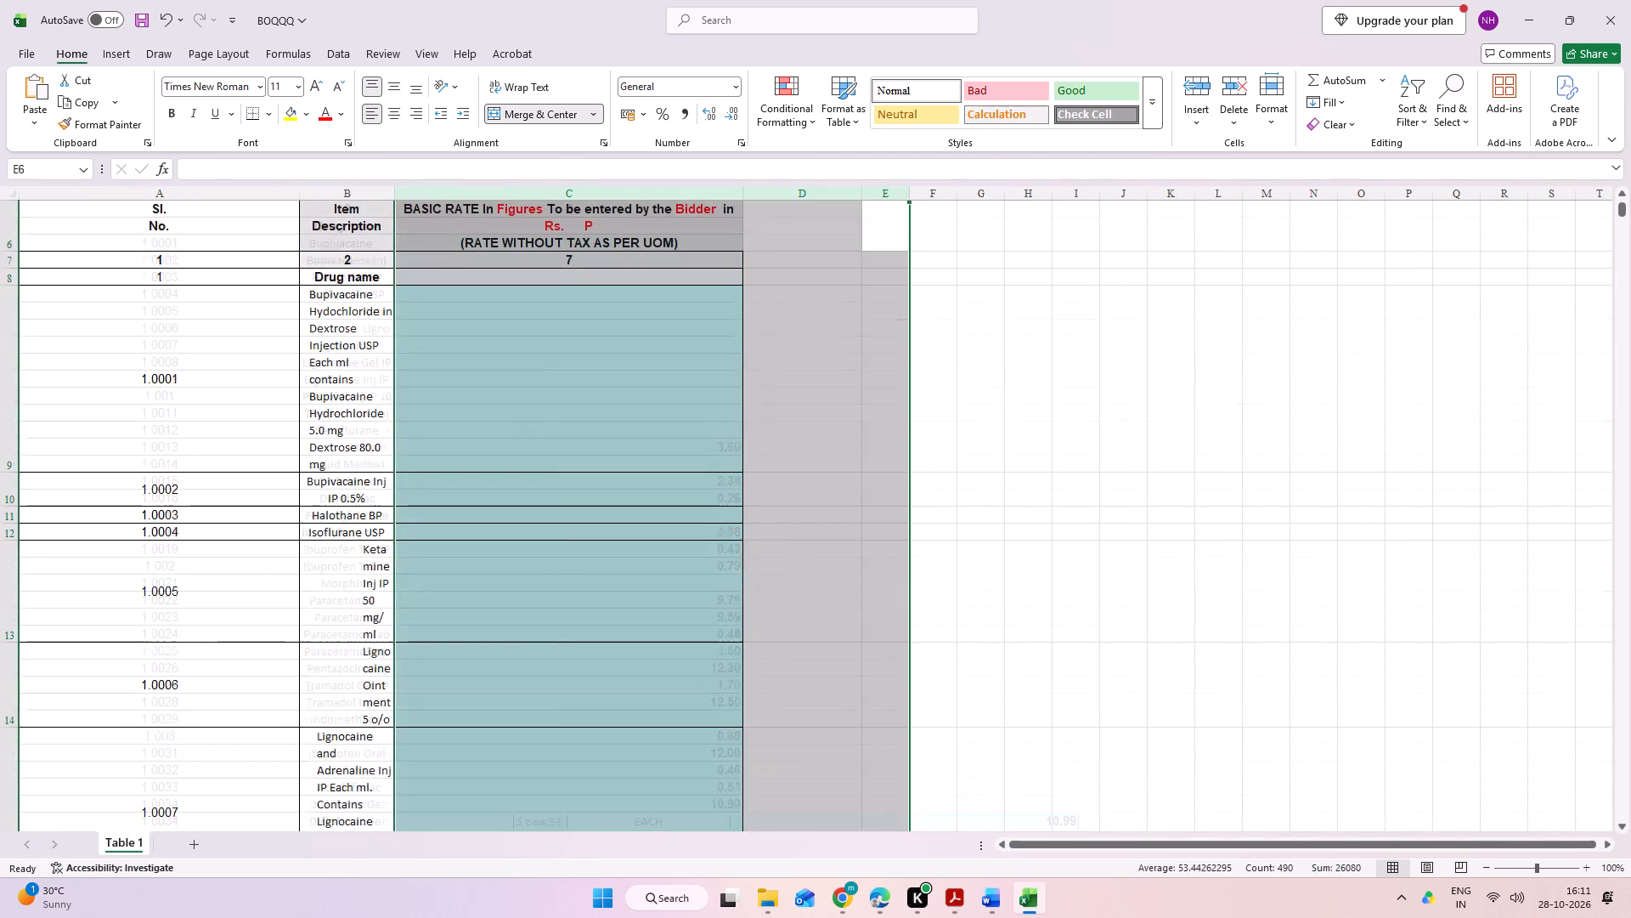
# Widen the Item Description column to fit long drug names on one line, and auto-fit all row heights.
pyautogui.click(313, 327)
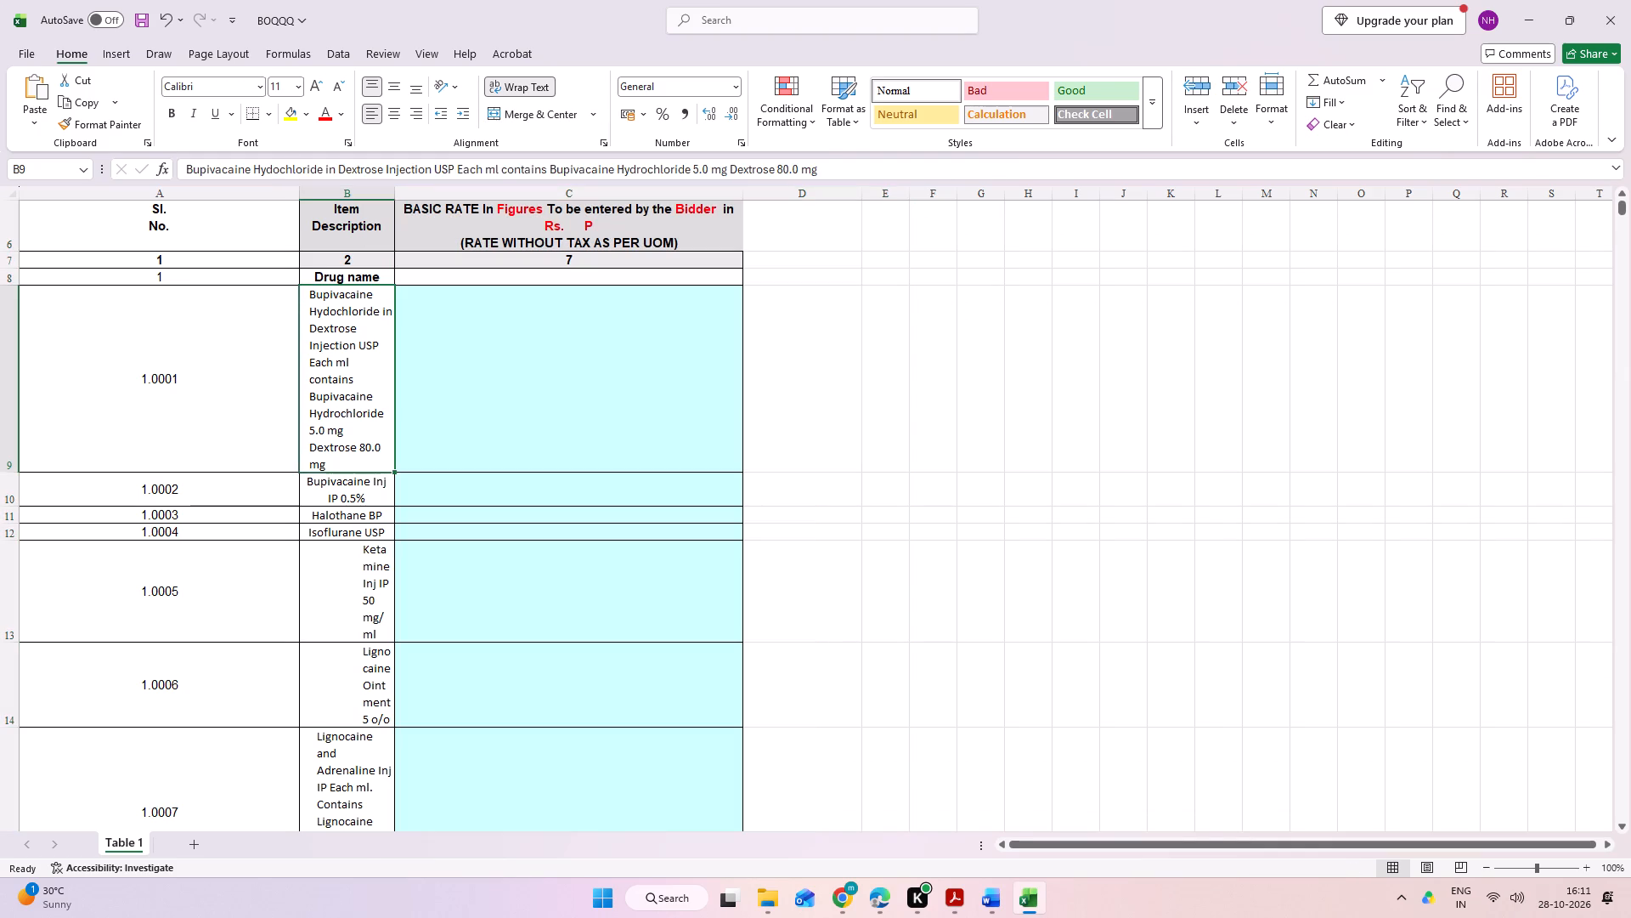
pyautogui.click(355, 191)
pyautogui.moveTo(390, 195); pyautogui.dragTo(992, 198)
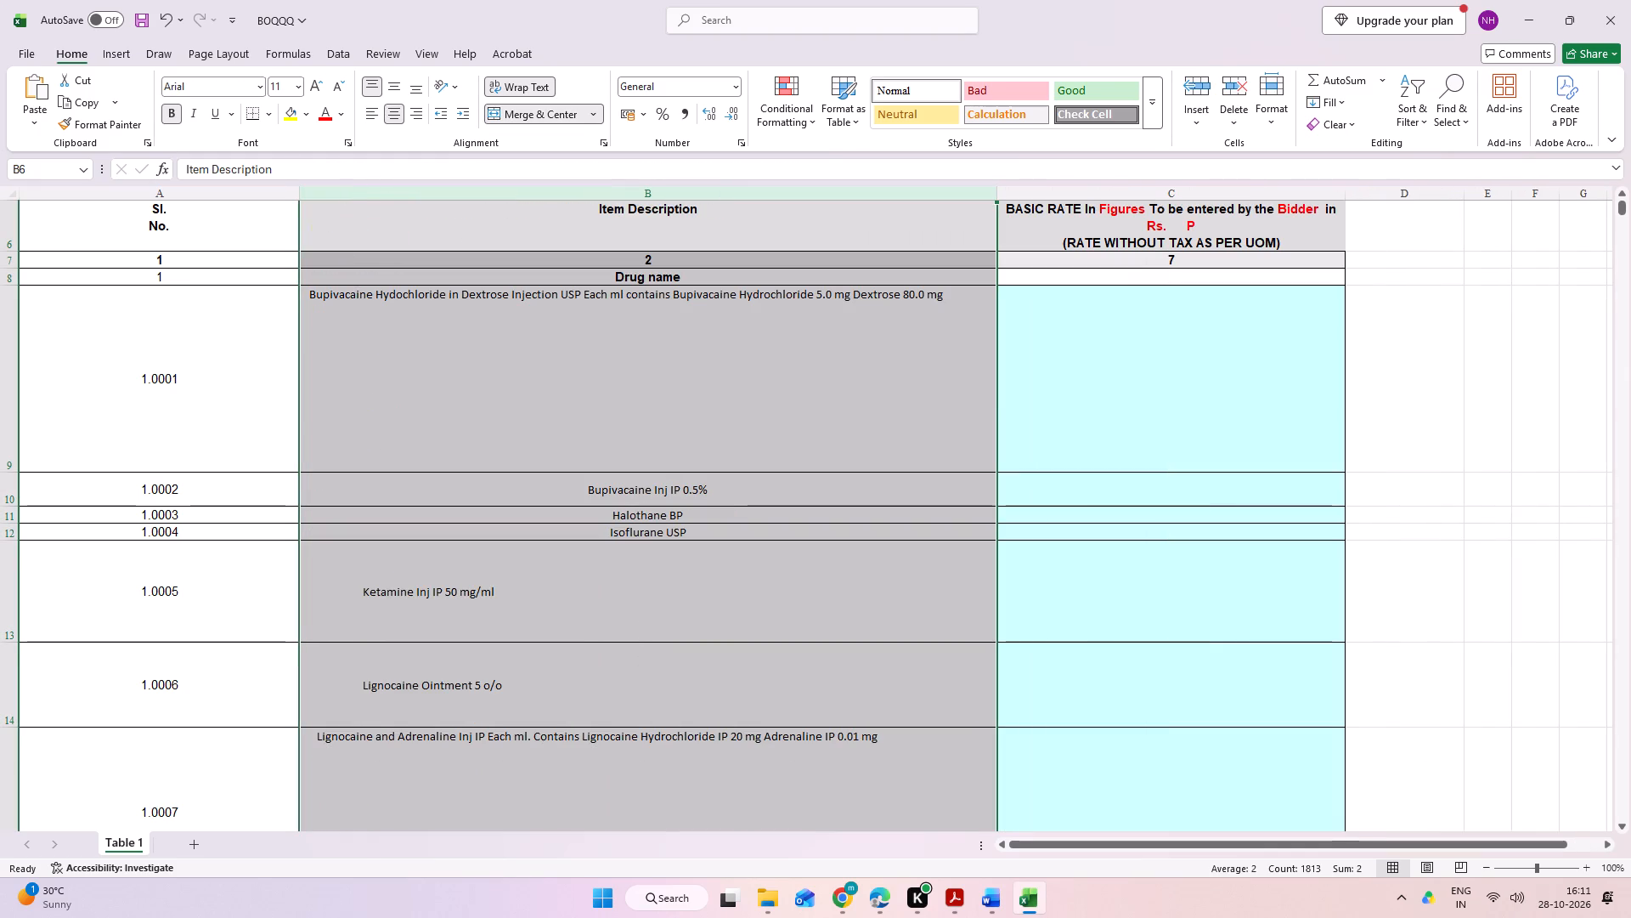
pyautogui.click(11, 196)
pyautogui.doubleClick(12, 251)
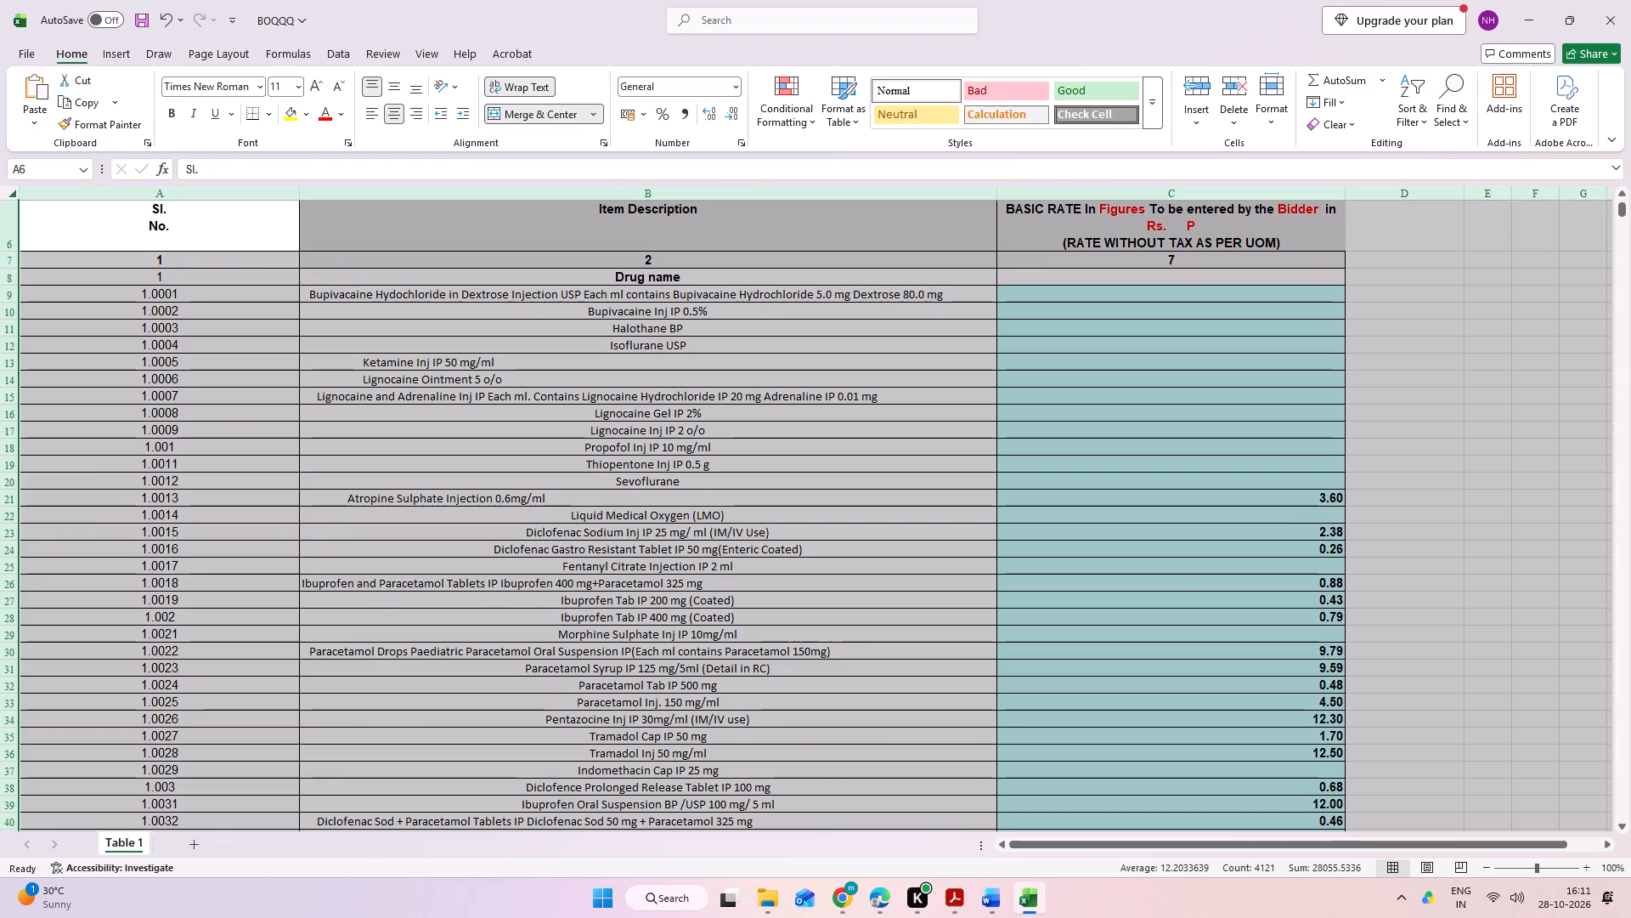
# Narrow the serial number, Item Description and Basic Rate columns to a compact layout, with Item Description the widest.
pyautogui.doubleClick(1000, 190)
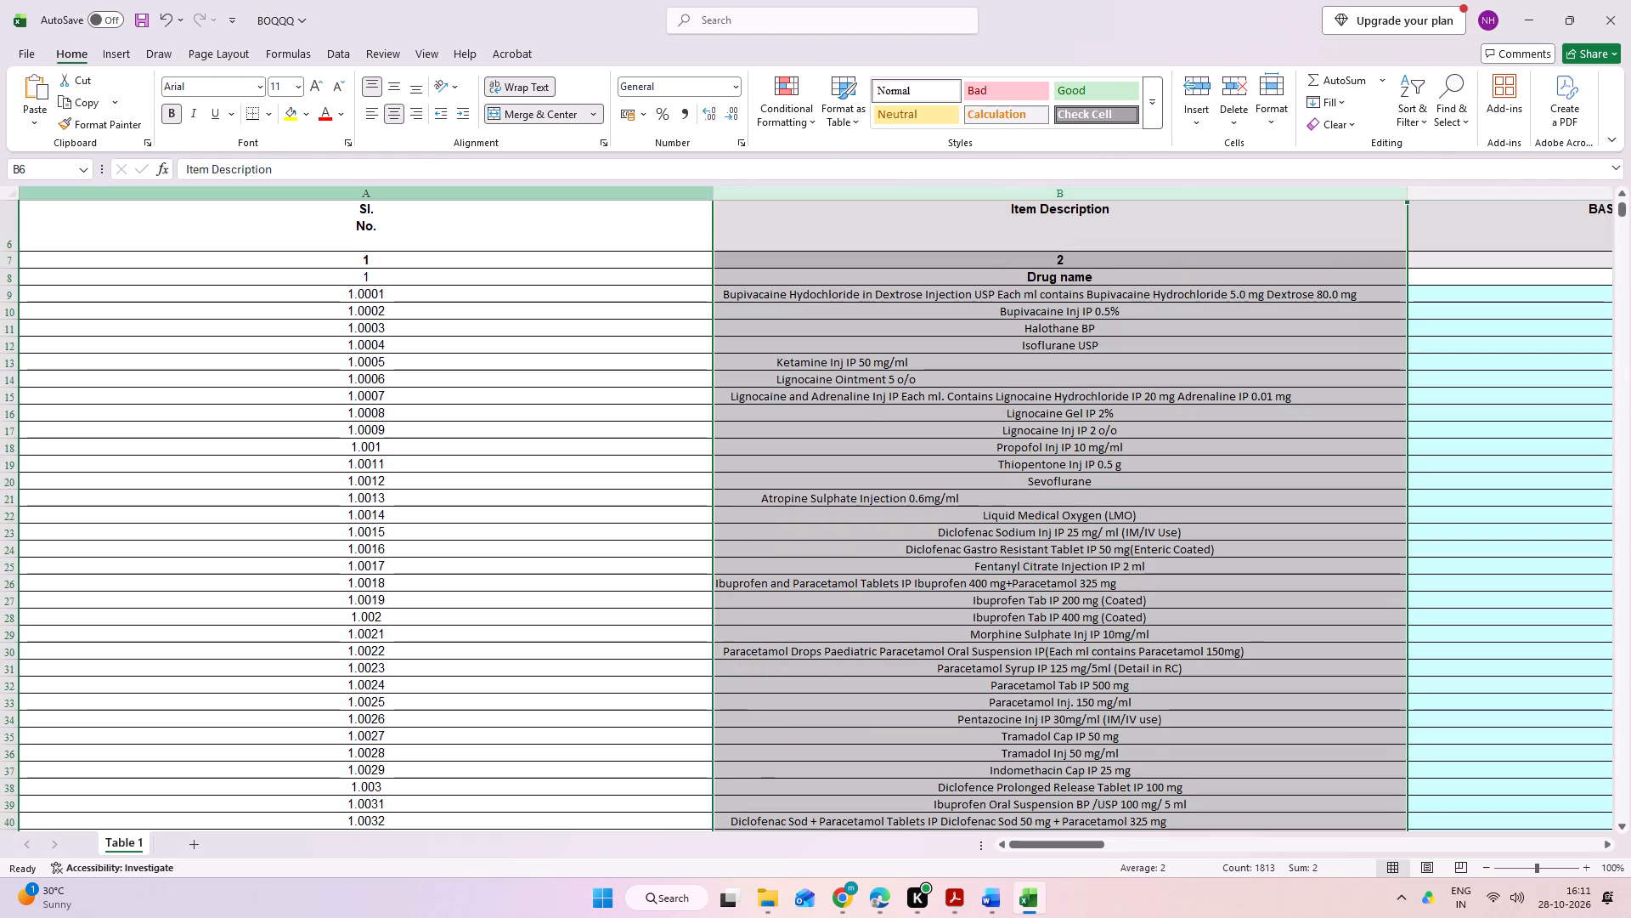
pyautogui.click(680, 190)
pyautogui.moveTo(716, 186); pyautogui.dragTo(226, 190)
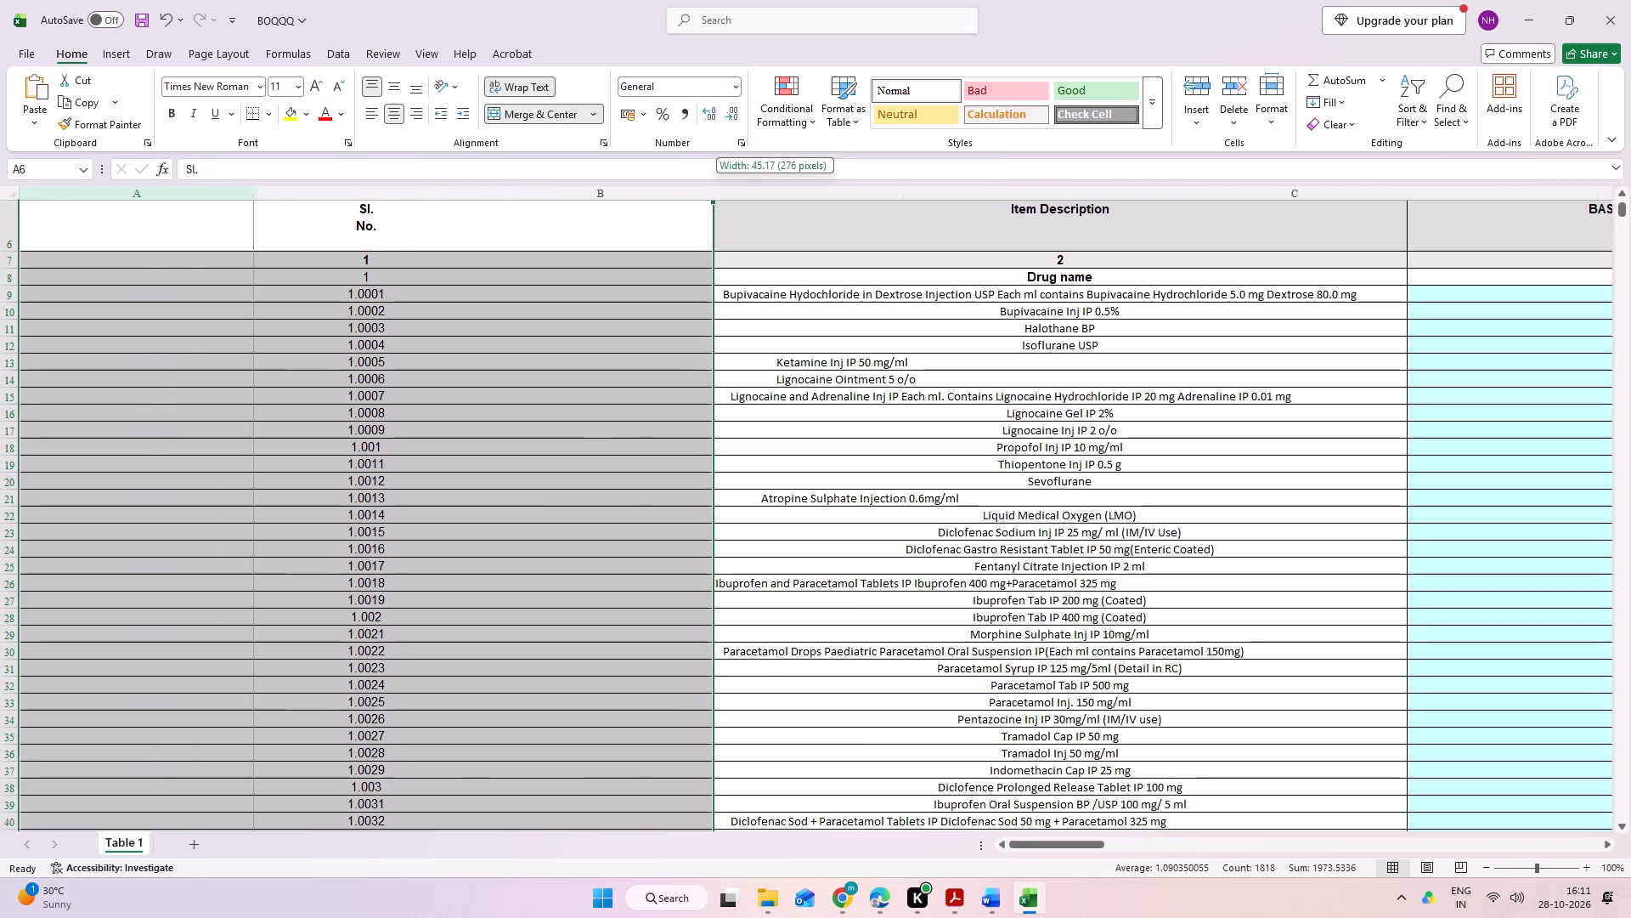
pyautogui.moveTo(226, 190); pyautogui.dragTo(104, 185)
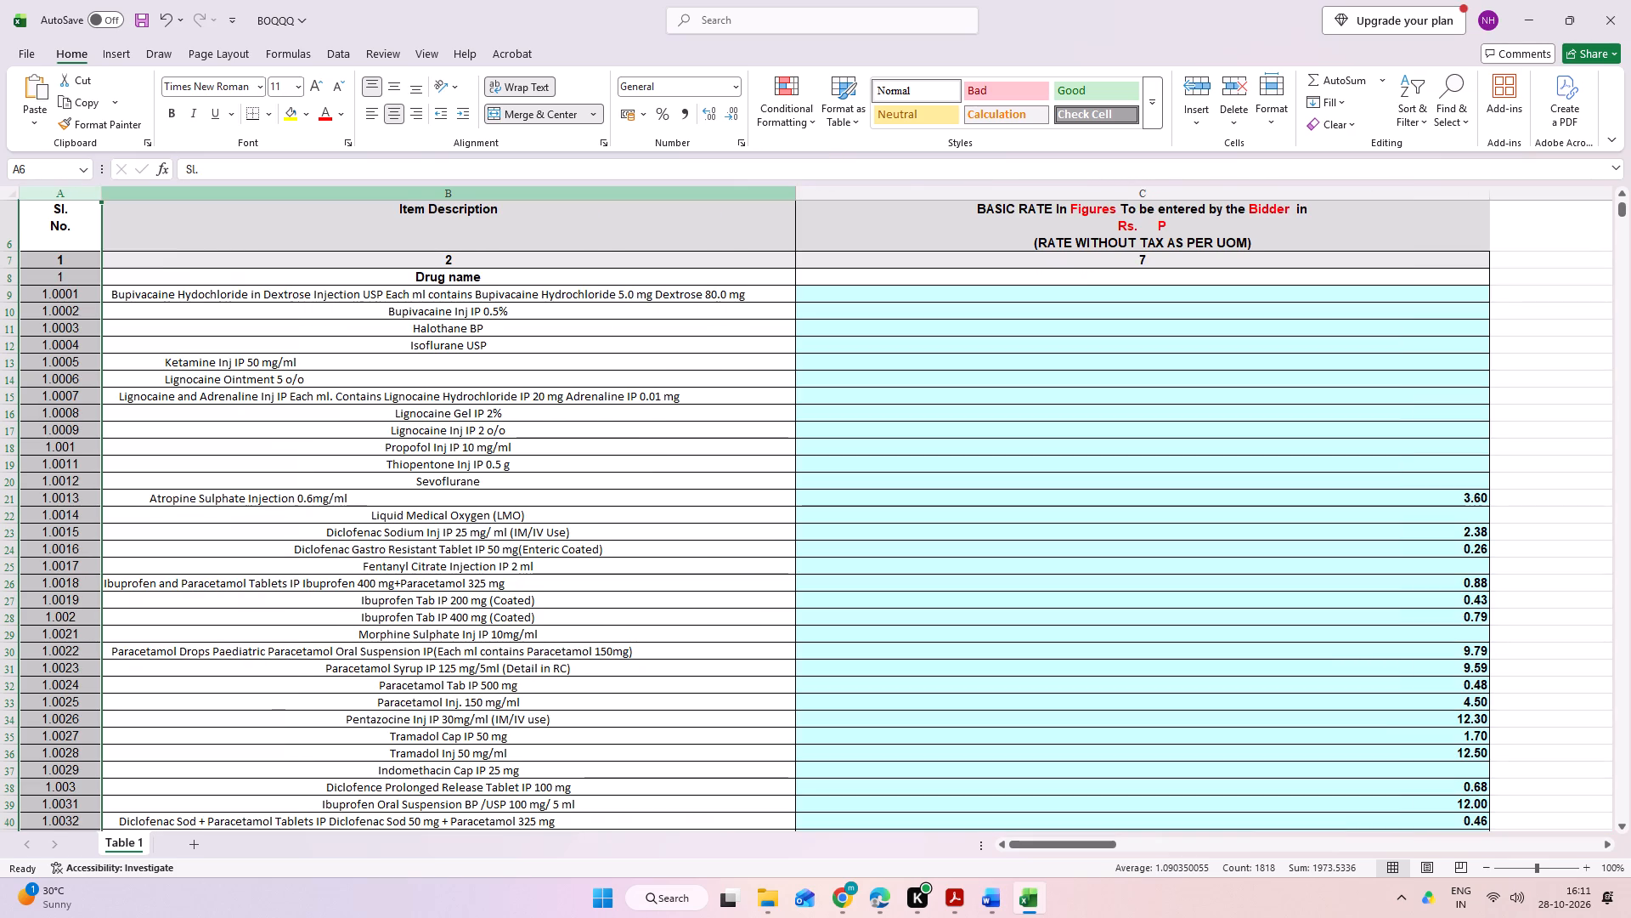
pyautogui.moveTo(797, 194); pyautogui.dragTo(343, 196)
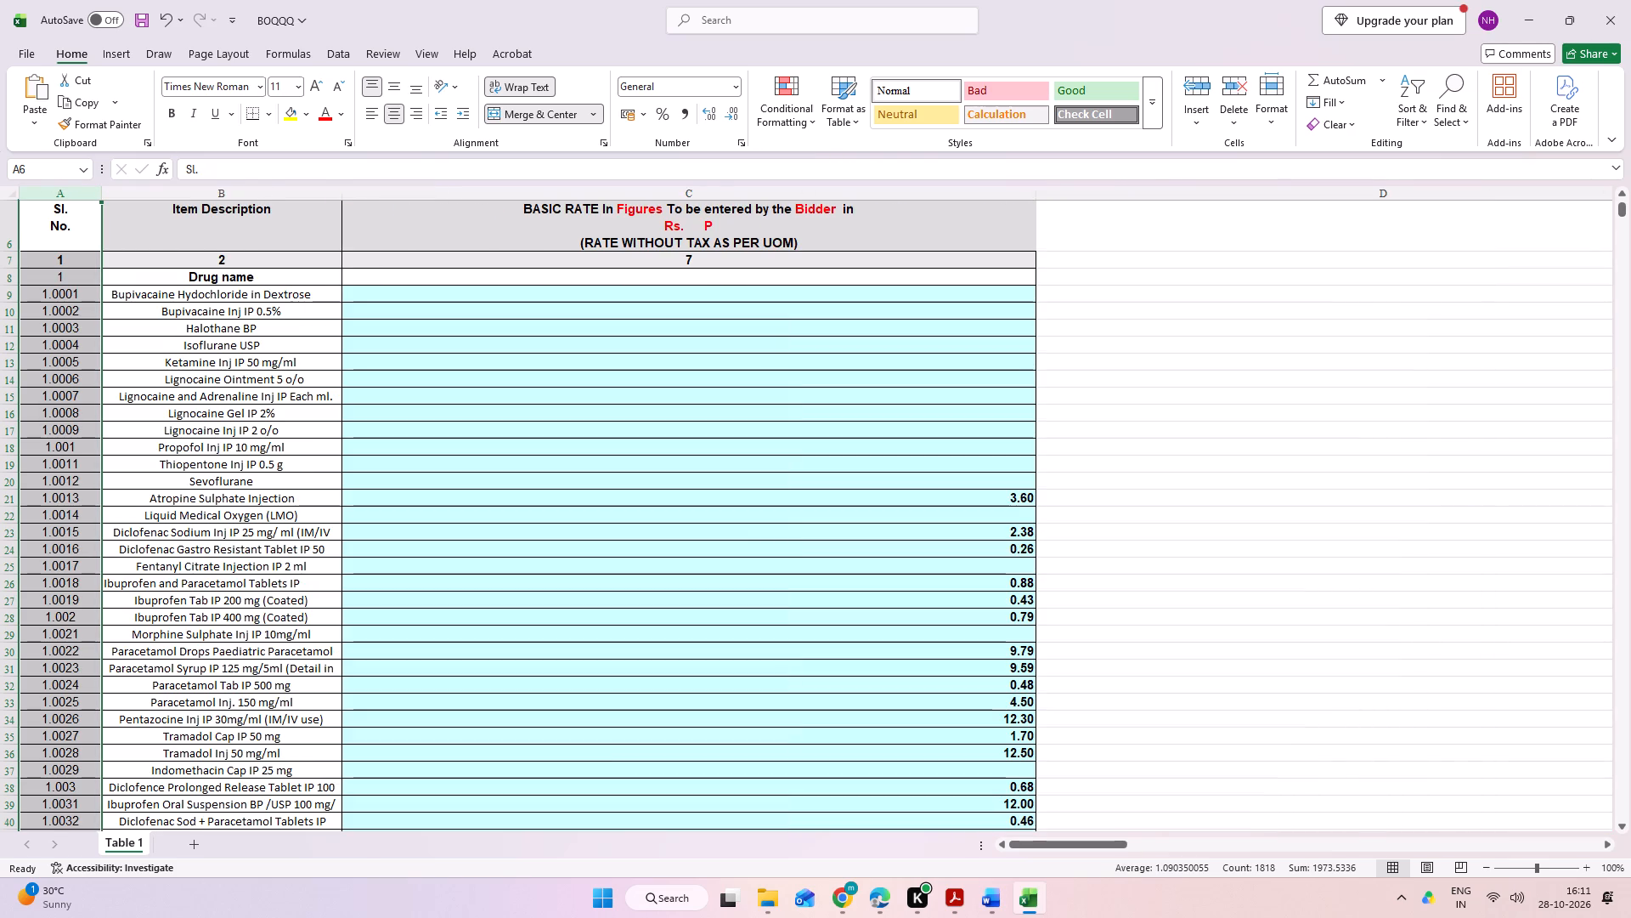
pyautogui.moveTo(1035, 195); pyautogui.dragTo(445, 218)
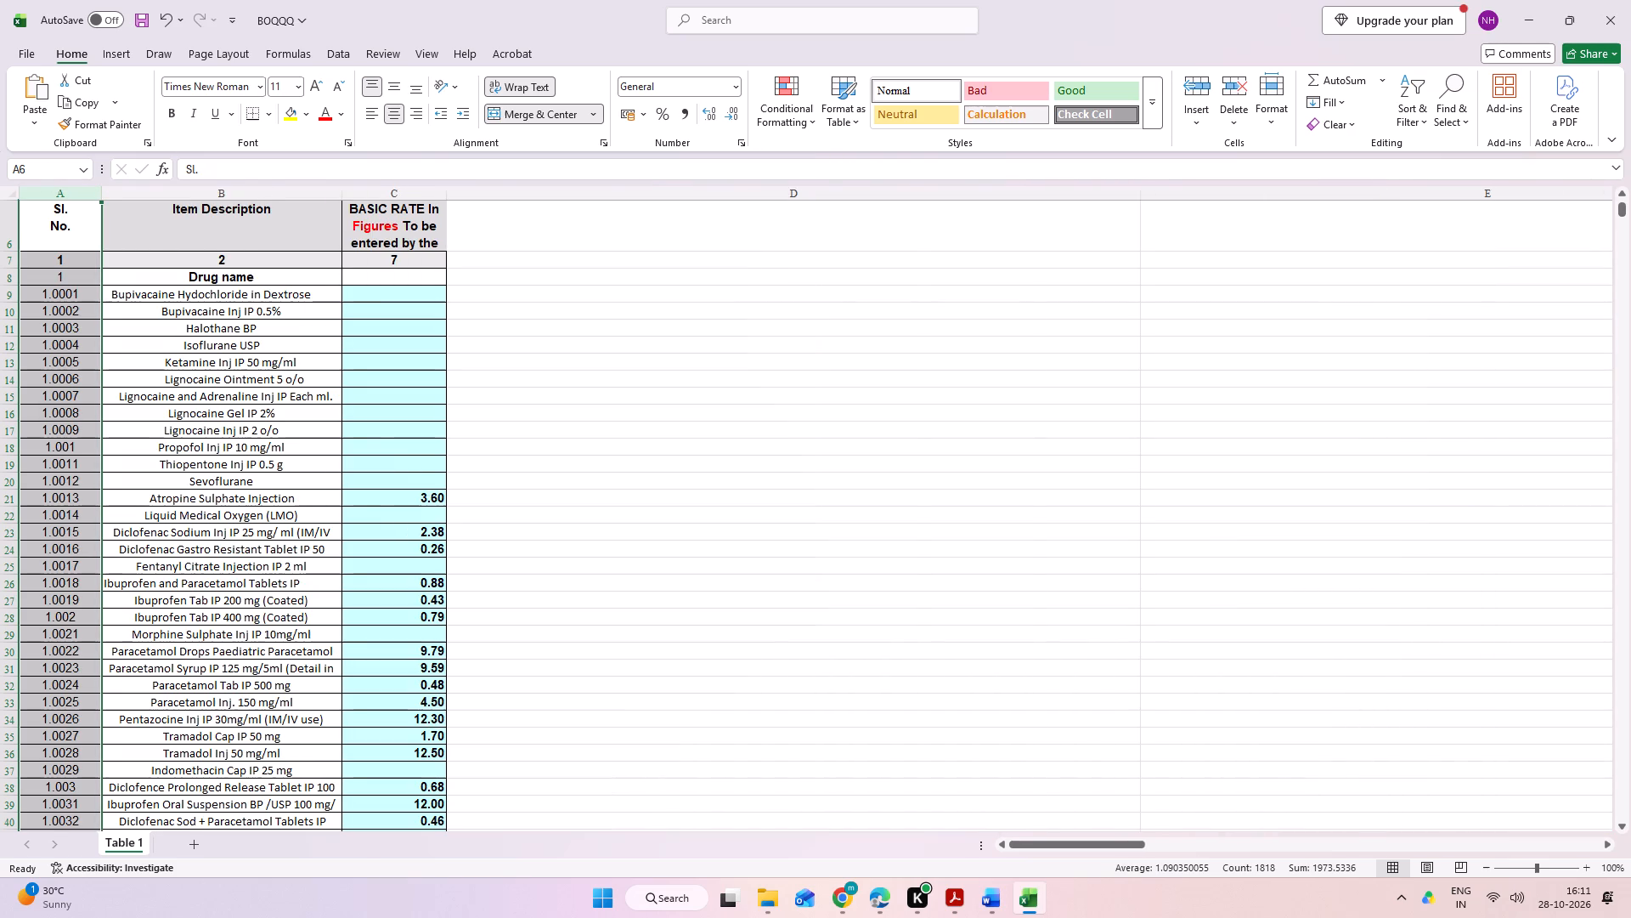
pyautogui.click(698, 366)
# Snap the BOQQQ workbook window to the left side of the screen and narrow it to just beyond the rate column.
pyautogui.press('super+Left')
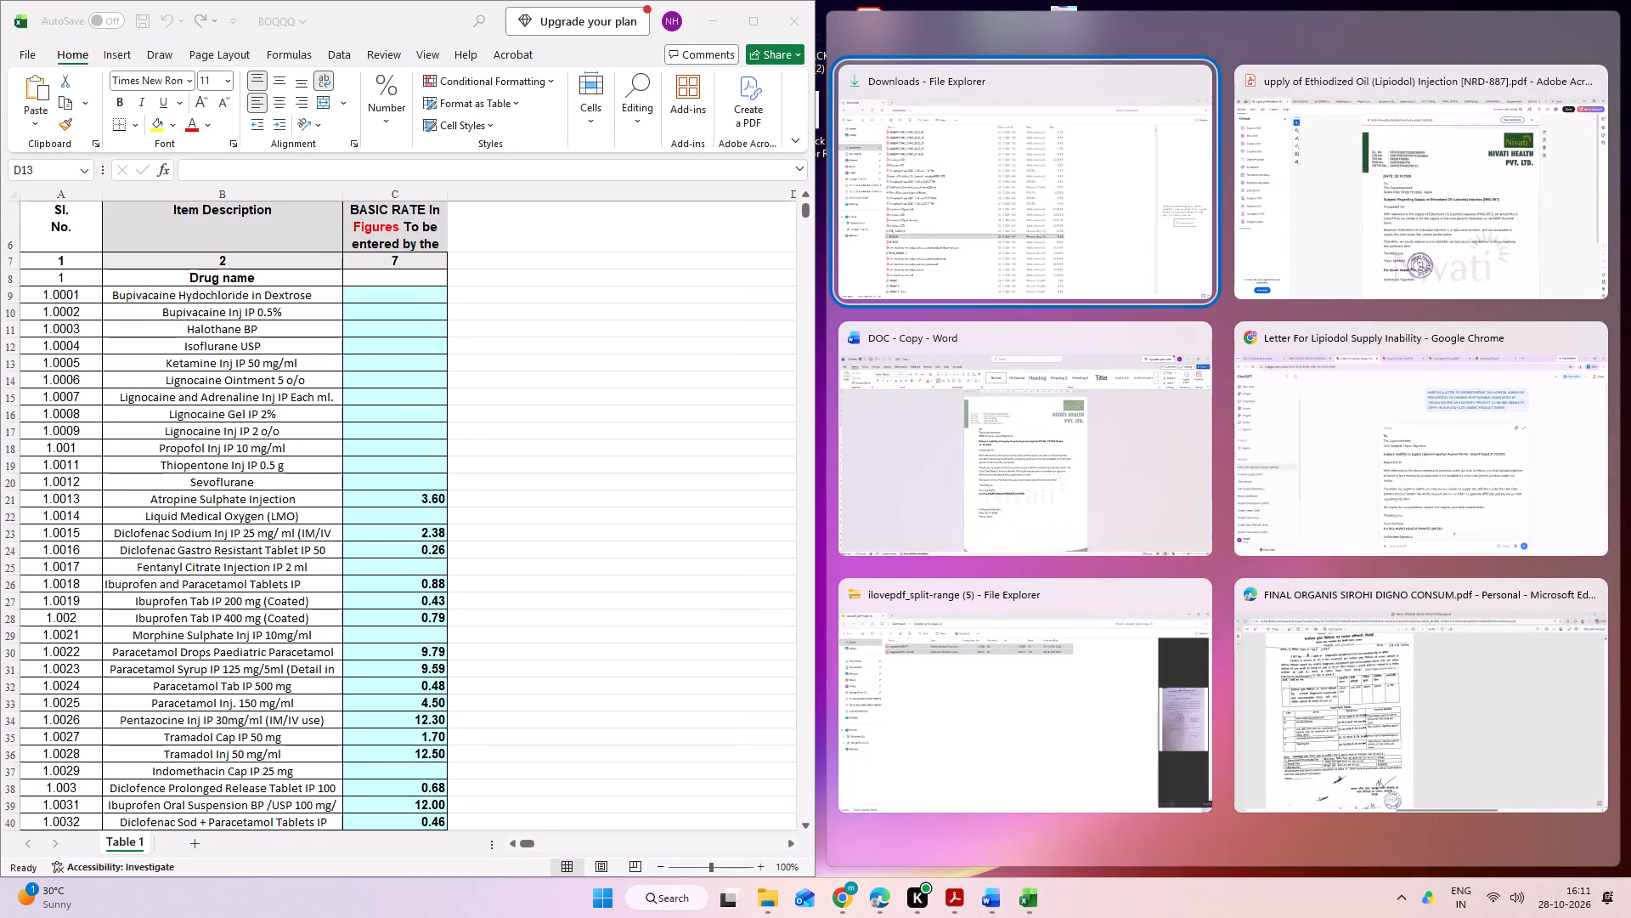
pyautogui.moveTo(819, 313); pyautogui.dragTo(617, 314)
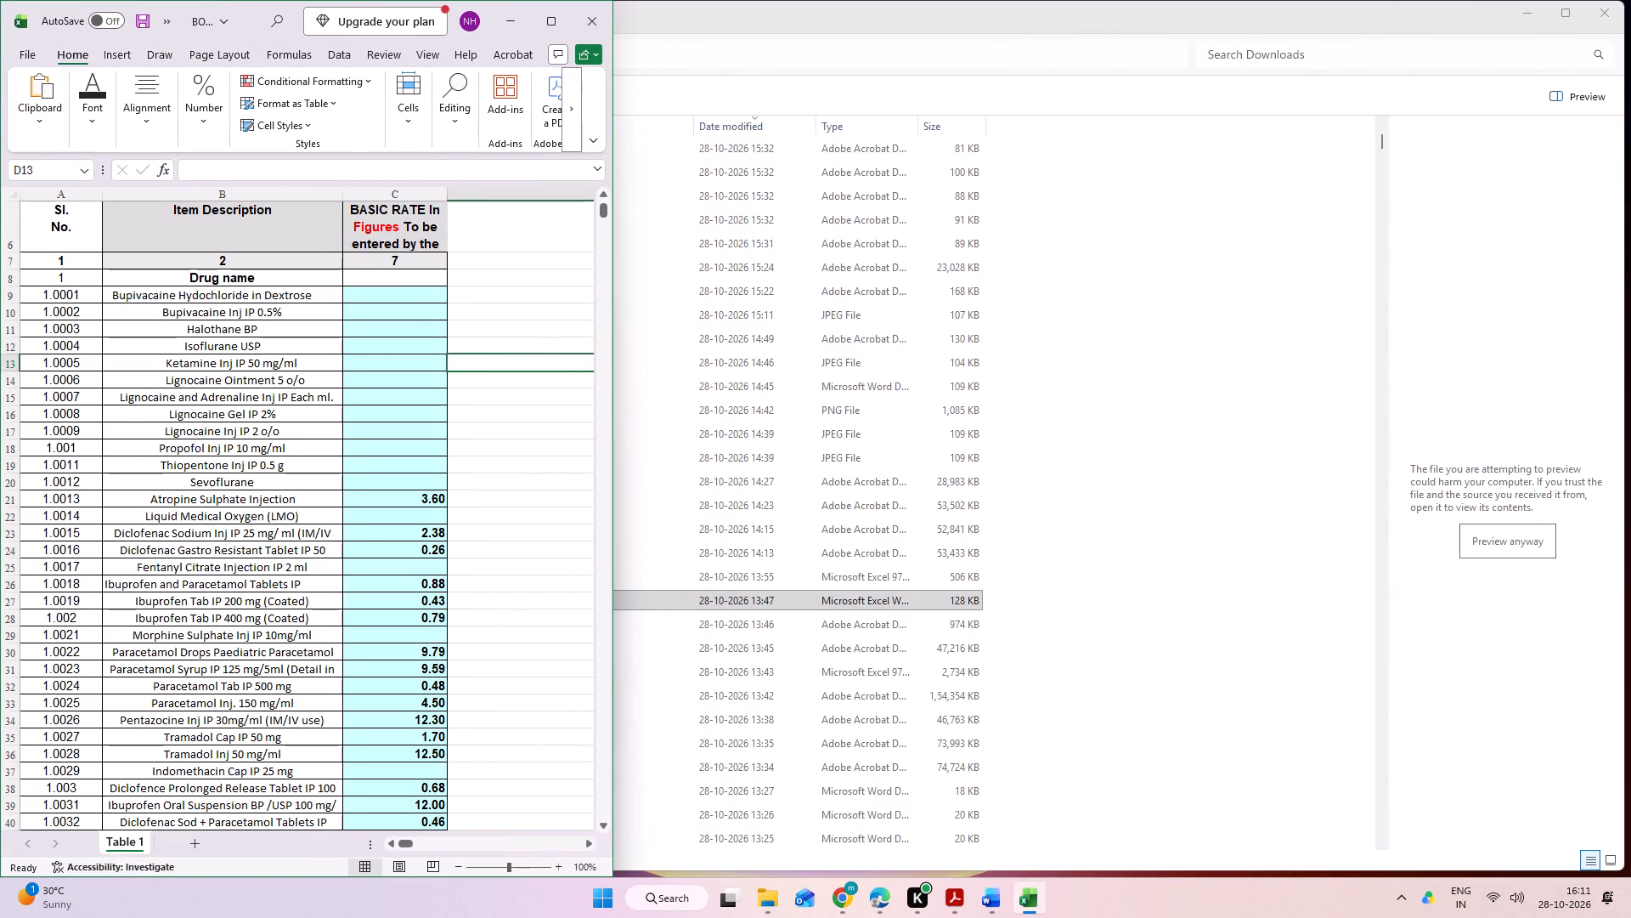
pyautogui.click(533, 346)
# Switch to Acrobat and close the window holding the Lipiodol letter and the other open PDFs.
pyautogui.hotkey('alt', 'Tab')
pyautogui.hotkey('alt', 'Tab')
pyautogui.hotkey('alt', 'Tab')
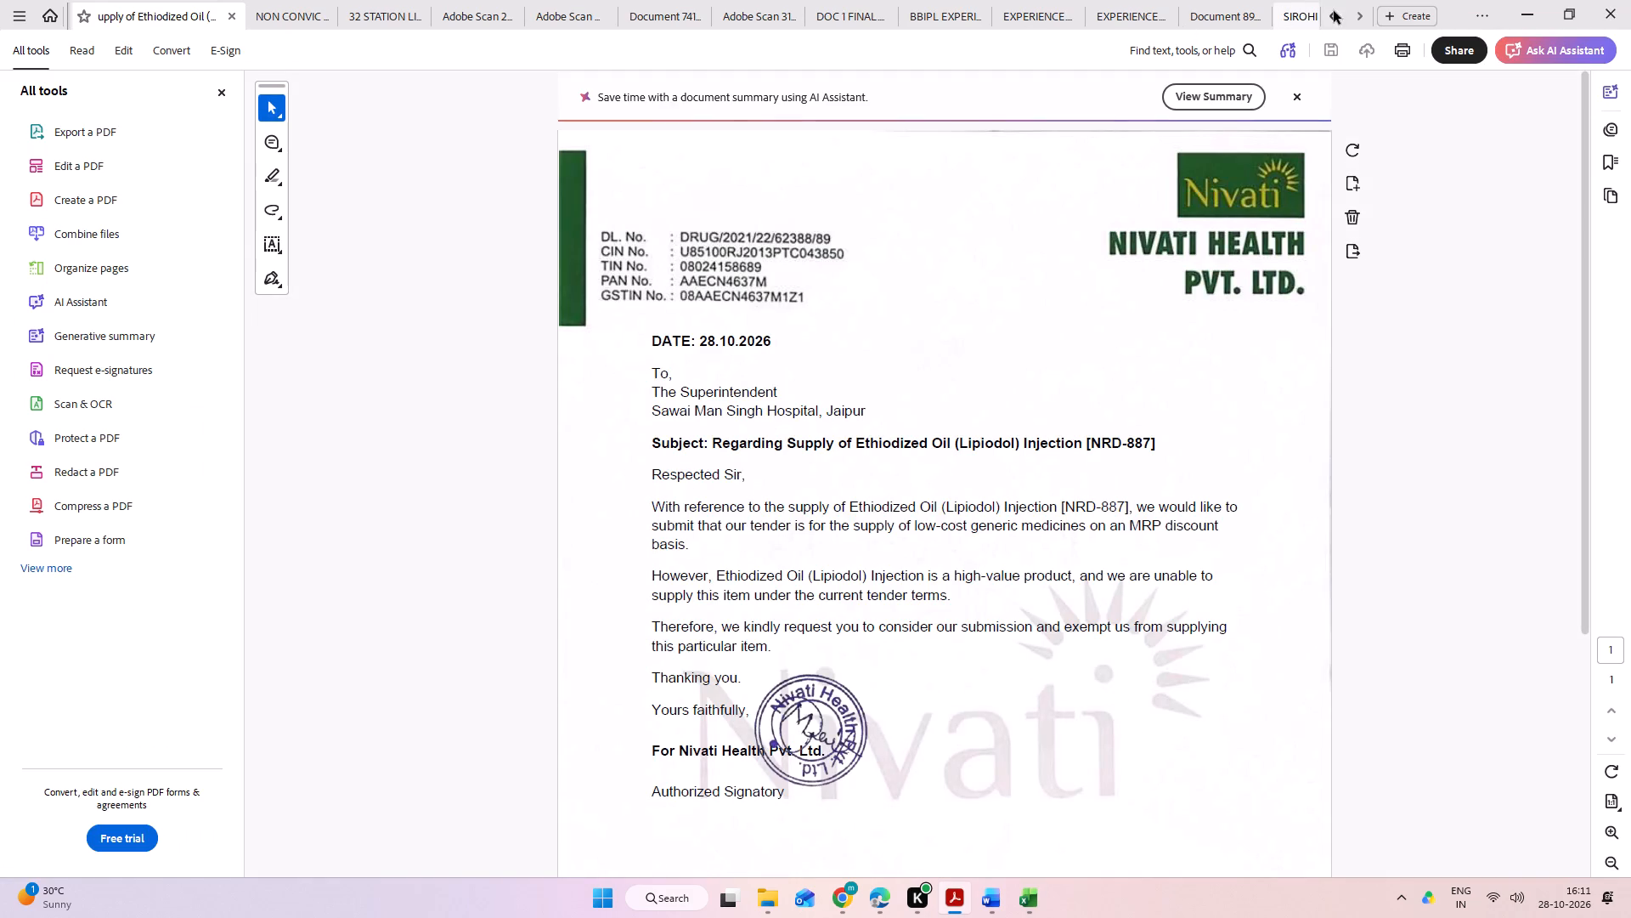
pyautogui.click(1630, 0)
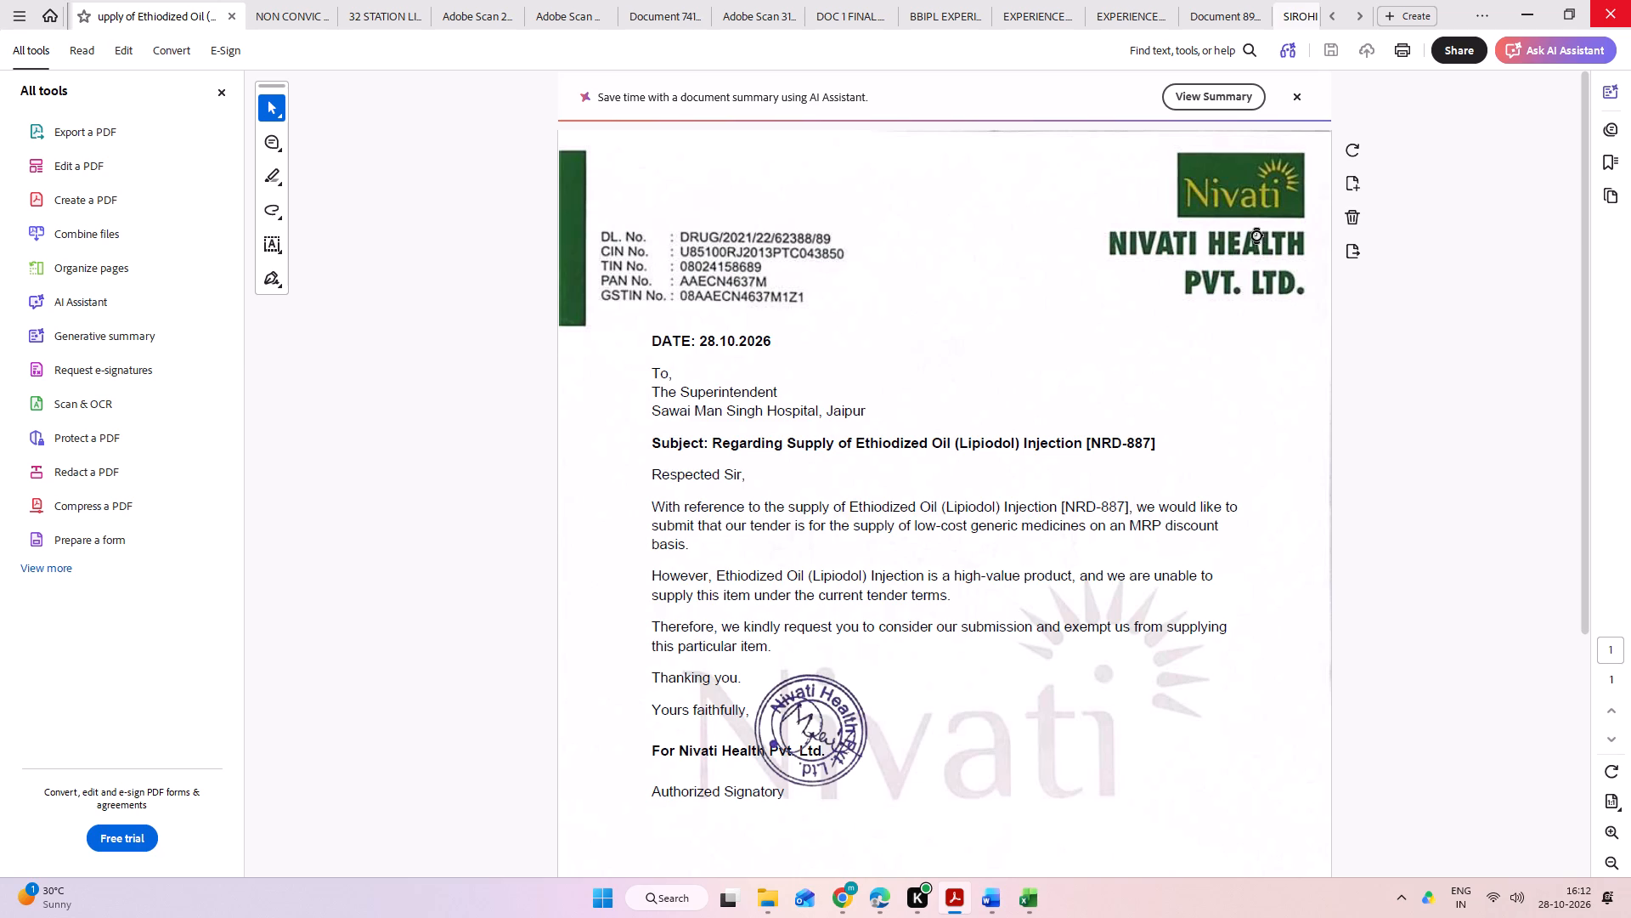
pyautogui.click(1202, 393)
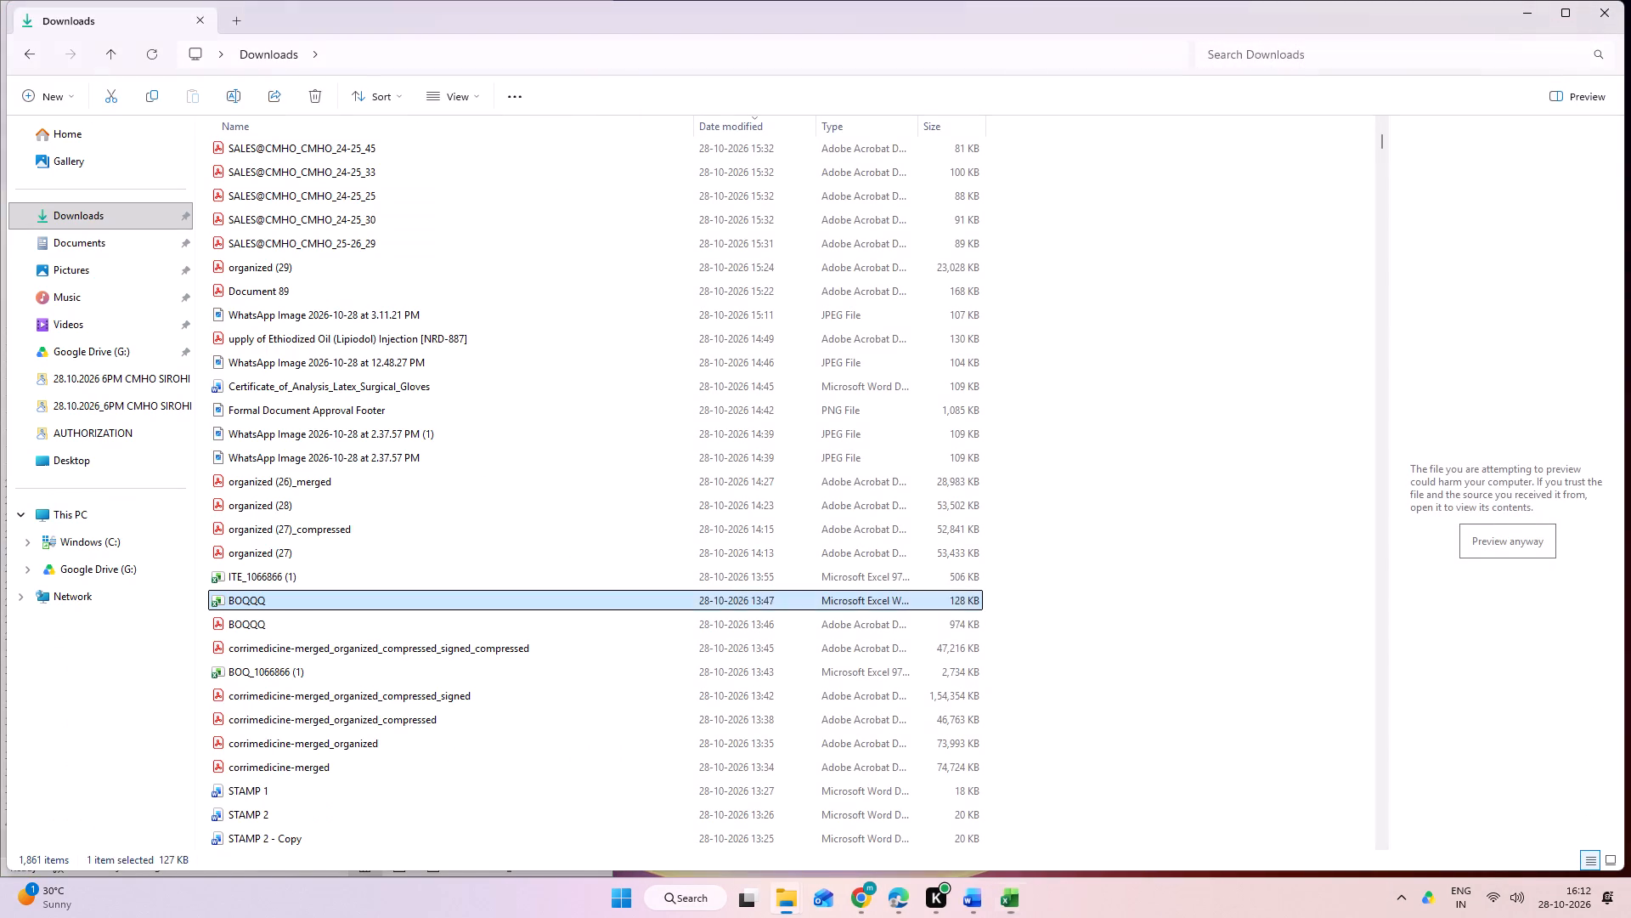
# Refresh the Downloads folder and open the newest PDF, organized (30).
pyautogui.rightClick(1126, 282)
pyautogui.click(1198, 487)
pyautogui.click(1194, 365)
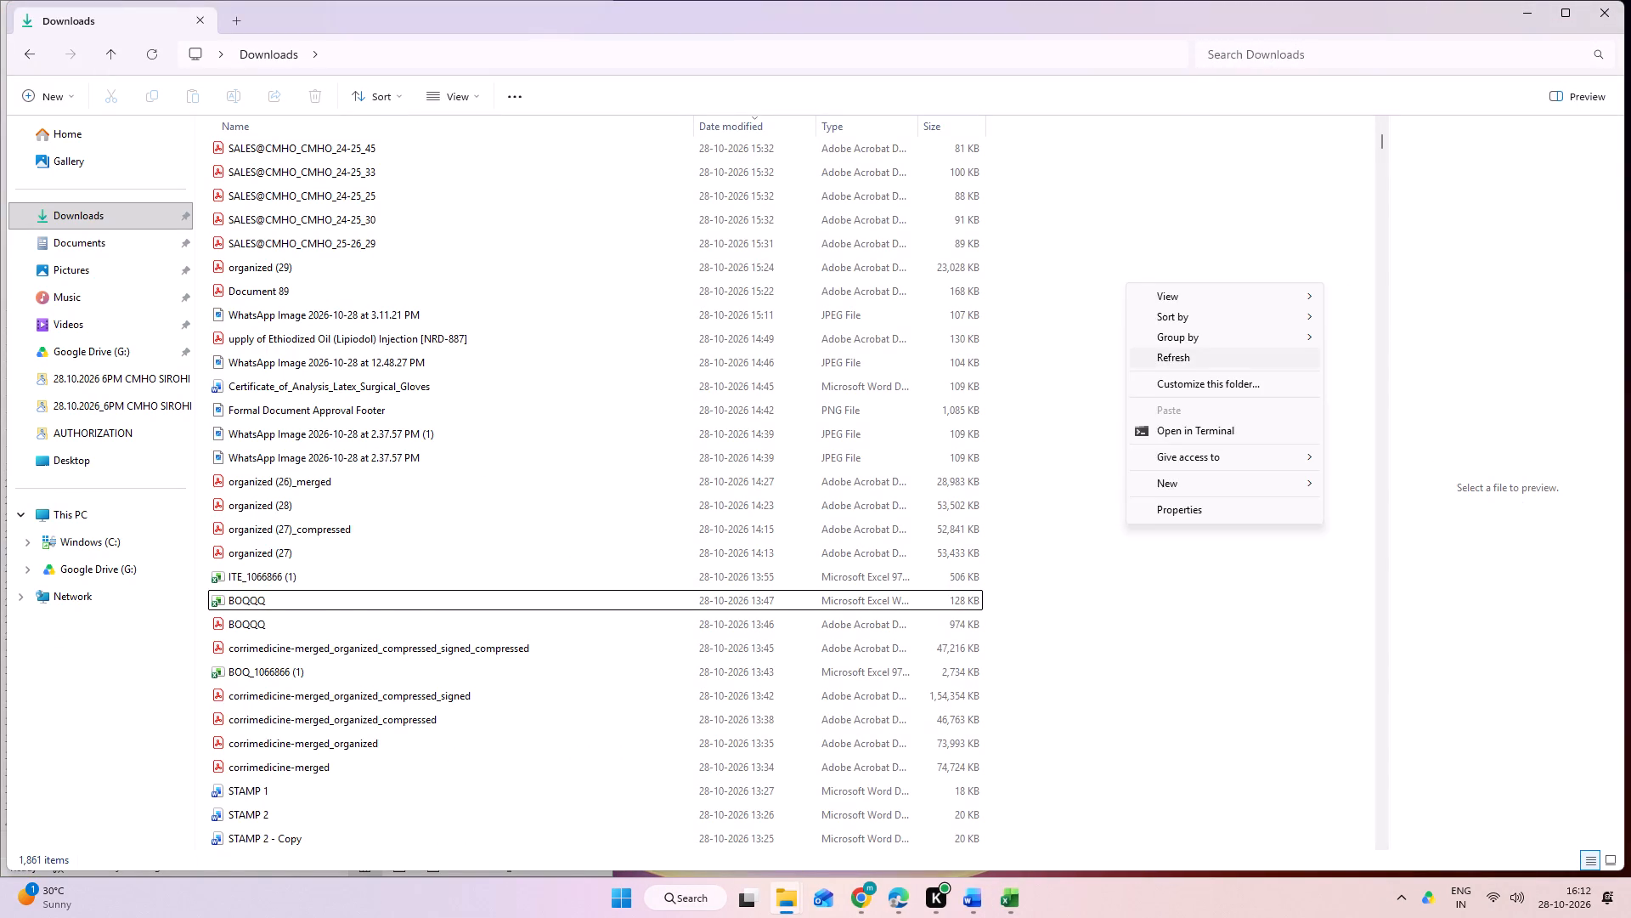
pyautogui.press('Home')
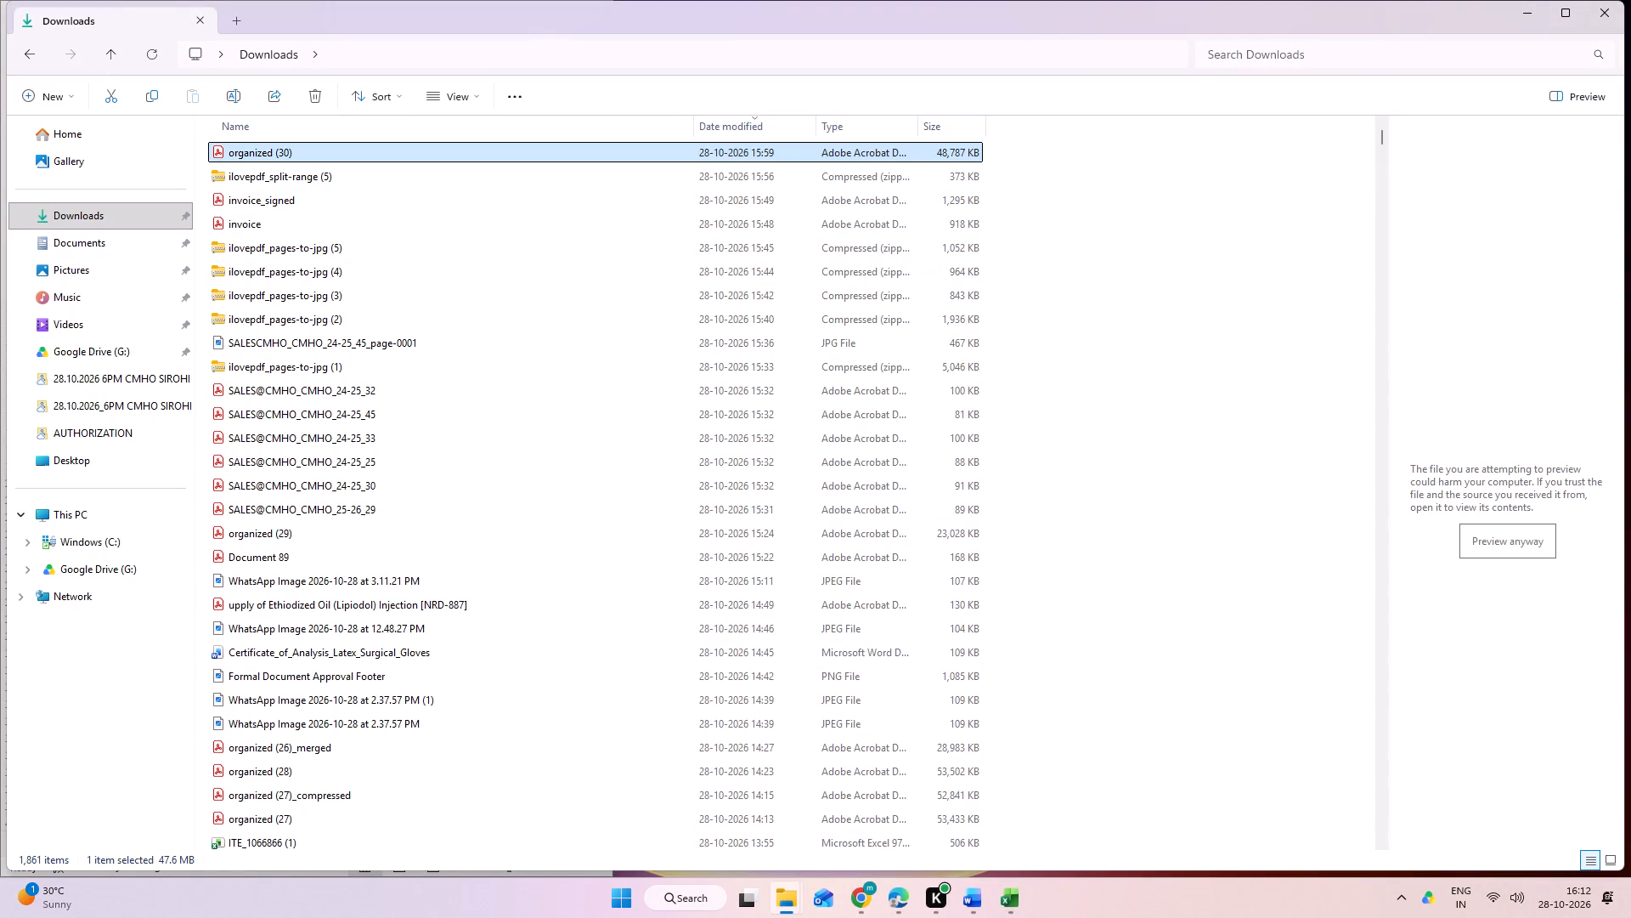
pyautogui.doubleClick(519, 144)
pyautogui.doubleClick(458, 154)
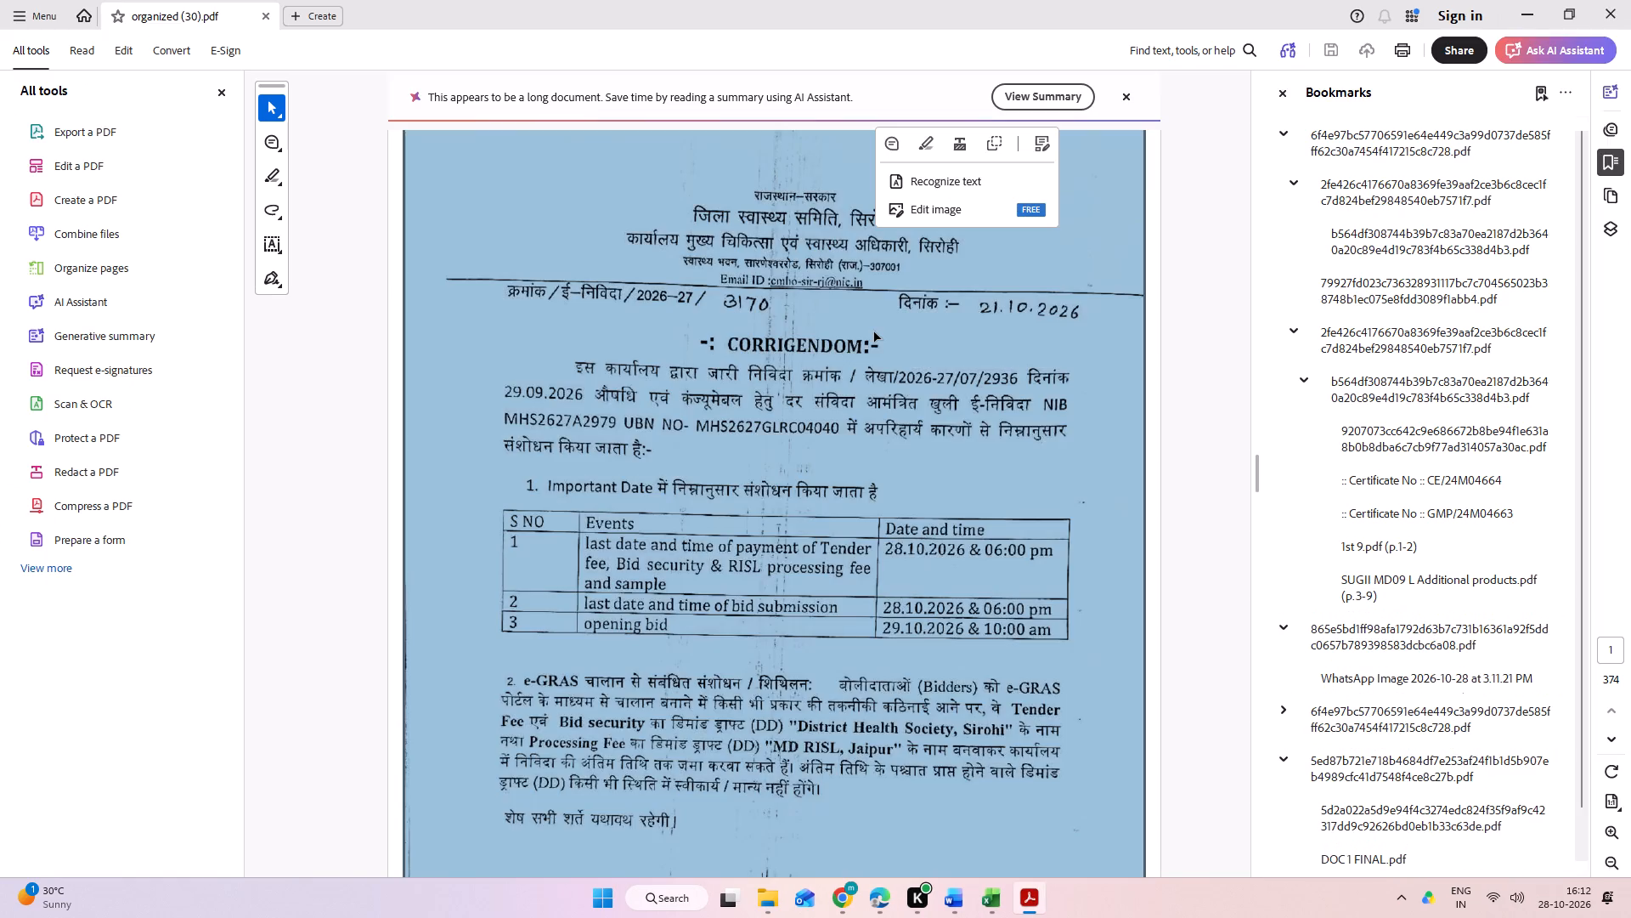
# Arrange the PDF beside the BOQ workbook, hiding its tools and bookmarks panes and widening its window to meet the workbook's edge.
pyautogui.press('super+Right')
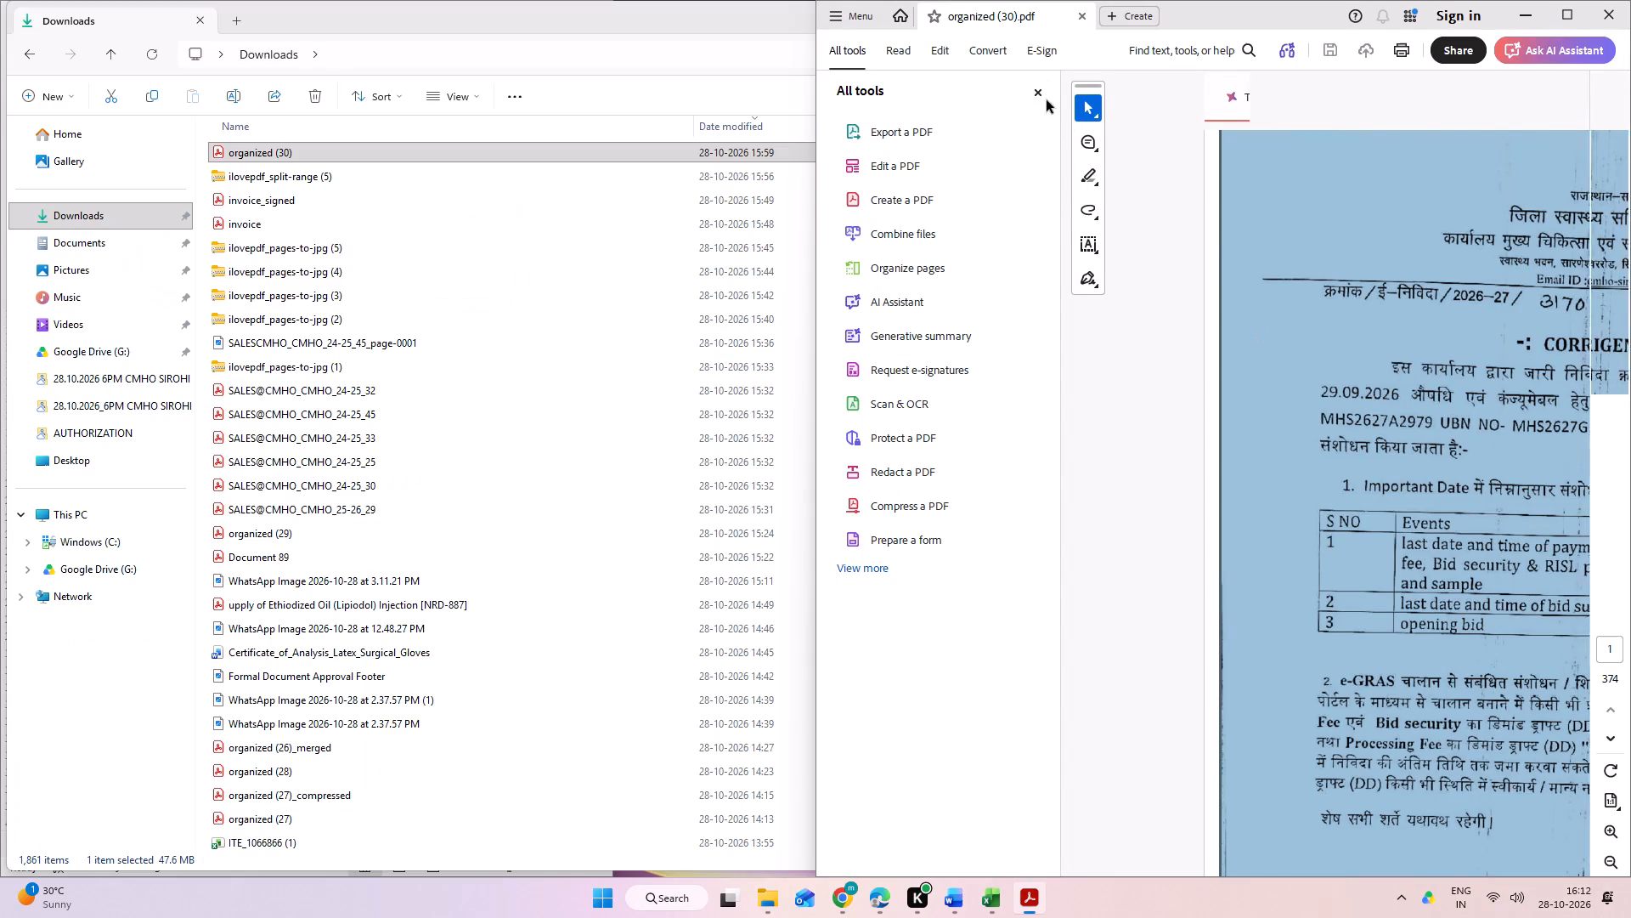
pyautogui.click(1046, 96)
pyautogui.click(1281, 91)
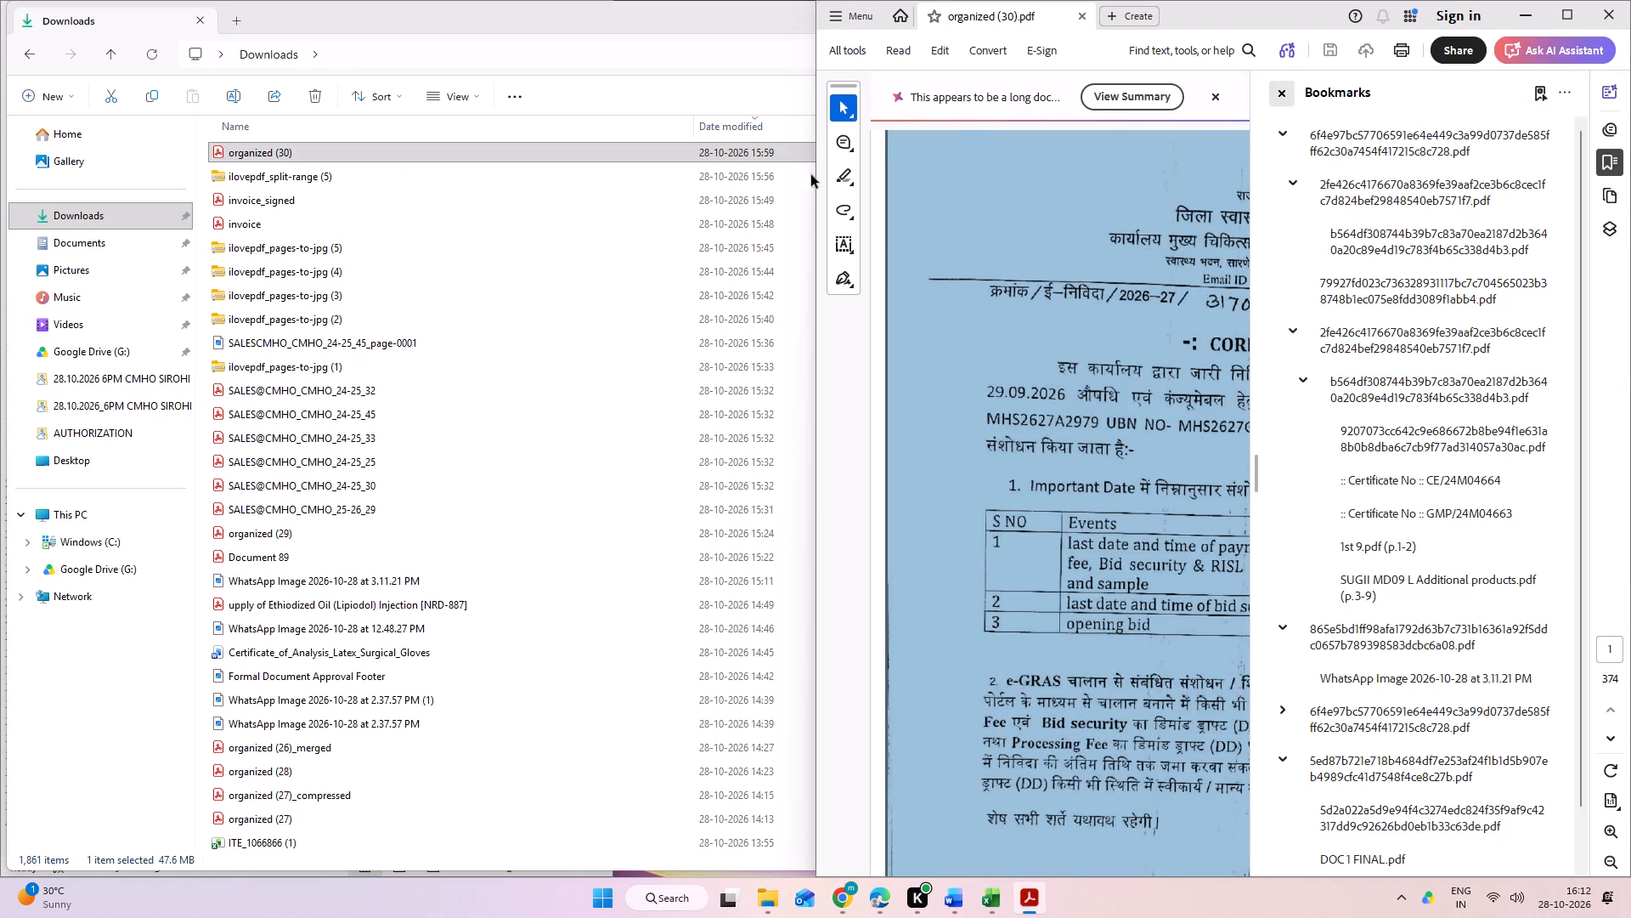
pyautogui.hotkey('alt', 'Tab')
pyautogui.hotkey('alt', 'Tab')
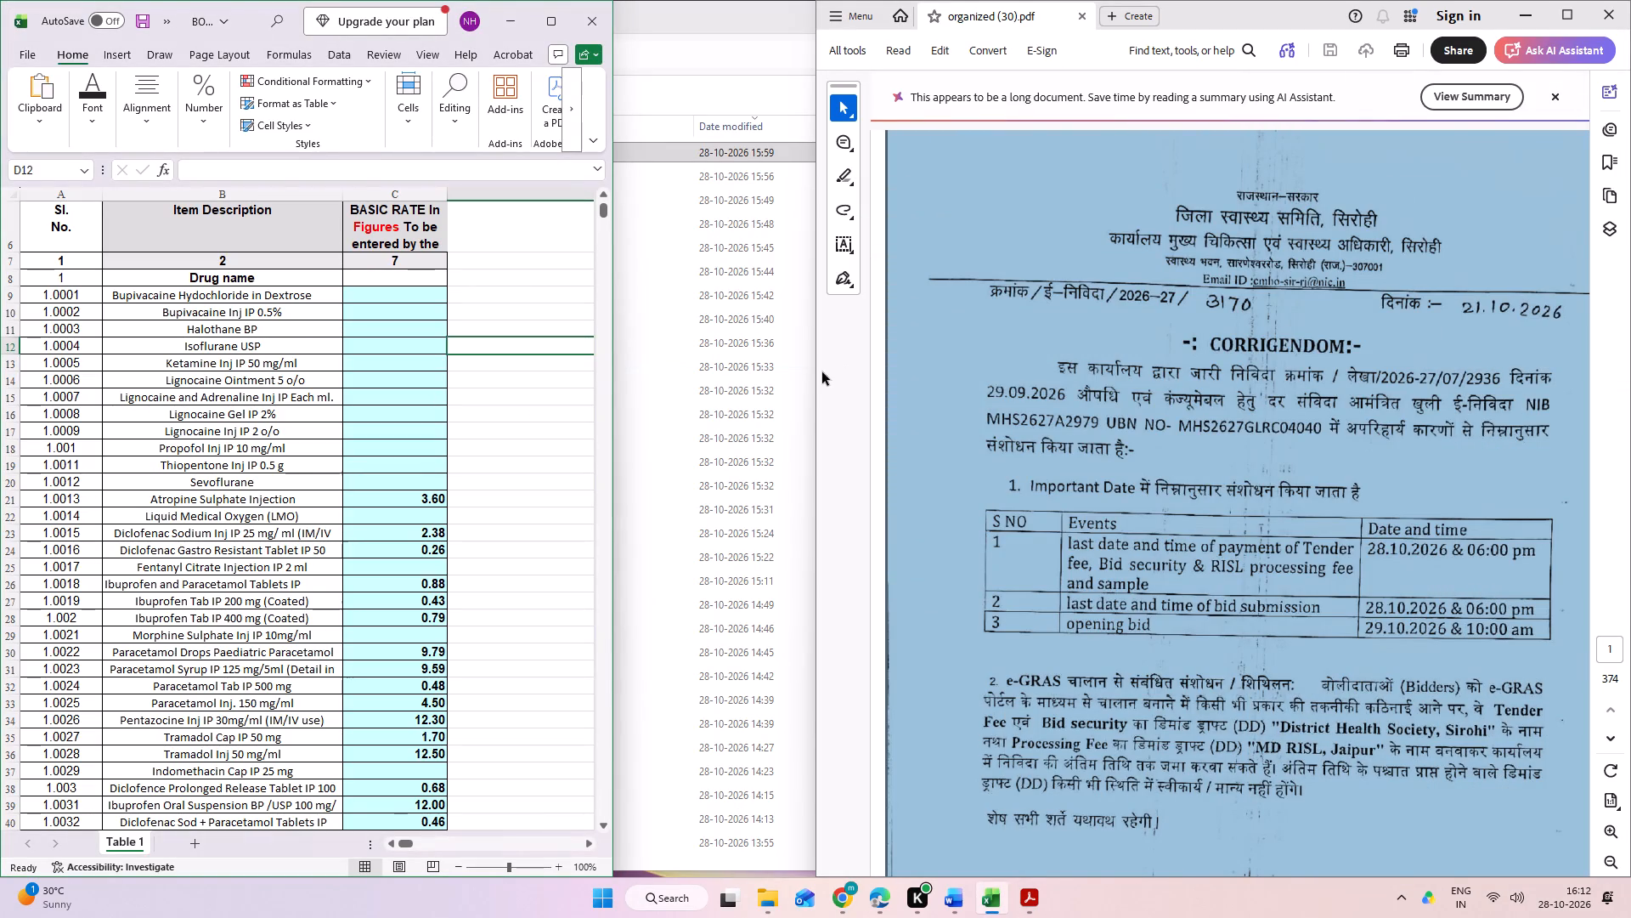
pyautogui.moveTo(814, 376); pyautogui.dragTo(646, 371)
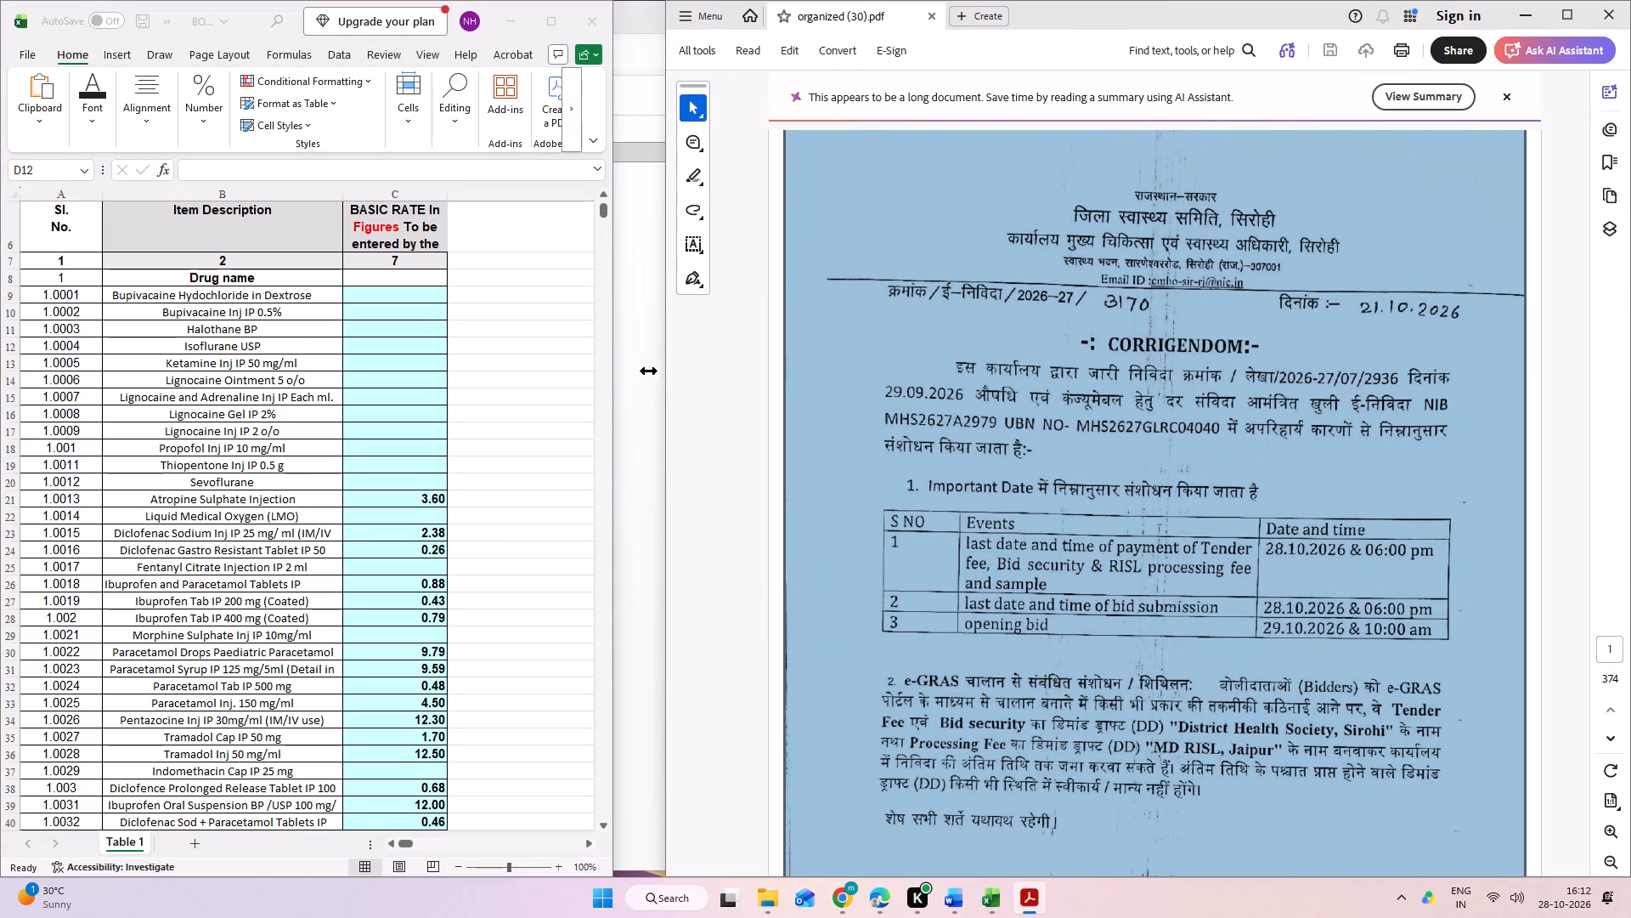
pyautogui.moveTo(646, 371); pyautogui.dragTo(608, 376)
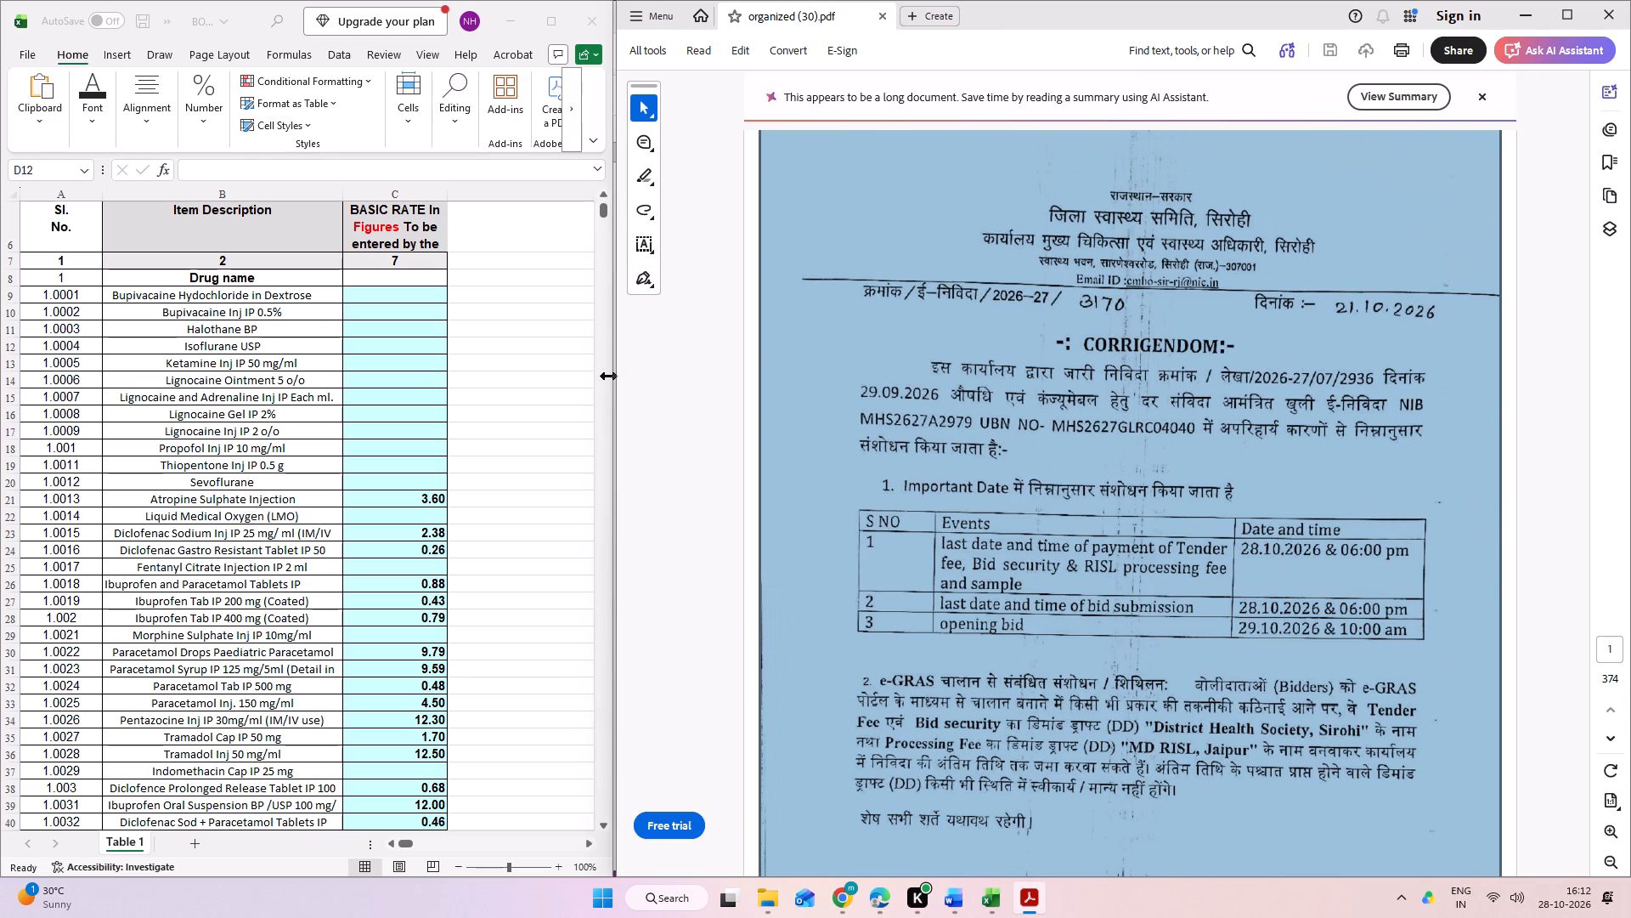
pyautogui.moveTo(608, 376); pyautogui.dragTo(614, 381)
# Look through the tender PDF for the start of the List of Drugs and other items table, with its Compliance (YES/NO) column.
pyautogui.click(1010, 429)
pyautogui.scroll(-3, 1243, 371)
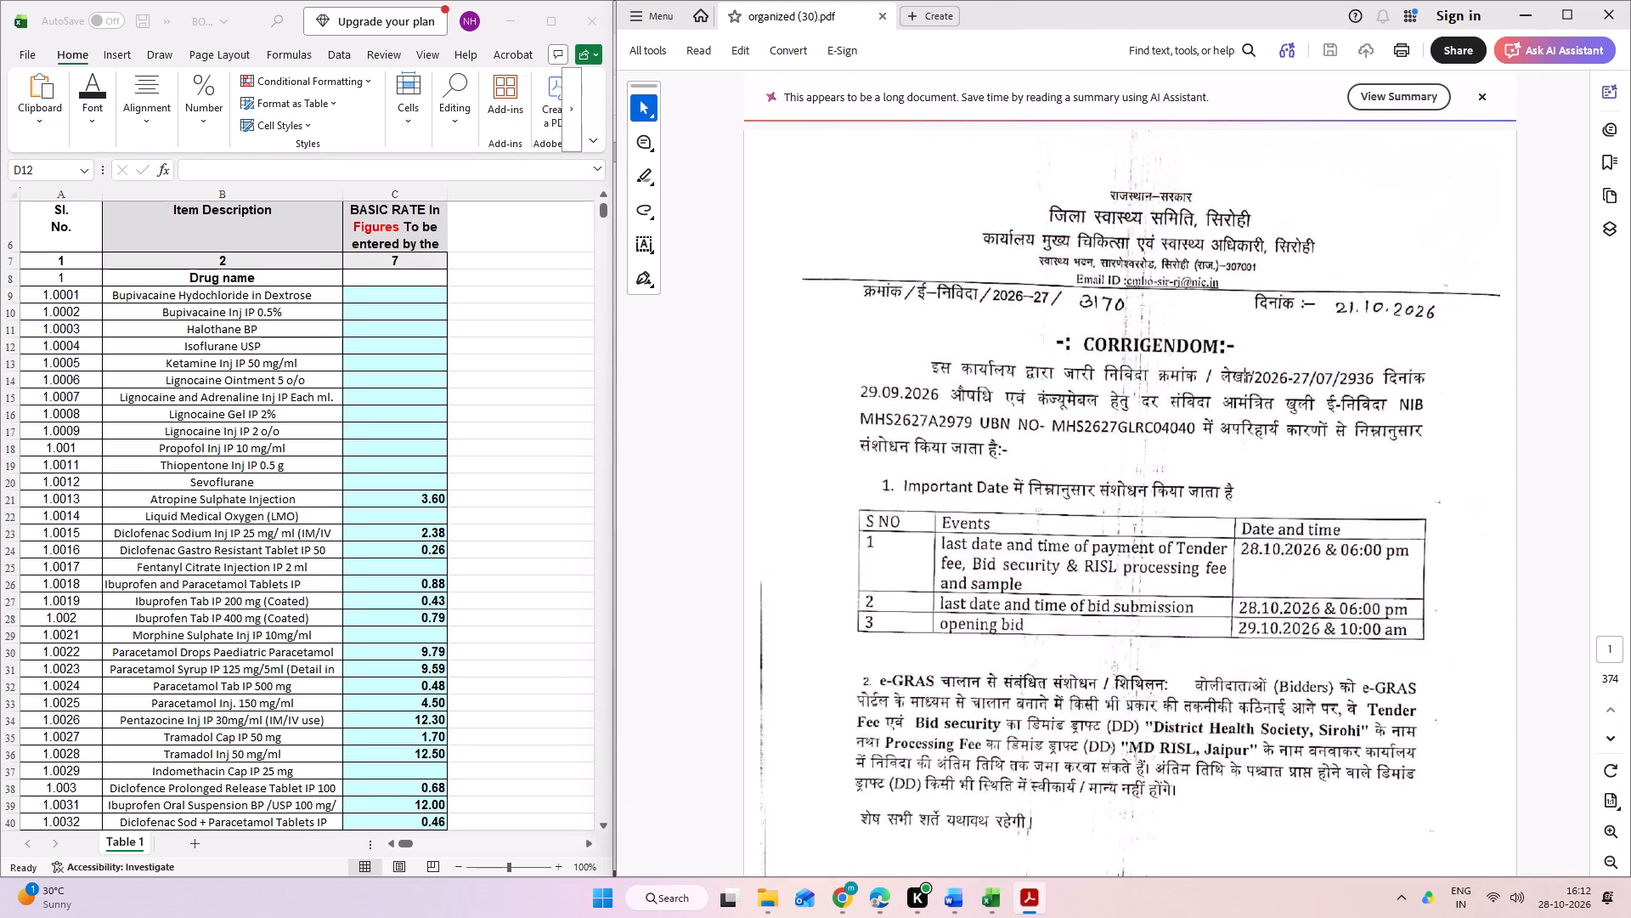
pyautogui.scroll(-10, 1245, 376)
pyautogui.click(1545, 437)
pyautogui.press('pagedown')
pyautogui.press('pagedown')
pyautogui.press('pagedown')
pyautogui.press('pagedown')
pyautogui.press('pagedown')
pyautogui.press('pagedown')
pyautogui.press('pagedown')
pyautogui.press('pagedown')
pyautogui.press('pagedown')
pyautogui.press('pagedown')
pyautogui.press('pagedown')
pyautogui.press('pagedown')
pyautogui.press('pagedown')
pyautogui.press('pagedown')
pyautogui.press('pagedown')
pyautogui.press('pagedown')
pyautogui.press('pagedown')
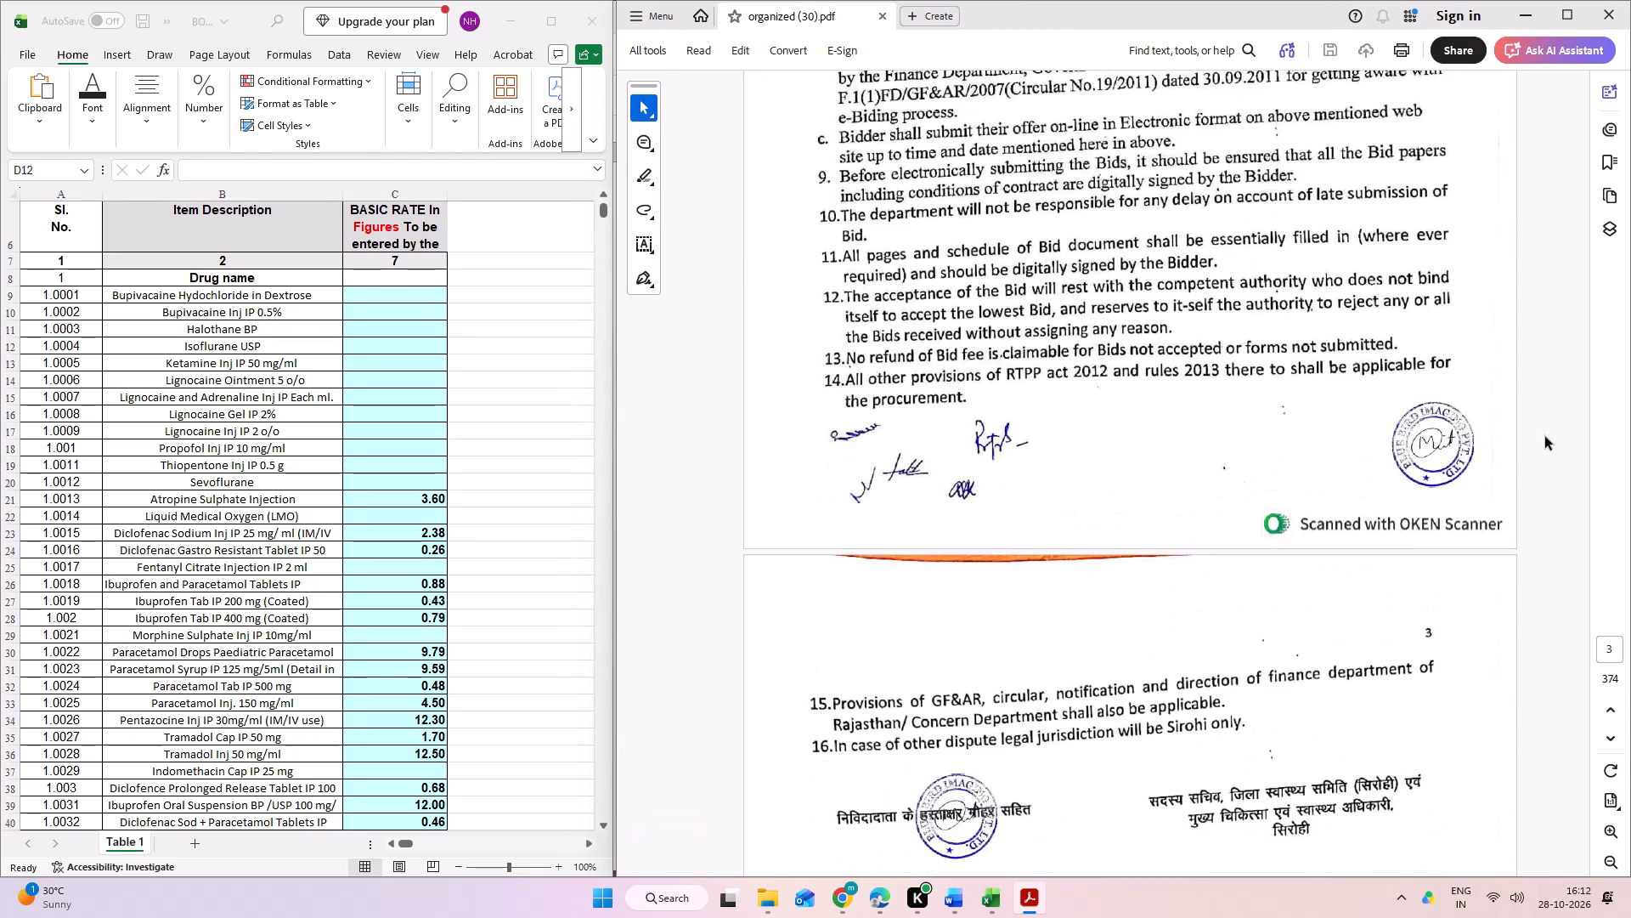
pyautogui.press('pagedown')
pyautogui.press('pagedown')
pyautogui.press('pagedown')
pyautogui.press('pagedown')
pyautogui.press('pagedown')
pyautogui.press('pagedown')
pyautogui.press('pagedown')
pyautogui.press('pagedown')
pyautogui.press('pagedown')
pyautogui.press('pagedown')
pyautogui.press('pagedown')
pyautogui.press('pagedown')
pyautogui.press('pagedown')
pyautogui.press('pagedown')
pyautogui.press('pagedown')
pyautogui.press('pagedown')
pyautogui.press('pagedown')
pyautogui.press('pagedown')
pyautogui.press('pagedown')
pyautogui.press('pagedown')
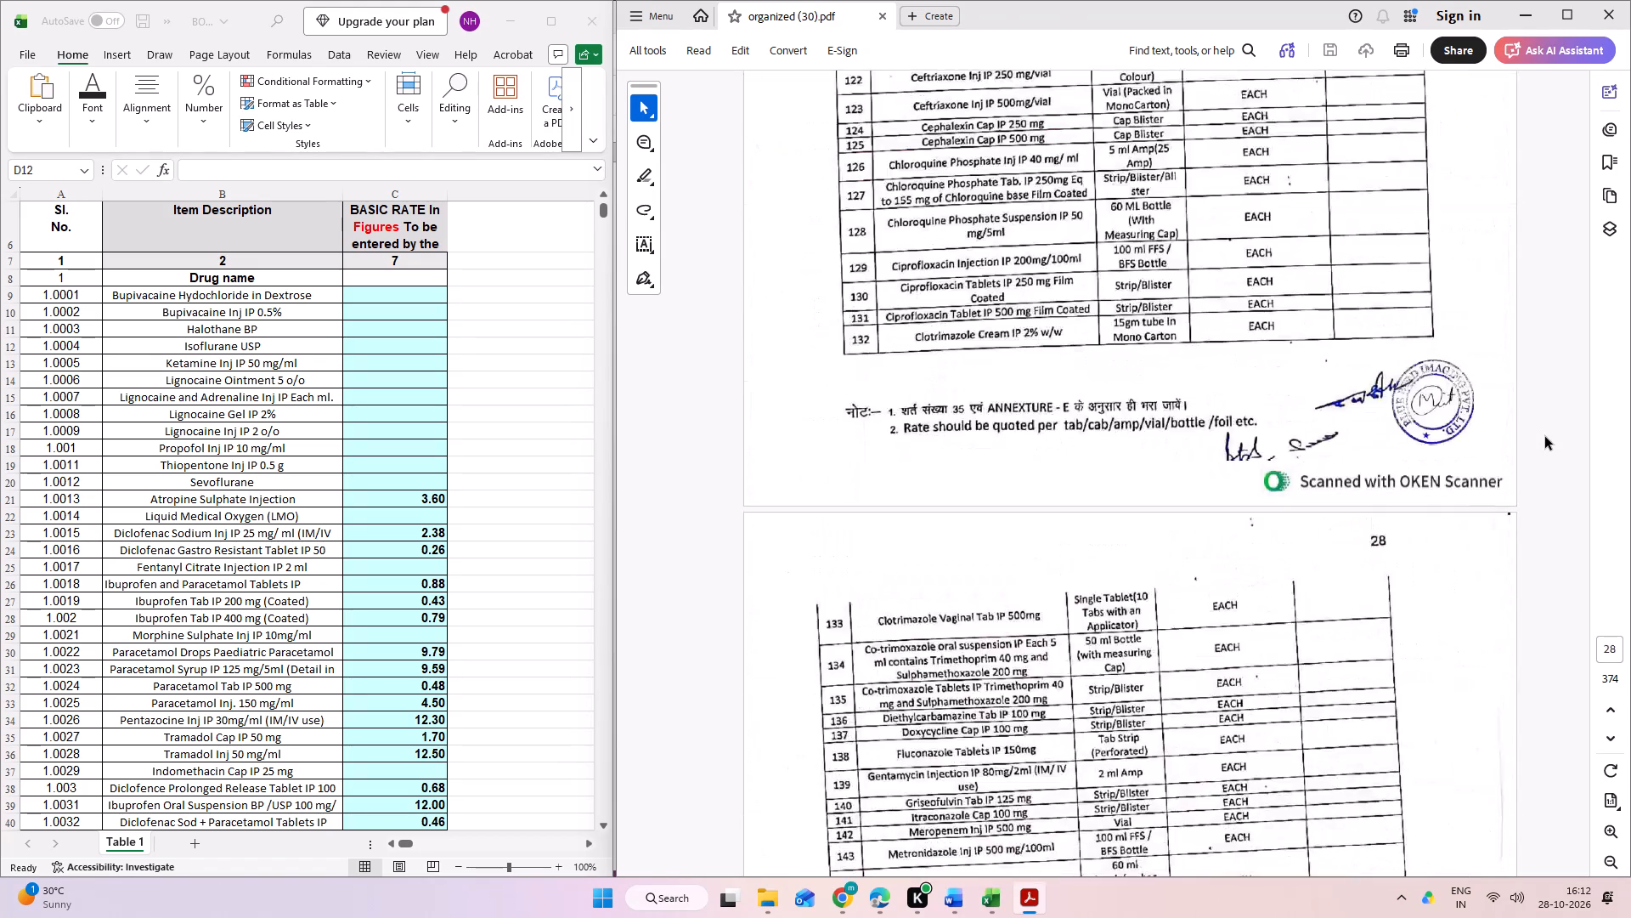
pyautogui.press('pageup')
pyautogui.press('pageup')
pyautogui.press('pageup')
pyautogui.press('pageup')
pyautogui.press('pageup')
pyautogui.press('pageup')
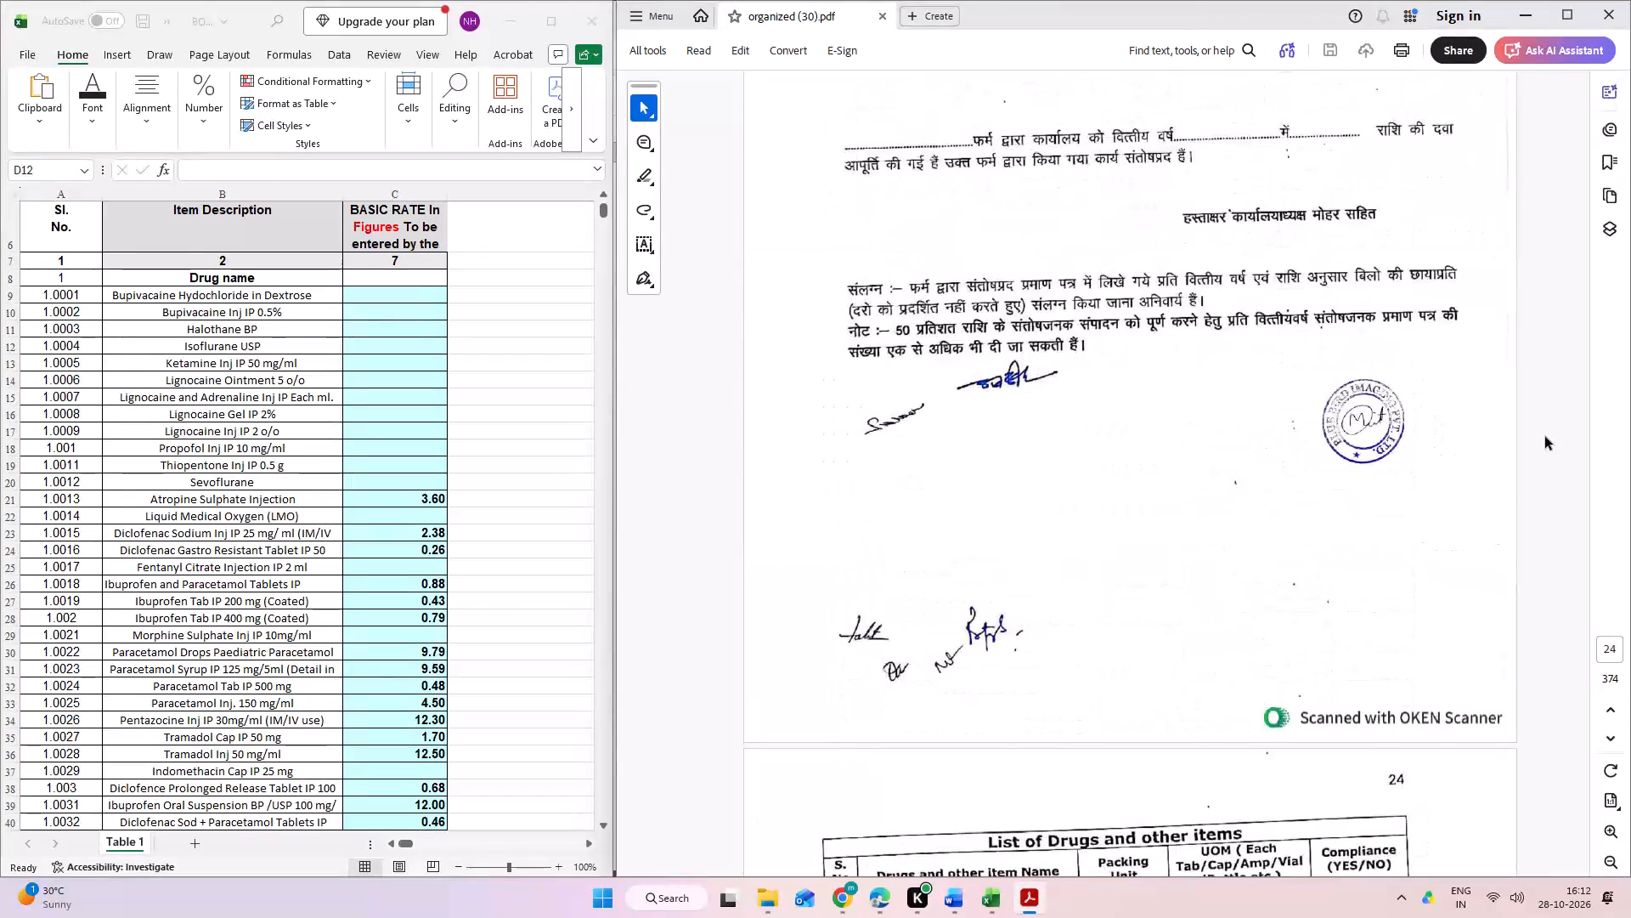
pyautogui.press('pagedown')
pyautogui.scroll(-1, 1545, 437)
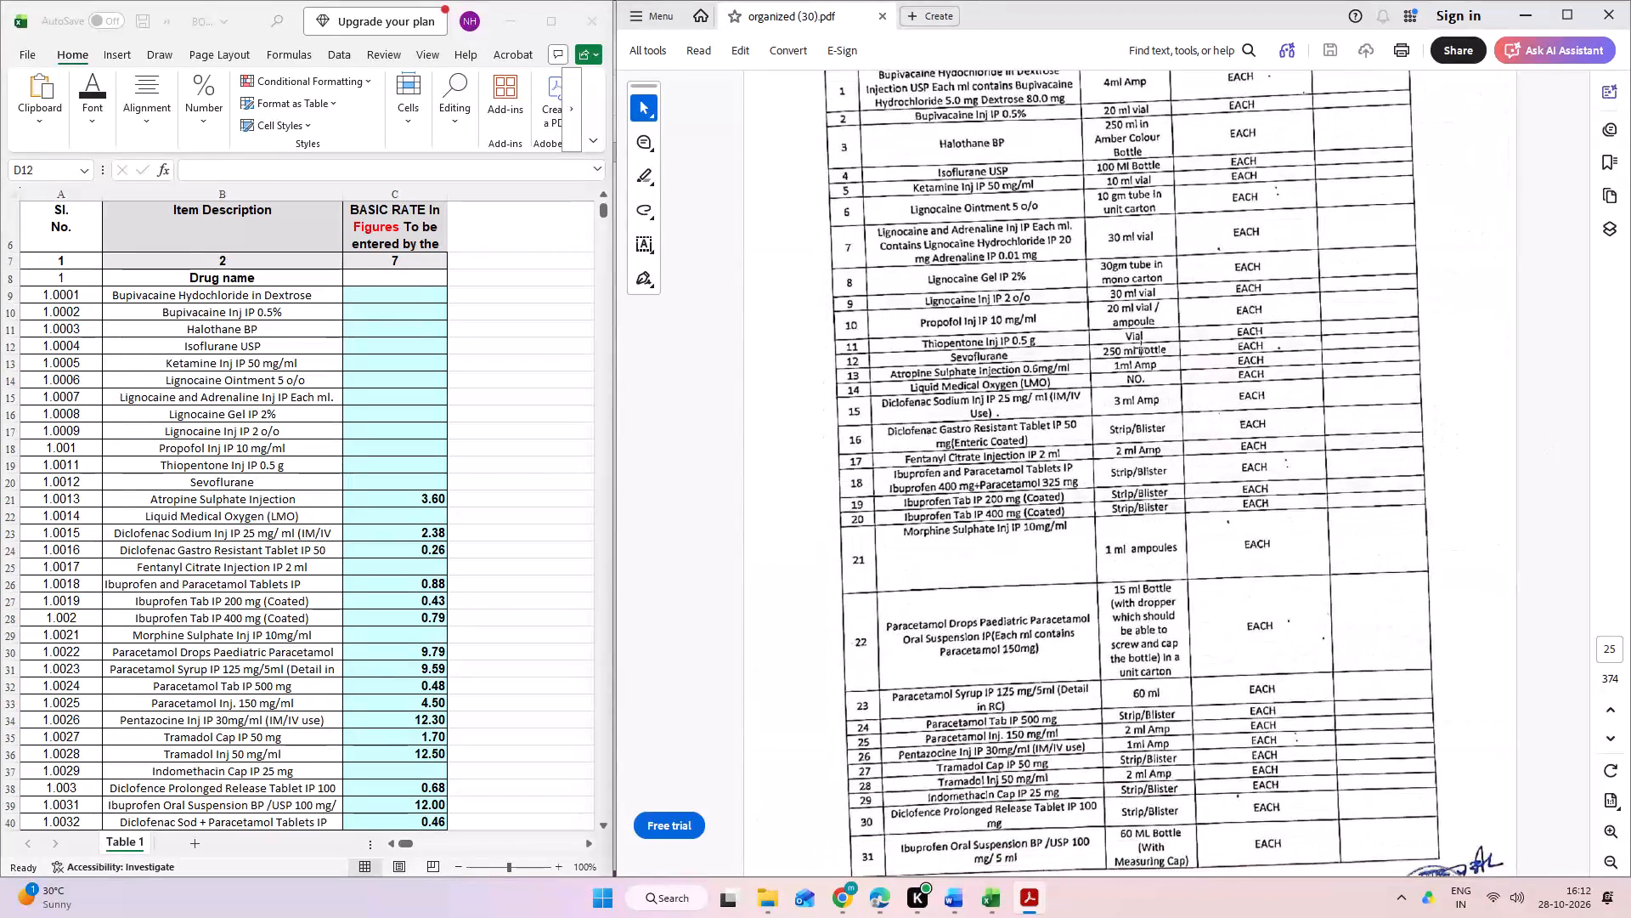
# Add the text "yes" in the Compliance column for item 13, Atropine Sulphate Injection, and copy the word for reuse.
pyautogui.click(652, 246)
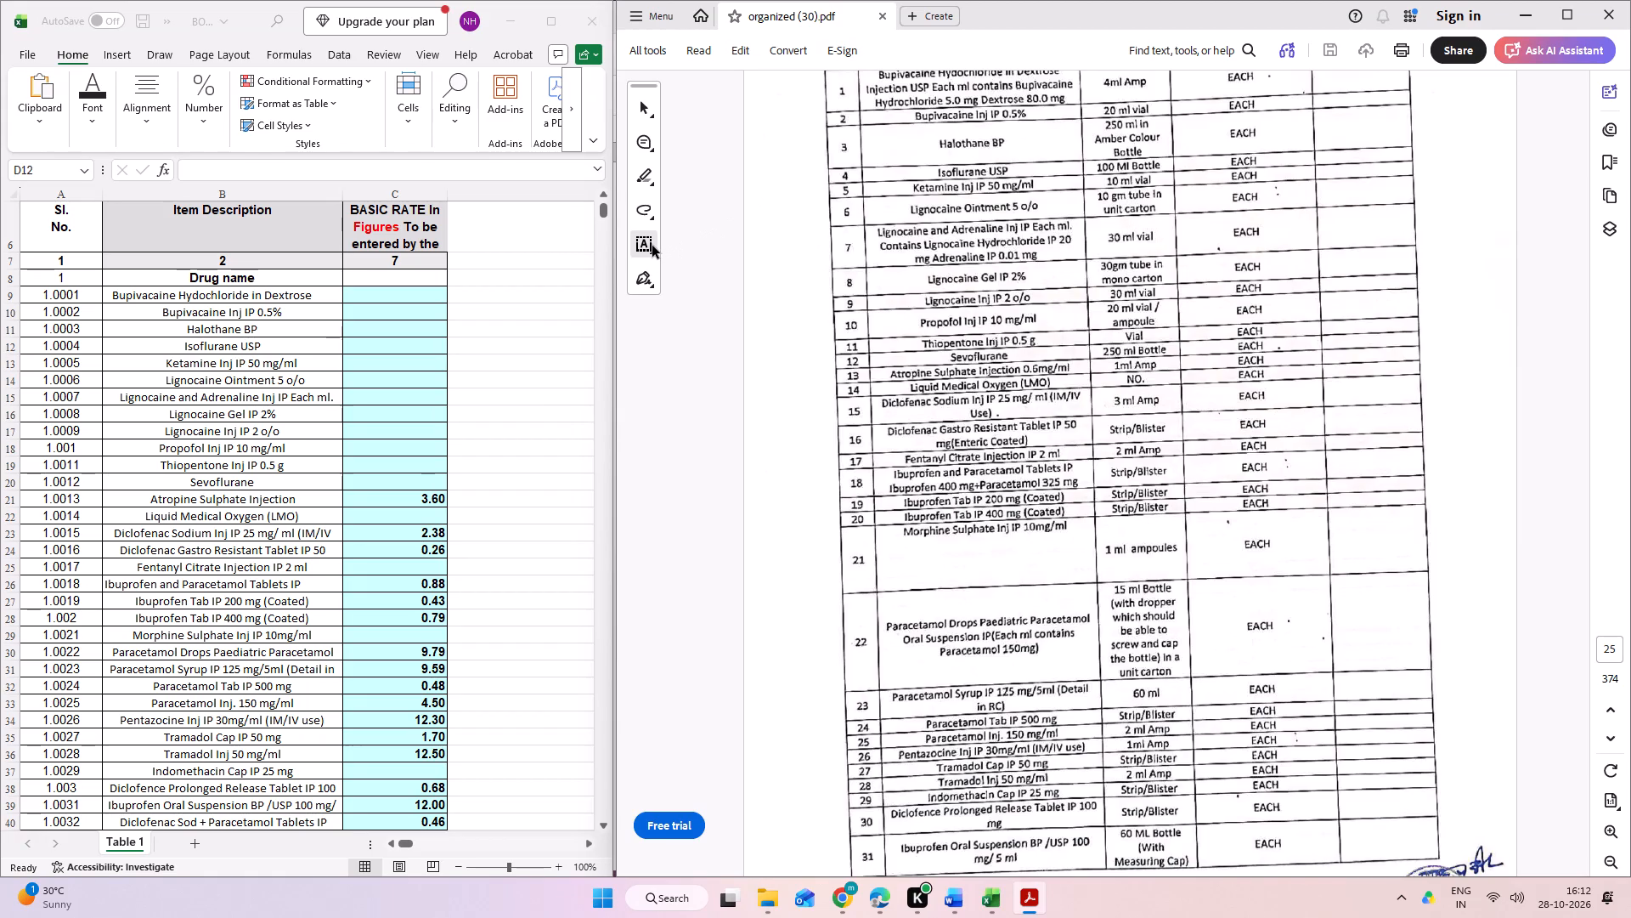
pyautogui.click(723, 250)
pyautogui.click(523, 445)
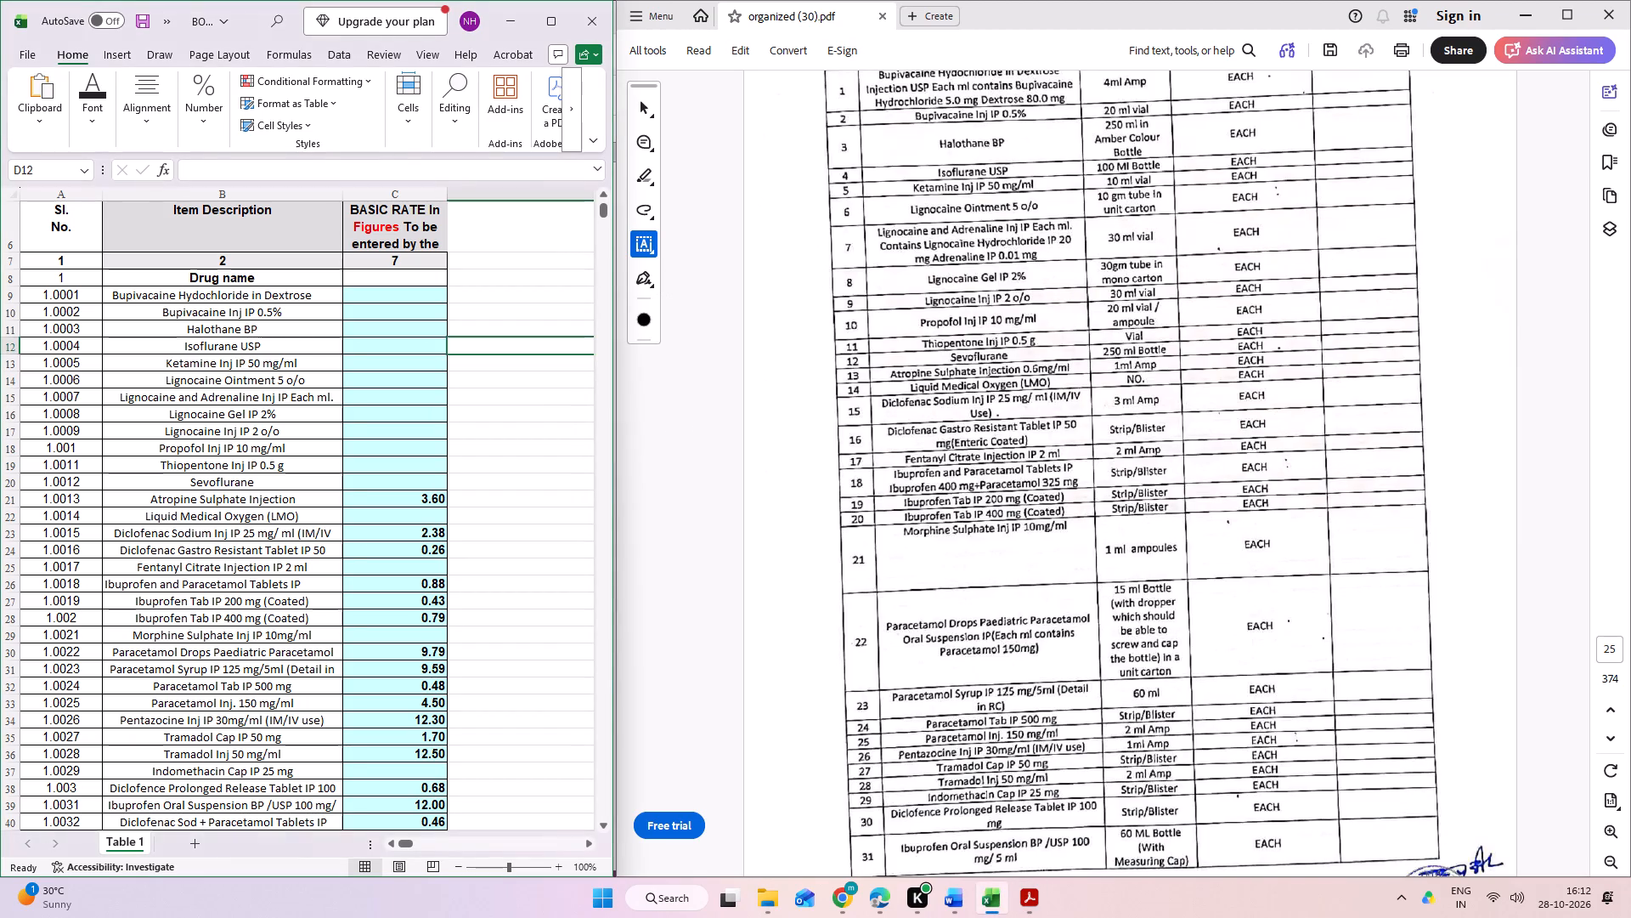
pyautogui.scroll(-4, 523, 445)
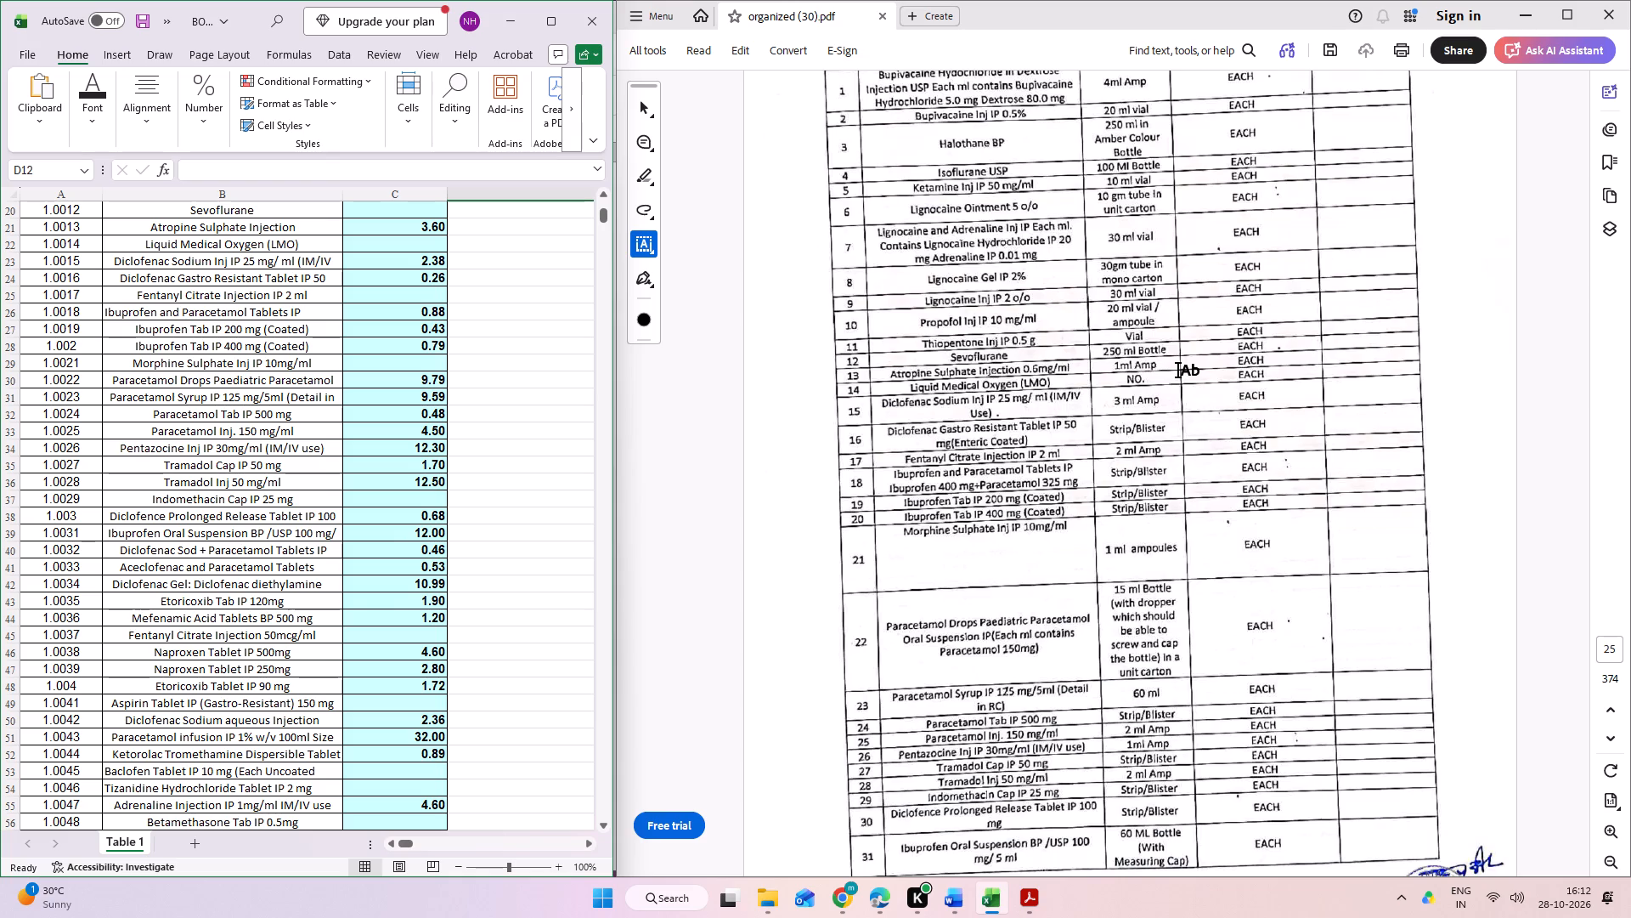
pyautogui.click(1331, 358)
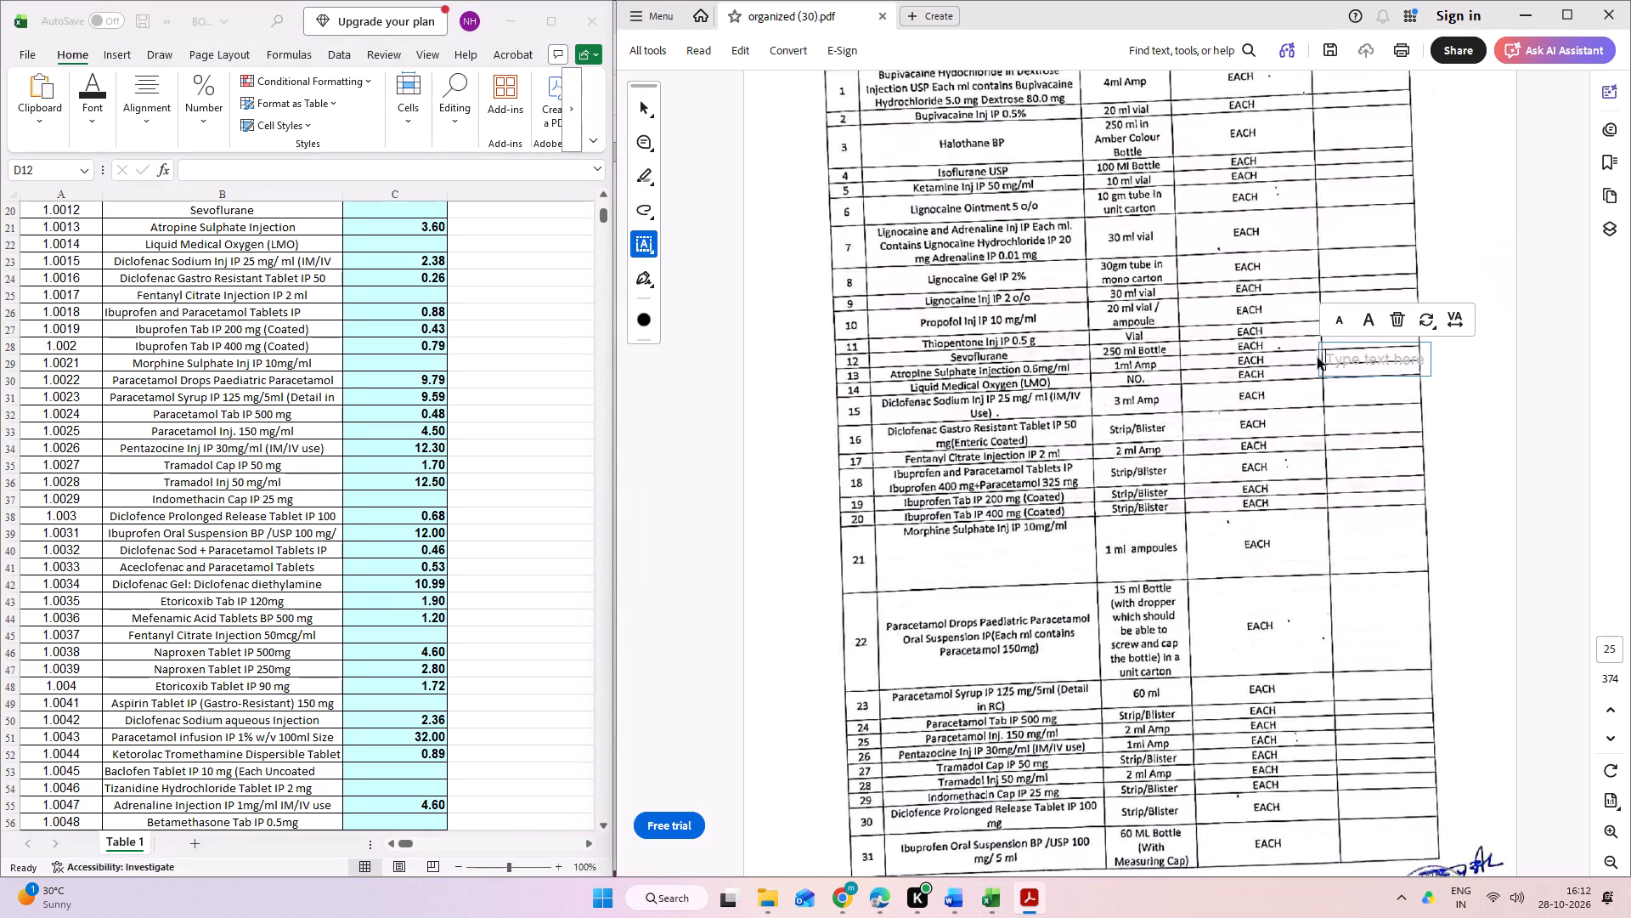
pyautogui.write('yes')
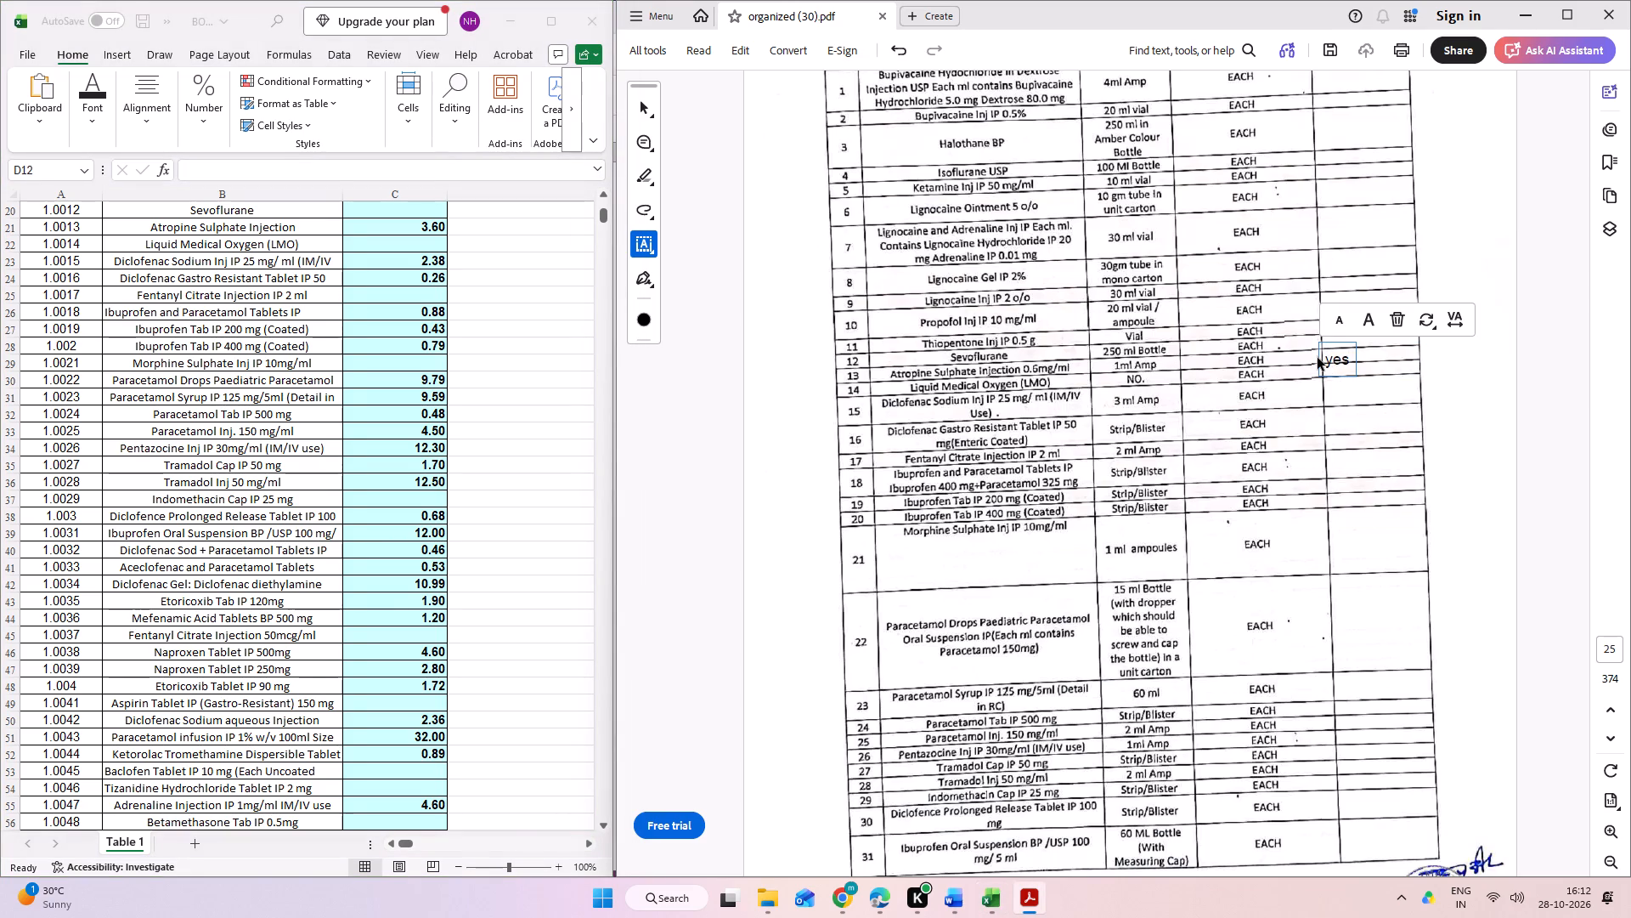
pyautogui.hotkey('ctrl', 'a')
pyautogui.hotkey('ctrl', 'c')
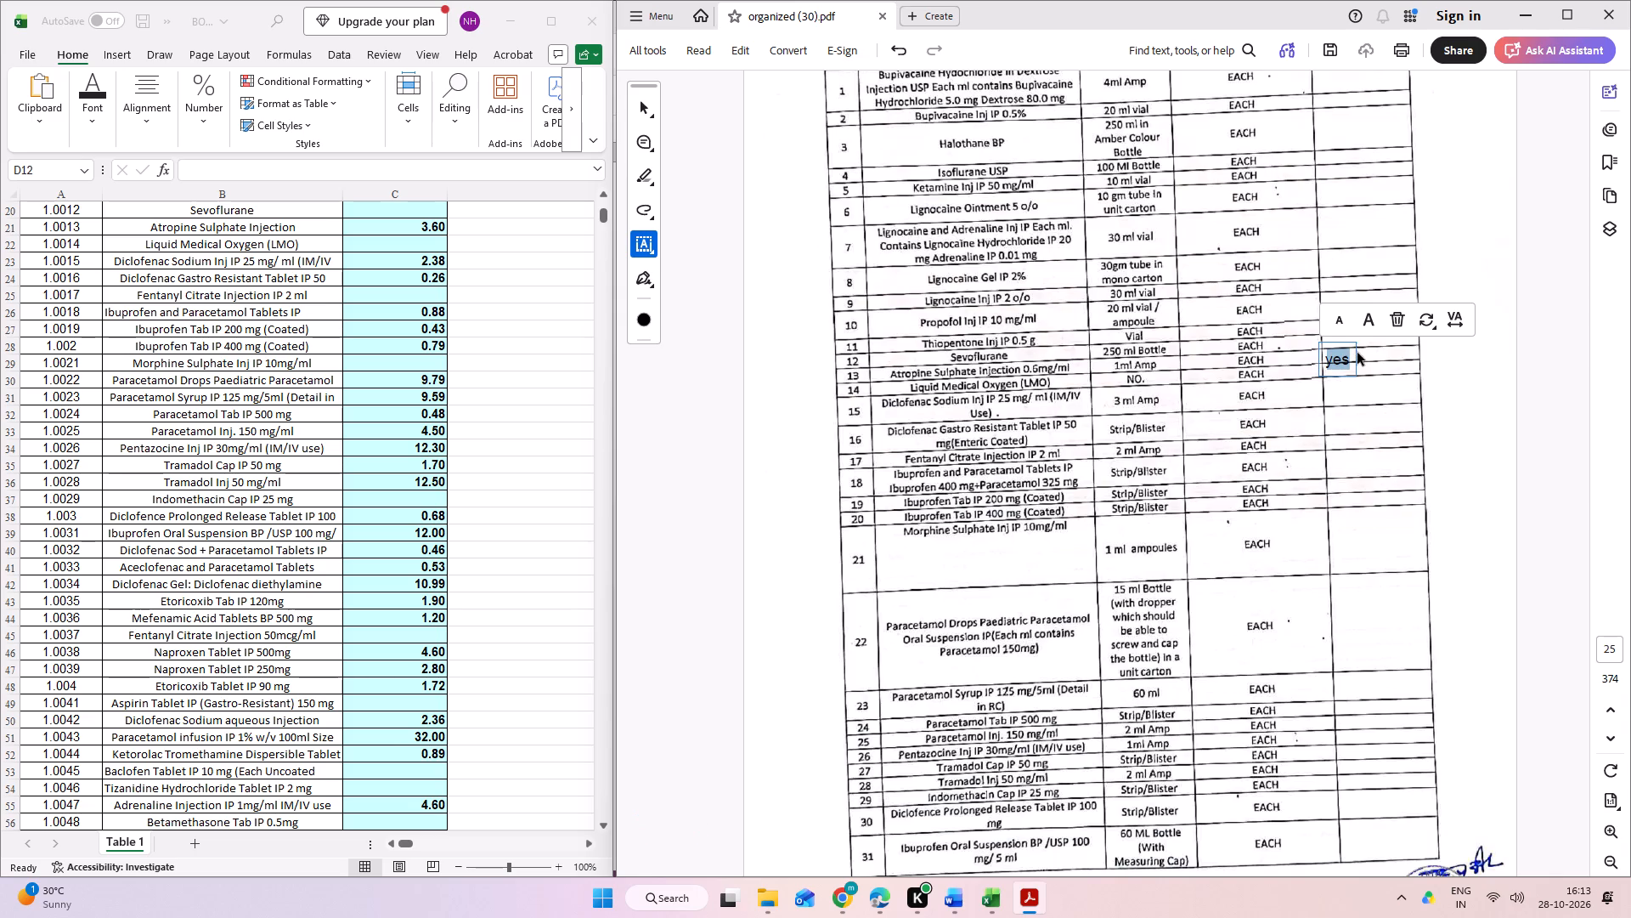
pyautogui.click(1357, 353)
pyautogui.click(1350, 354)
pyautogui.click(1357, 360)
pyautogui.click(1352, 356)
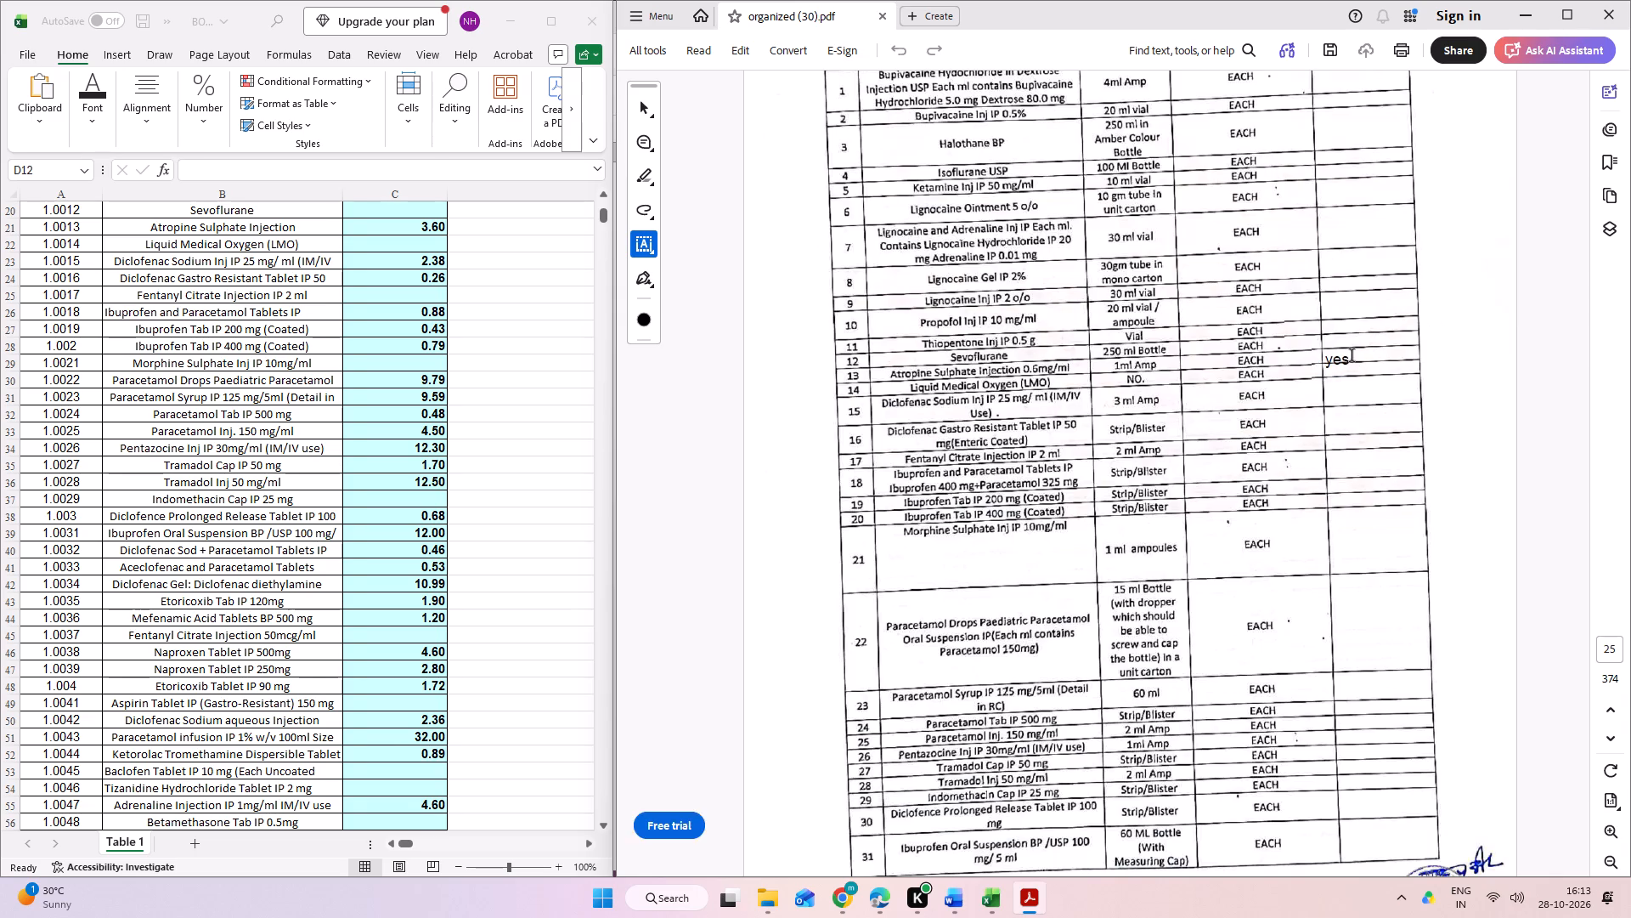
pyautogui.moveTo(1356, 356); pyautogui.dragTo(1377, 352)
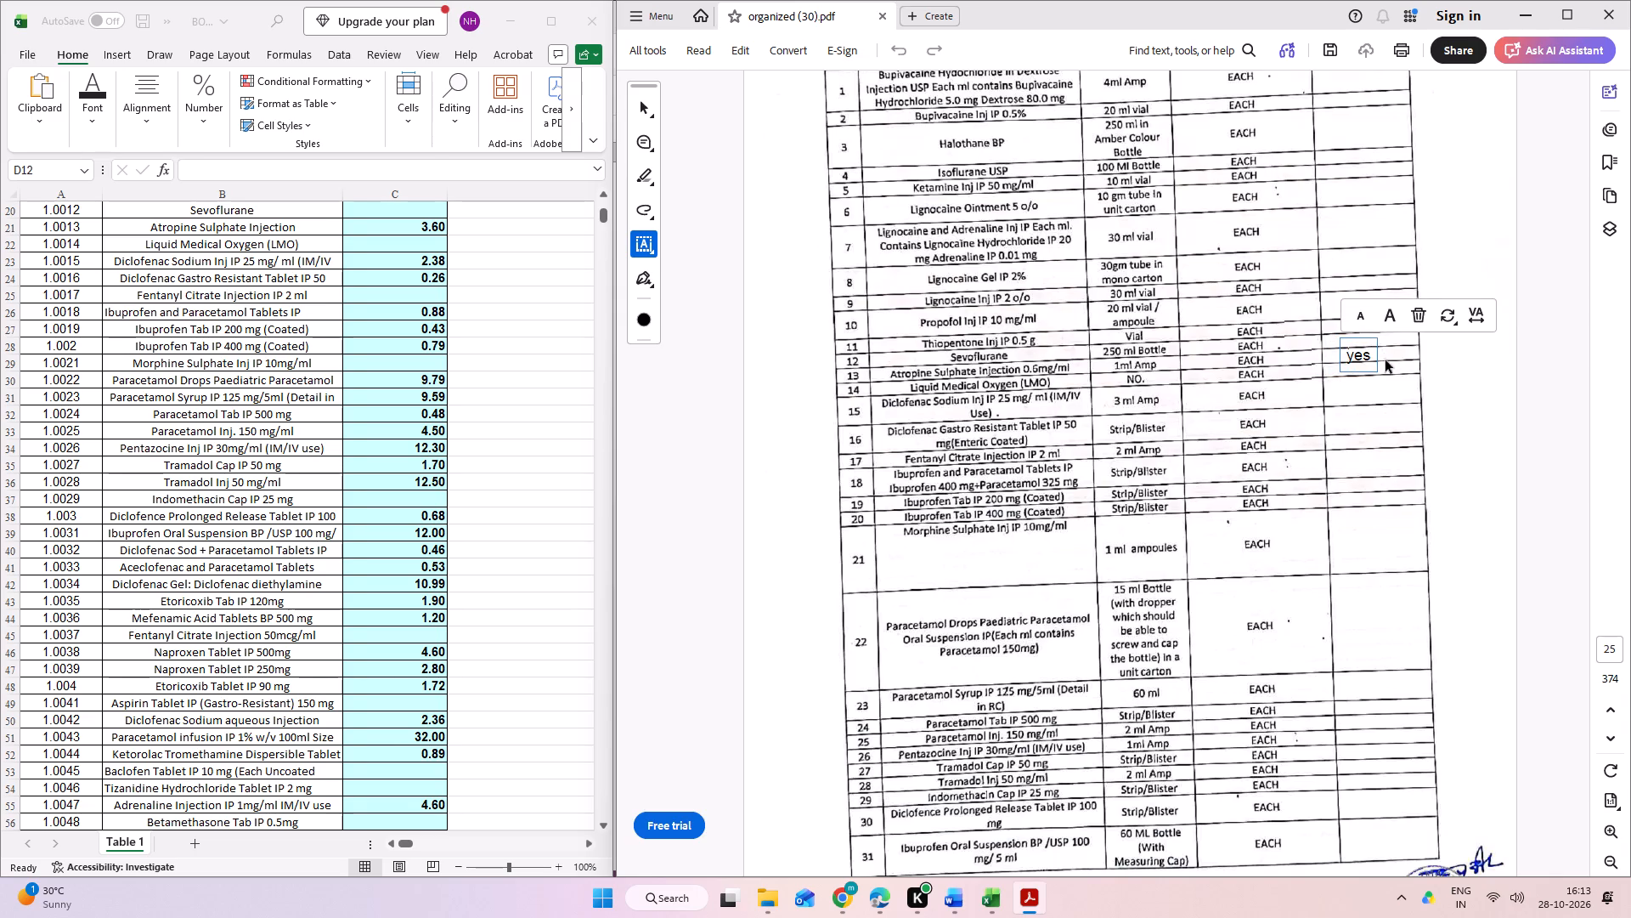
# Fill the Compliance column with "yes" for the rated items 15, 16, 18, 19 and 20 in one text box.
pyautogui.click(1414, 431)
pyautogui.click(1360, 393)
pyautogui.hotkey('ctrl', 'v')
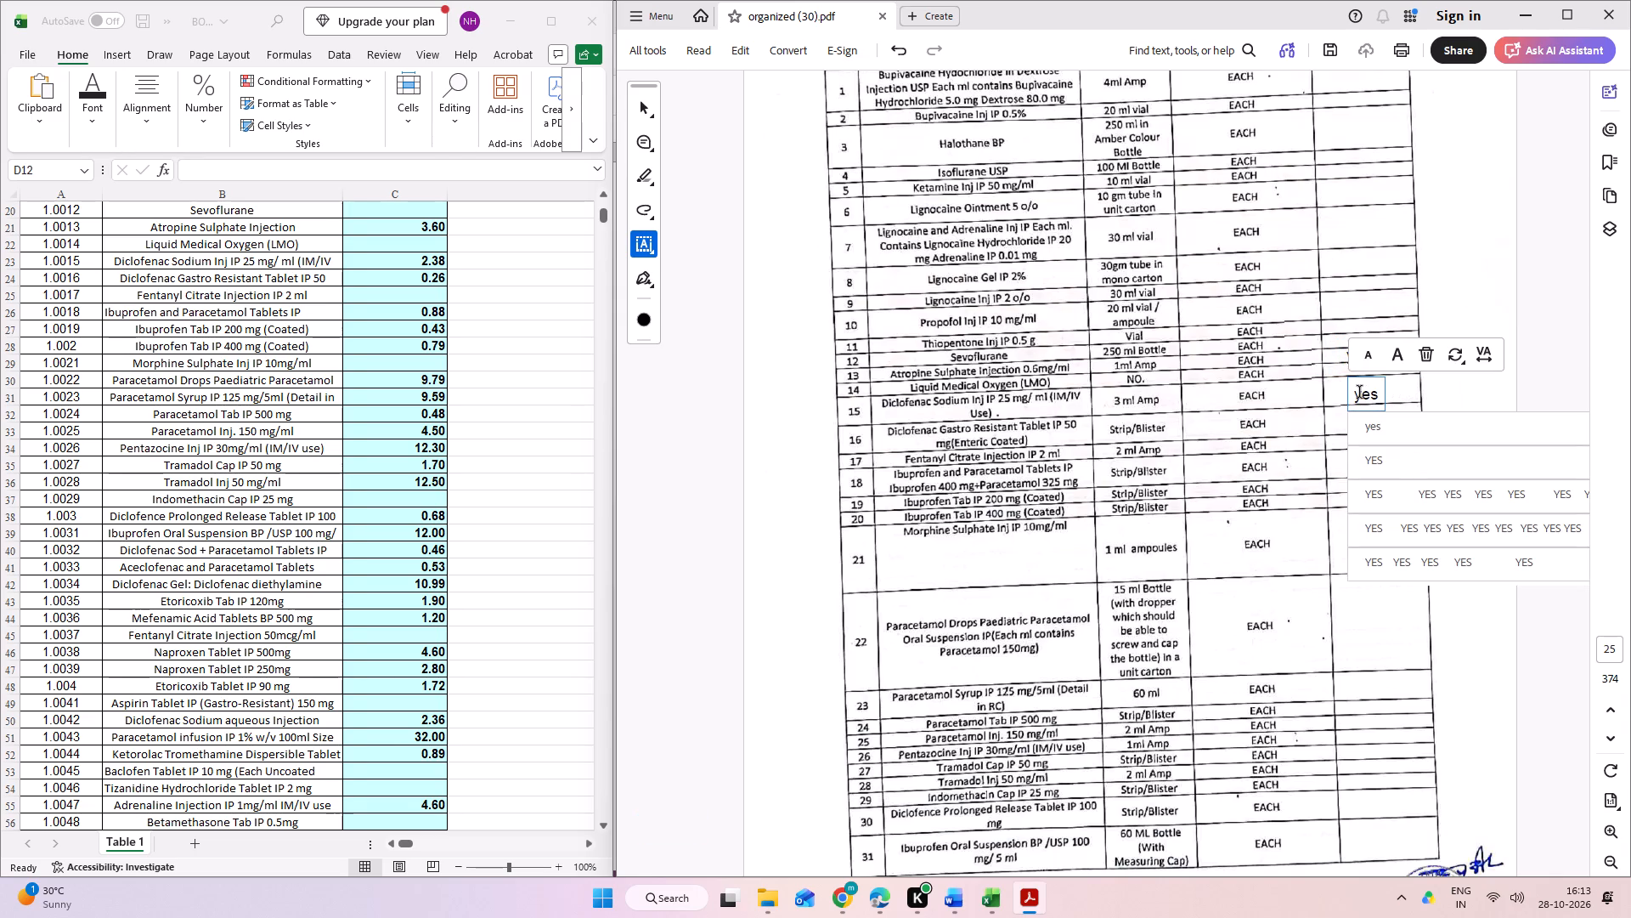
pyautogui.press('Return')
pyautogui.press('Return')
pyautogui.hotkey('ctrl', 'v')
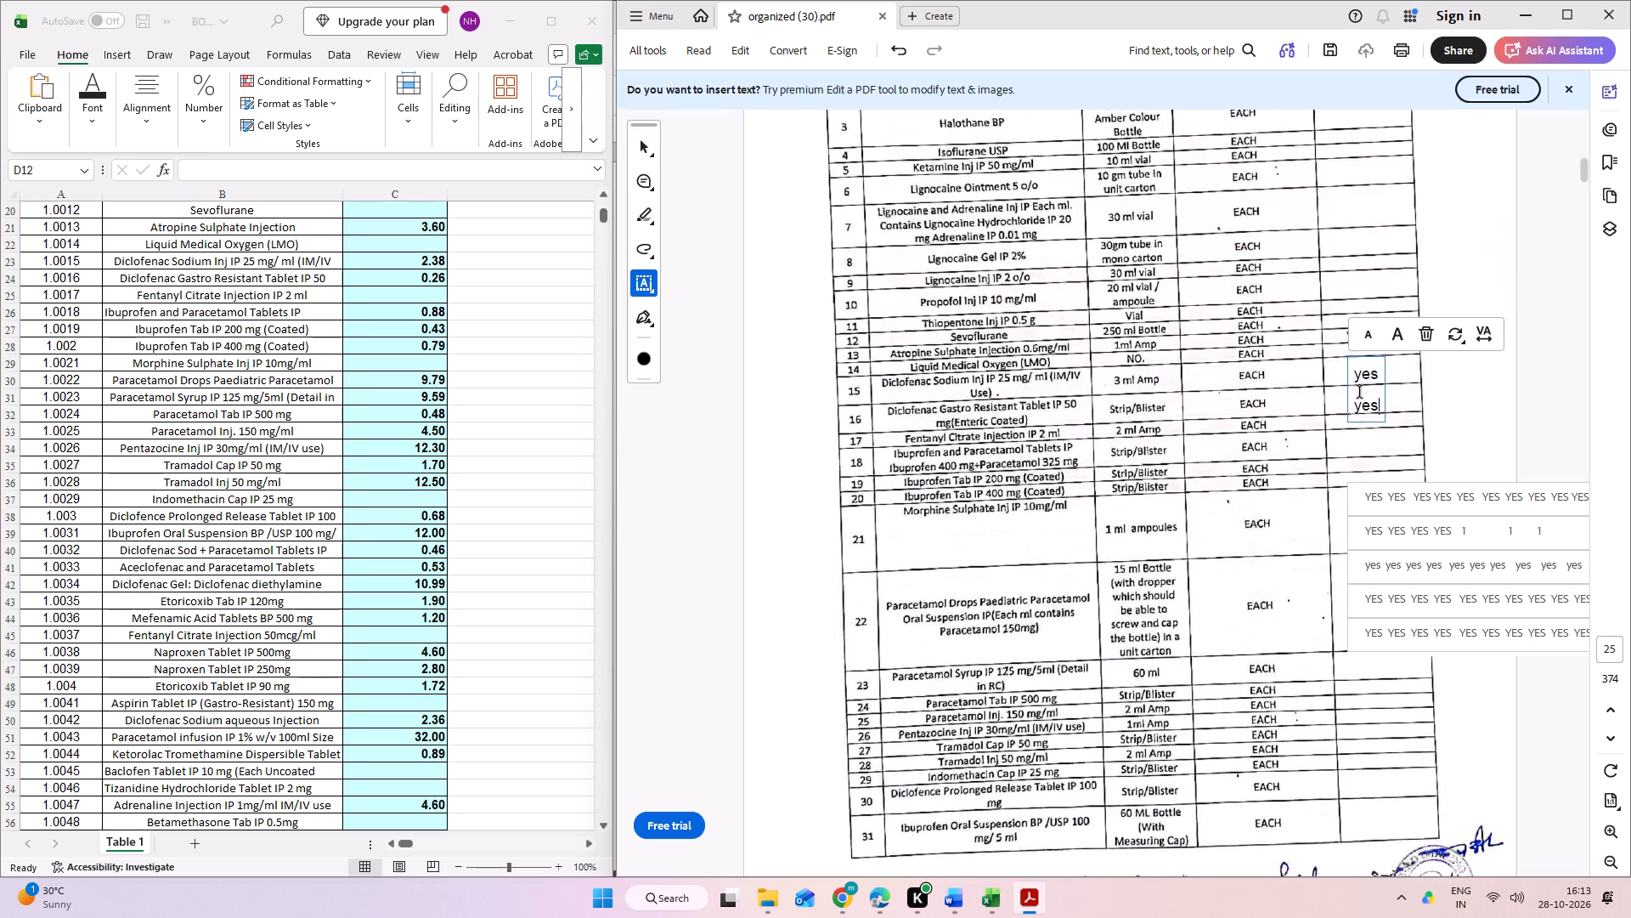
pyautogui.press('Return')
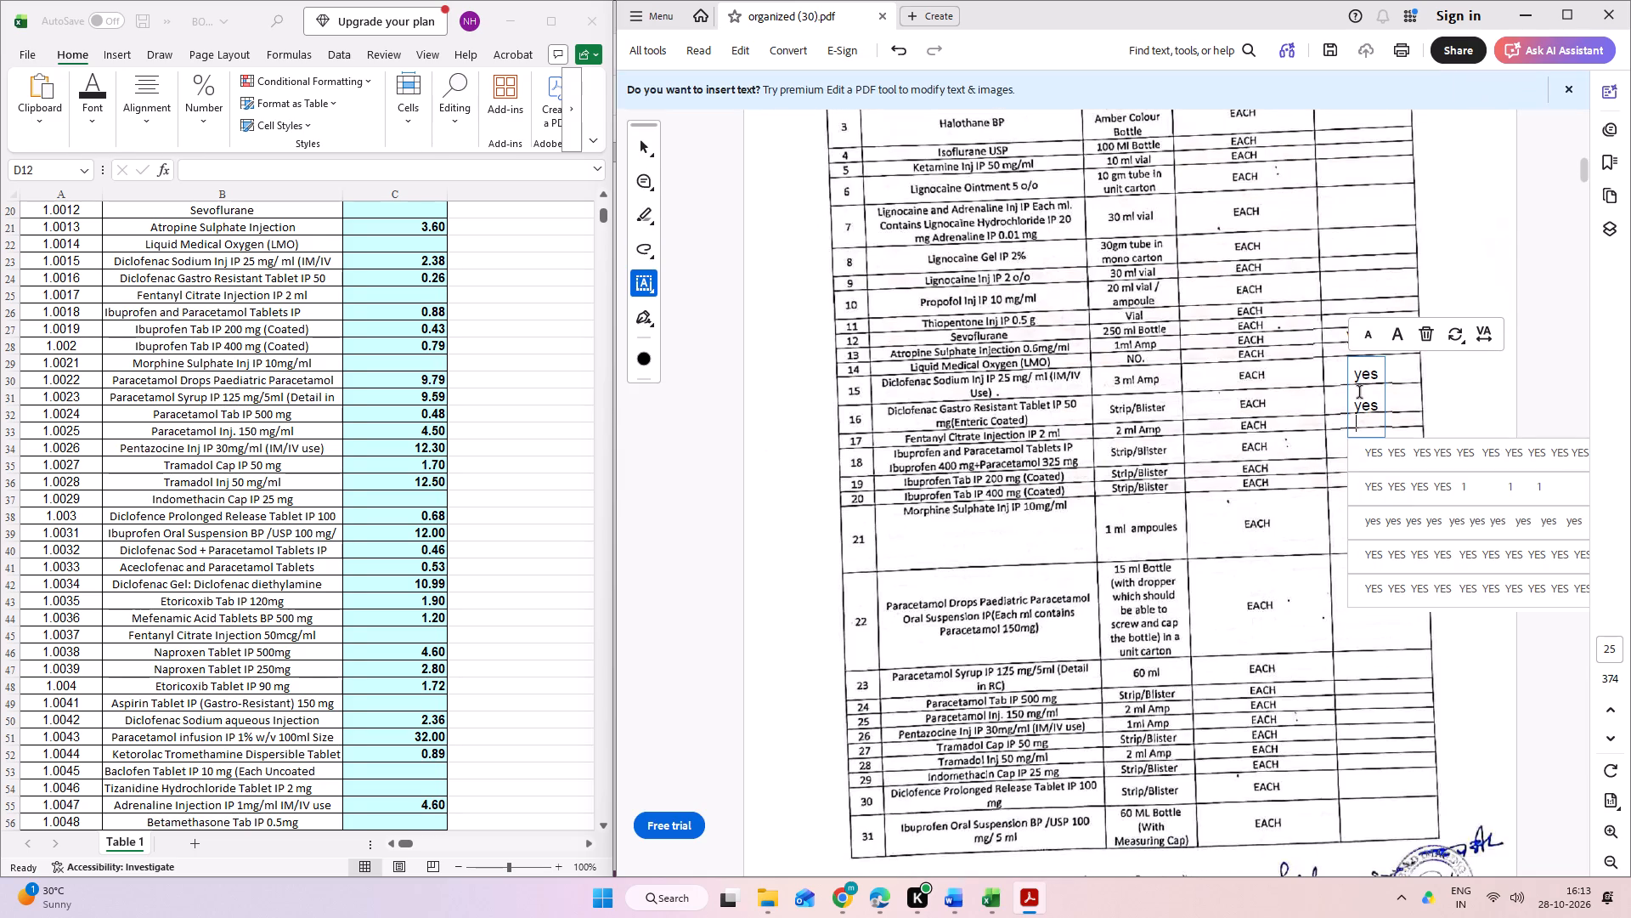
pyautogui.press('Return')
pyautogui.hotkey('ctrl', 'v')
pyautogui.press('Return')
pyautogui.press('Return')
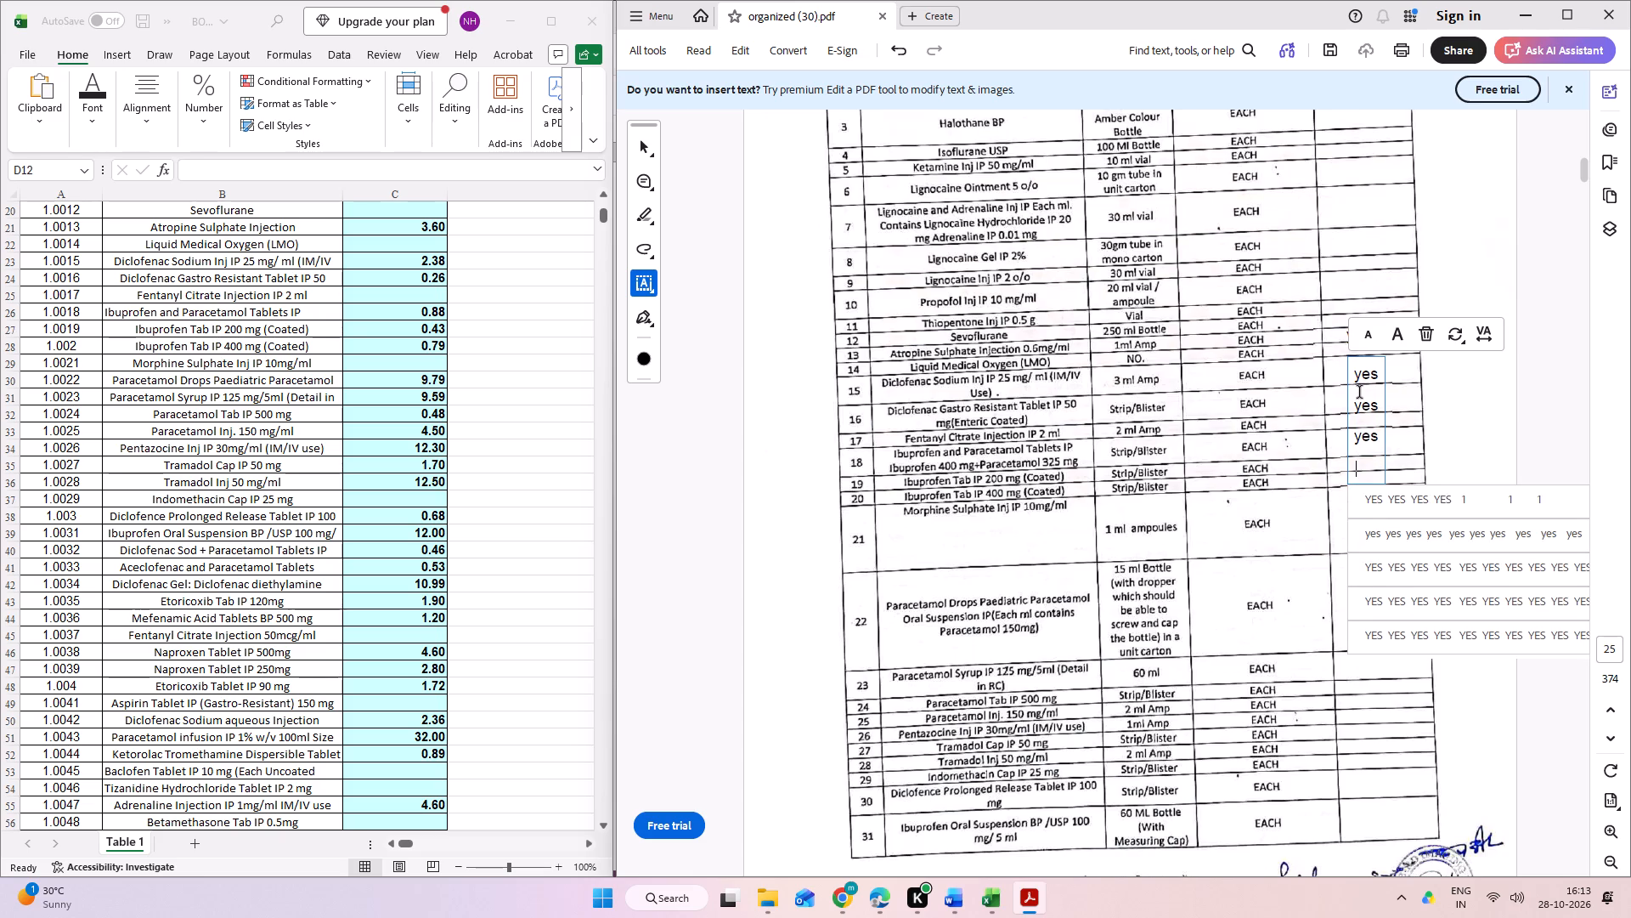
pyautogui.hotkey('ctrl', 'v')
pyautogui.hotkey('ctrl', 'v')
pyautogui.hotkey('ctrl', 'z')
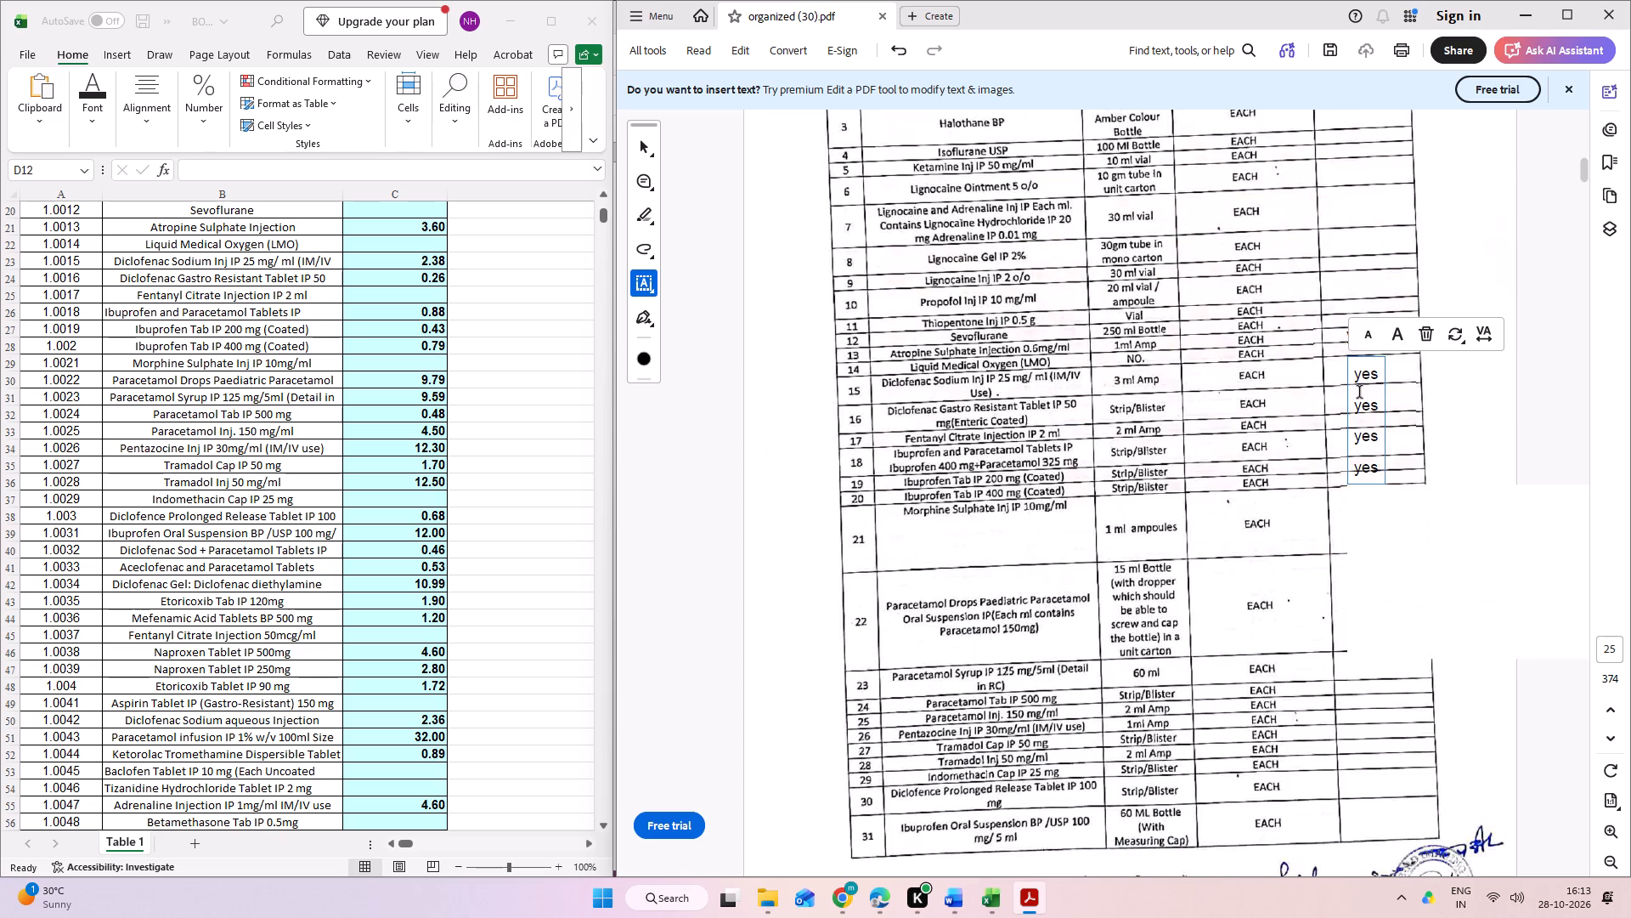
pyautogui.press('Return')
pyautogui.hotkey('ctrl', 'v')
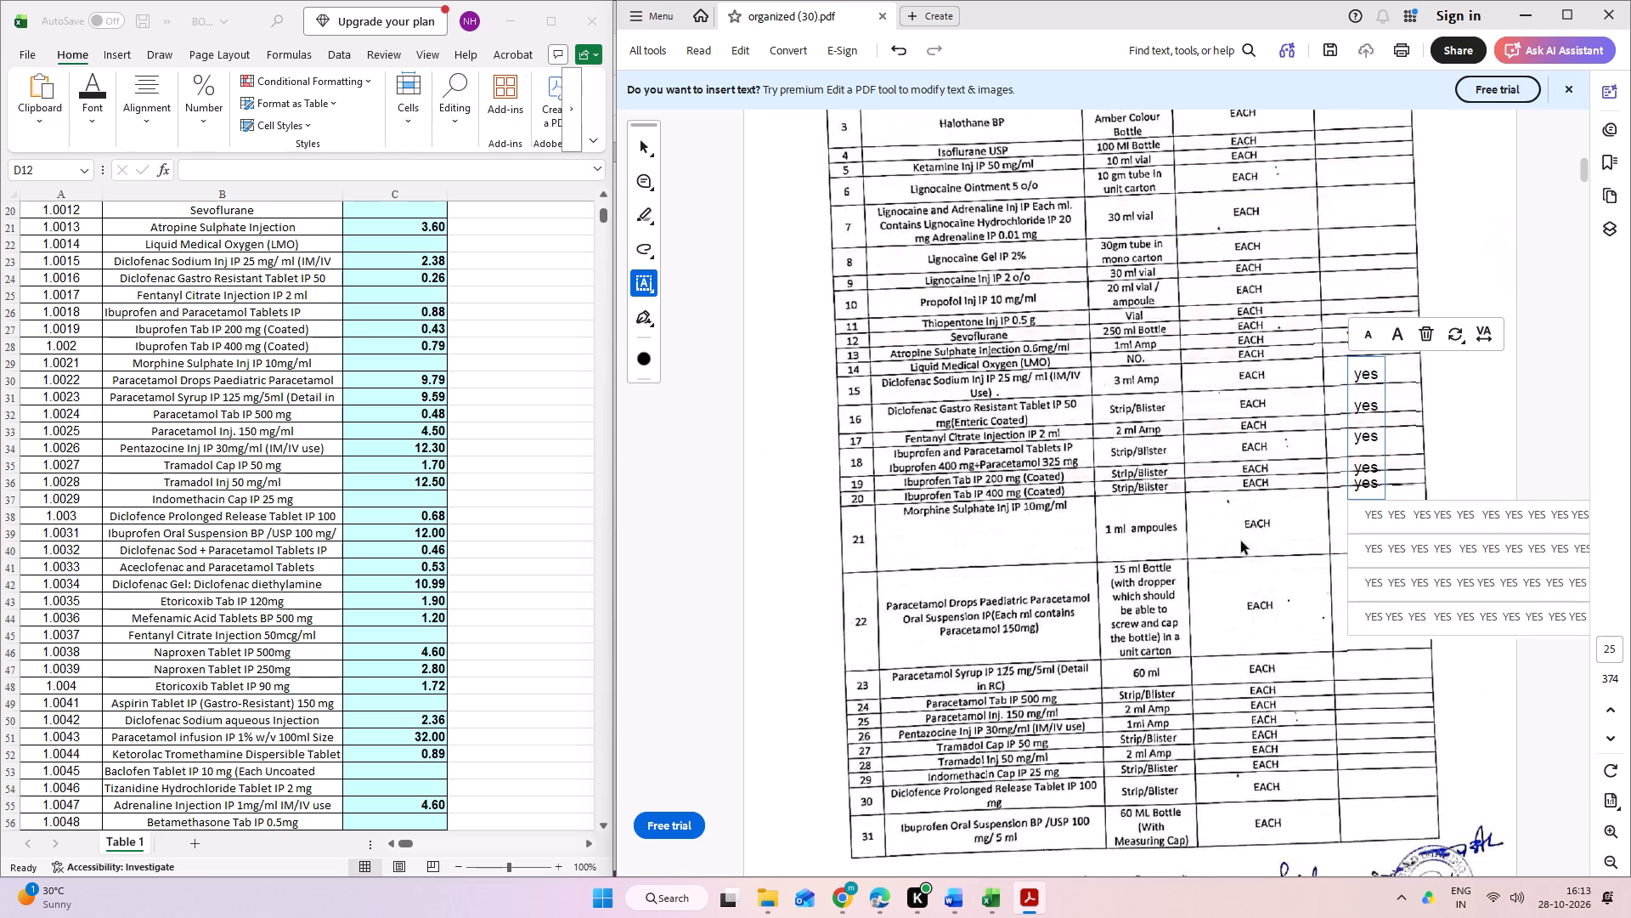
pyautogui.click(1241, 541)
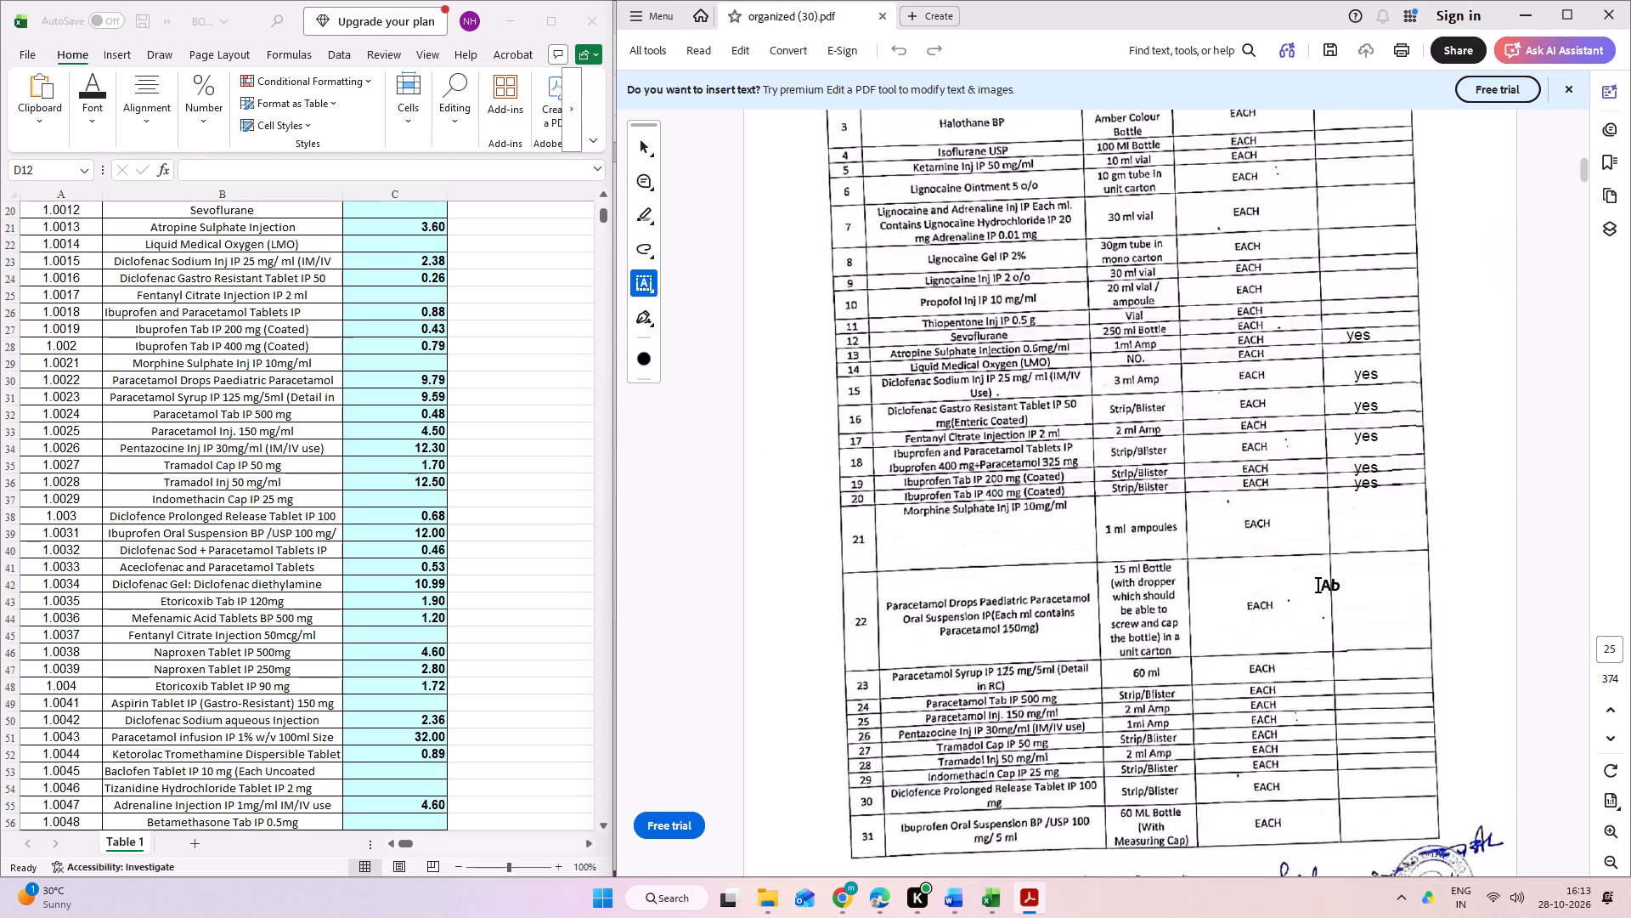
# Fill the Compliance column with "yes" for items 22 to 28 in a second text box, spacing the entries to match the rows.
pyautogui.click(1357, 576)
pyautogui.hotkey('ctrl', 'v')
pyautogui.press('Return')
pyautogui.press('Return')
pyautogui.press('Return')
pyautogui.press('Return')
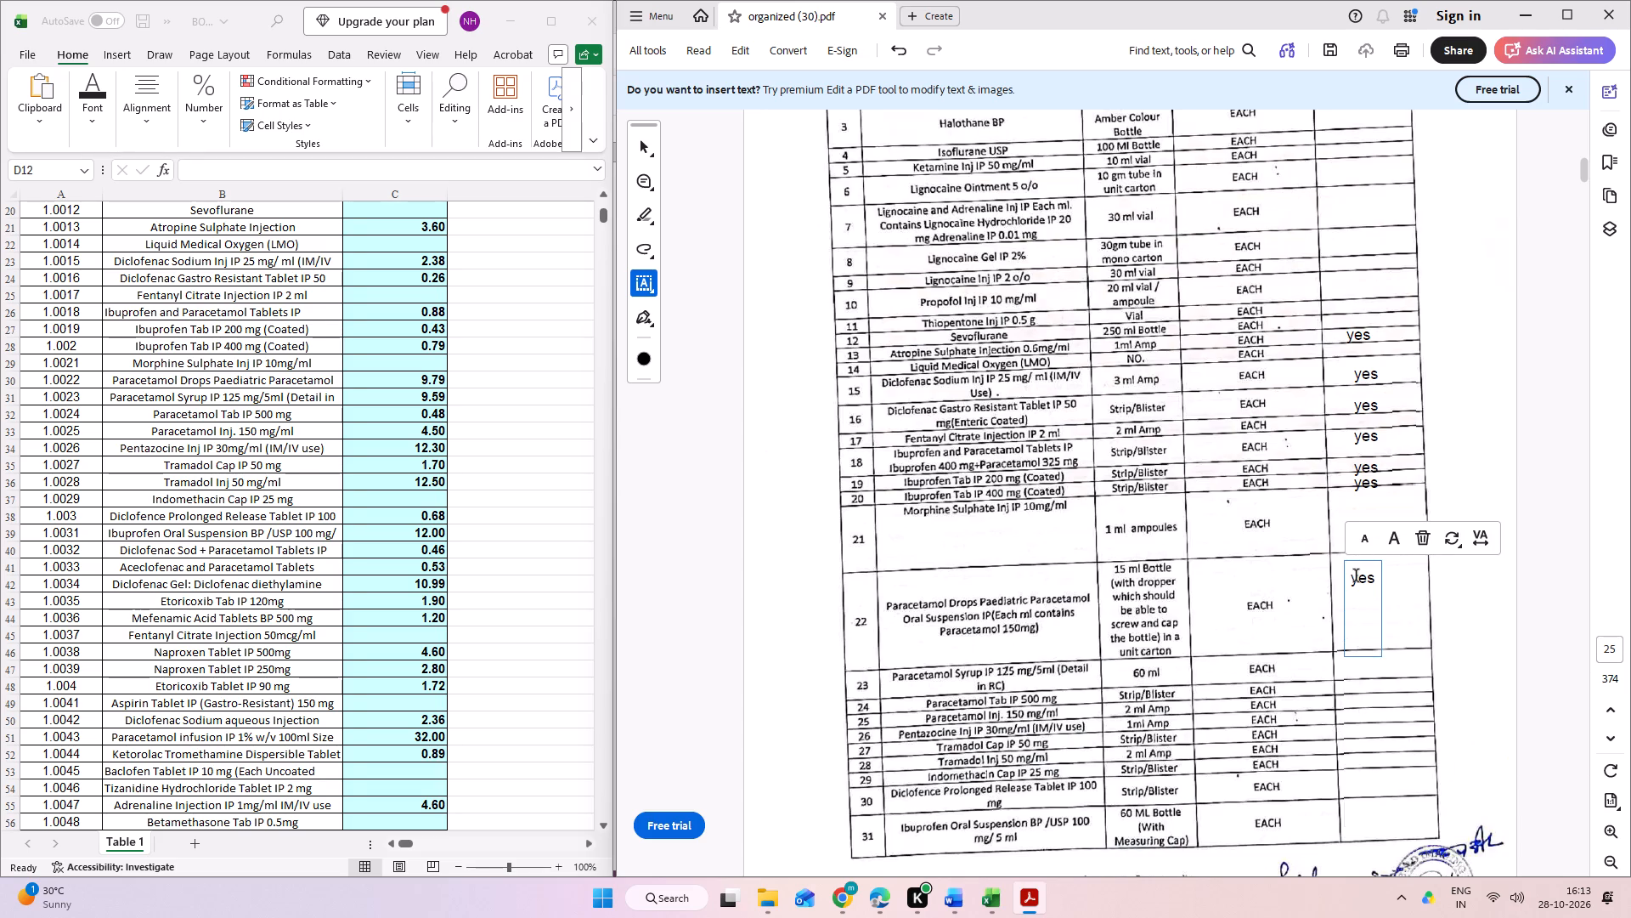
pyautogui.press('Return')
pyautogui.hotkey('ctrl', 'v')
pyautogui.press('Return')
pyautogui.press('Return')
pyautogui.hotkey('ctrl', 'v')
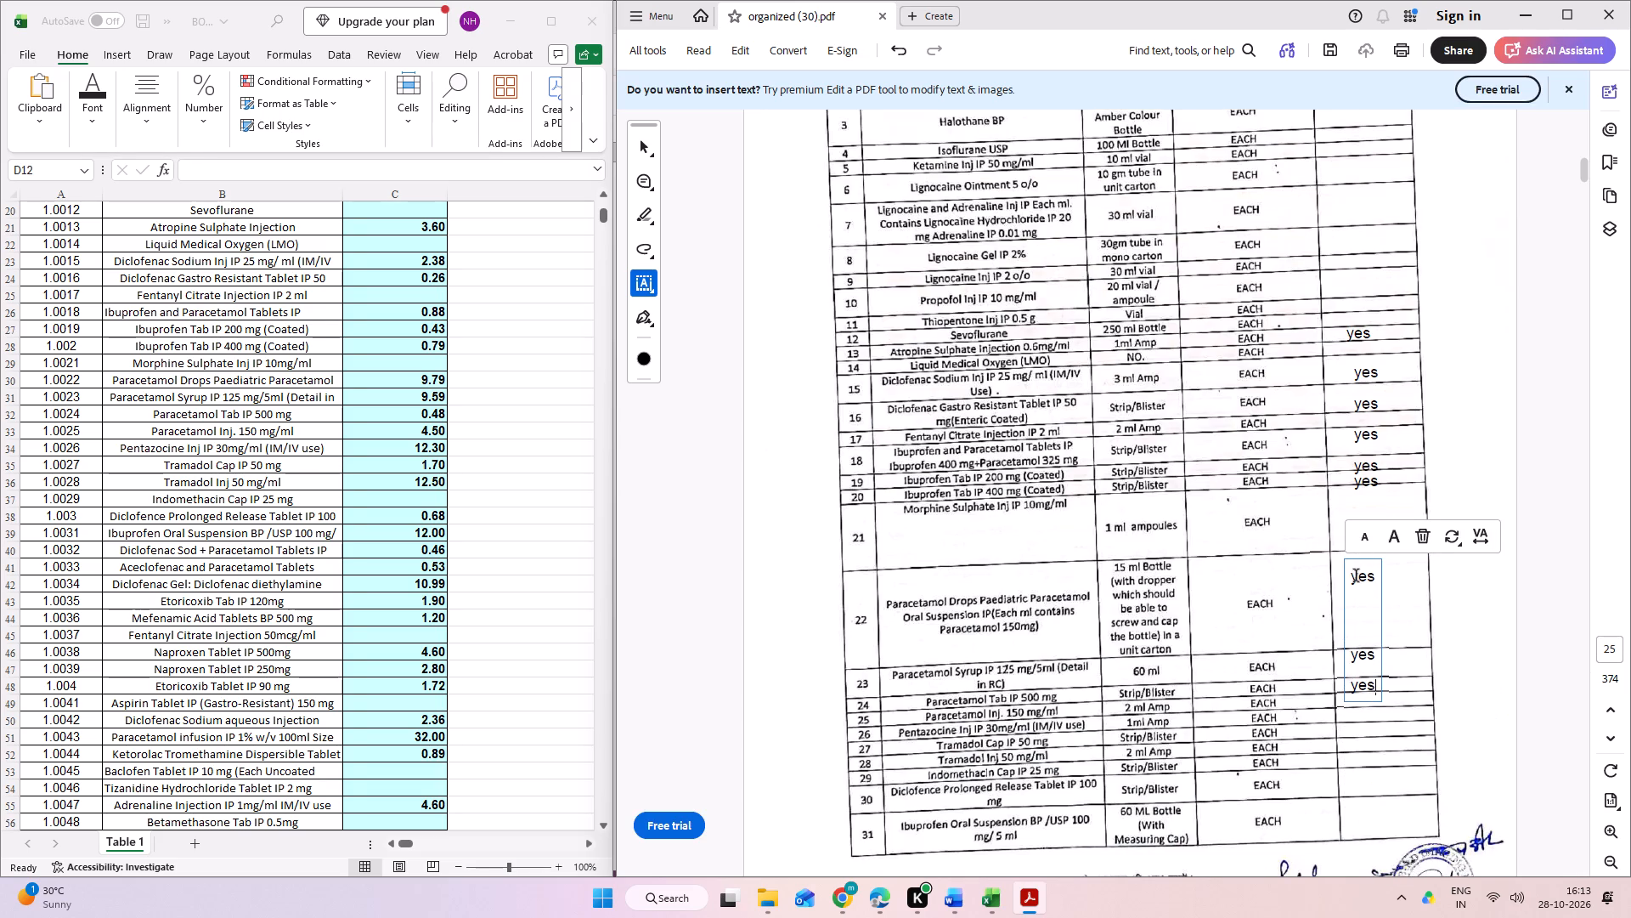
pyautogui.press('Return')
pyautogui.hotkey('ctrl', 'v')
pyautogui.press('Return')
pyautogui.hotkey('ctrl', 'v')
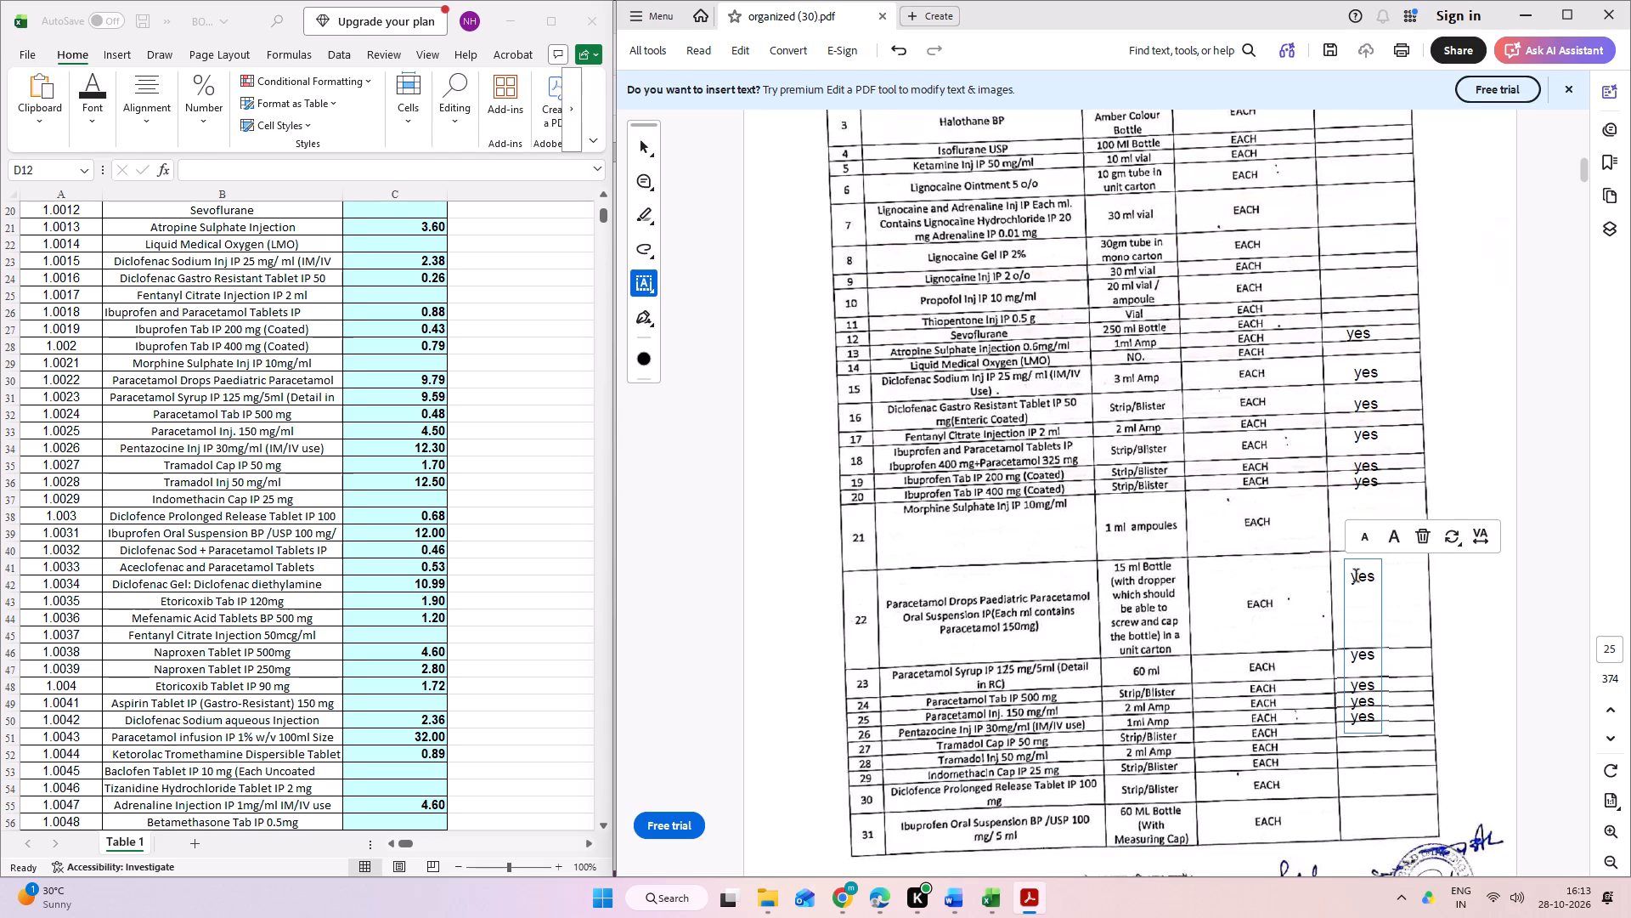
pyautogui.press('Return')
pyautogui.hotkey('ctrl', 'v')
pyautogui.press('Return')
pyautogui.hotkey('ctrl', 'v')
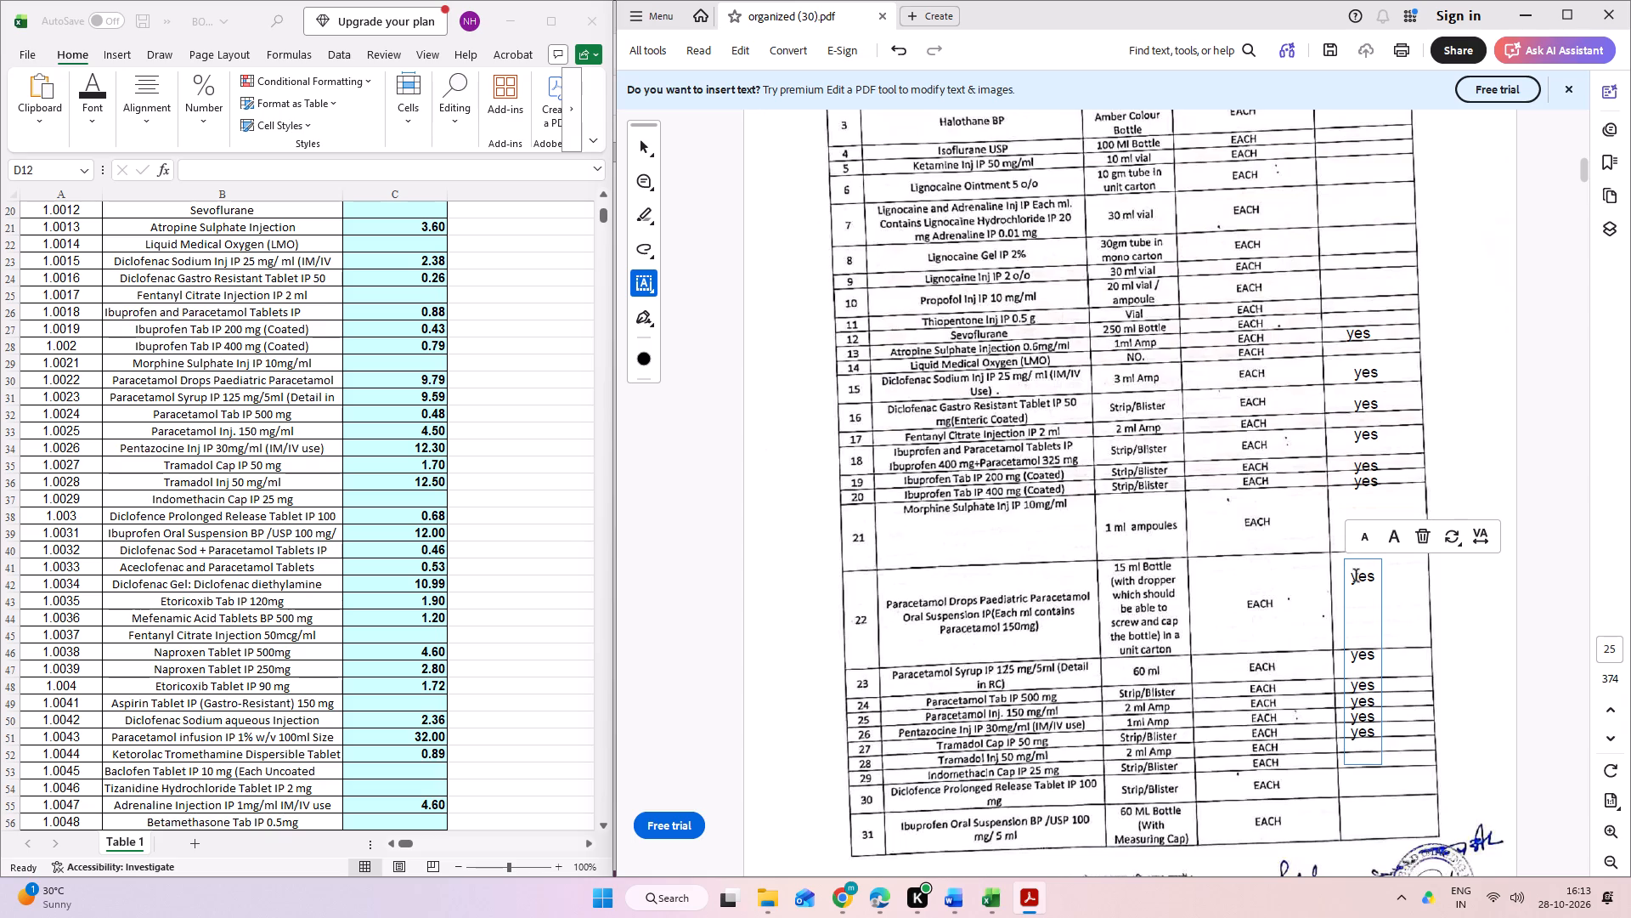
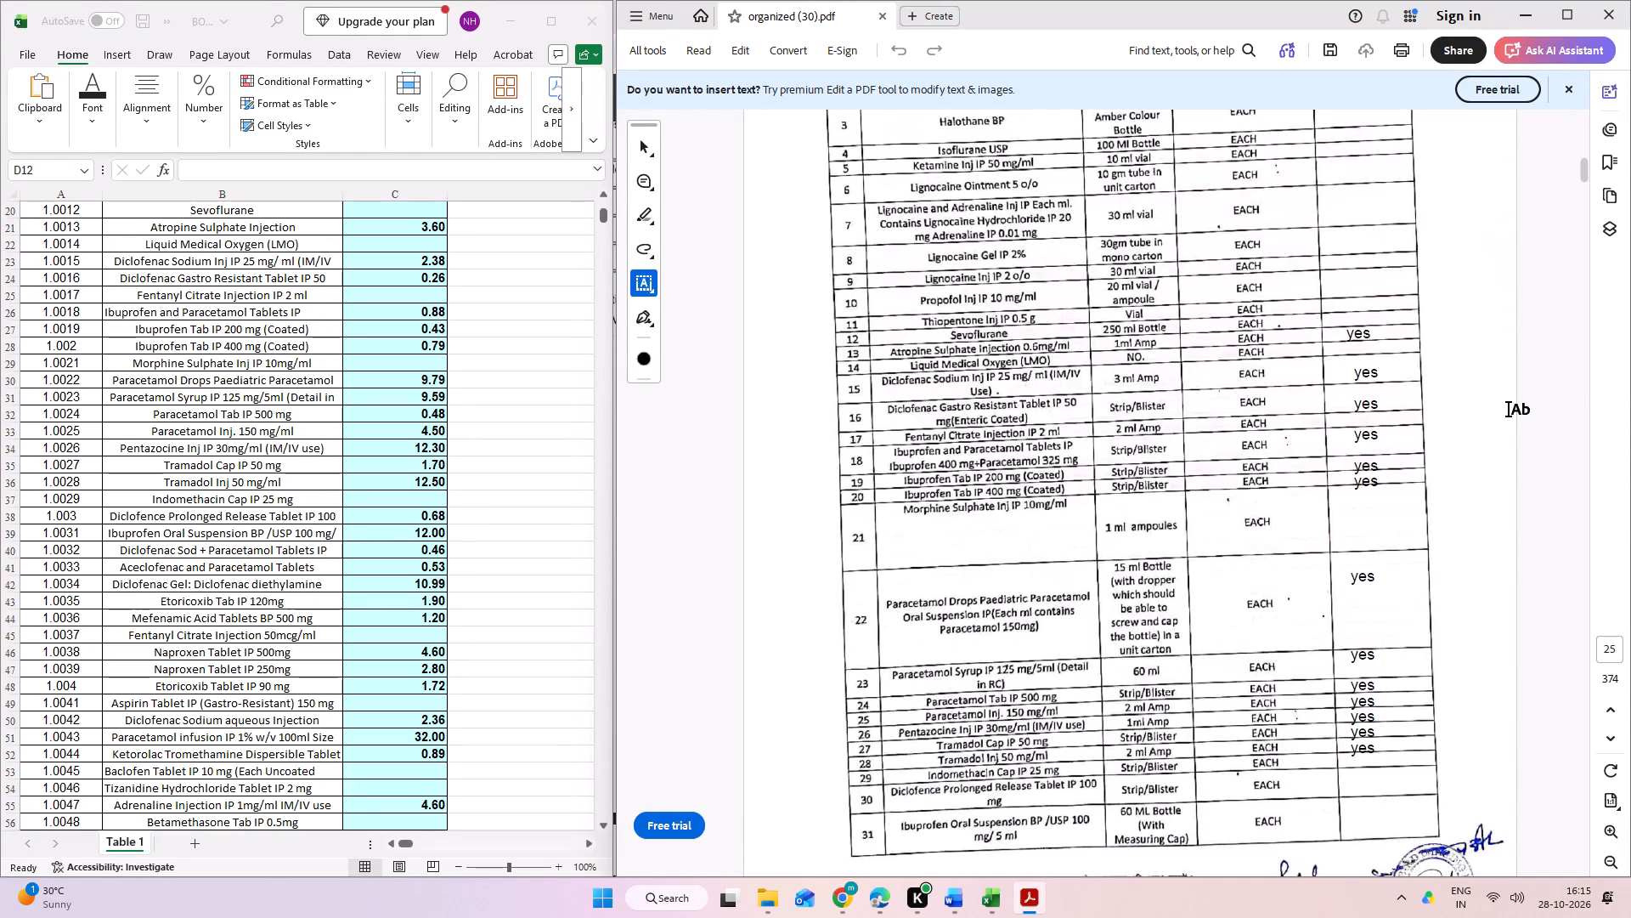
# Fill the Compliance column with "yes" for items 30 and 31 in one text box, spaced to match the rows.
pyautogui.scroll(-2, 1510, 408)
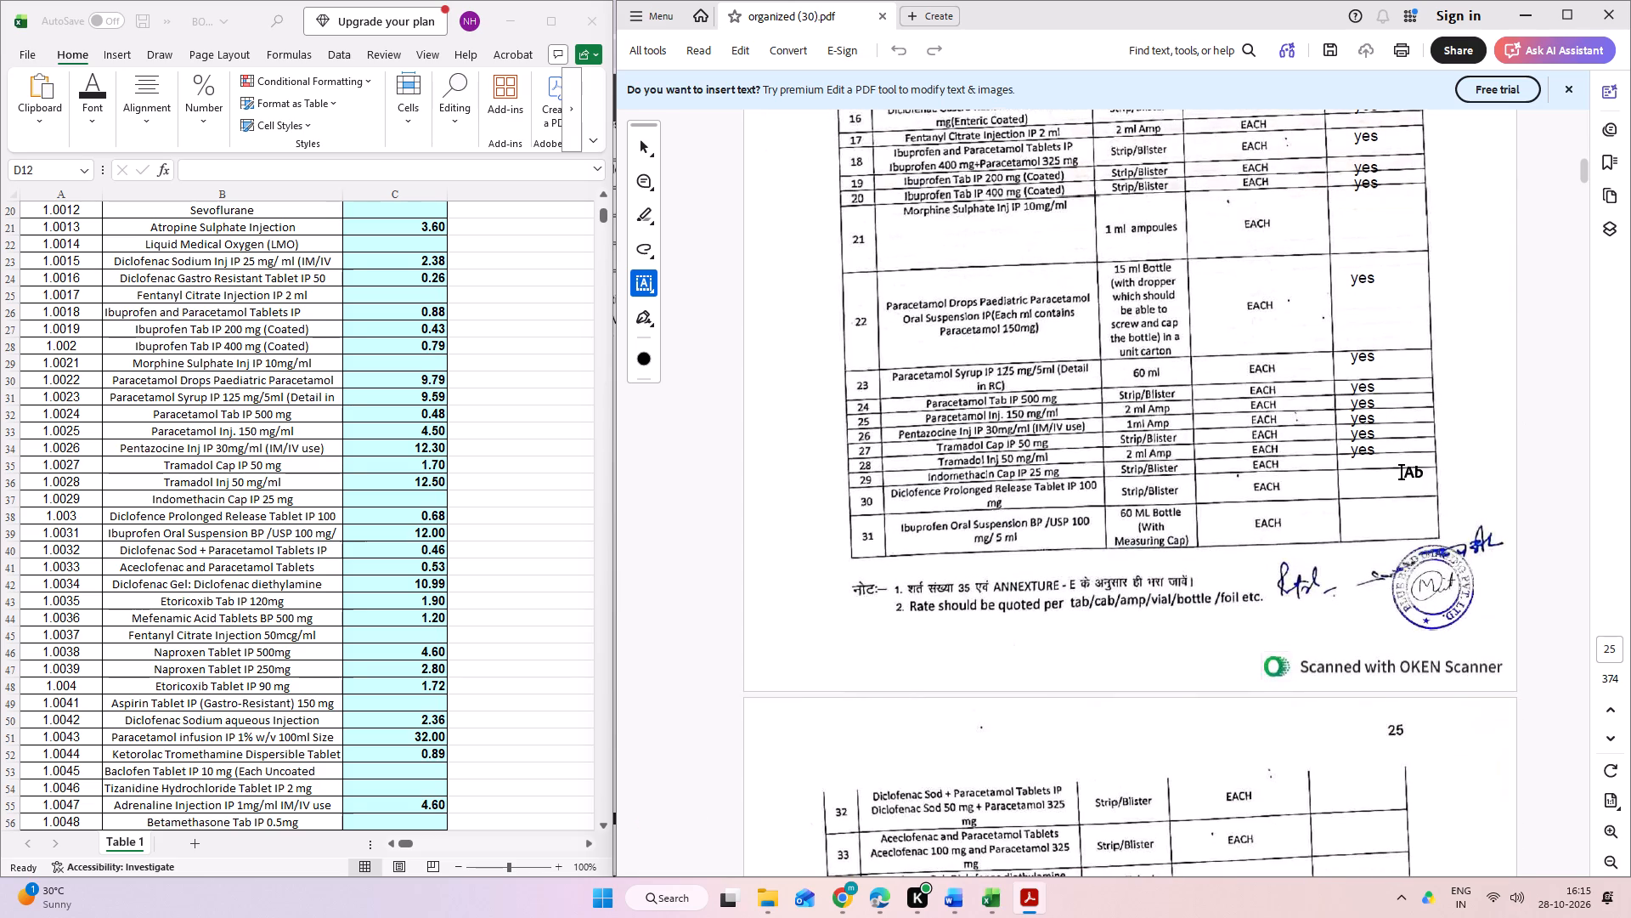
pyautogui.click(1365, 480)
pyautogui.hotkey('ctrl', 'v')
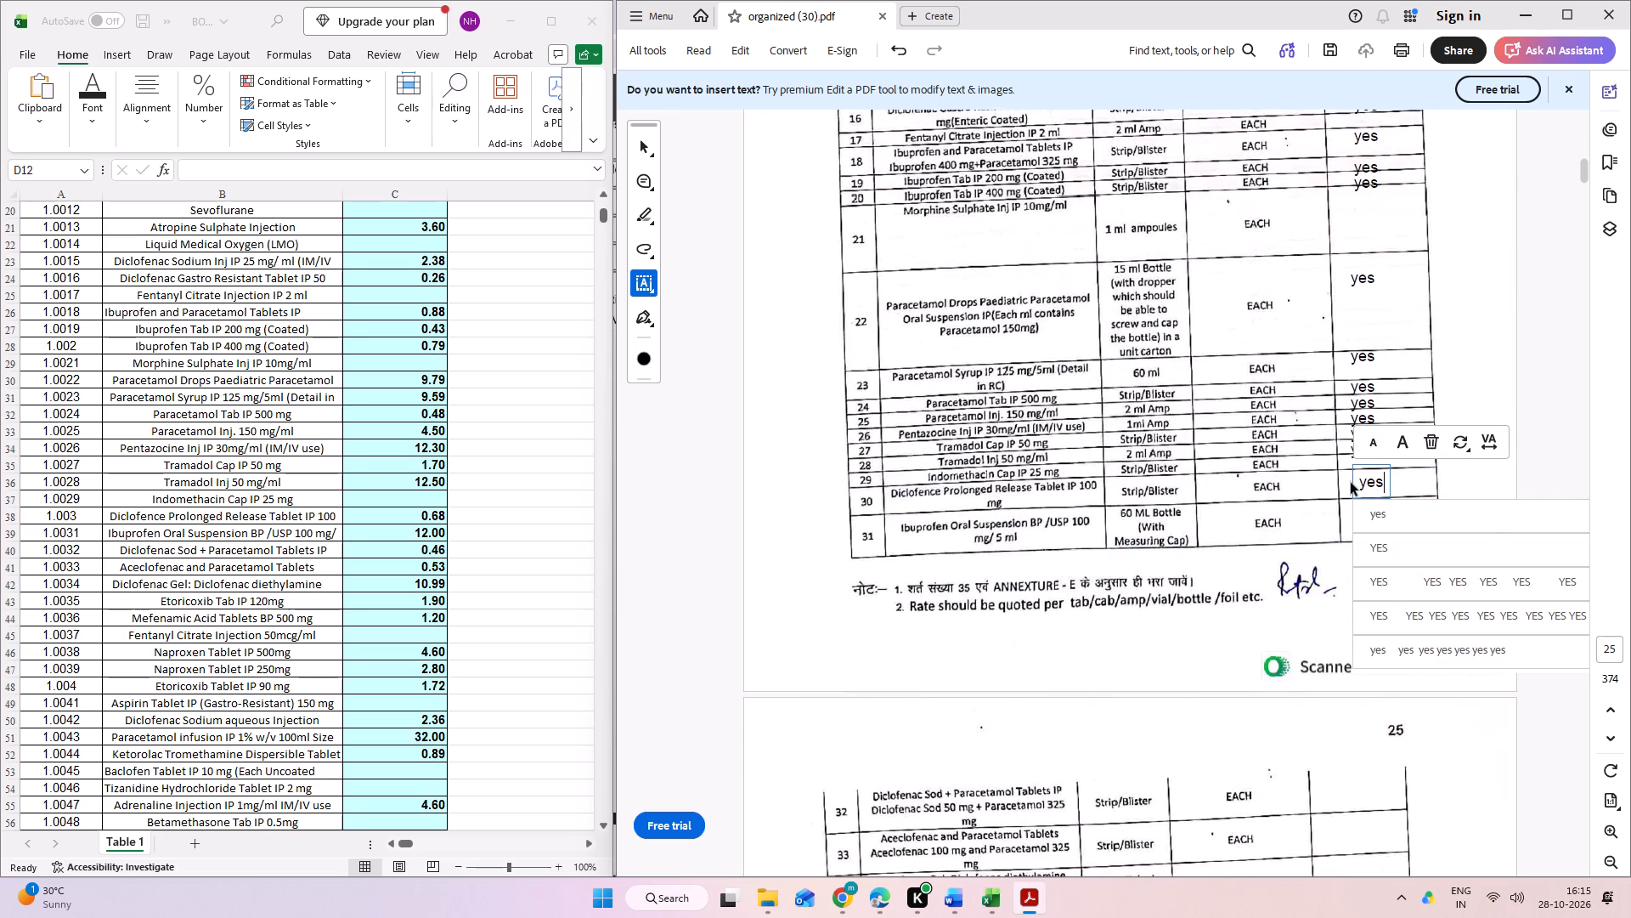
pyautogui.press('Return')
pyautogui.press('Return')
pyautogui.press('Return')
pyautogui.hotkey('ctrl', 'v')
# Fill the Compliance column with "yes" for items 32 to 36 on the following PDF page, spacing the entries to match the rows.
pyautogui.scroll(-4, 1334, 490)
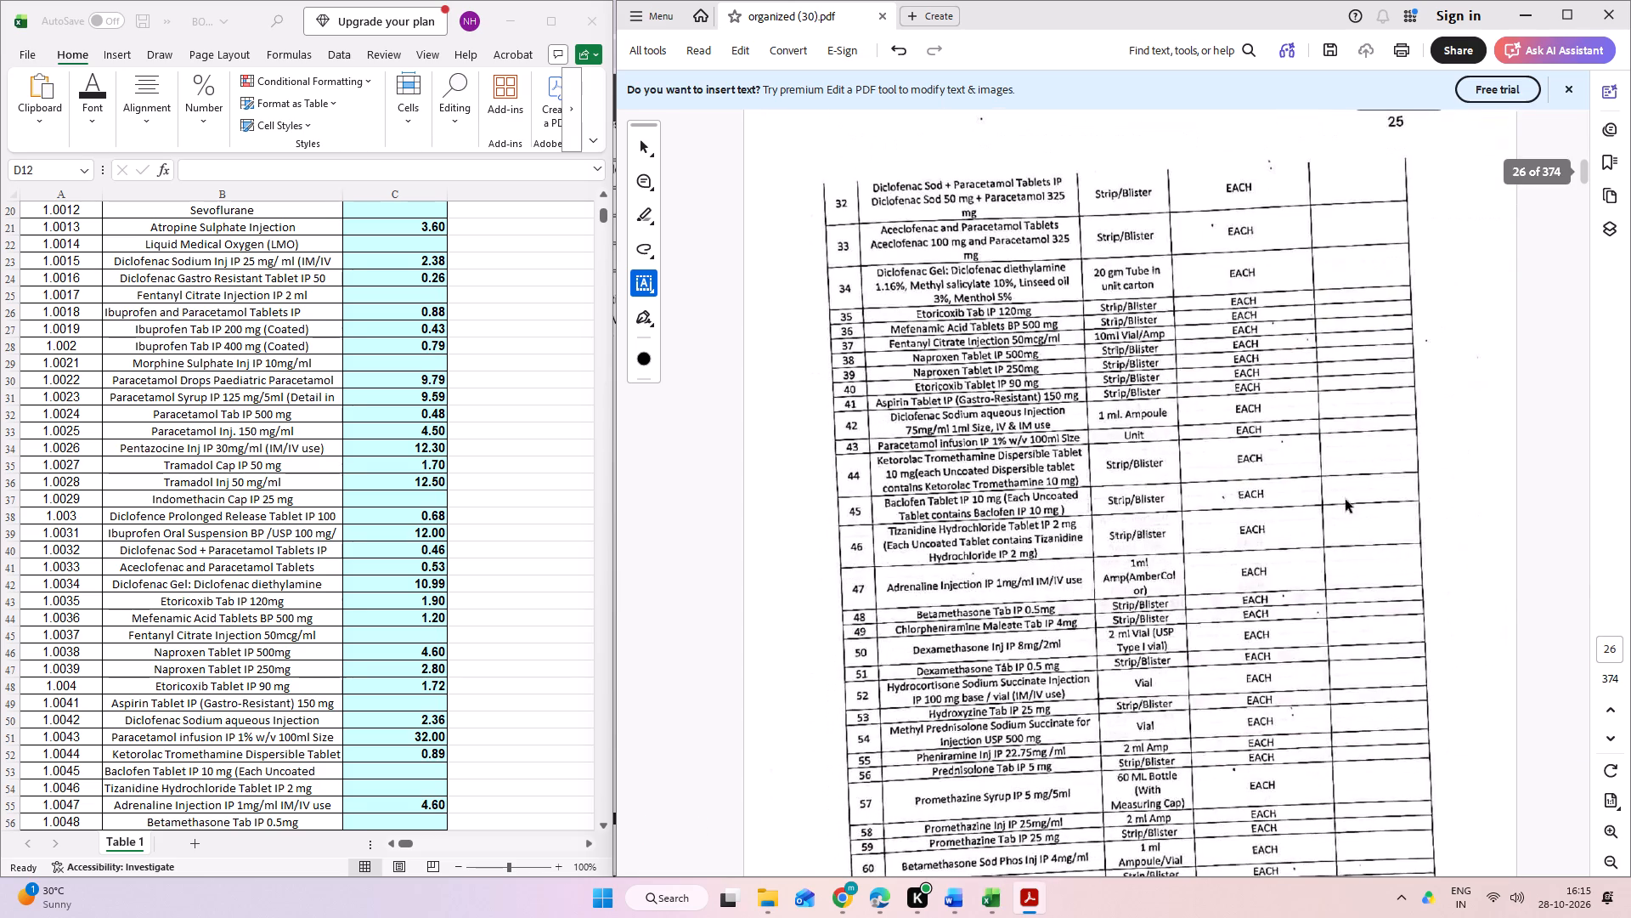
pyautogui.doubleClick(1338, 180)
pyautogui.hotkey('ctrl', 'v')
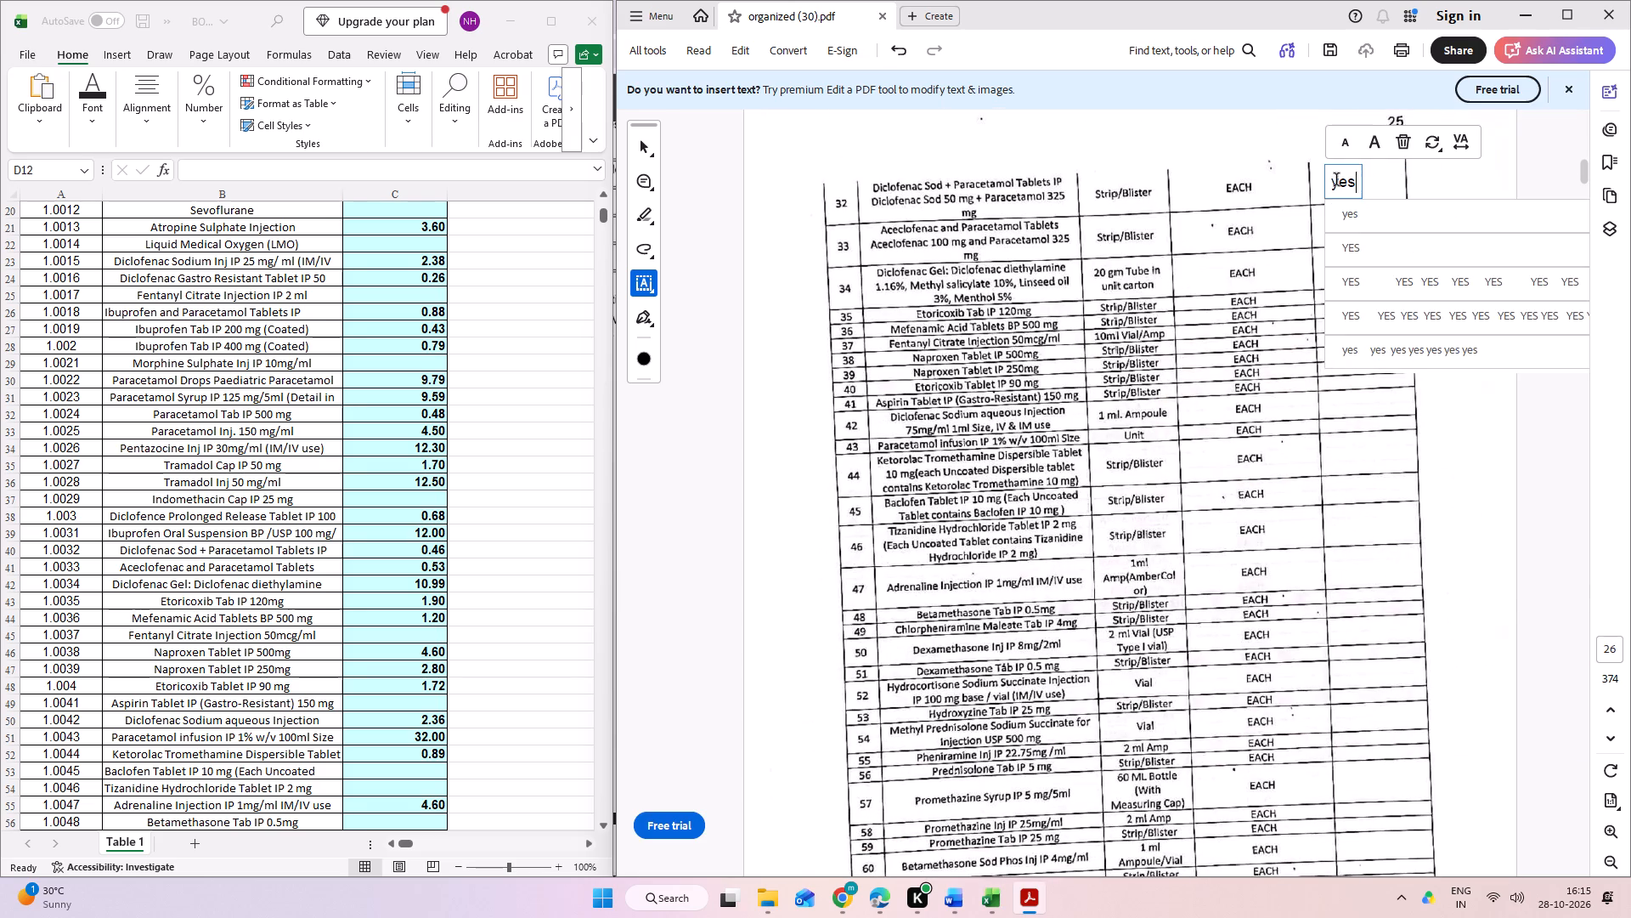
pyautogui.press('Return')
pyautogui.press('Return')
pyautogui.press('Return')
pyautogui.hotkey('ctrl', 'v')
pyautogui.press('Return')
pyautogui.press('Return')
pyautogui.hotkey('ctrl', 'v')
pyautogui.press('Return')
pyautogui.press('Return')
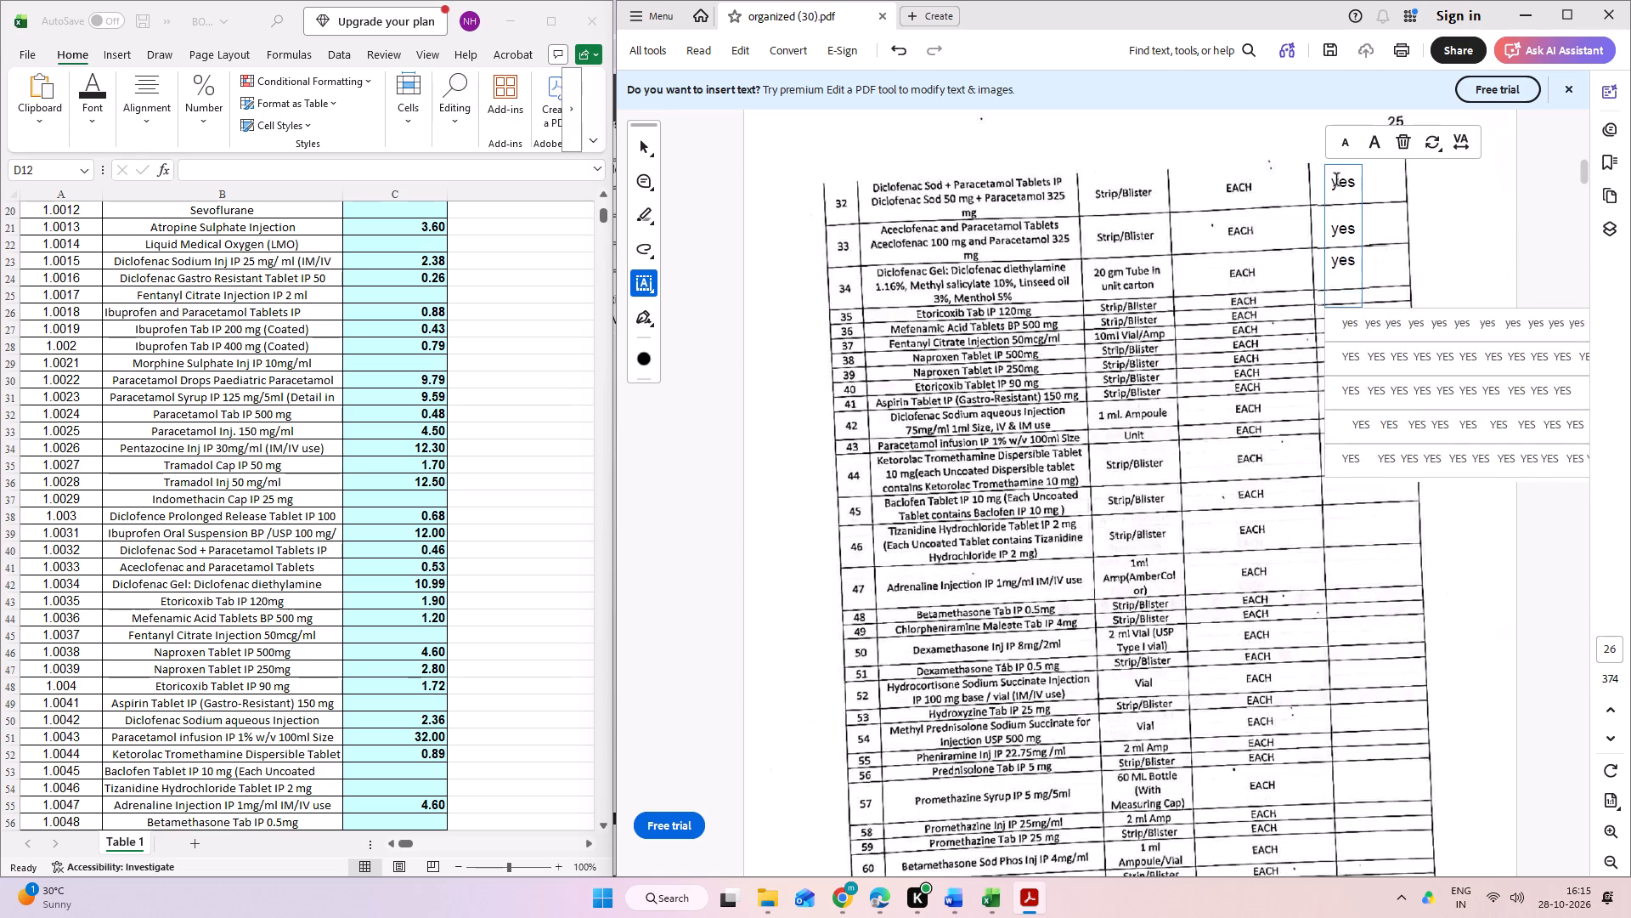
pyautogui.hotkey('ctrl', 'v')
pyautogui.press('Return')
pyautogui.hotkey('ctrl', 'v')
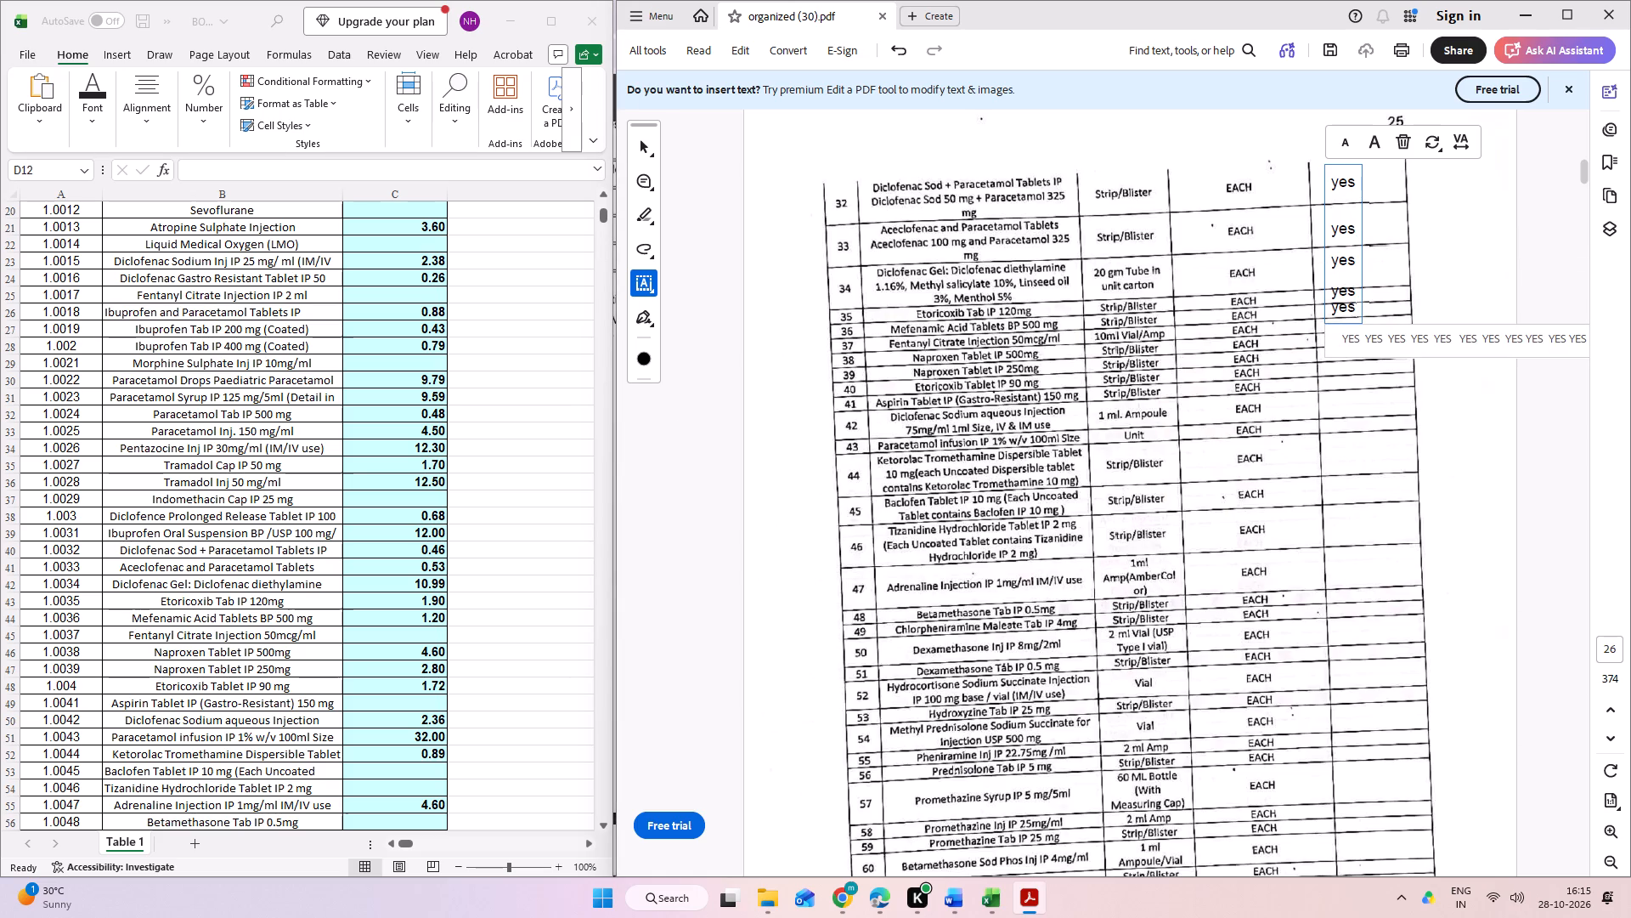
# Check the workbook rates from item 38 onward and fill the Compliance column with "yes" for items 38, 39 and 40.
pyautogui.click(409, 633)
pyautogui.click(432, 651)
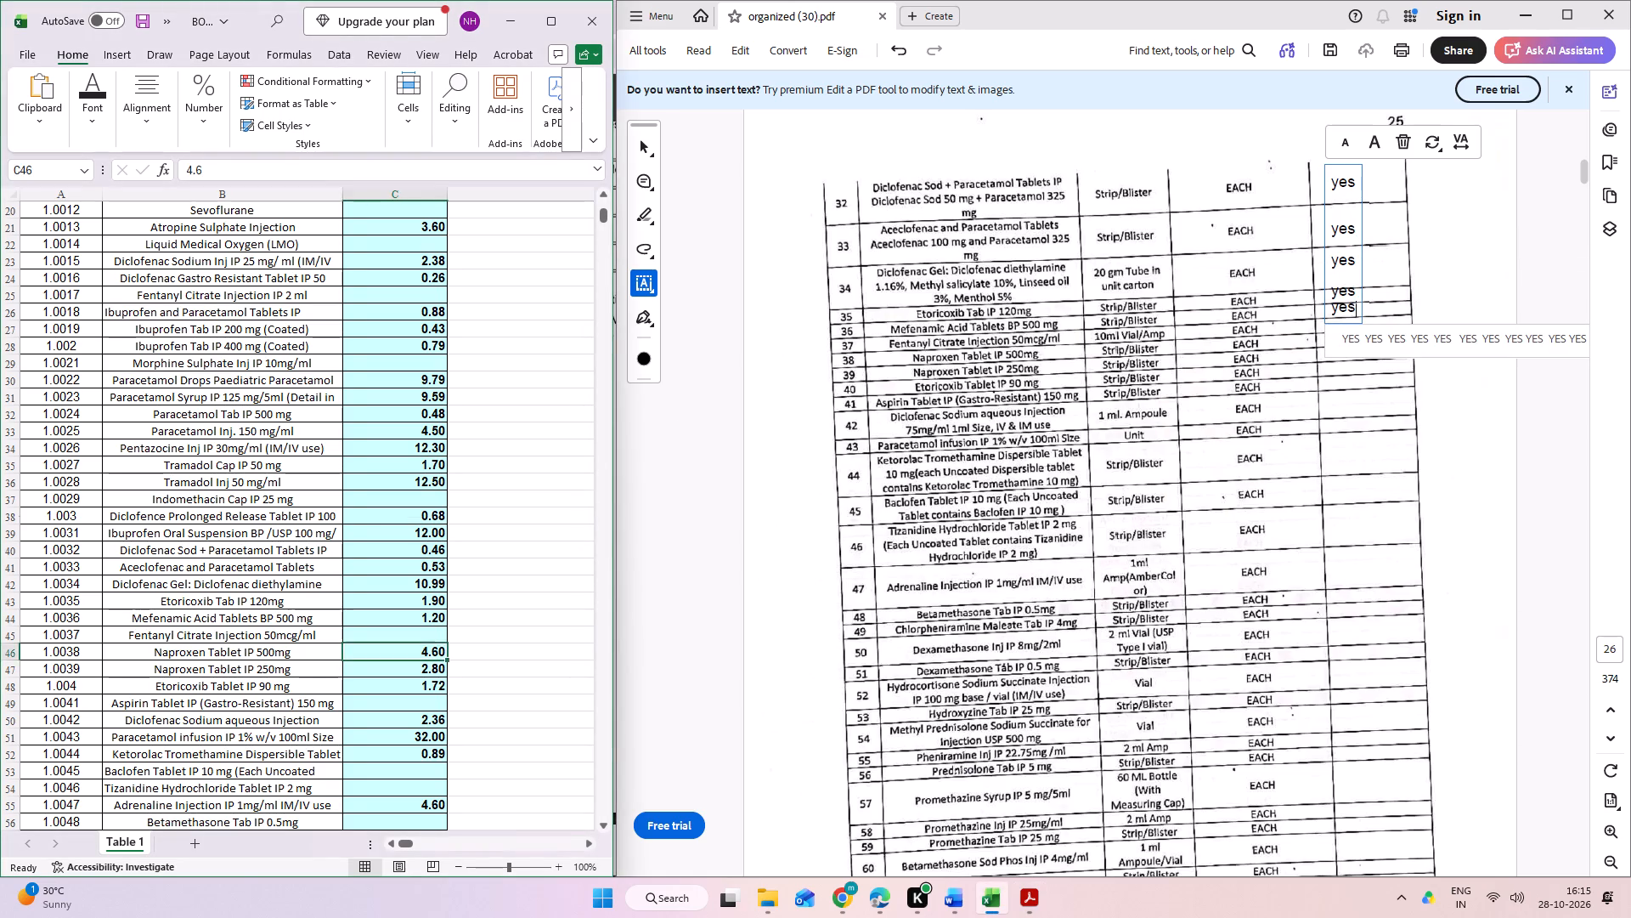
pyautogui.scroll(-2, 442, 637)
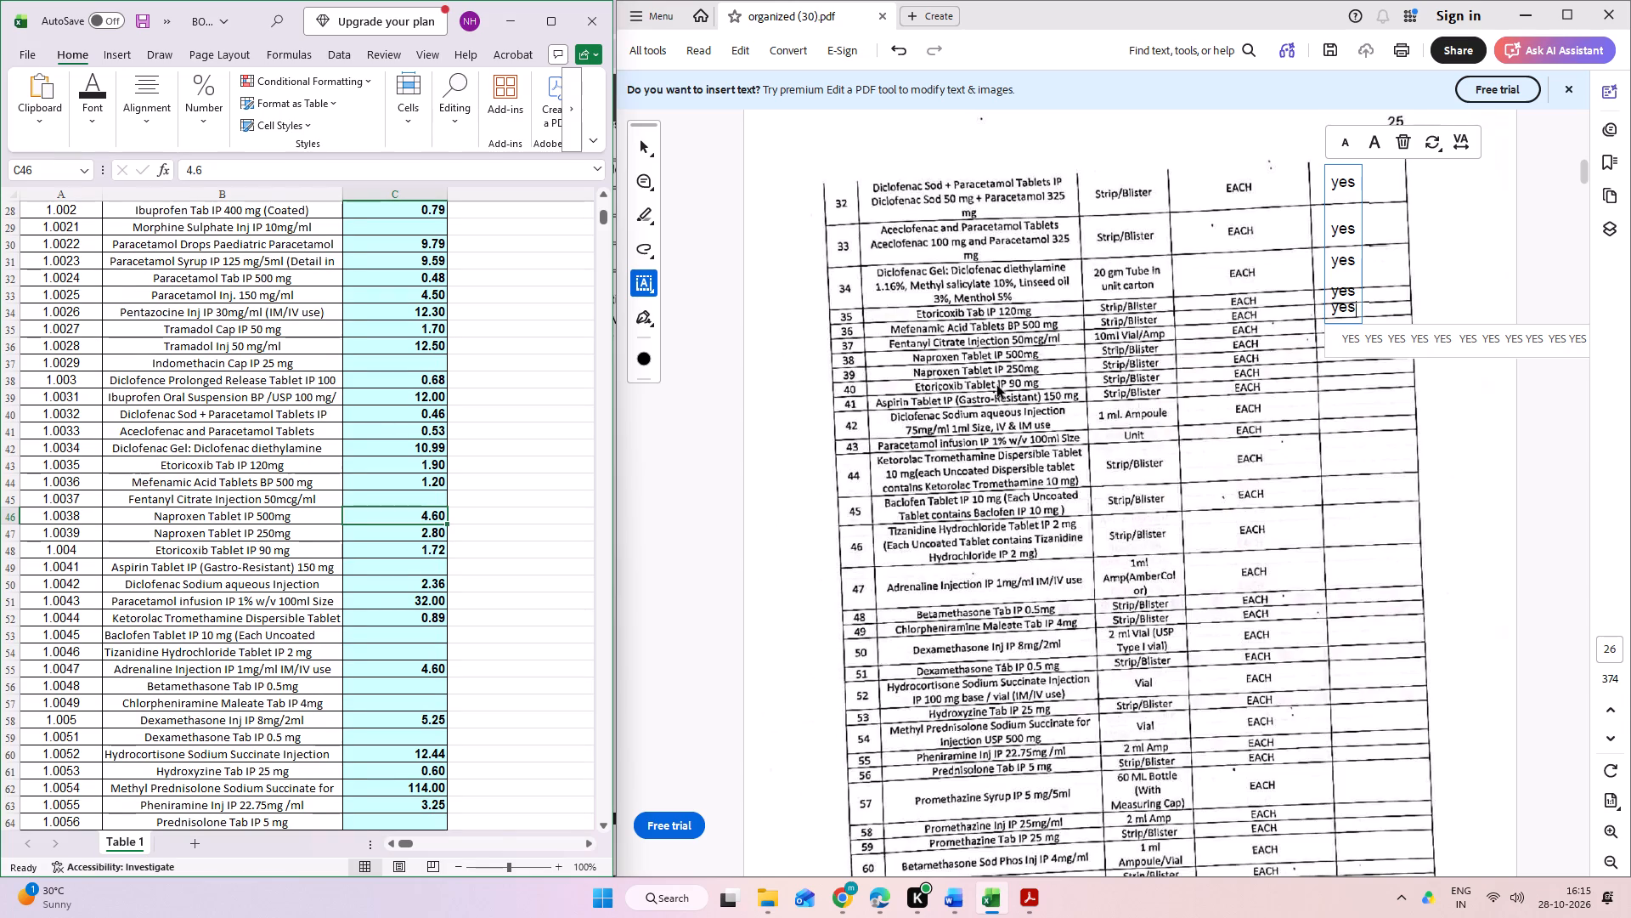
pyautogui.moveTo(1300, 345); pyautogui.dragTo(1307, 345)
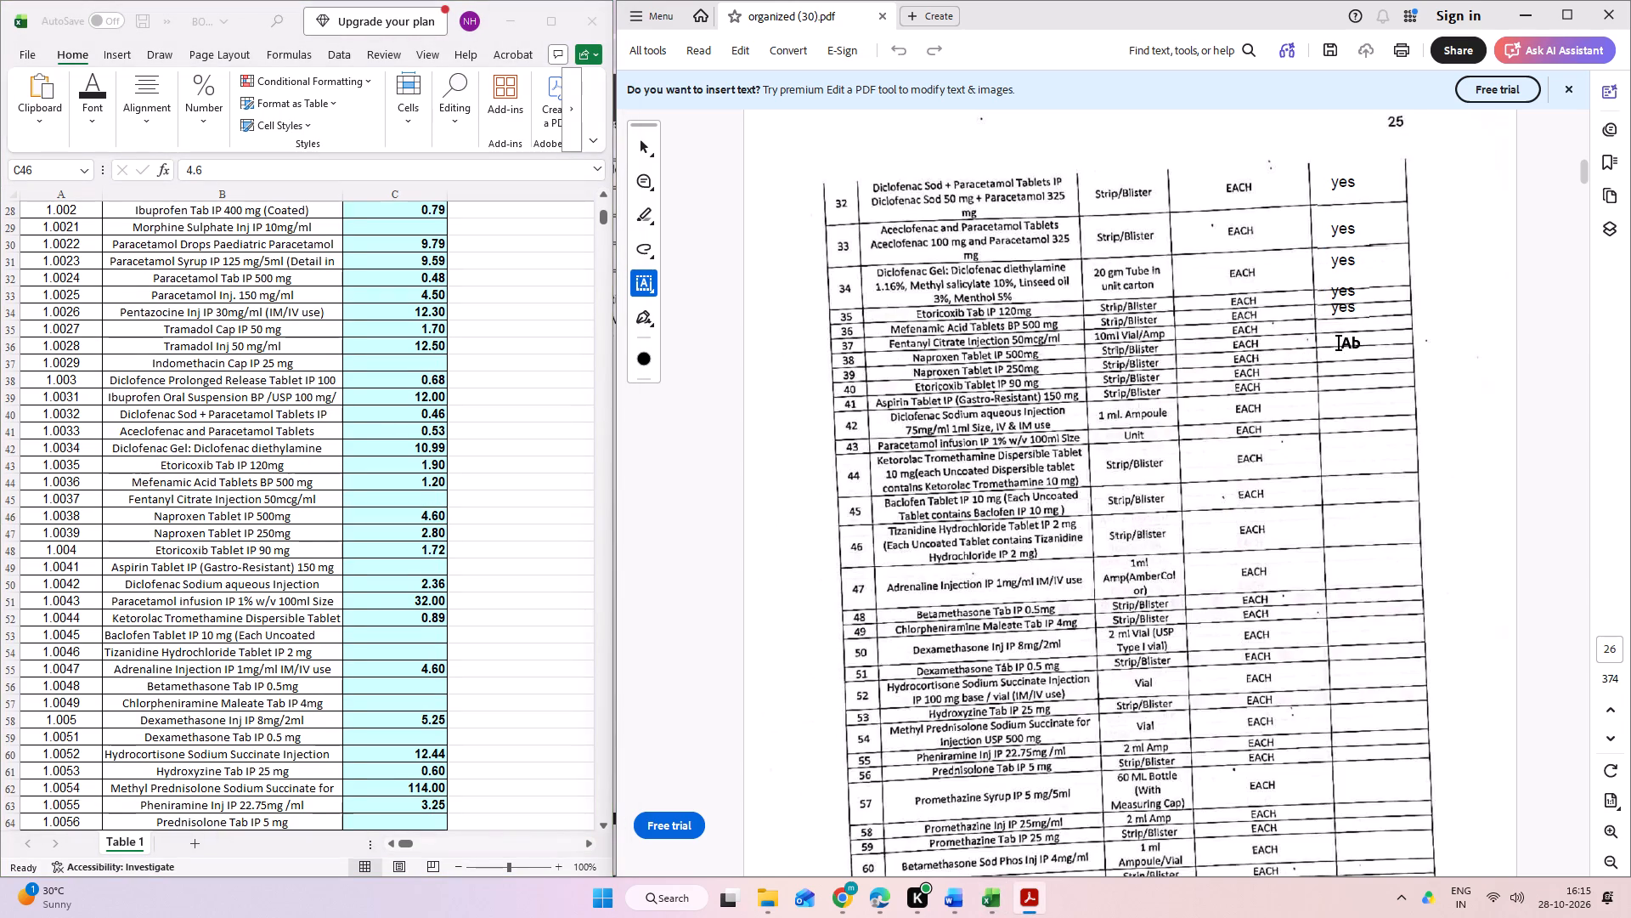
pyautogui.click(1346, 338)
pyautogui.hotkey('ctrl', 'v')
pyautogui.press('Return')
pyautogui.hotkey('ctrl', 'v')
pyautogui.press('Return')
pyautogui.hotkey('ctrl', 'v')
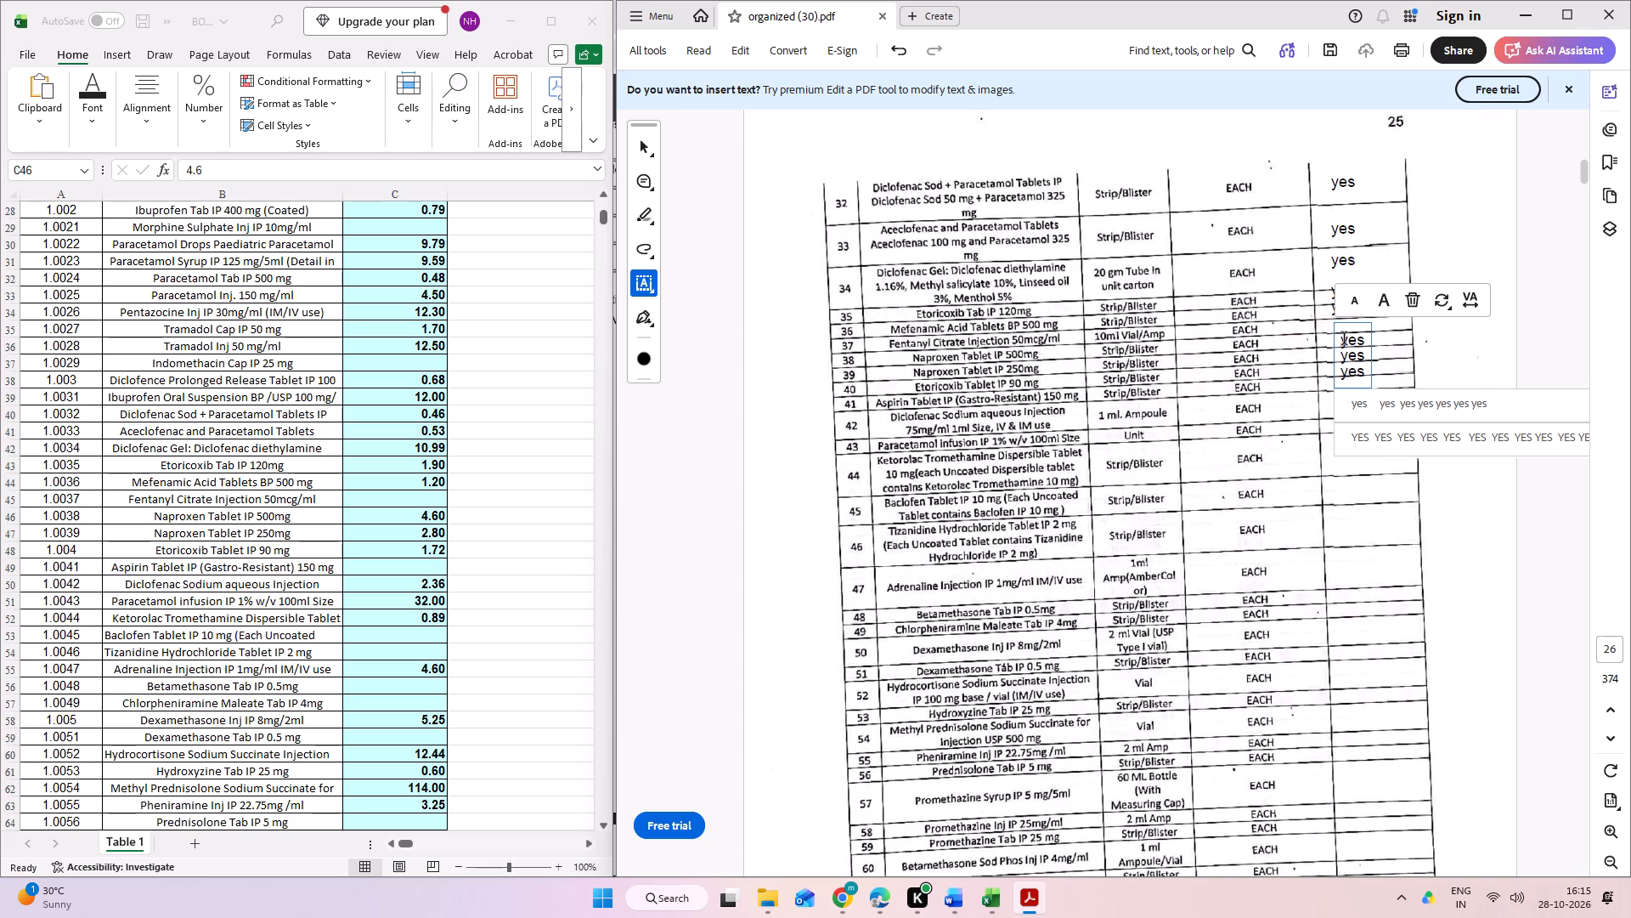
pyautogui.click(1007, 433)
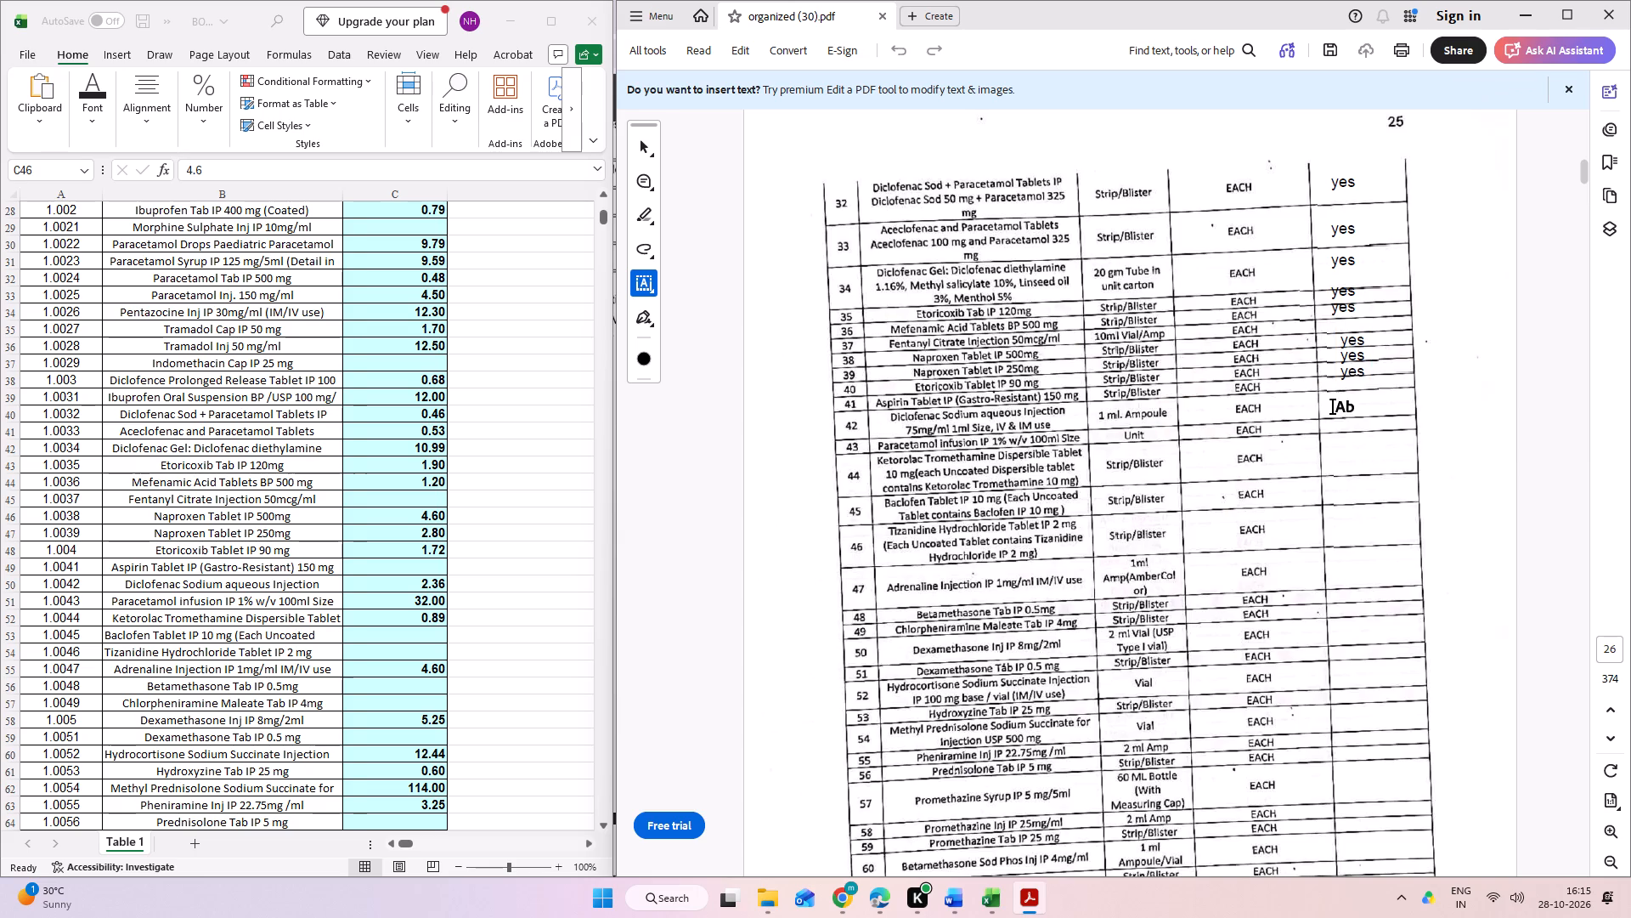
# Fill the Compliance column with "yes" for items 42, 43 and 44 in a new text box, spaced to match the rows.
pyautogui.click(1335, 405)
pyautogui.hotkey('ctrl', 'v')
pyautogui.press('Return')
pyautogui.hotkey('ctrl', 'v')
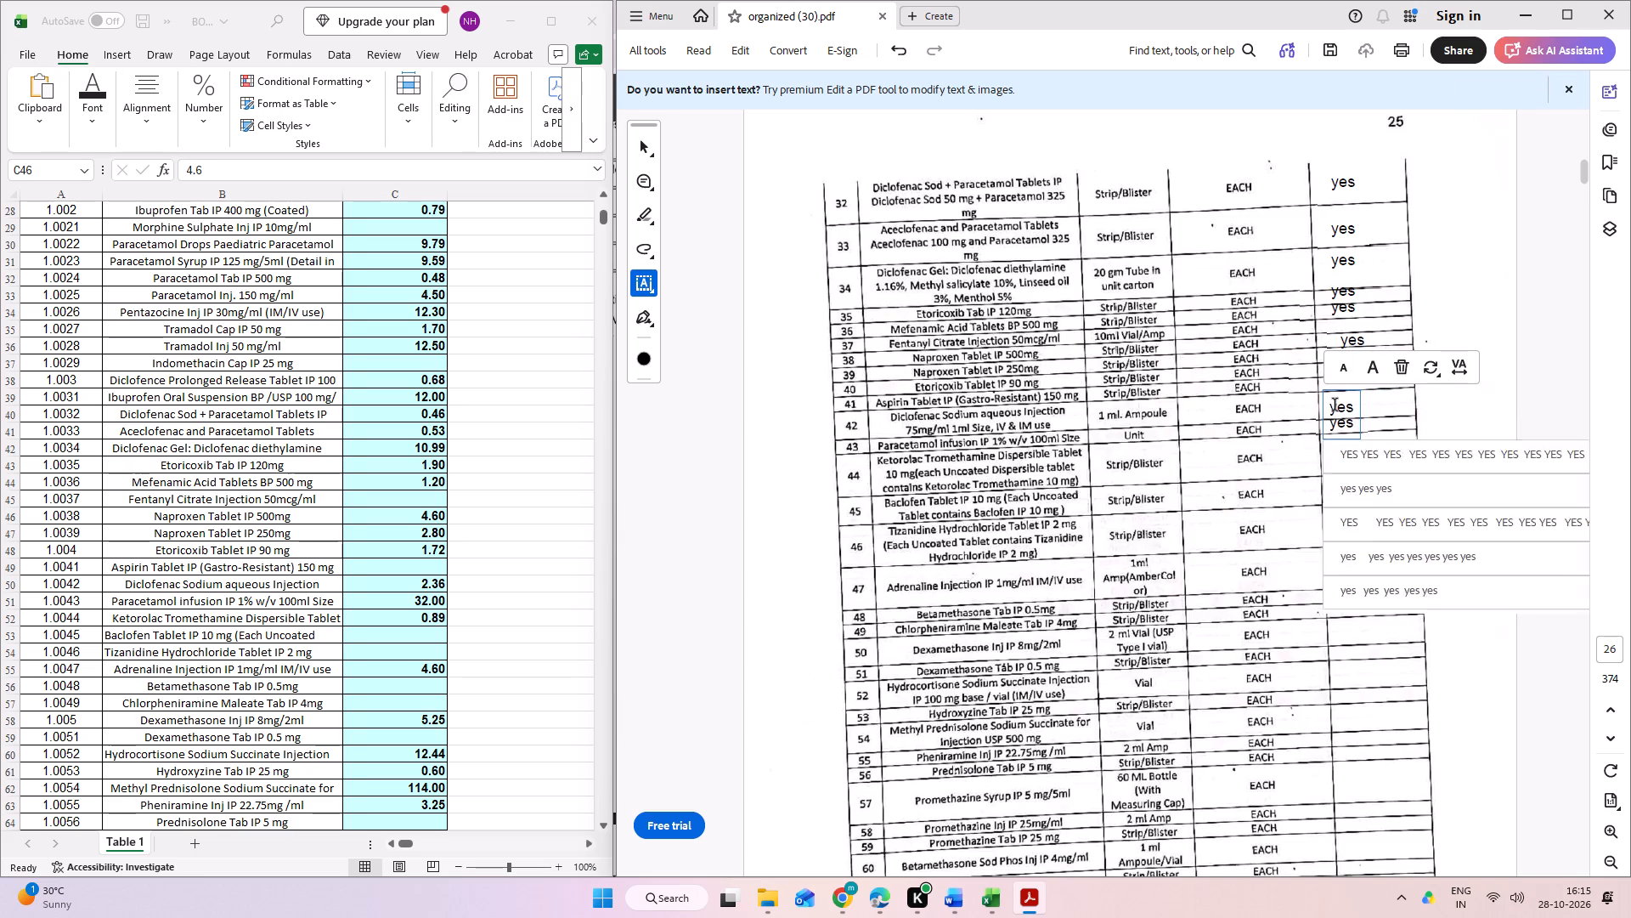
pyautogui.press('Return')
pyautogui.press('Return')
pyautogui.hotkey('ctrl', 'v')
# Locate the next rated item in the workbook and add "yes" in the Compliance column for item 47, Adrenaline Injection.
pyautogui.click(483, 563)
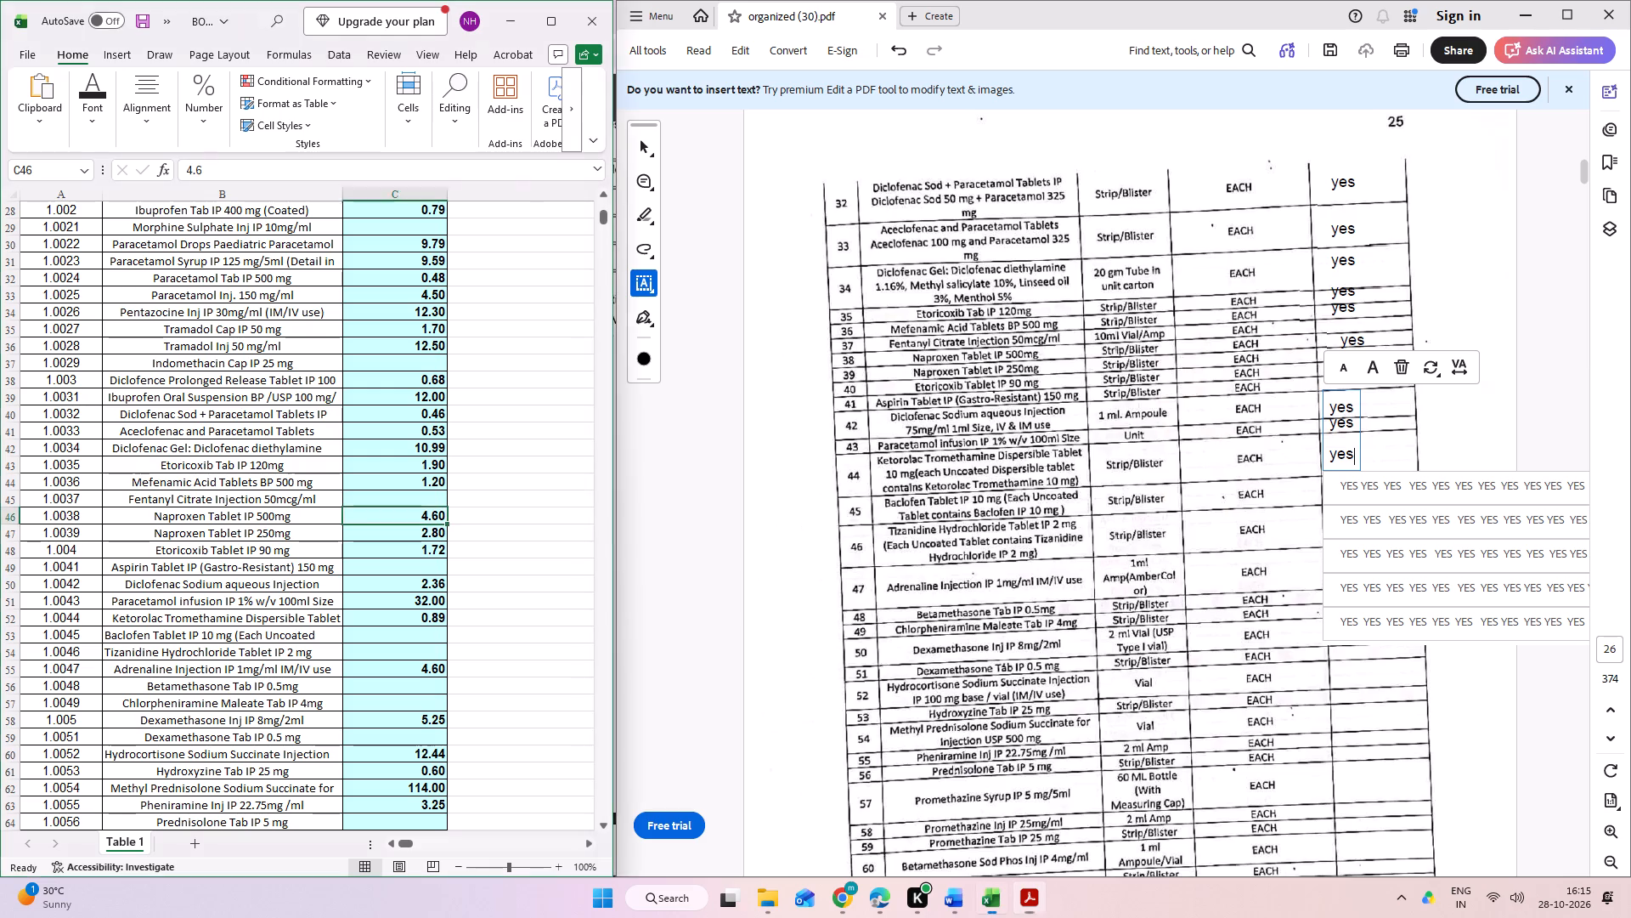
pyautogui.click(496, 546)
pyautogui.click(433, 667)
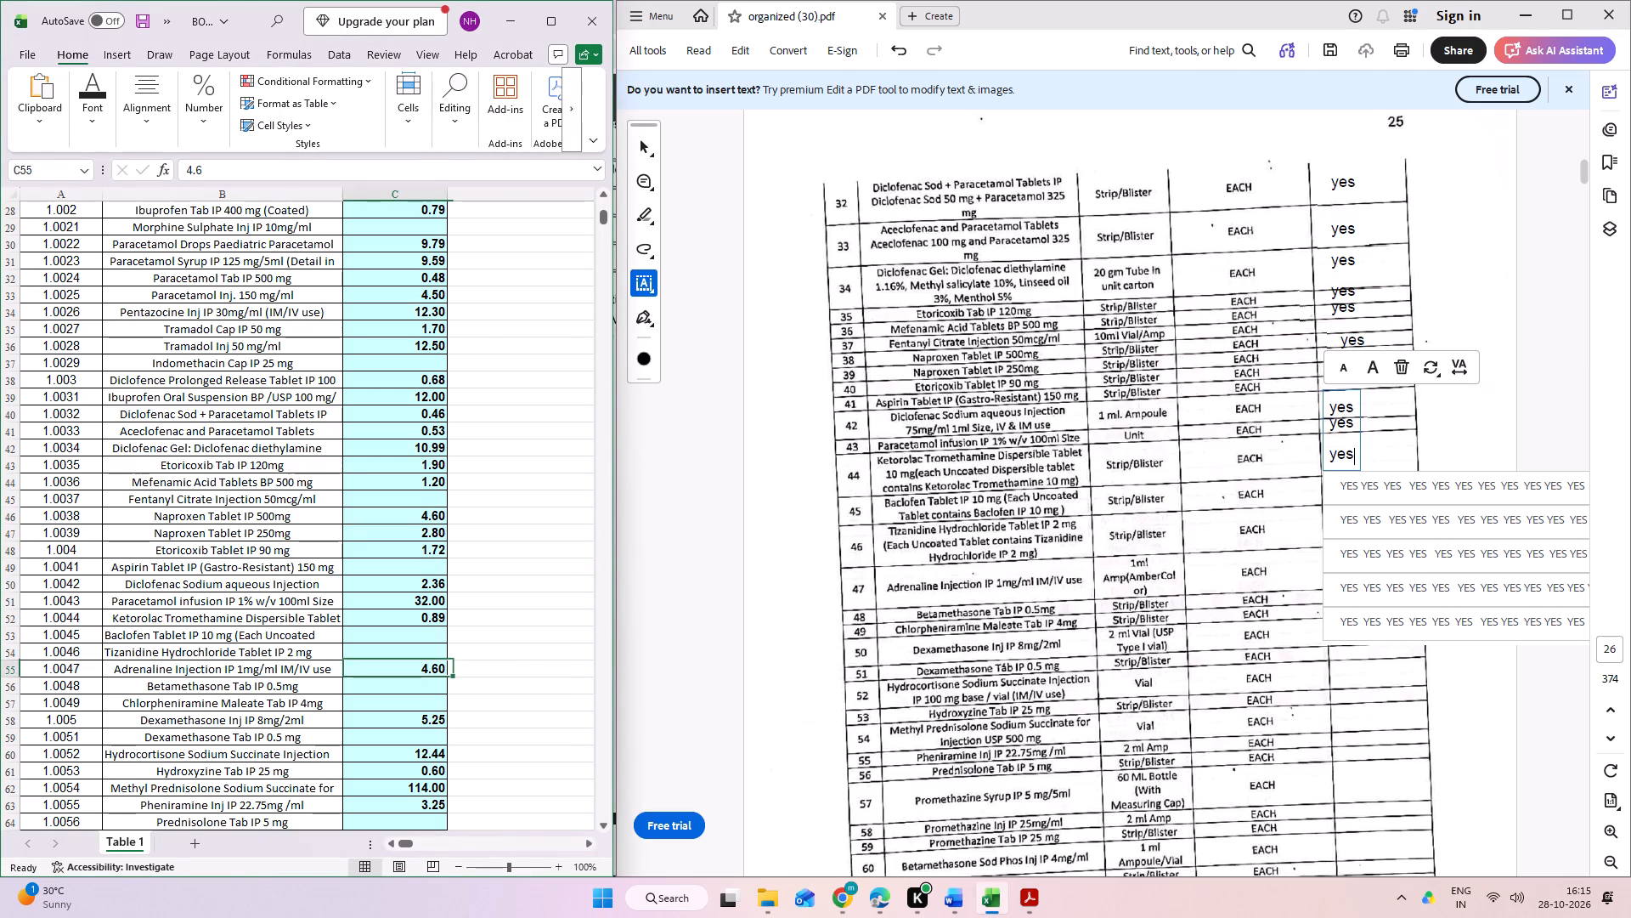
pyautogui.click(1207, 653)
pyautogui.click(1355, 569)
pyautogui.hotkey('ctrl', 'v')
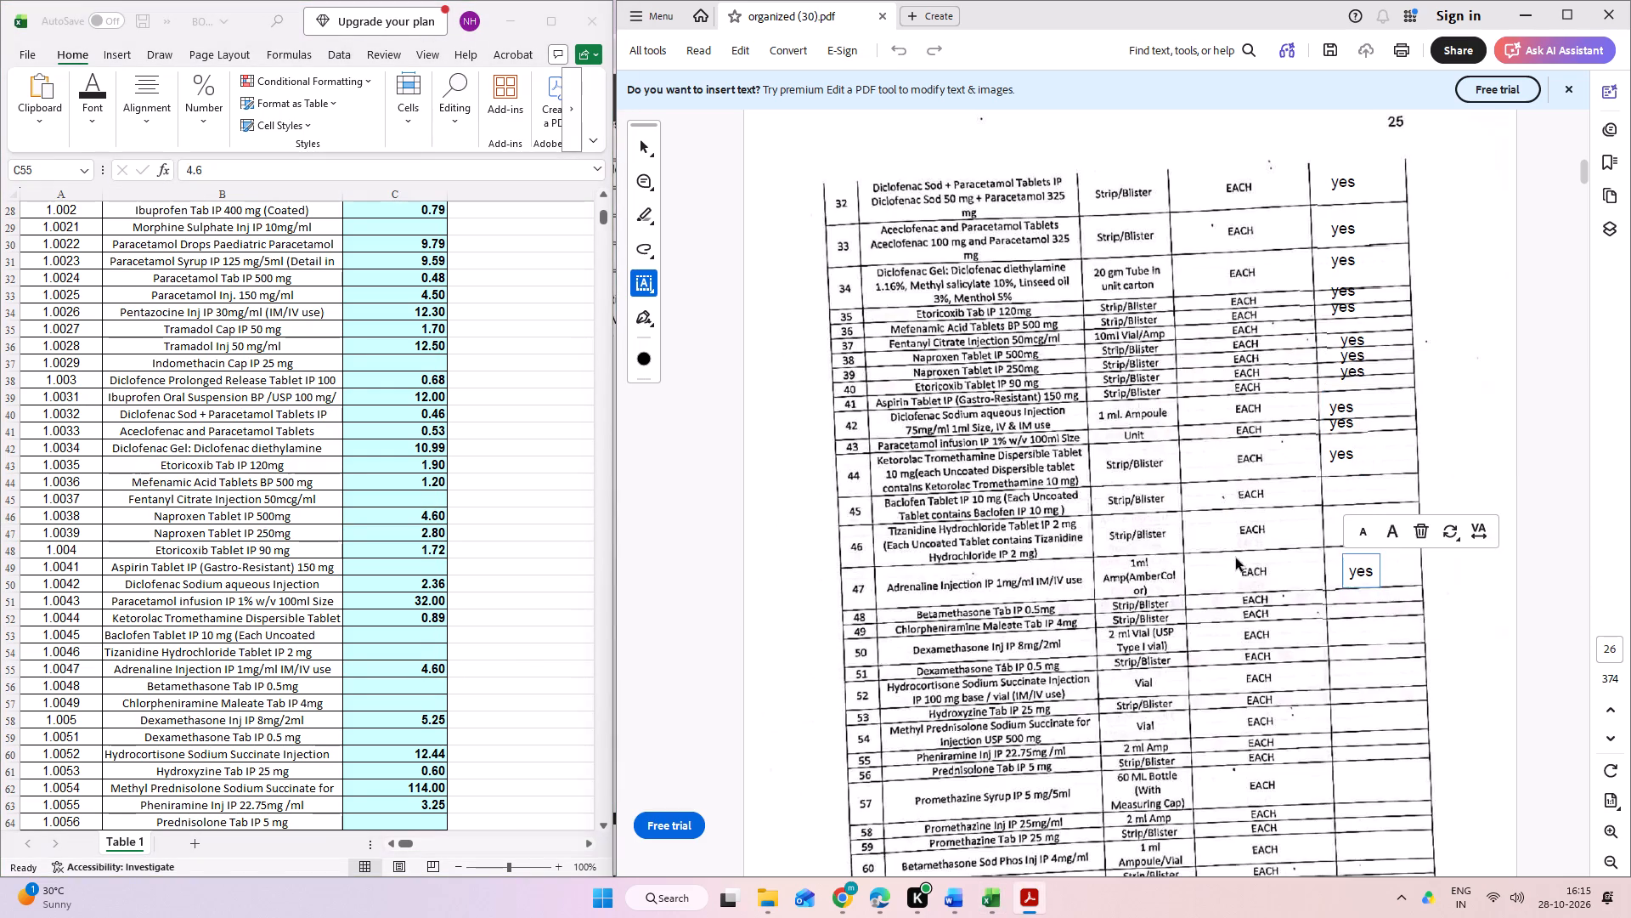
pyautogui.click(1162, 547)
# Locate the next rated item in the workbook and add "yes" in the Compliance column for item 50, Dexamethasone Inj IP 8mg/2ml.
pyautogui.click(535, 630)
pyautogui.scroll(-2, 511, 637)
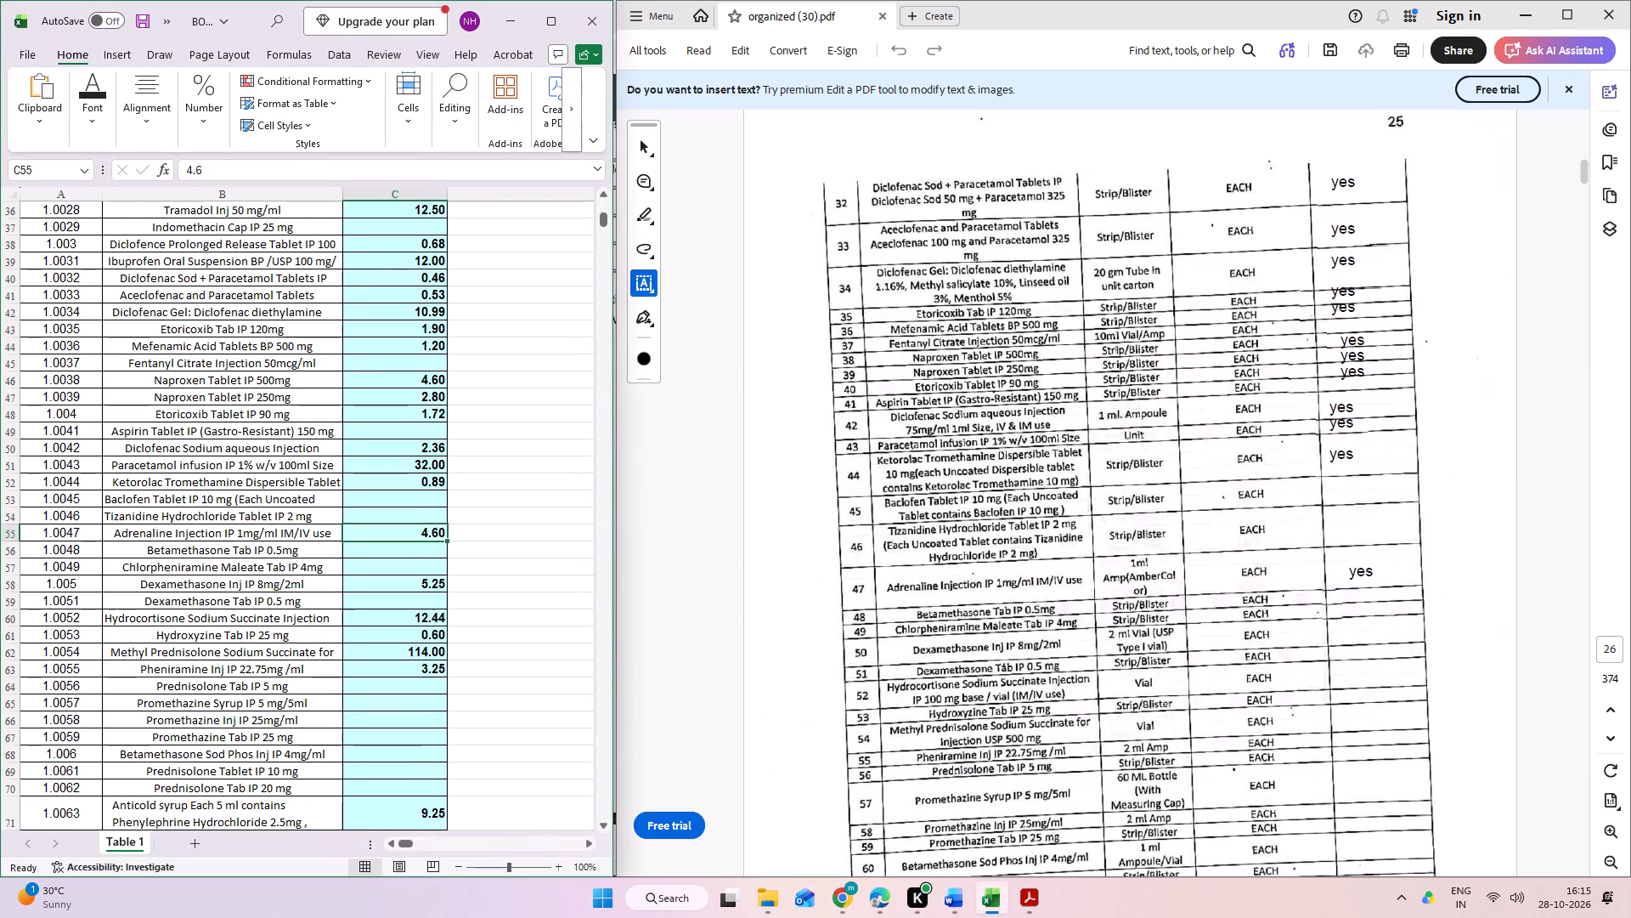
pyautogui.click(420, 584)
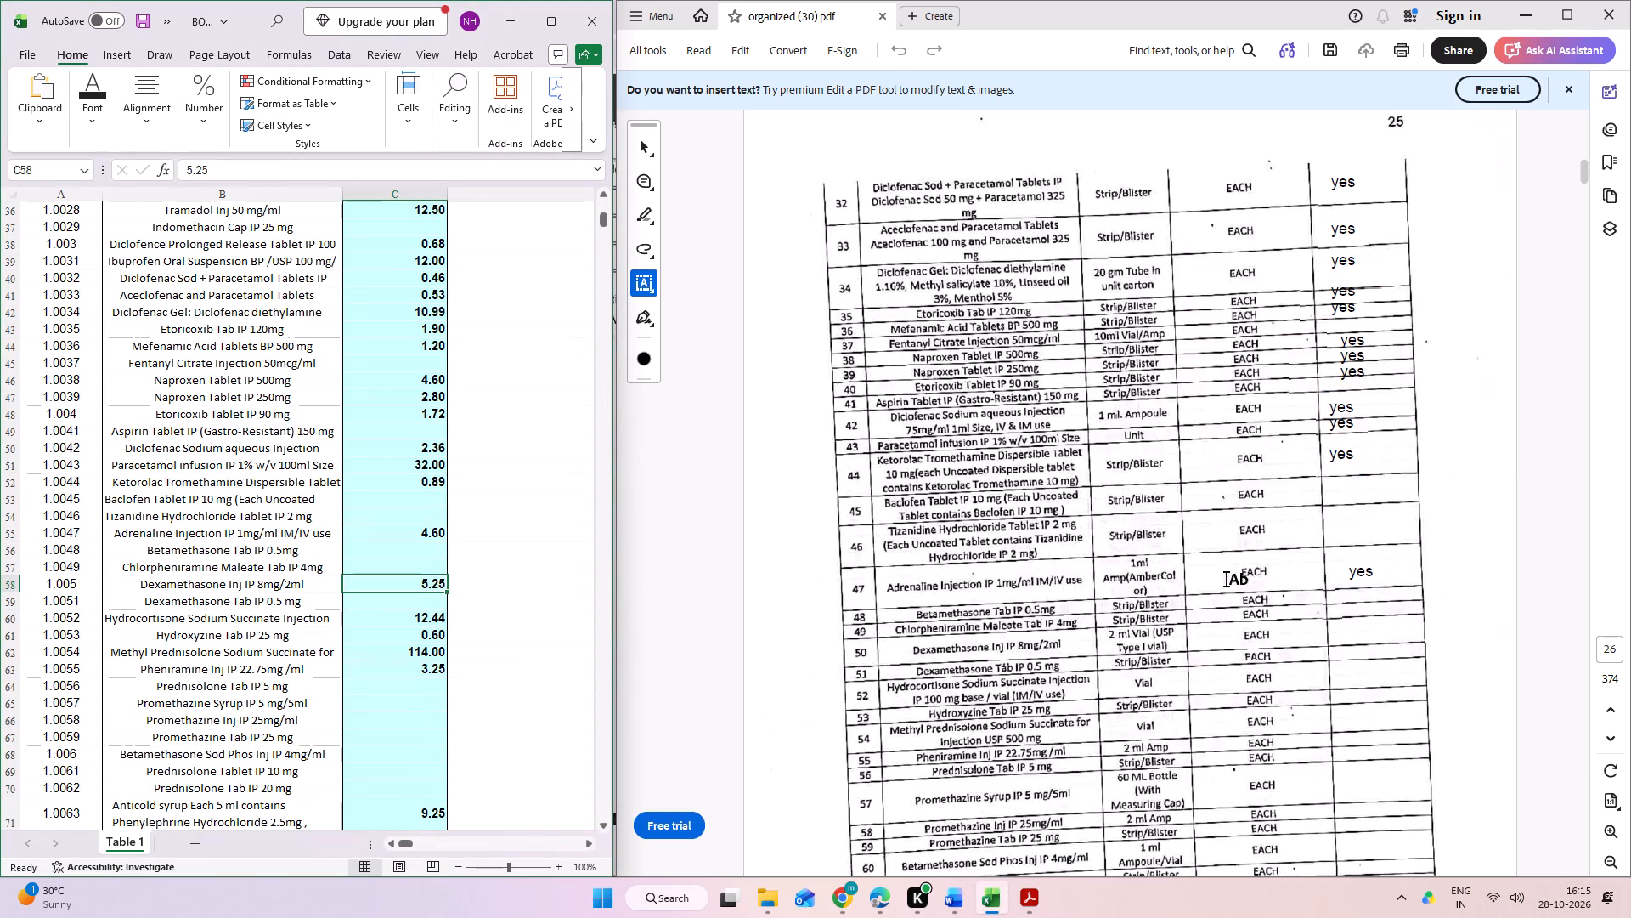
pyautogui.click(1354, 628)
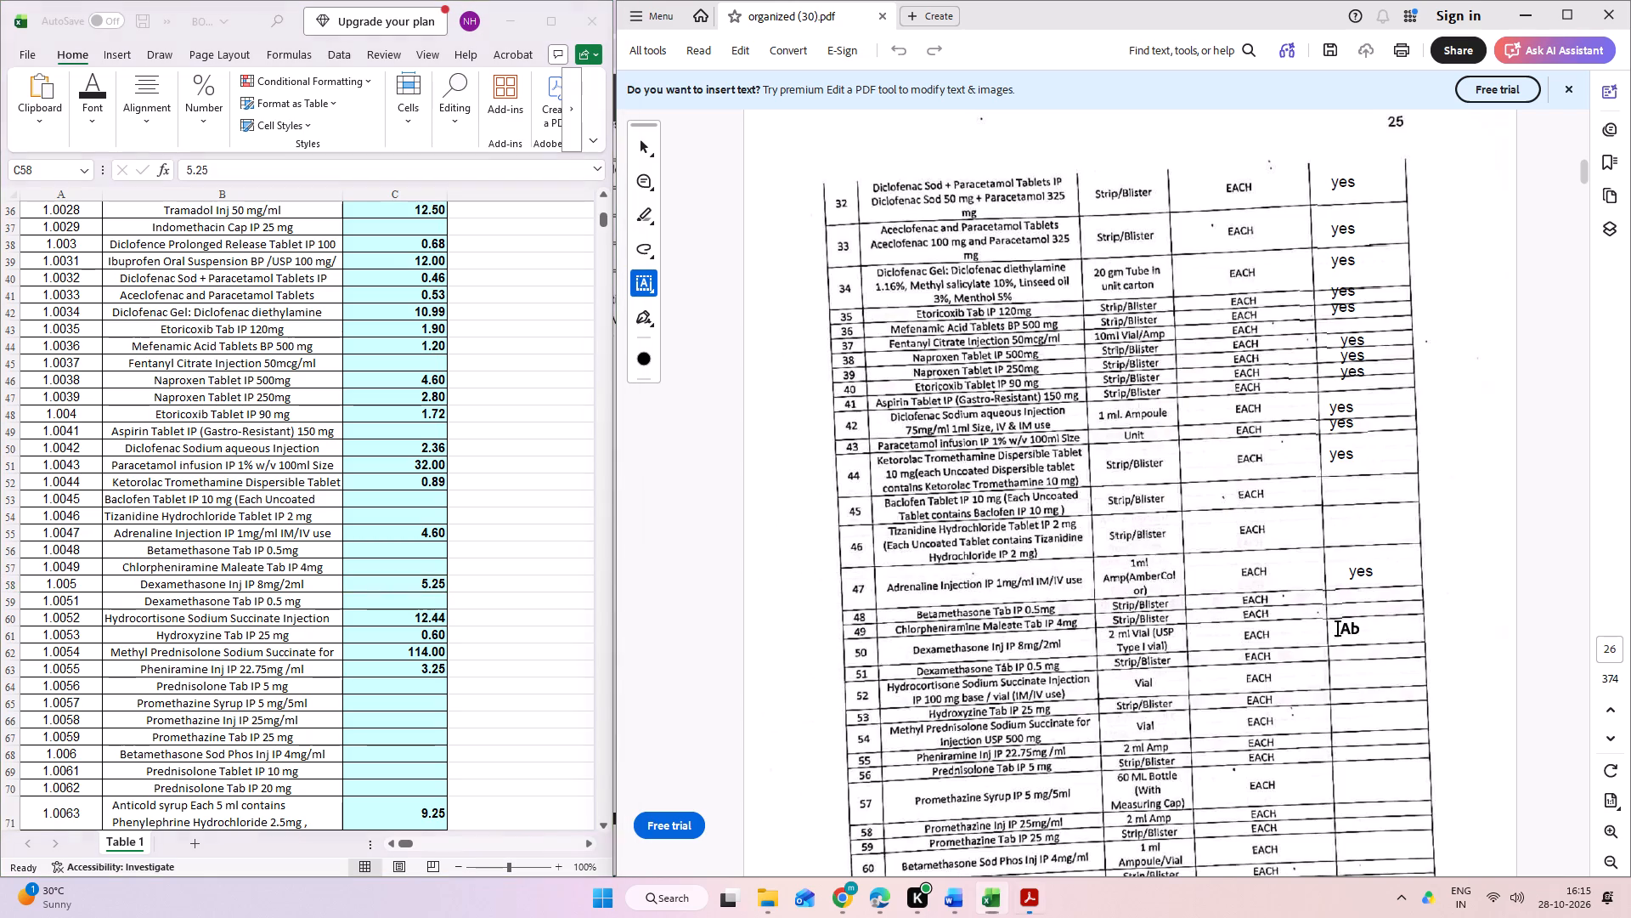
pyautogui.hotkey('ctrl', 'v')
pyautogui.click(1143, 620)
# Fill the Compliance column with "yes" for the rated items 52 to 55 in one text box, spaced to match the rows.
pyautogui.click(494, 665)
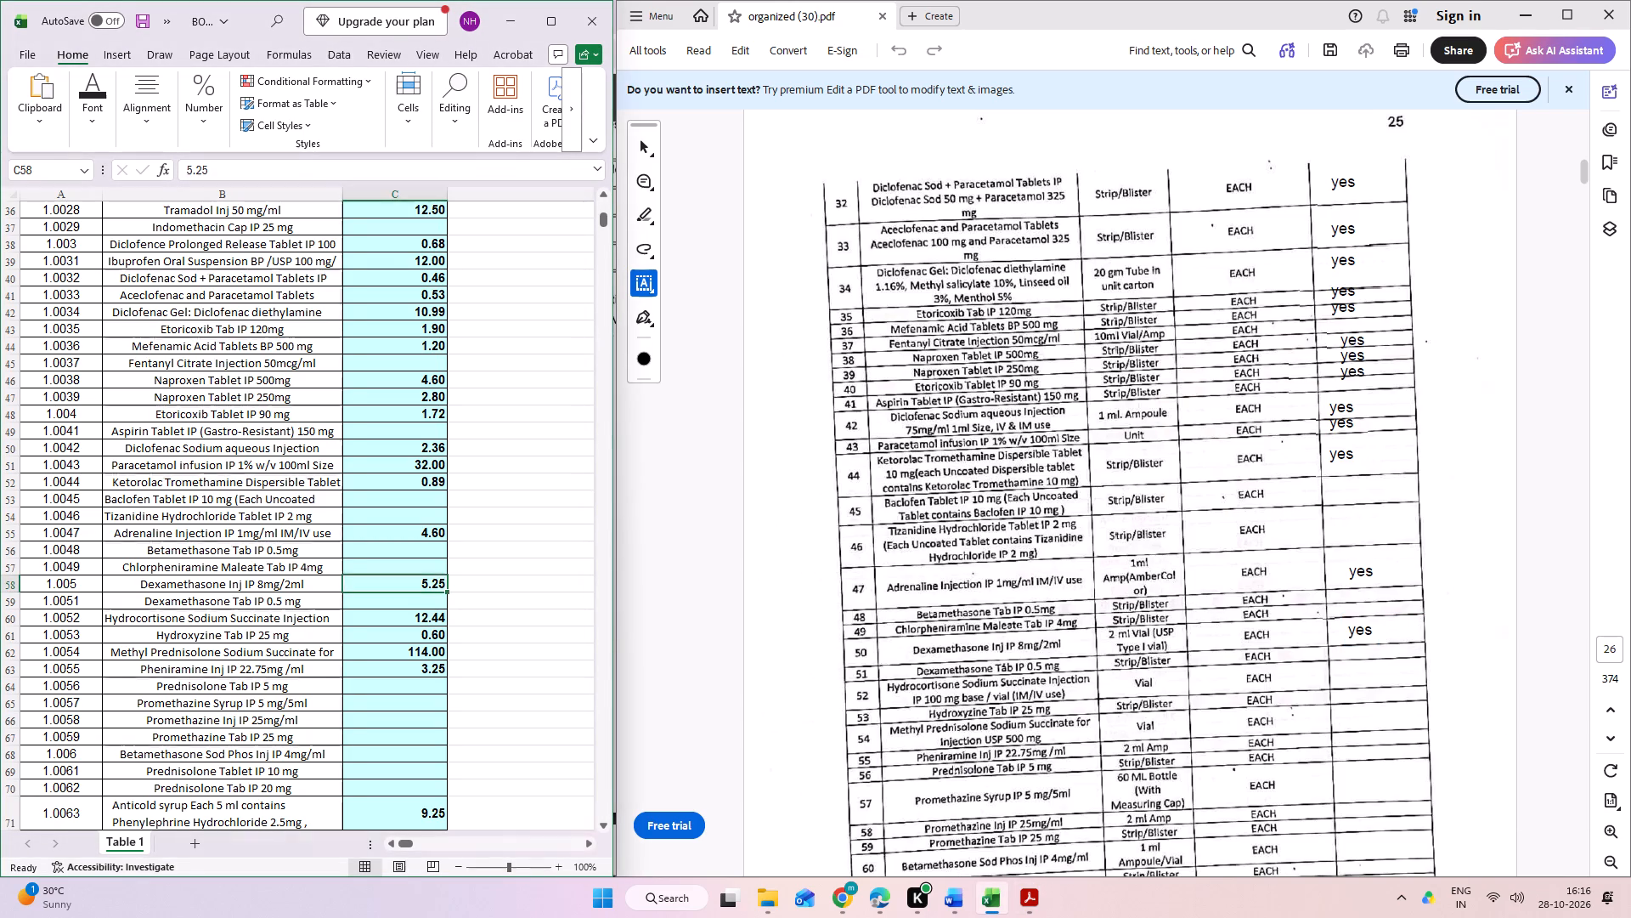
pyautogui.scroll(-4, 494, 603)
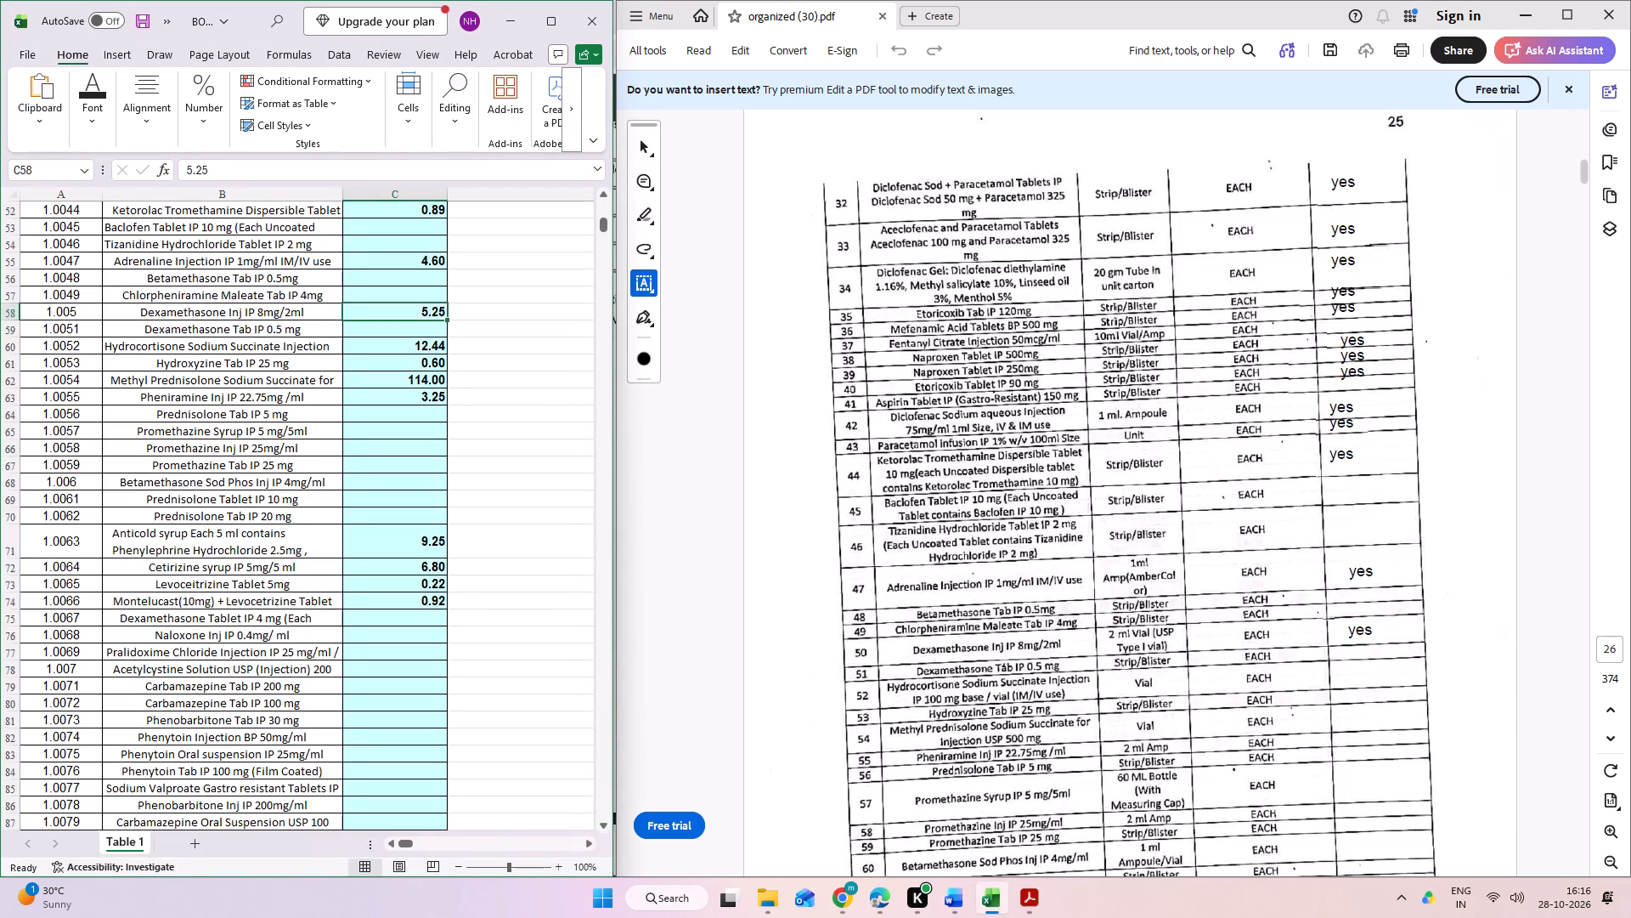
pyautogui.click(1323, 719)
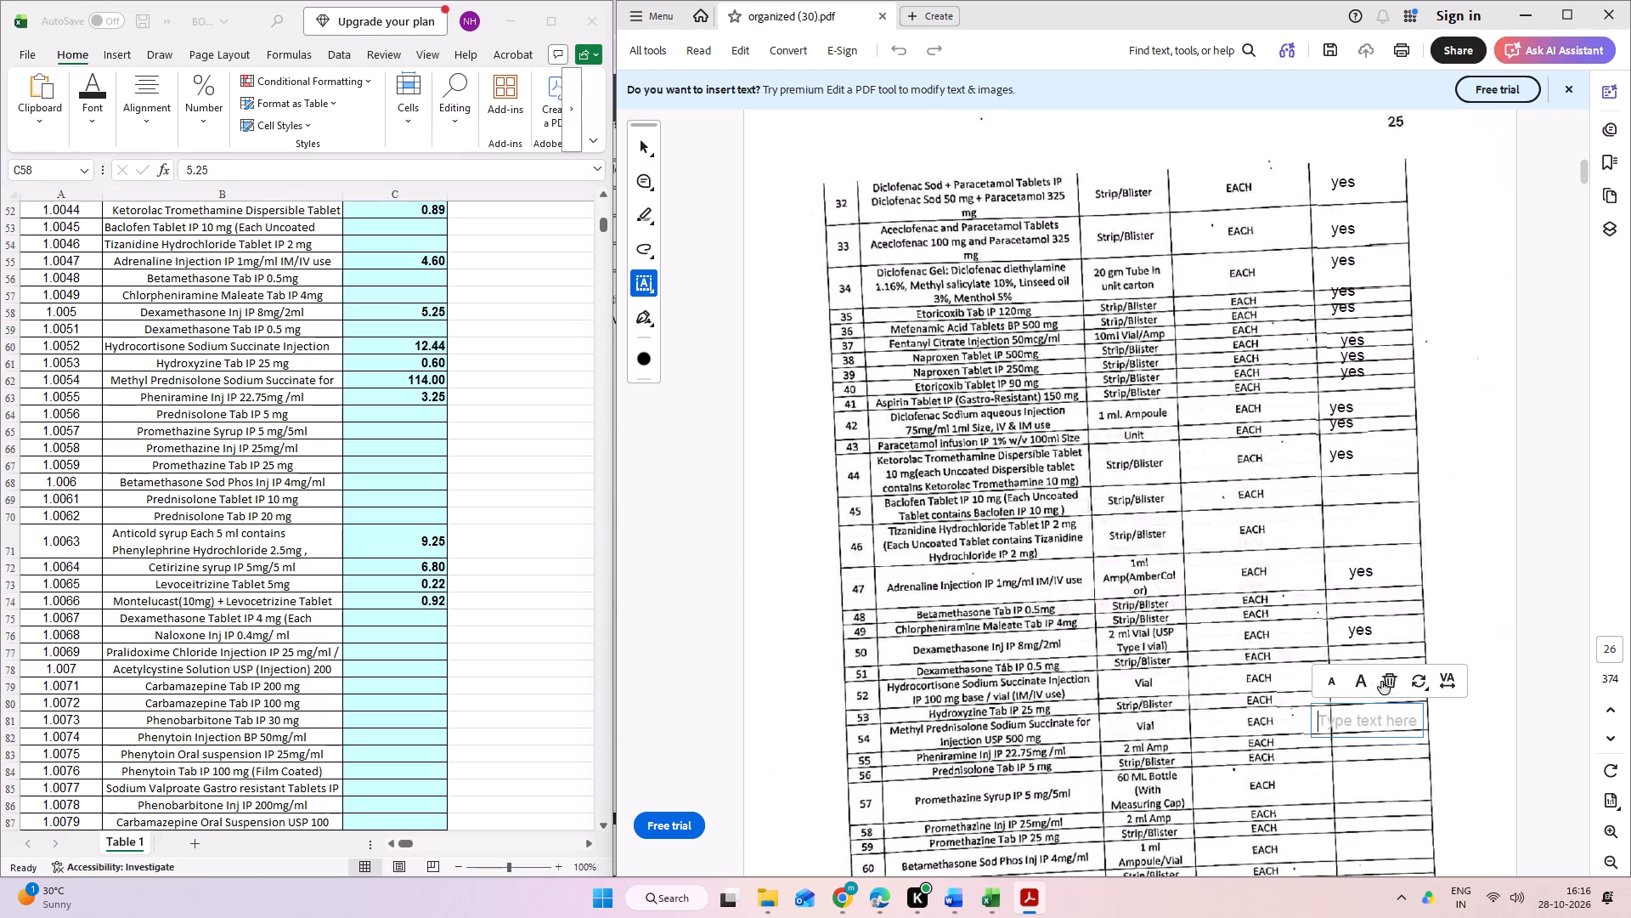
pyautogui.click(1382, 682)
pyautogui.click(1359, 672)
pyautogui.hotkey('ctrl', 'v')
pyautogui.press('Return')
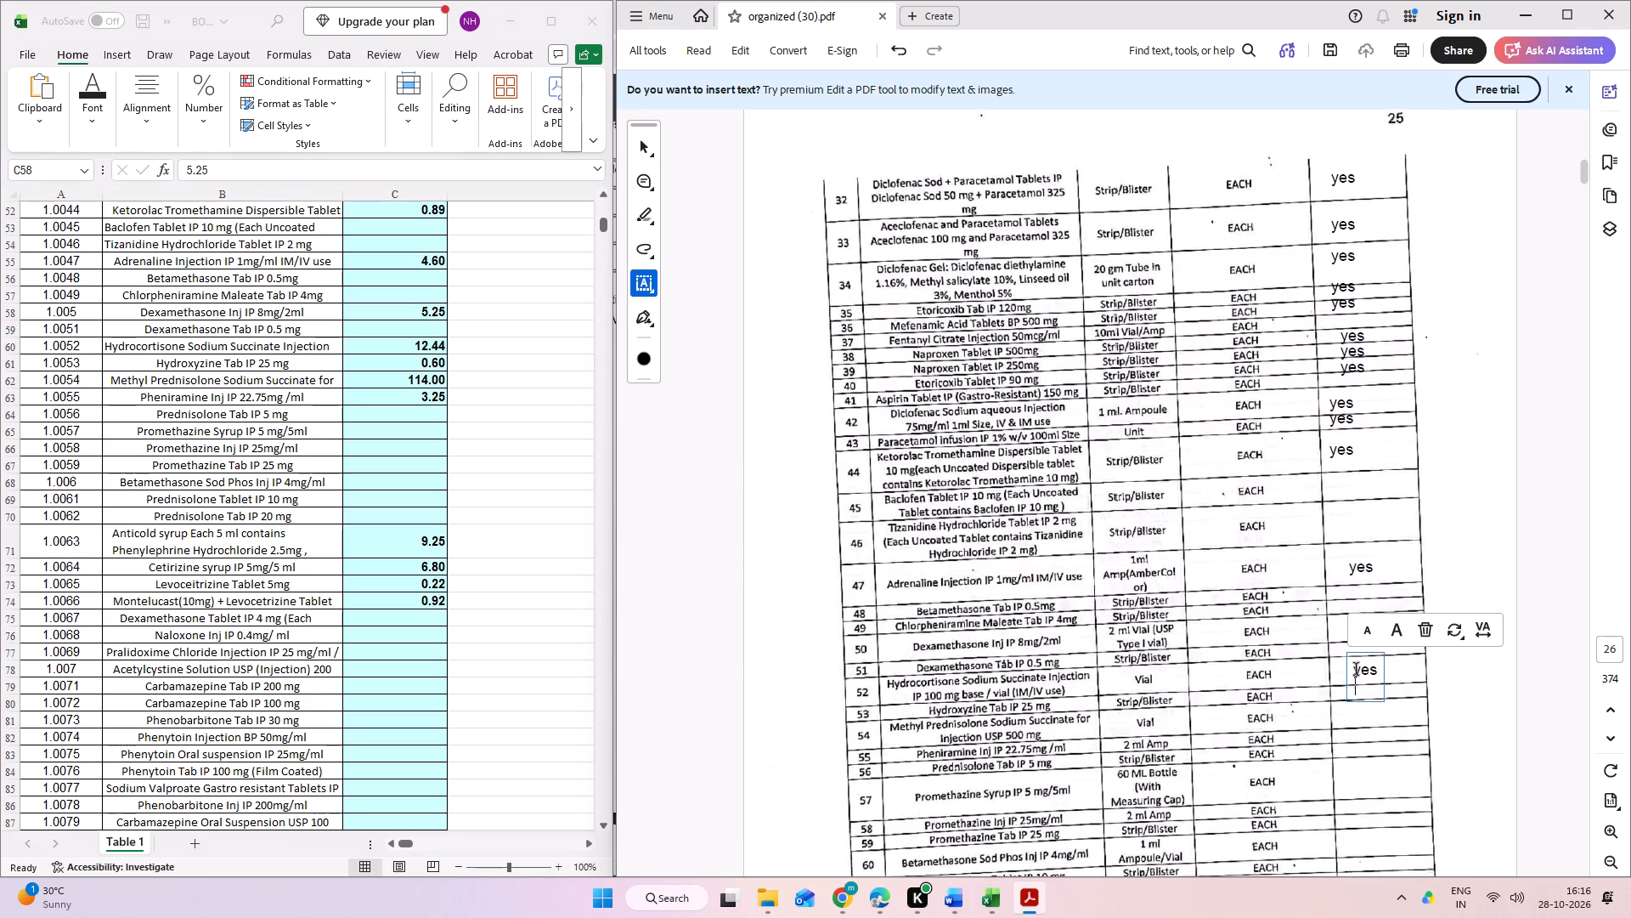
pyautogui.press('Return')
pyautogui.hotkey('ctrl', 'v')
pyautogui.press('Return')
pyautogui.hotkey('ctrl', 'v')
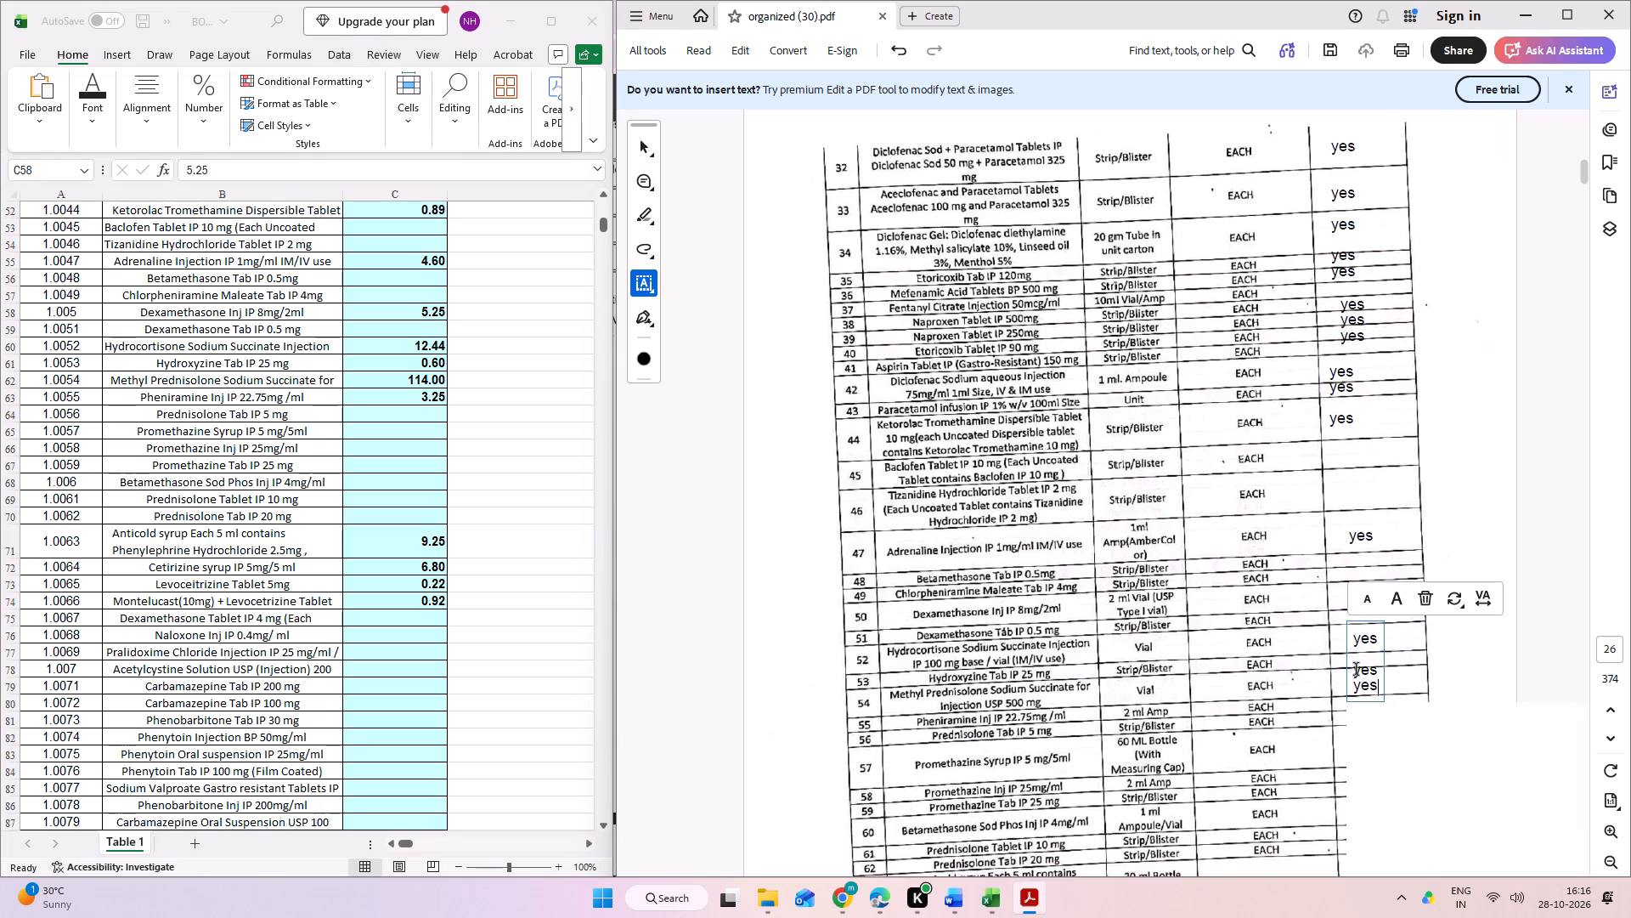
pyautogui.press('Return')
pyautogui.hotkey('ctrl', 'v')
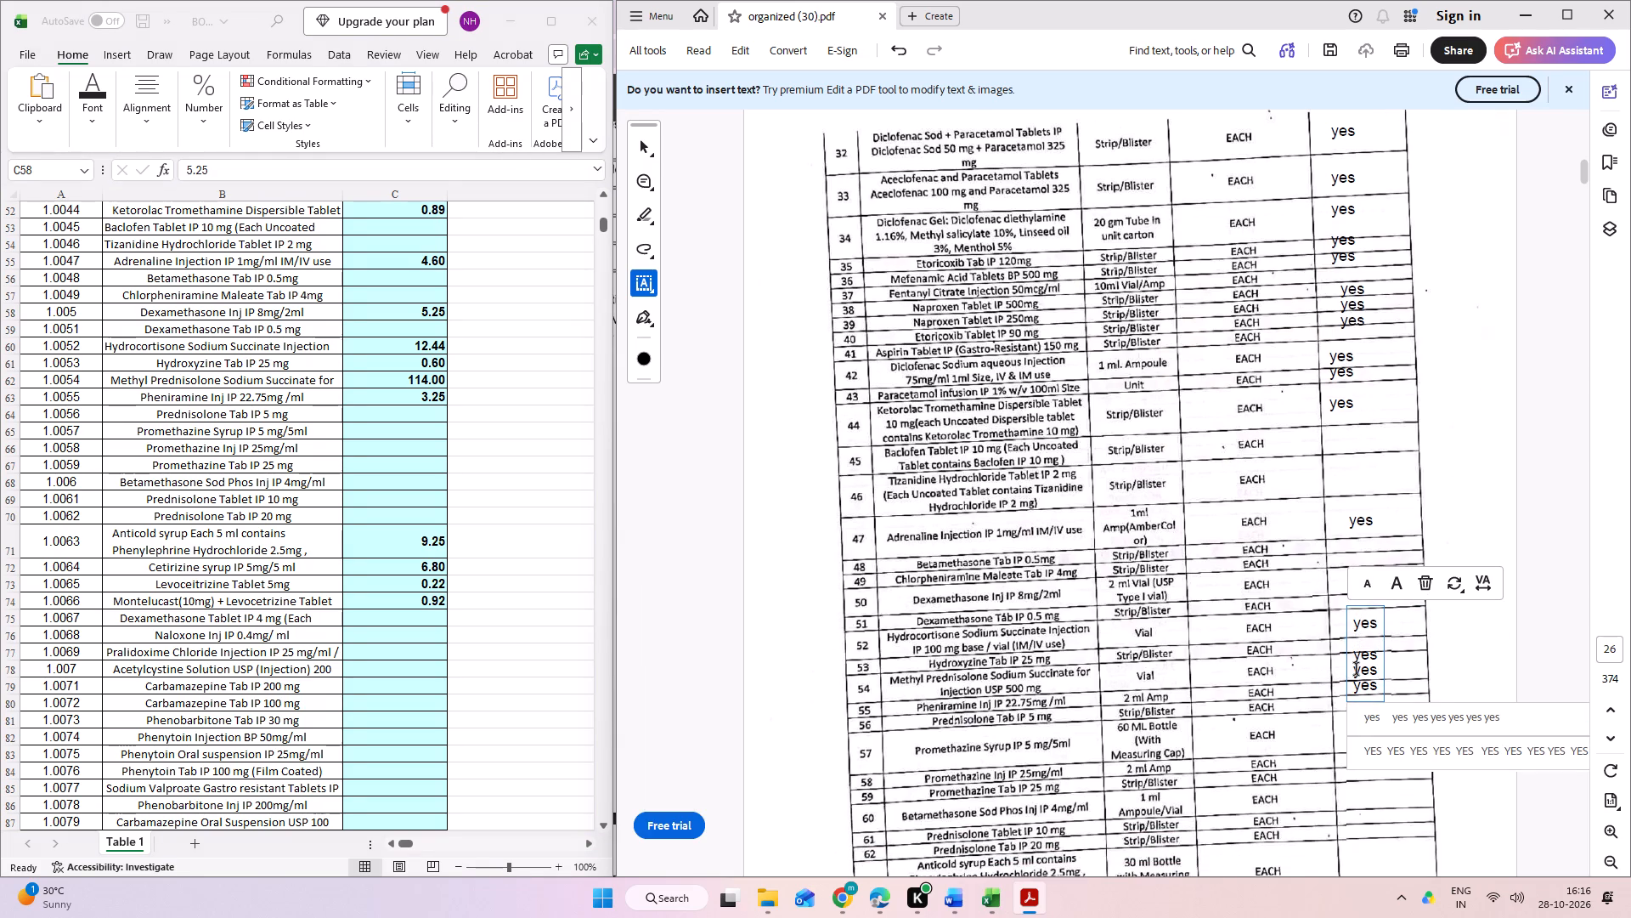
# Check the workbook for the next rated items and fill the Compliance column with "yes" for items 63, 64 and 65.
pyautogui.click(473, 618)
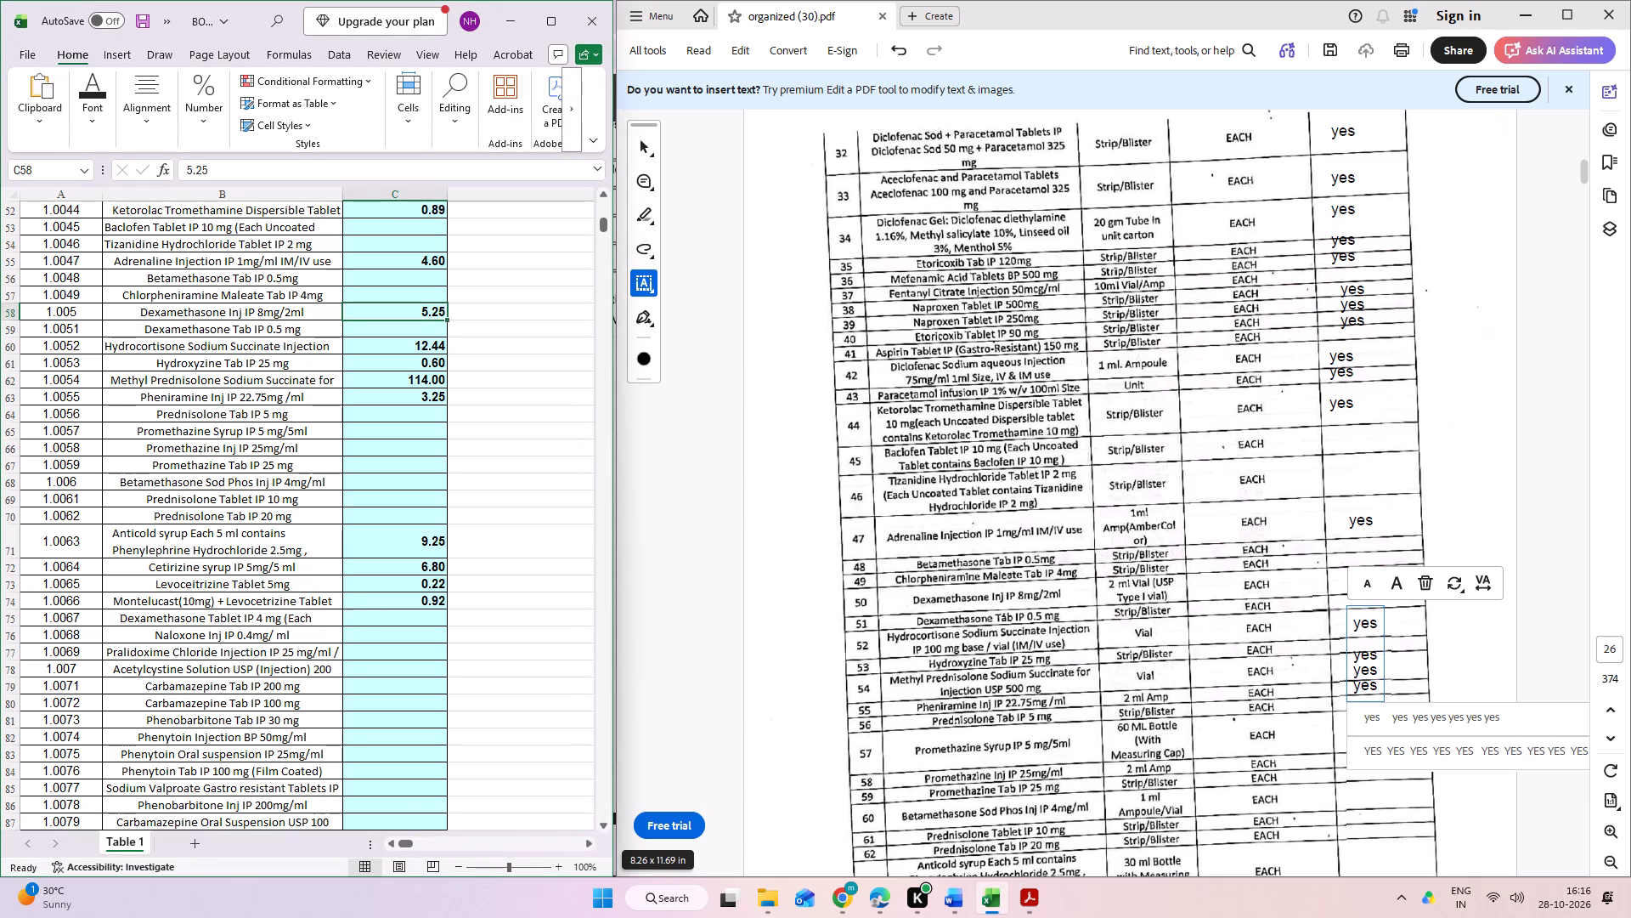
pyautogui.click(412, 605)
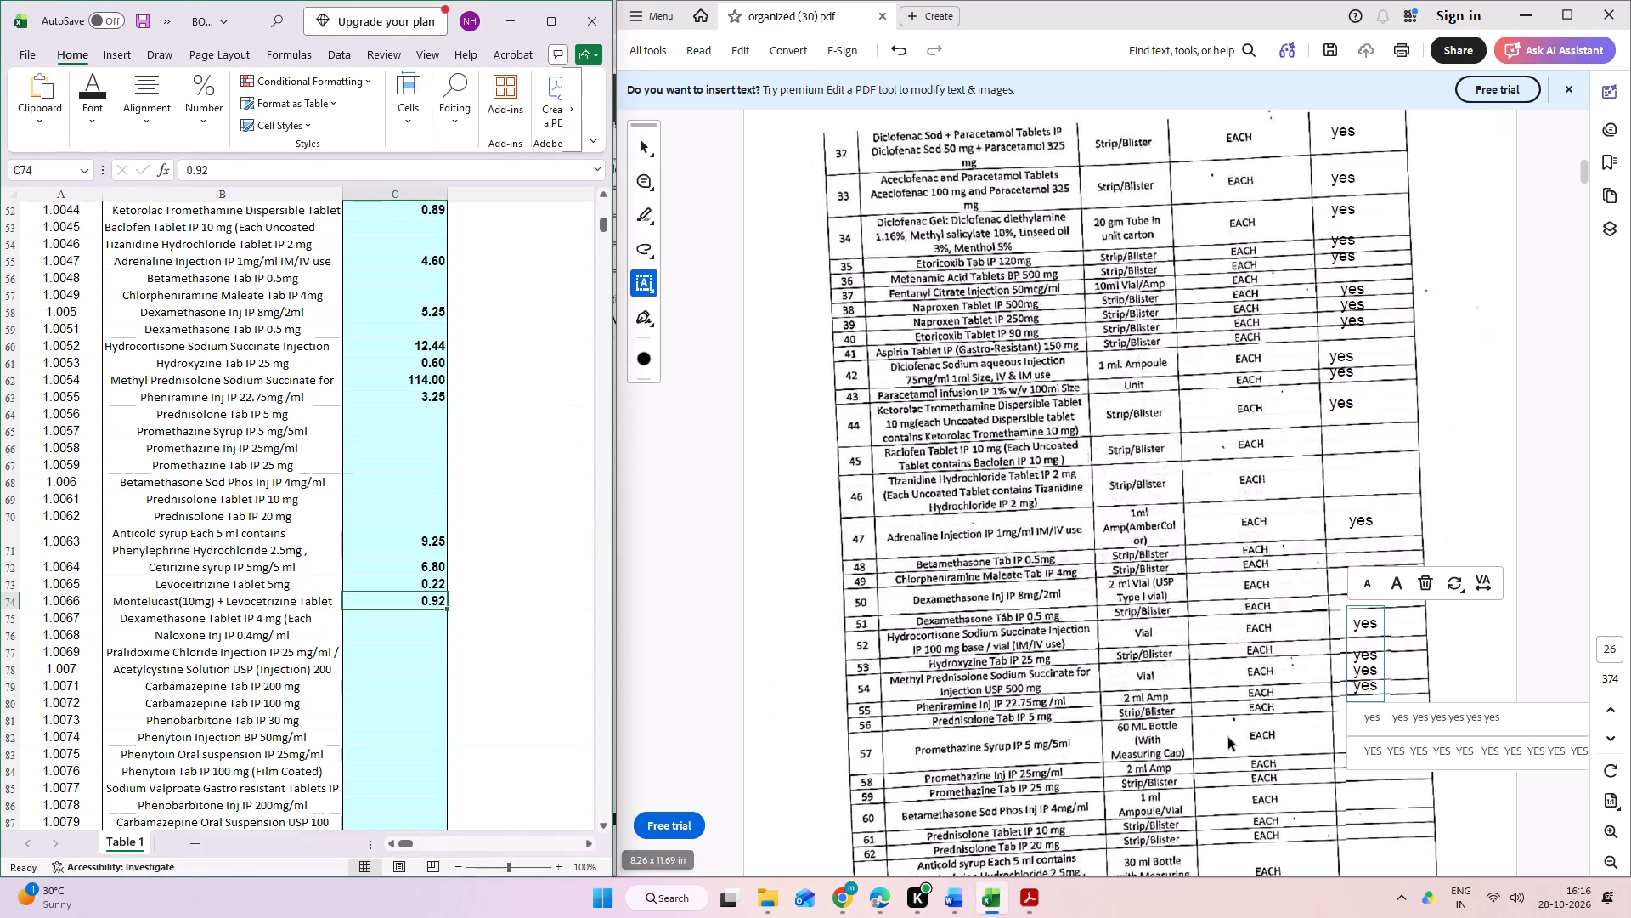
pyautogui.click(1228, 738)
pyautogui.scroll(-2, 1264, 790)
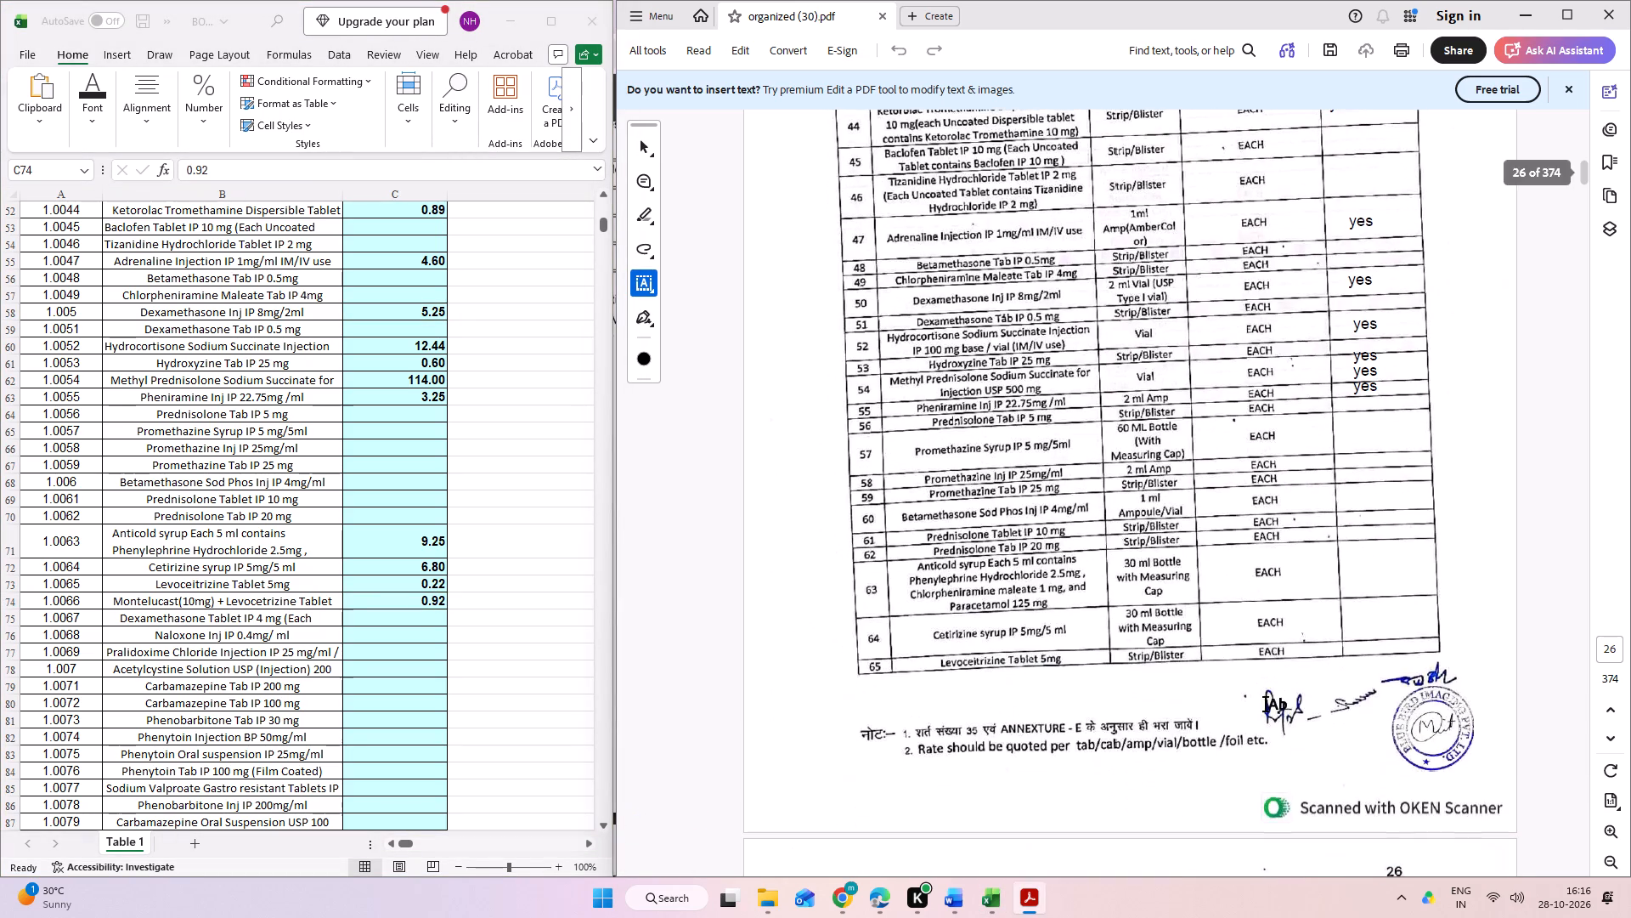
pyautogui.click(1363, 568)
pyautogui.hotkey('ctrl', 'v')
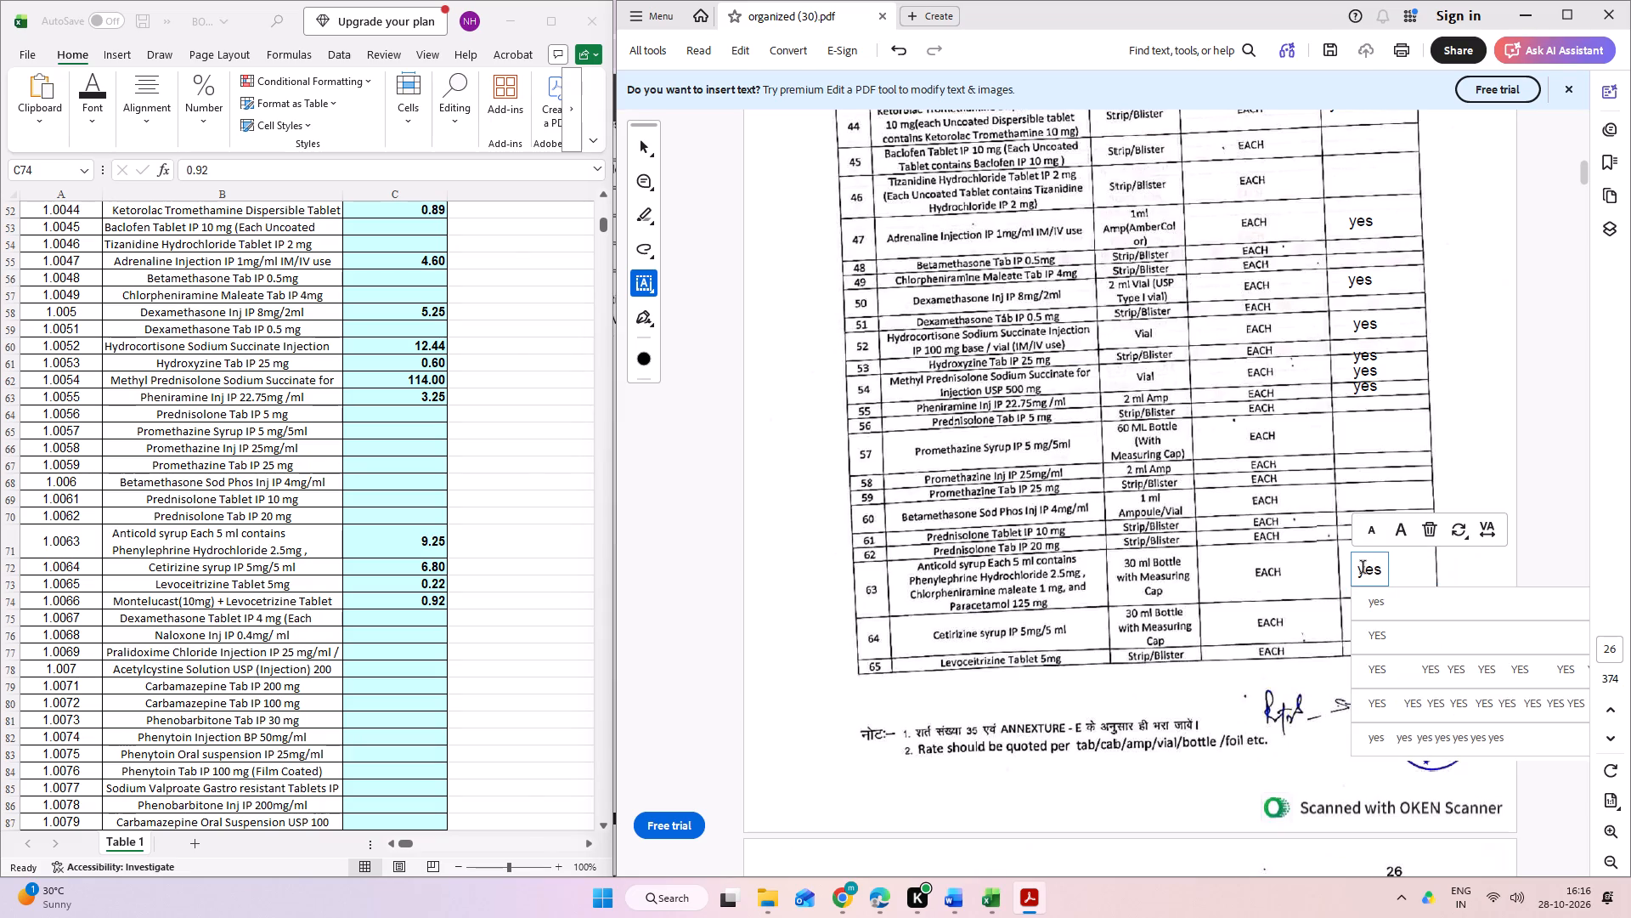
pyautogui.press('Return')
pyautogui.press('Return')
pyautogui.press('Return')
pyautogui.hotkey('ctrl', 'v')
pyautogui.press('Return')
pyautogui.press('Return')
pyautogui.hotkey('ctrl', 'v')
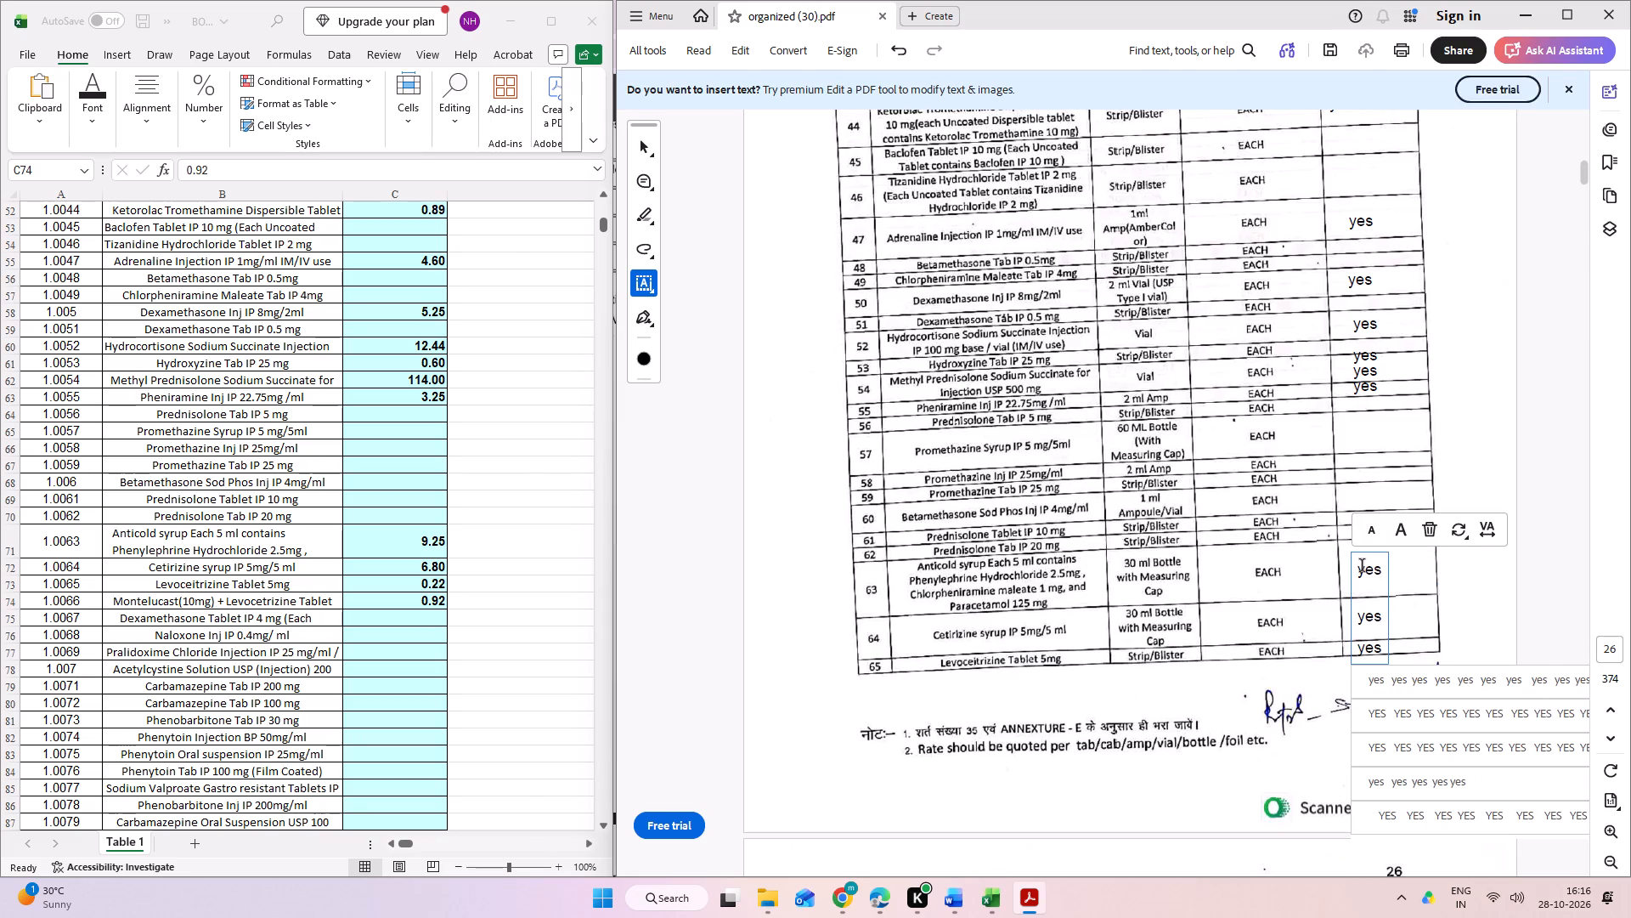
# Add "yes" in the Compliance column for Montelucast(10mg) + Levocetrizine Tablet, the first row on the following PDF page.
pyautogui.scroll(-4, 1363, 566)
pyautogui.doubleClick(1328, 320)
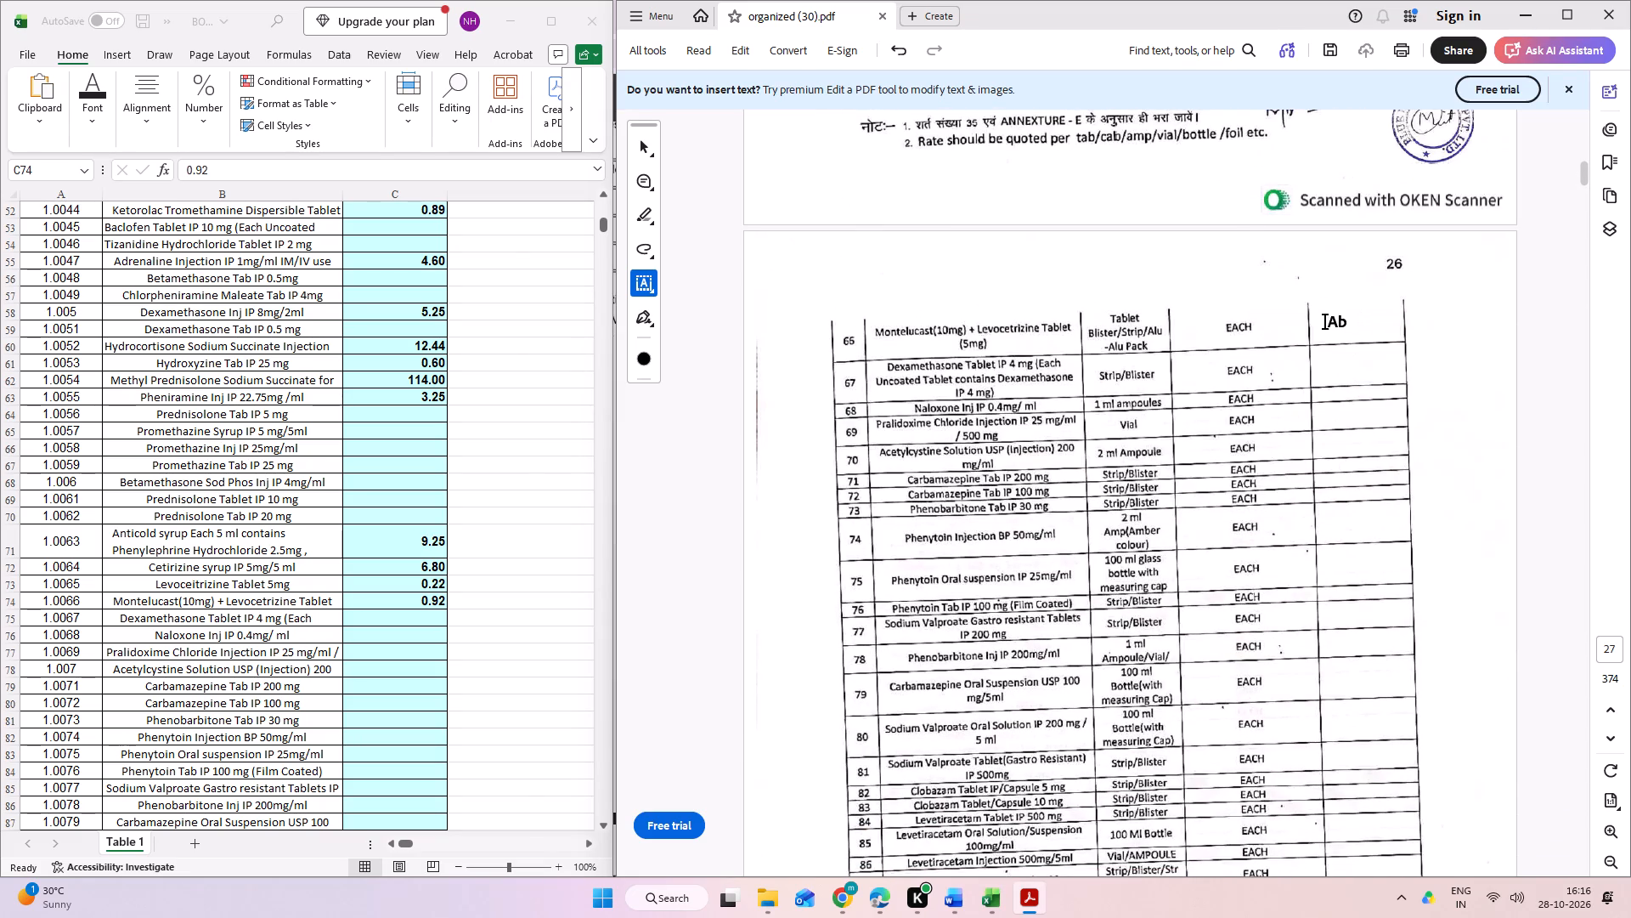
pyautogui.hotkey('ctrl', 'v')
pyautogui.click(1184, 343)
# Locate the next rated item in the workbook and add "yes" for item 81, Sodium Valproate Tablet (Gastro Resistant) IP 500mg.
pyautogui.click(455, 528)
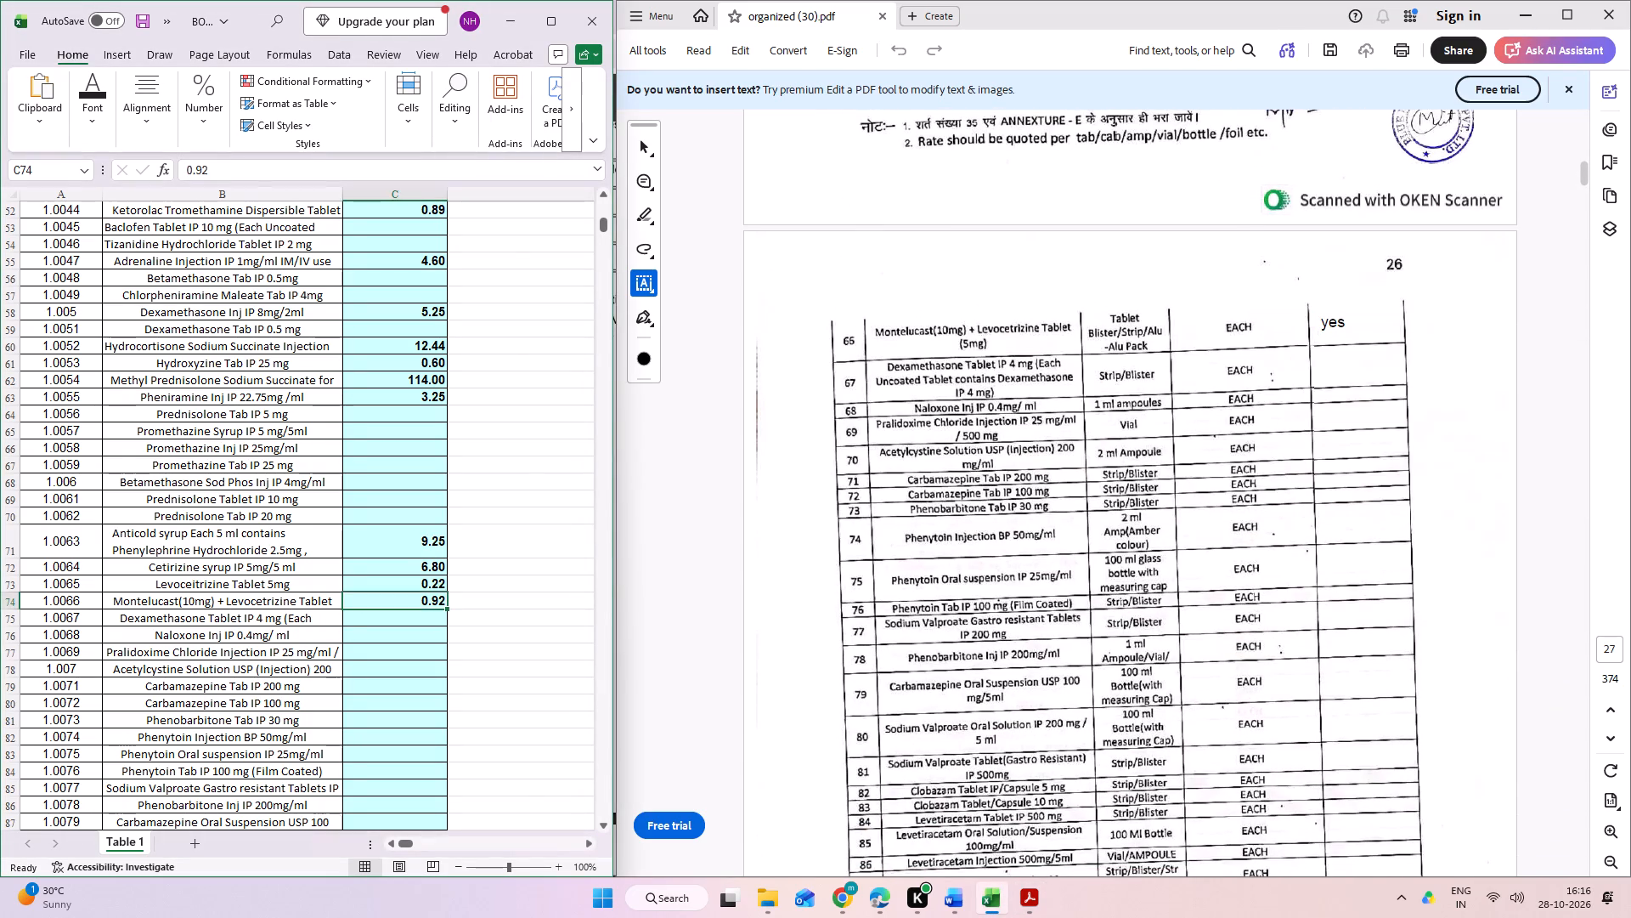
pyautogui.scroll(-5, 483, 490)
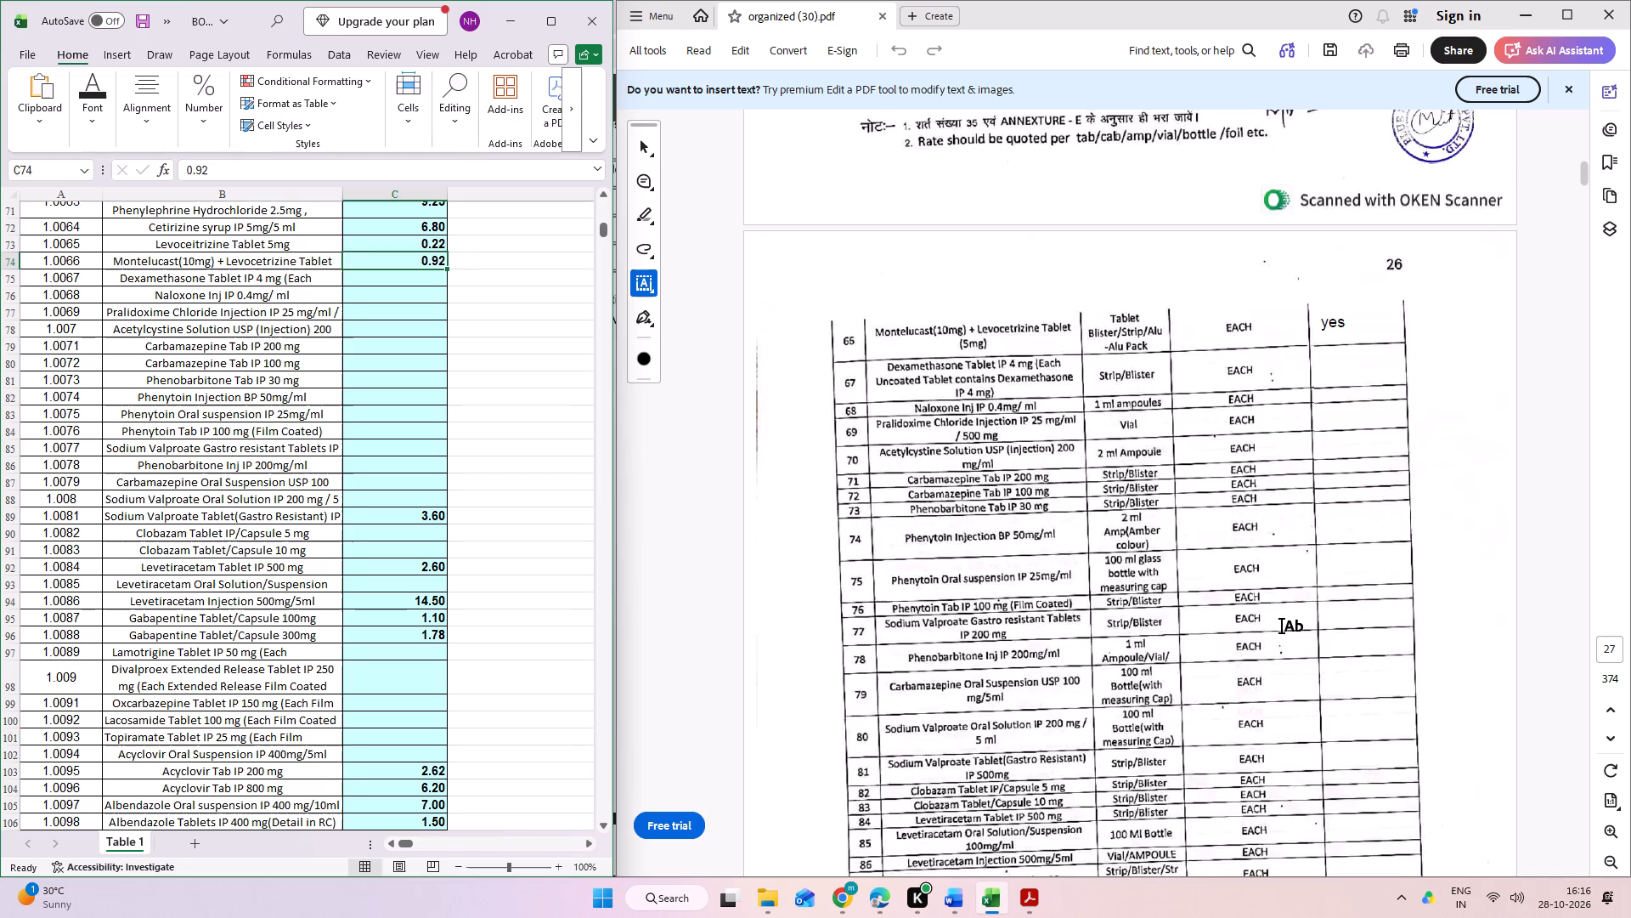
pyautogui.click(1284, 625)
pyautogui.click(1356, 586)
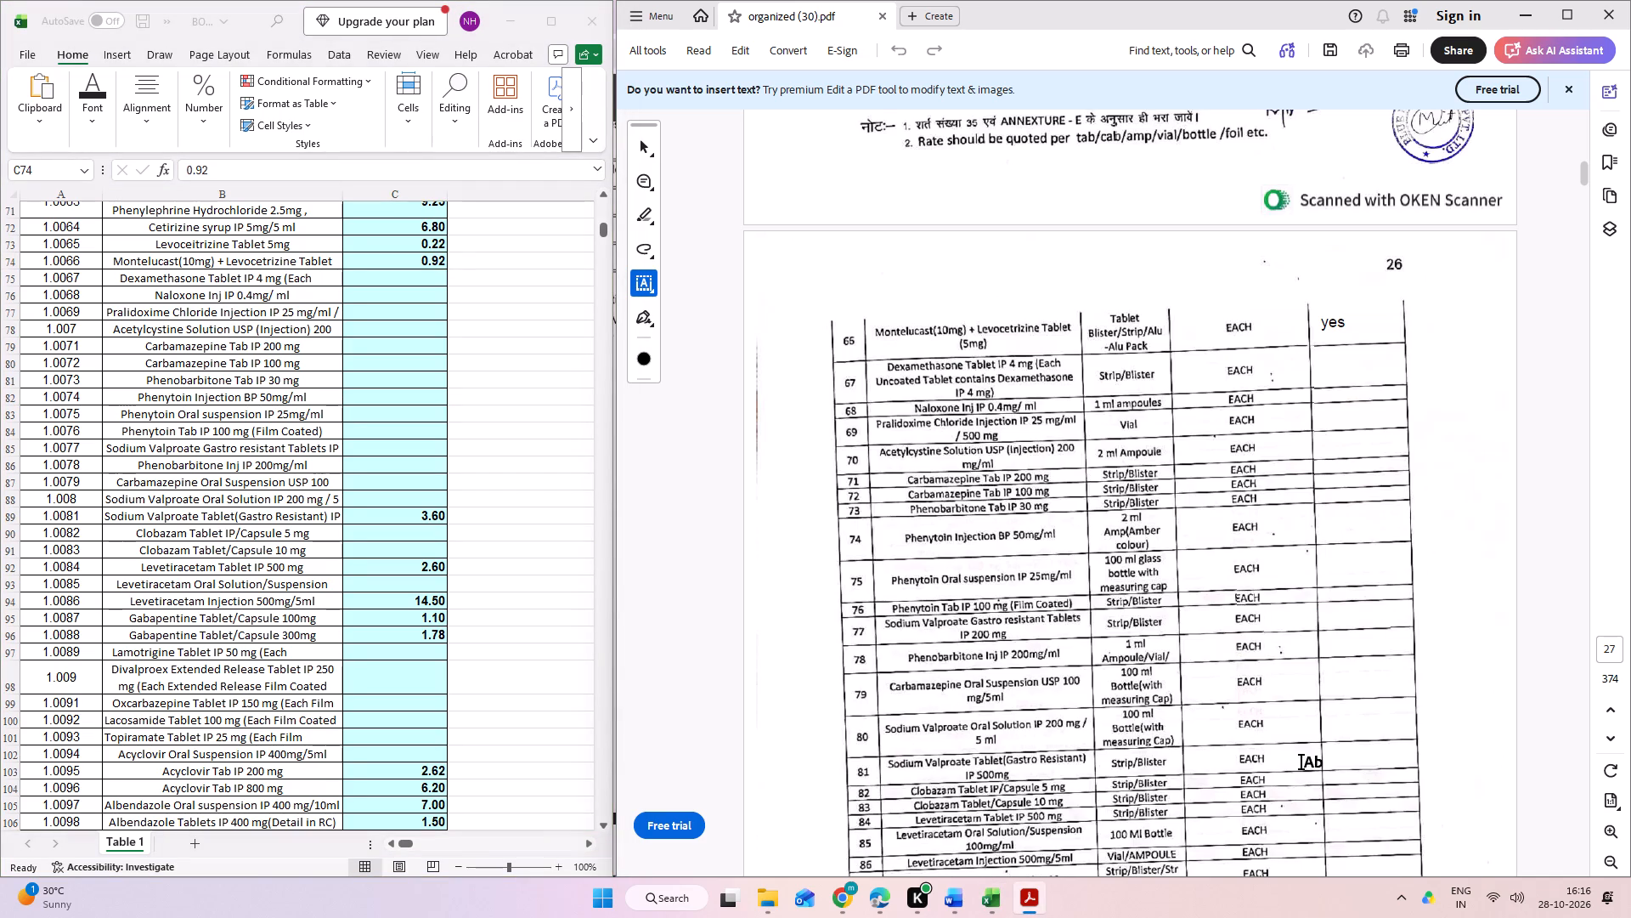
pyautogui.click(1344, 754)
pyautogui.hotkey('ctrl', 'v')
pyautogui.click(1160, 706)
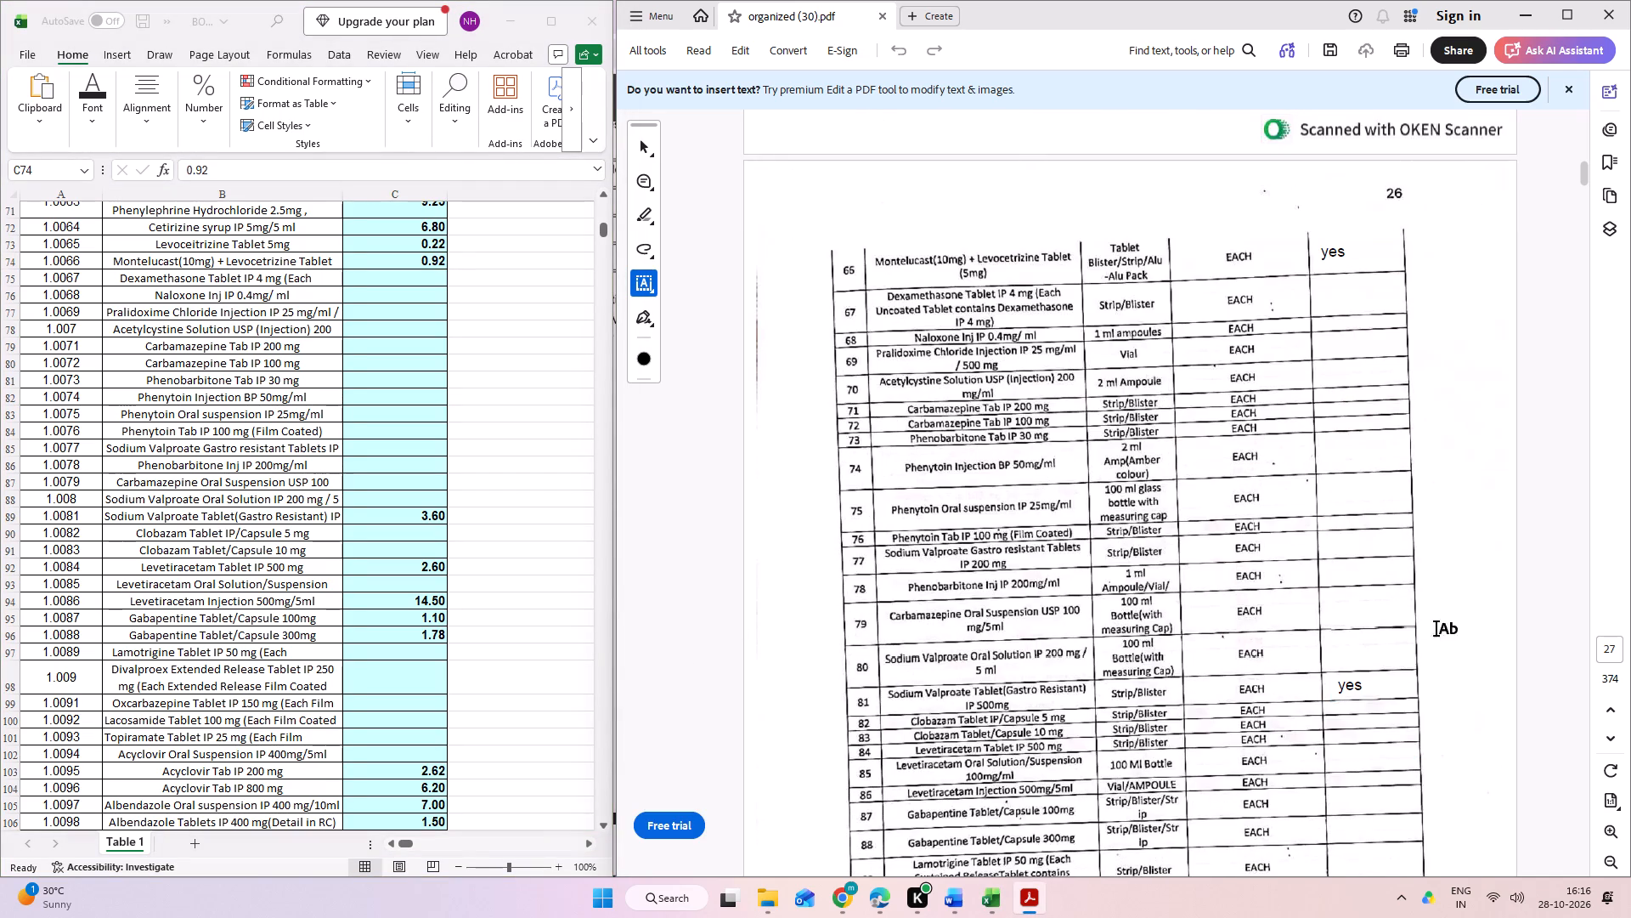
# Add "yes" in the Compliance column for item 84, Levetiracetam Tablet IP 500 mg.
pyautogui.click(1470, 627)
pyautogui.scroll(-2, 1470, 627)
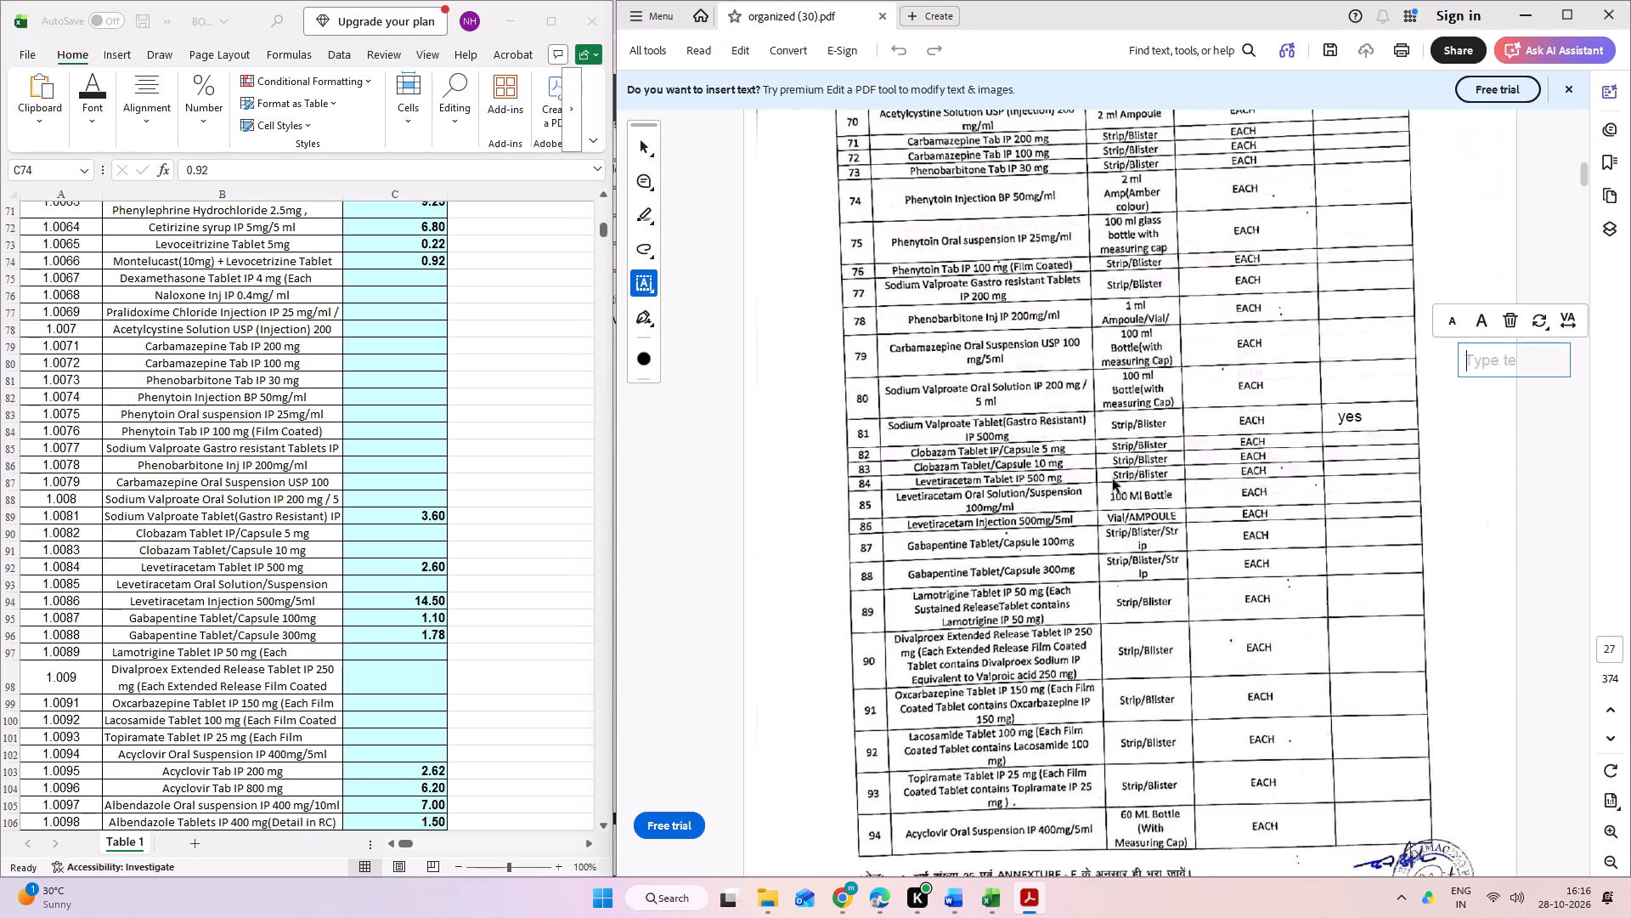
pyautogui.click(1327, 461)
pyautogui.click(1337, 467)
pyautogui.hotkey('ctrl', 'v')
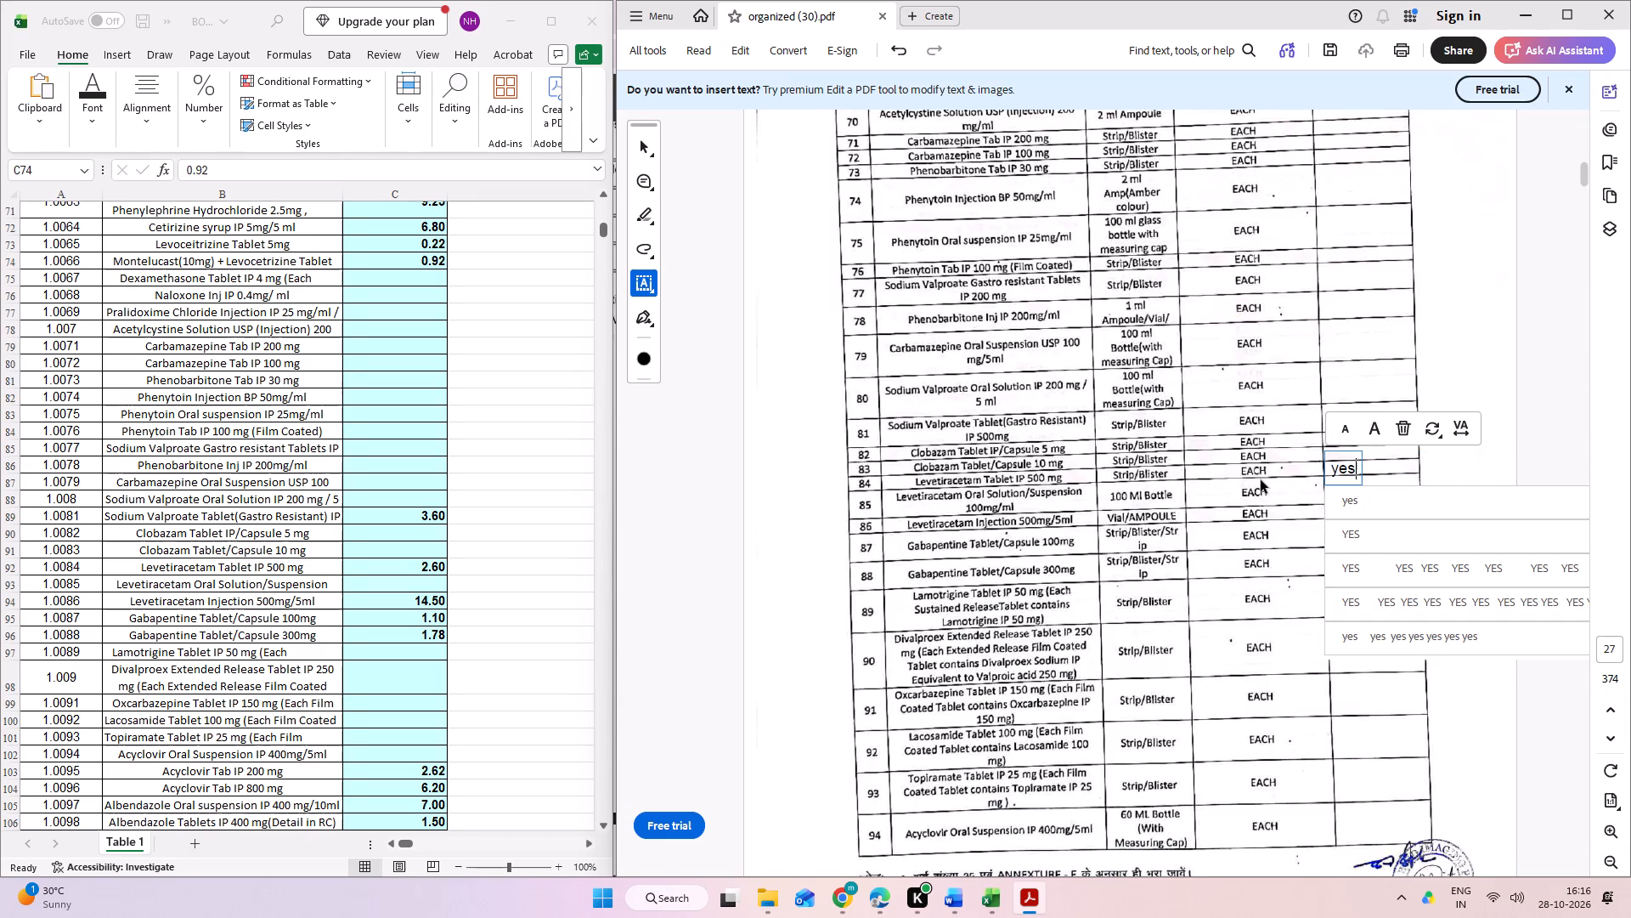
pyautogui.click(1261, 480)
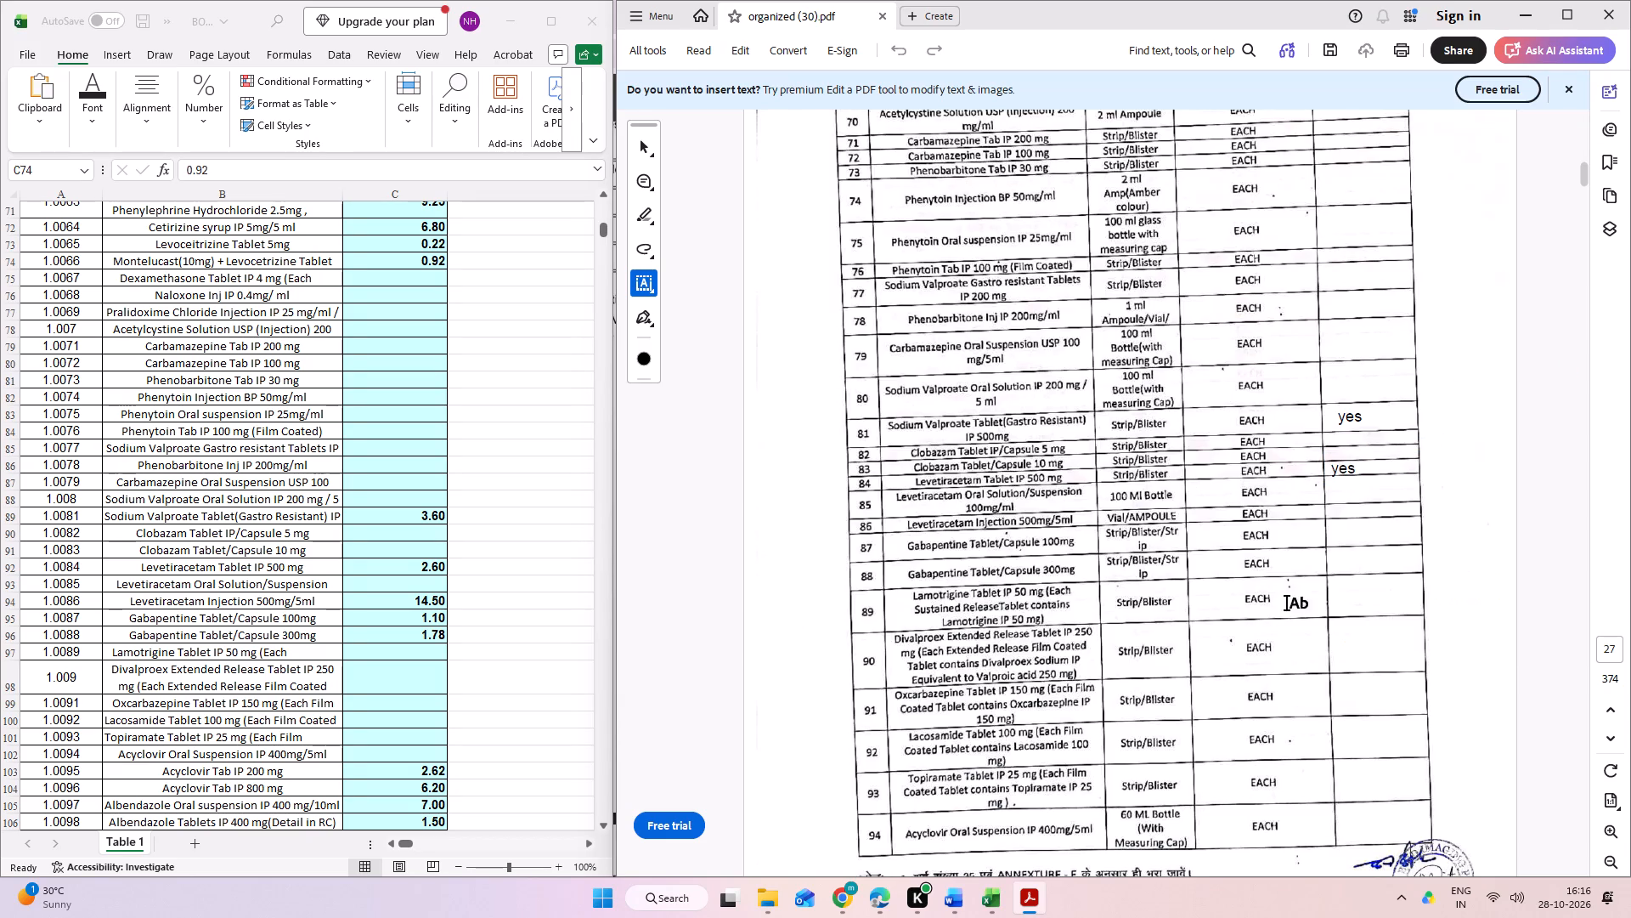
# Fill the Compliance column with "yes" for items 86, 87 and 88 in one text box, spaced to match the rows.
pyautogui.click(1351, 508)
pyautogui.hotkey('ctrl', 'v')
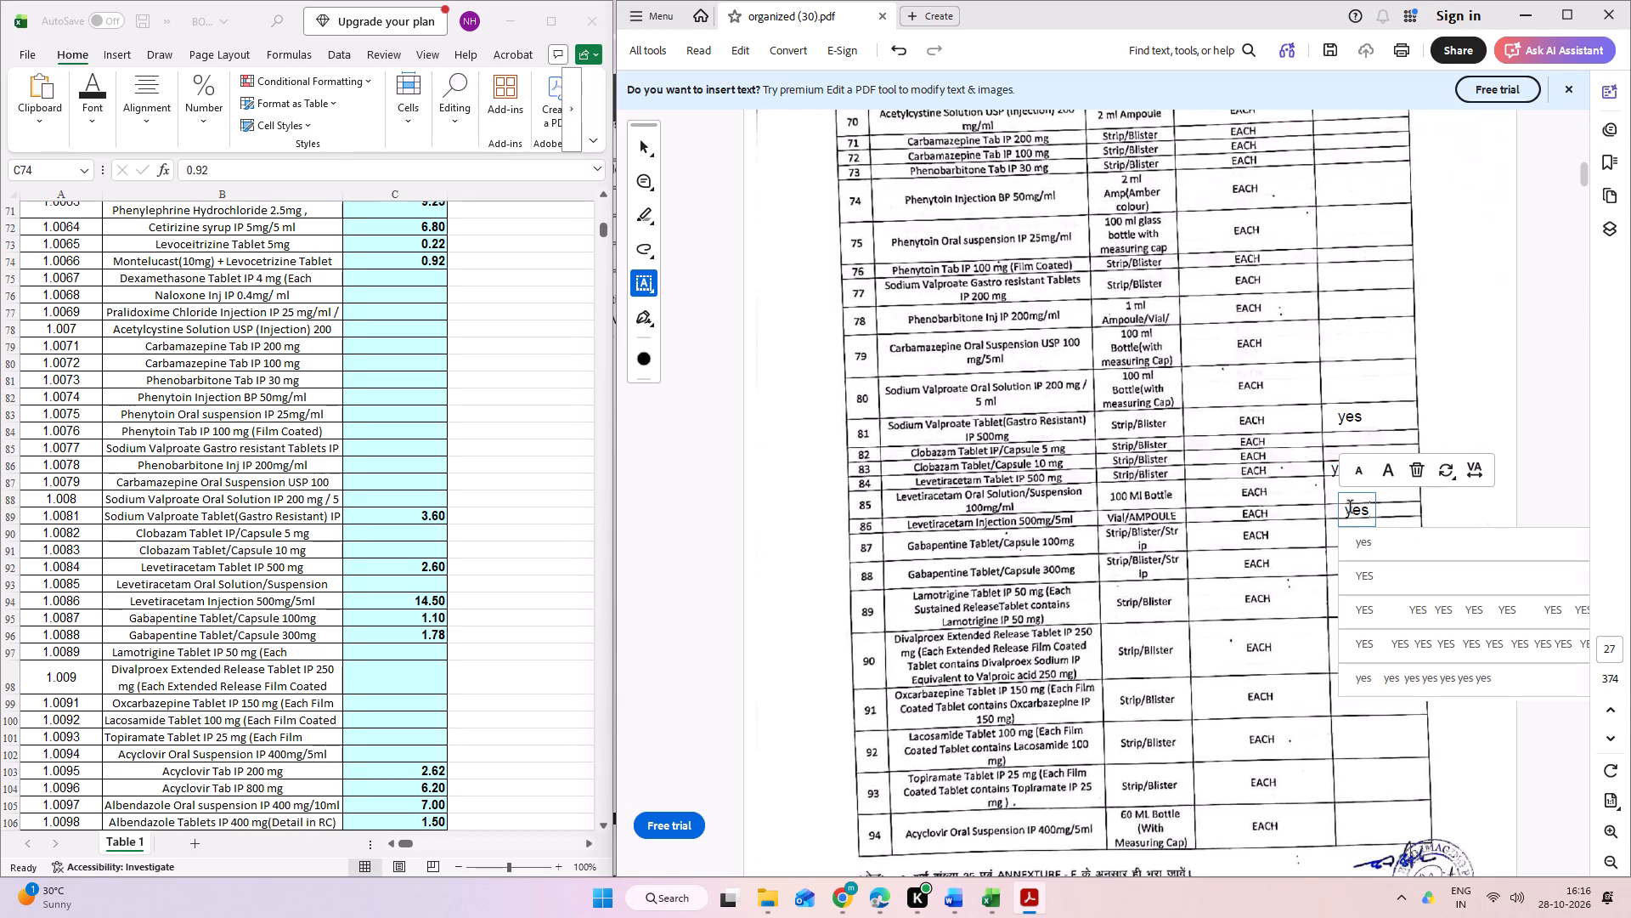
pyautogui.press('Return')
pyautogui.press('Return')
pyautogui.hotkey('ctrl', 'v')
pyautogui.press('Return')
pyautogui.hotkey('ctrl', 'v')
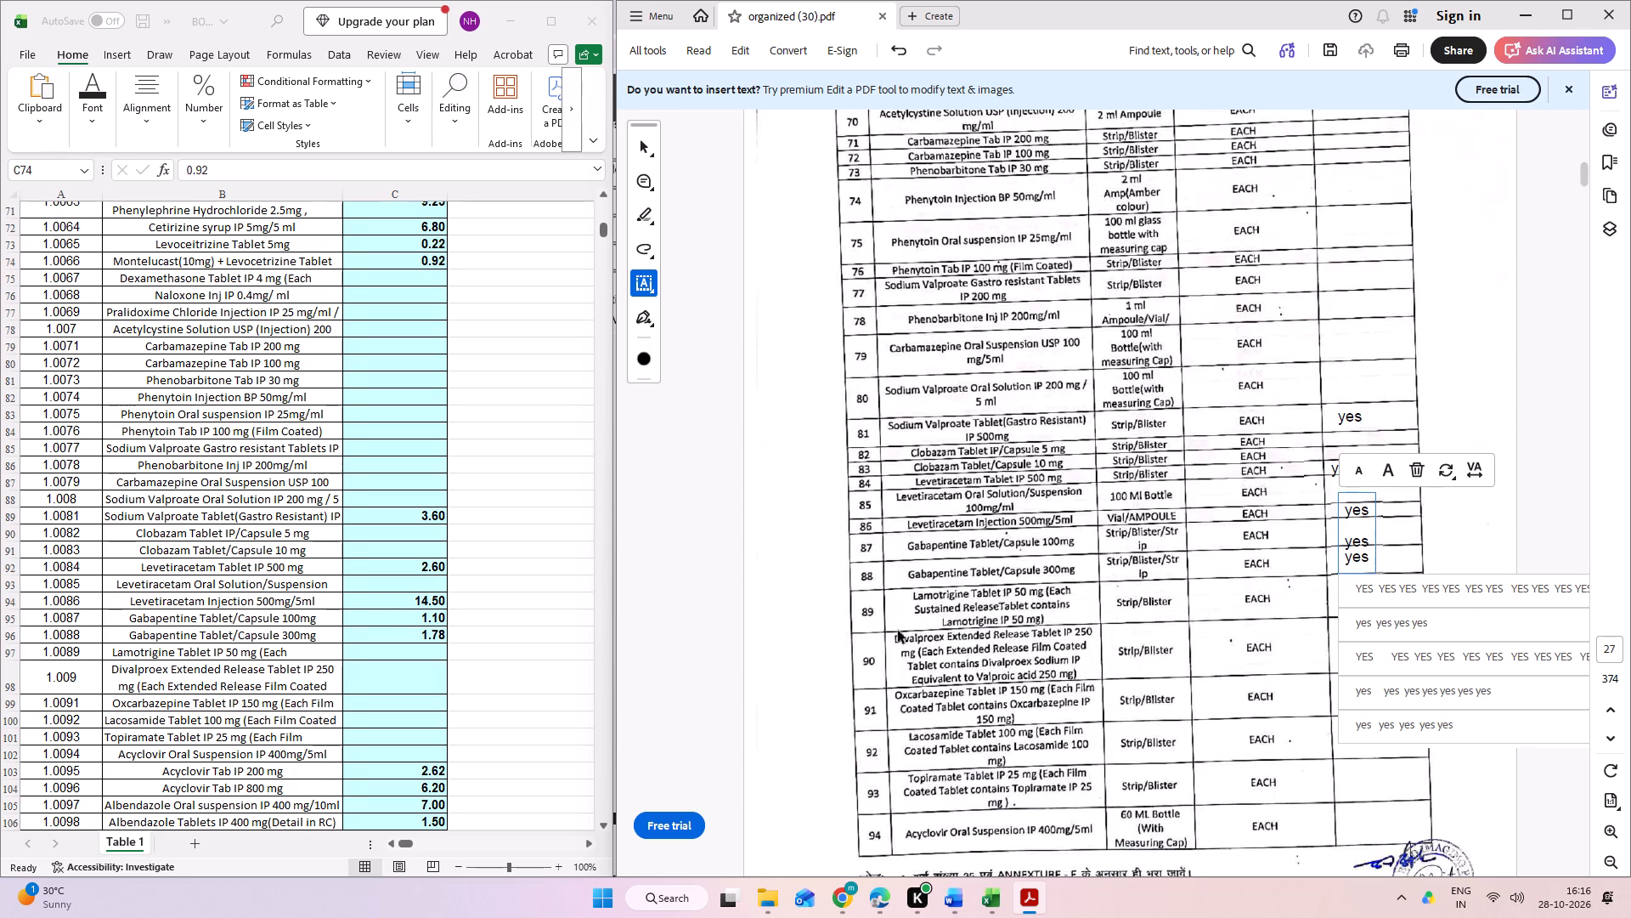
# Check the workbook for the next rated items and start one text box on the following PDF page with "yes" for items 95 to 99.
pyautogui.click(496, 595)
pyautogui.scroll(-3, 511, 637)
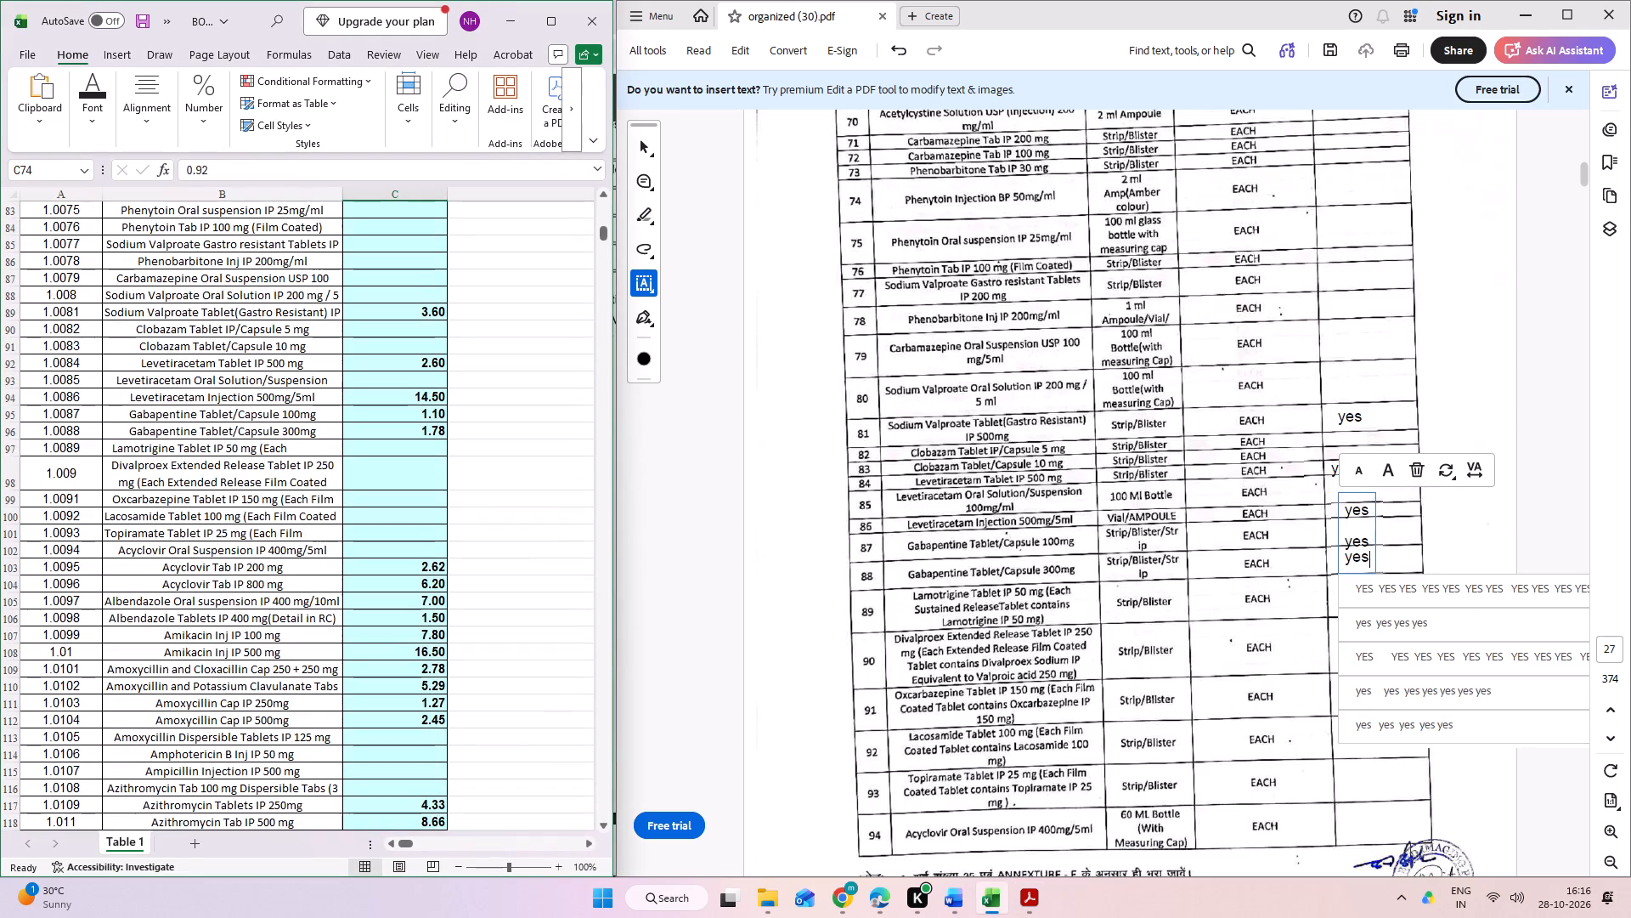
pyautogui.click(1261, 772)
pyautogui.scroll(-6, 1347, 790)
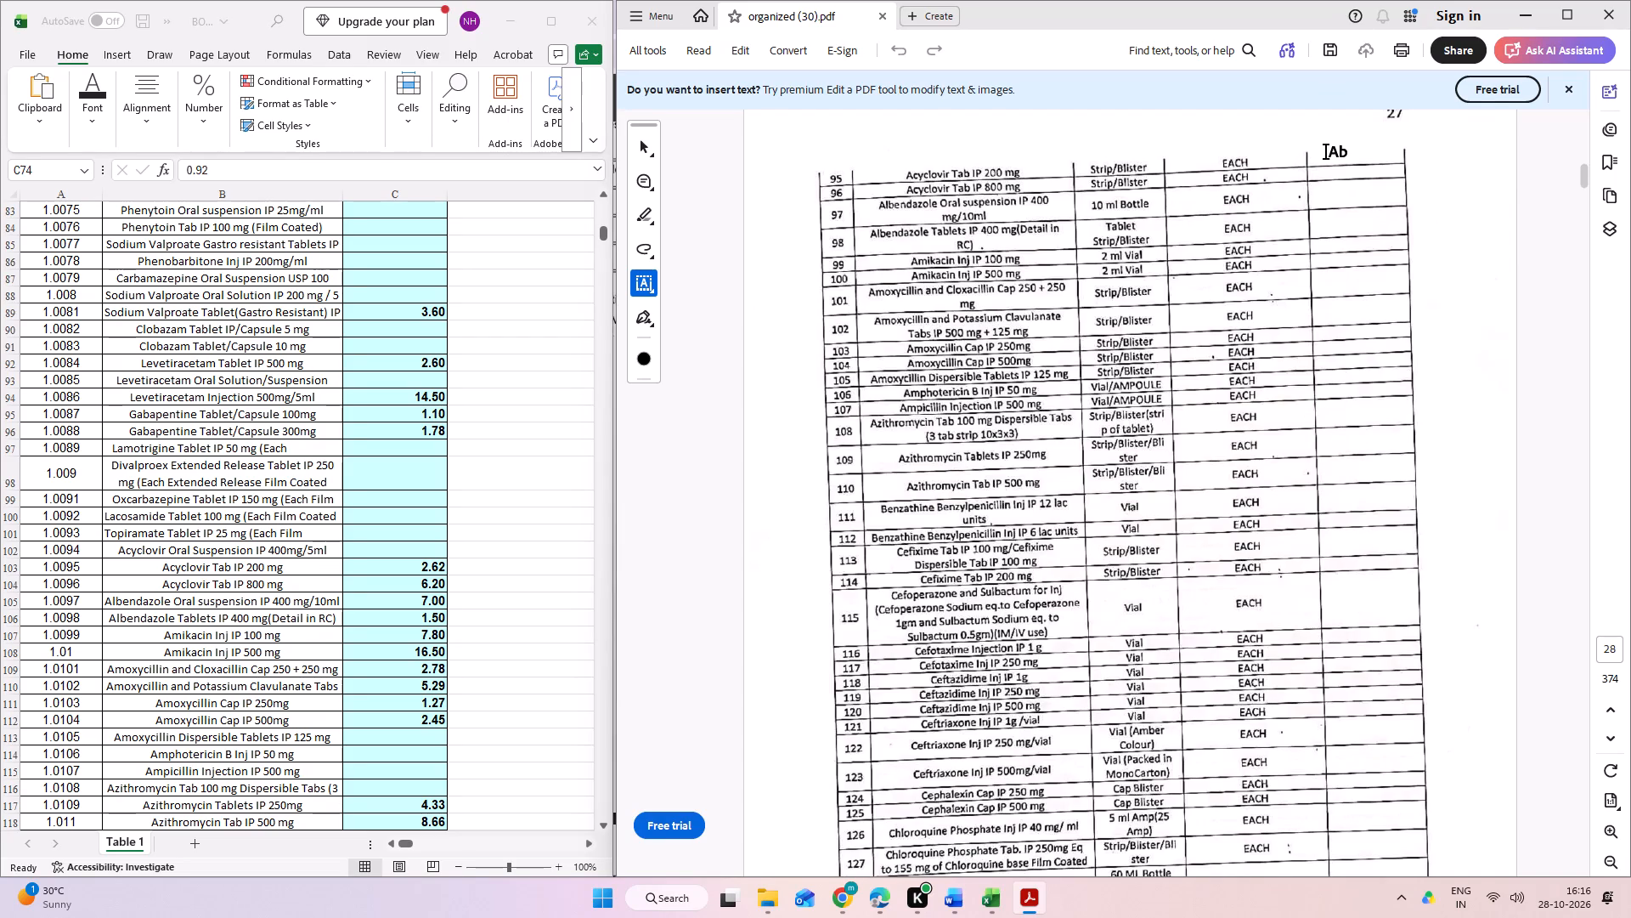
pyautogui.click(1329, 151)
pyautogui.hotkey('ctrl', 'v')
pyautogui.press('Return')
pyautogui.press('Return')
pyautogui.hotkey('ctrl', 'v')
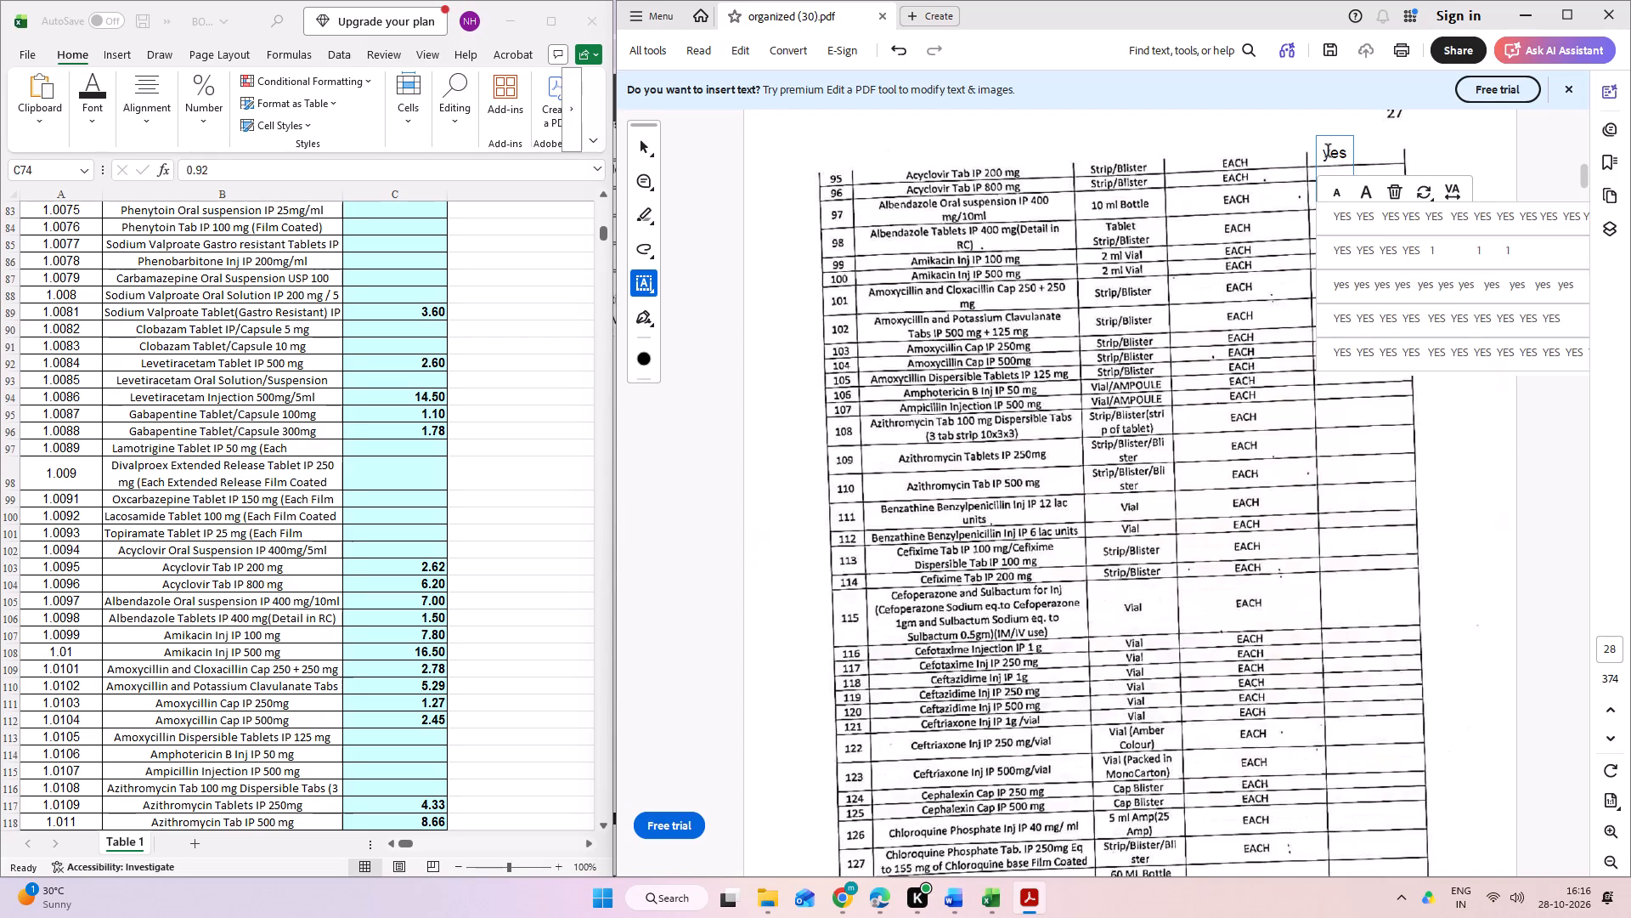
pyautogui.press('Return')
pyautogui.hotkey('ctrl', 'v')
pyautogui.press('Return')
pyautogui.press('Return')
pyautogui.hotkey('ctrl', 'v')
pyautogui.press('Return')
pyautogui.hotkey('ctrl', 'v')
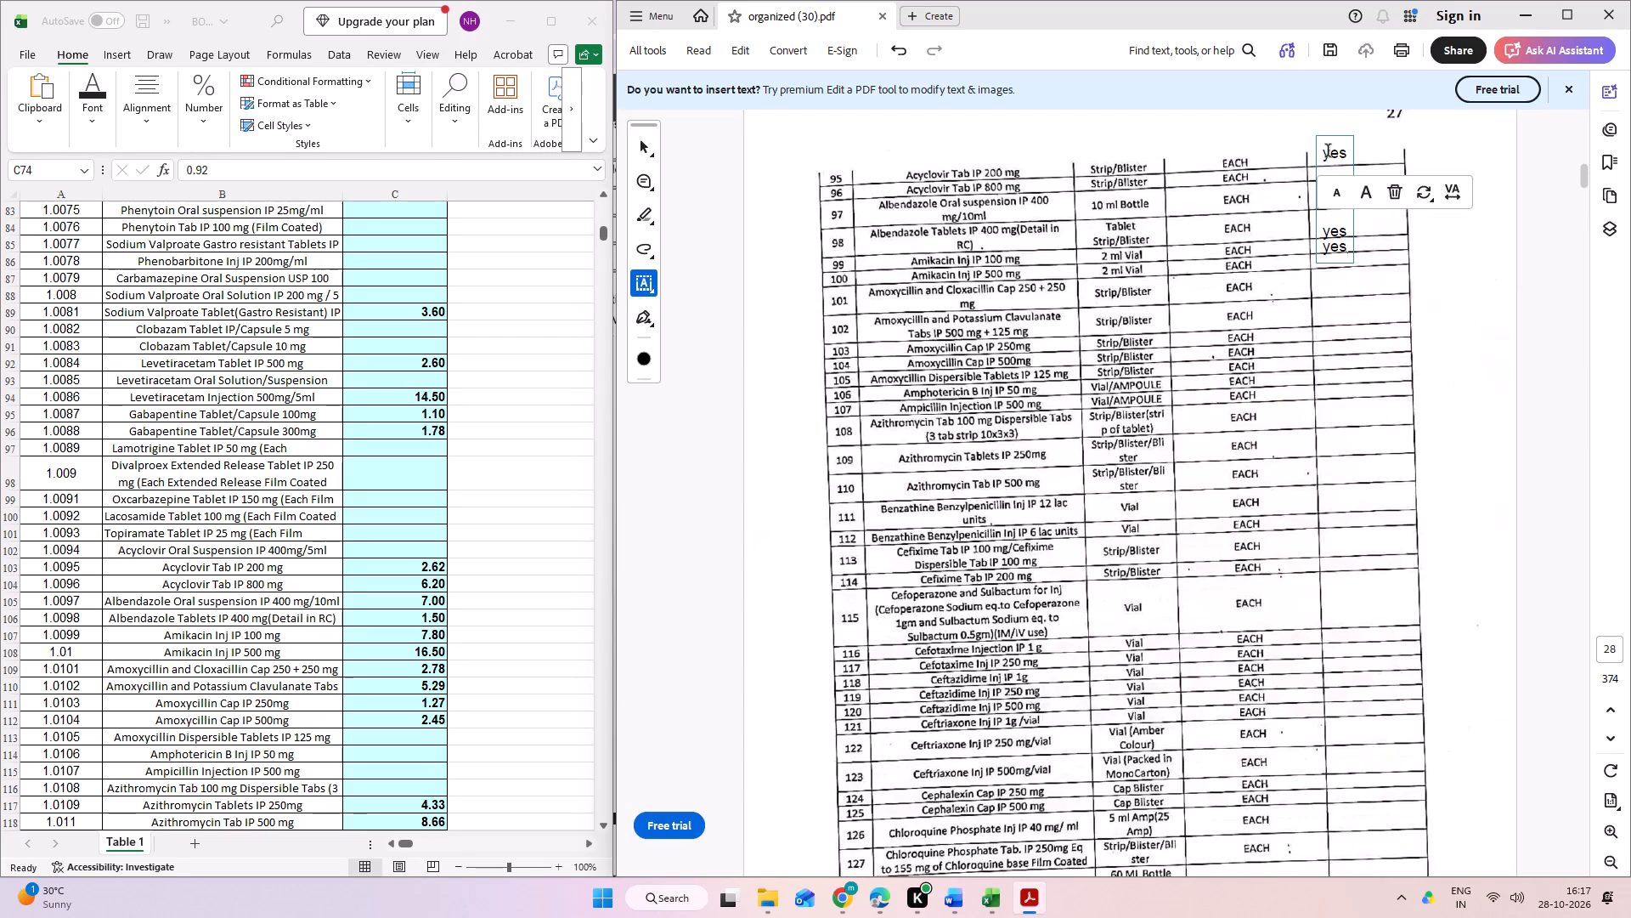
# Continue the same text box with "yes" for items 100 to 104, removing the surplus blank line so the entries match the rows.
pyautogui.press('Return')
pyautogui.hotkey('ctrl', 'v')
pyautogui.press('Return')
pyautogui.hotkey('ctrl', 'v')
pyautogui.press('Return')
pyautogui.press('Return')
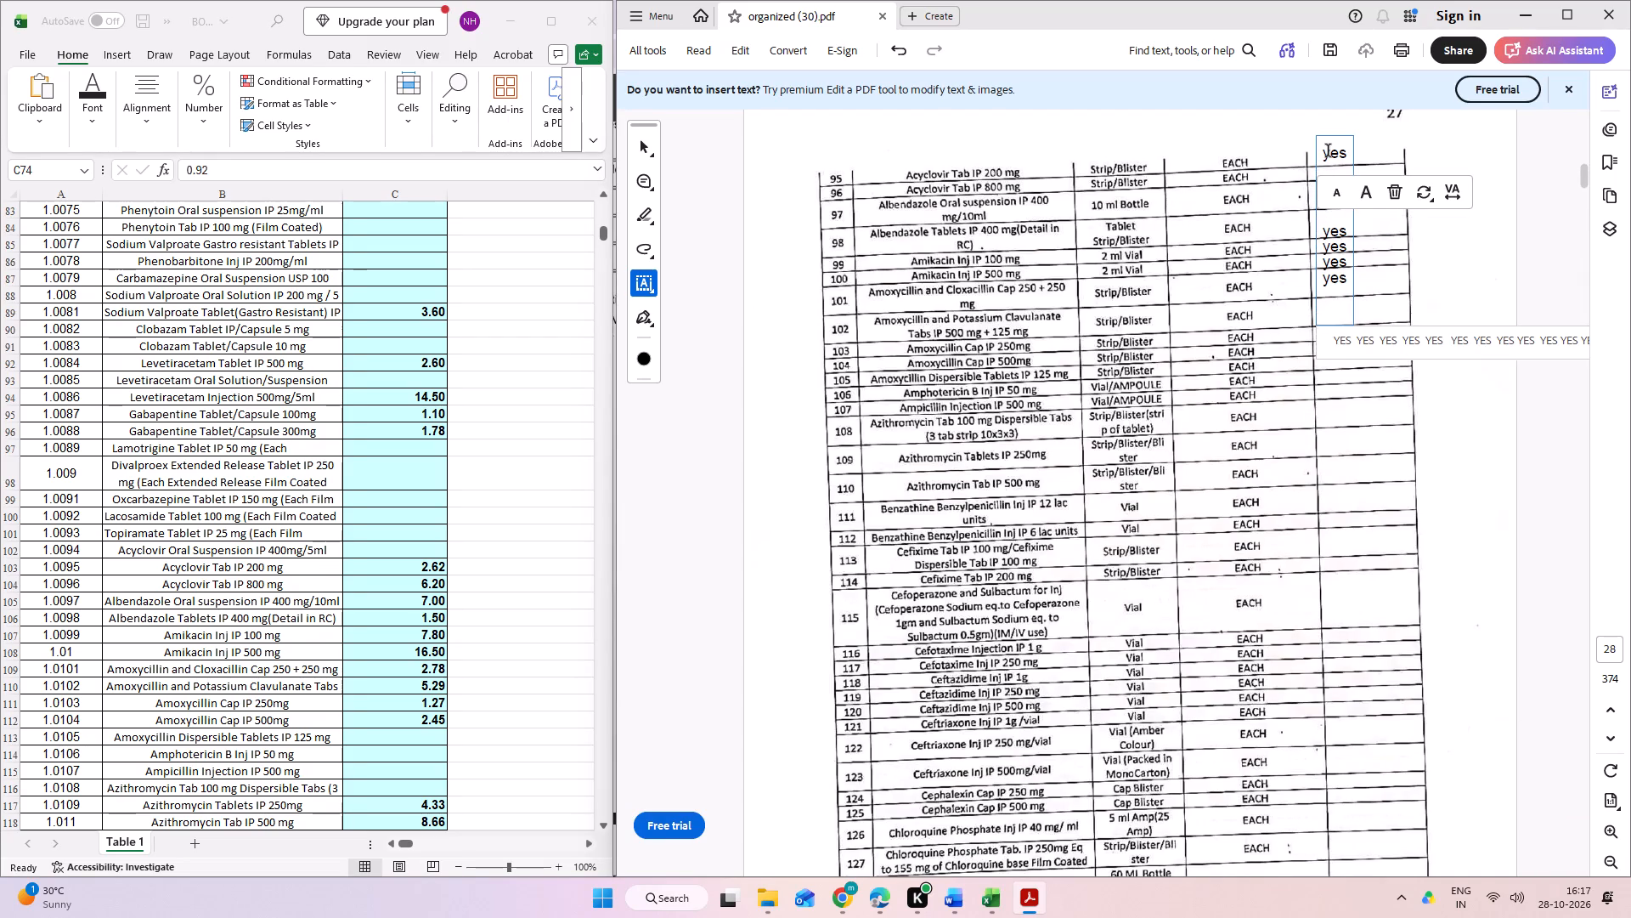
pyautogui.hotkey('ctrl', 'v')
pyautogui.press('Return')
pyautogui.press('Return')
pyautogui.hotkey('ctrl', 'v')
pyautogui.press('Return')
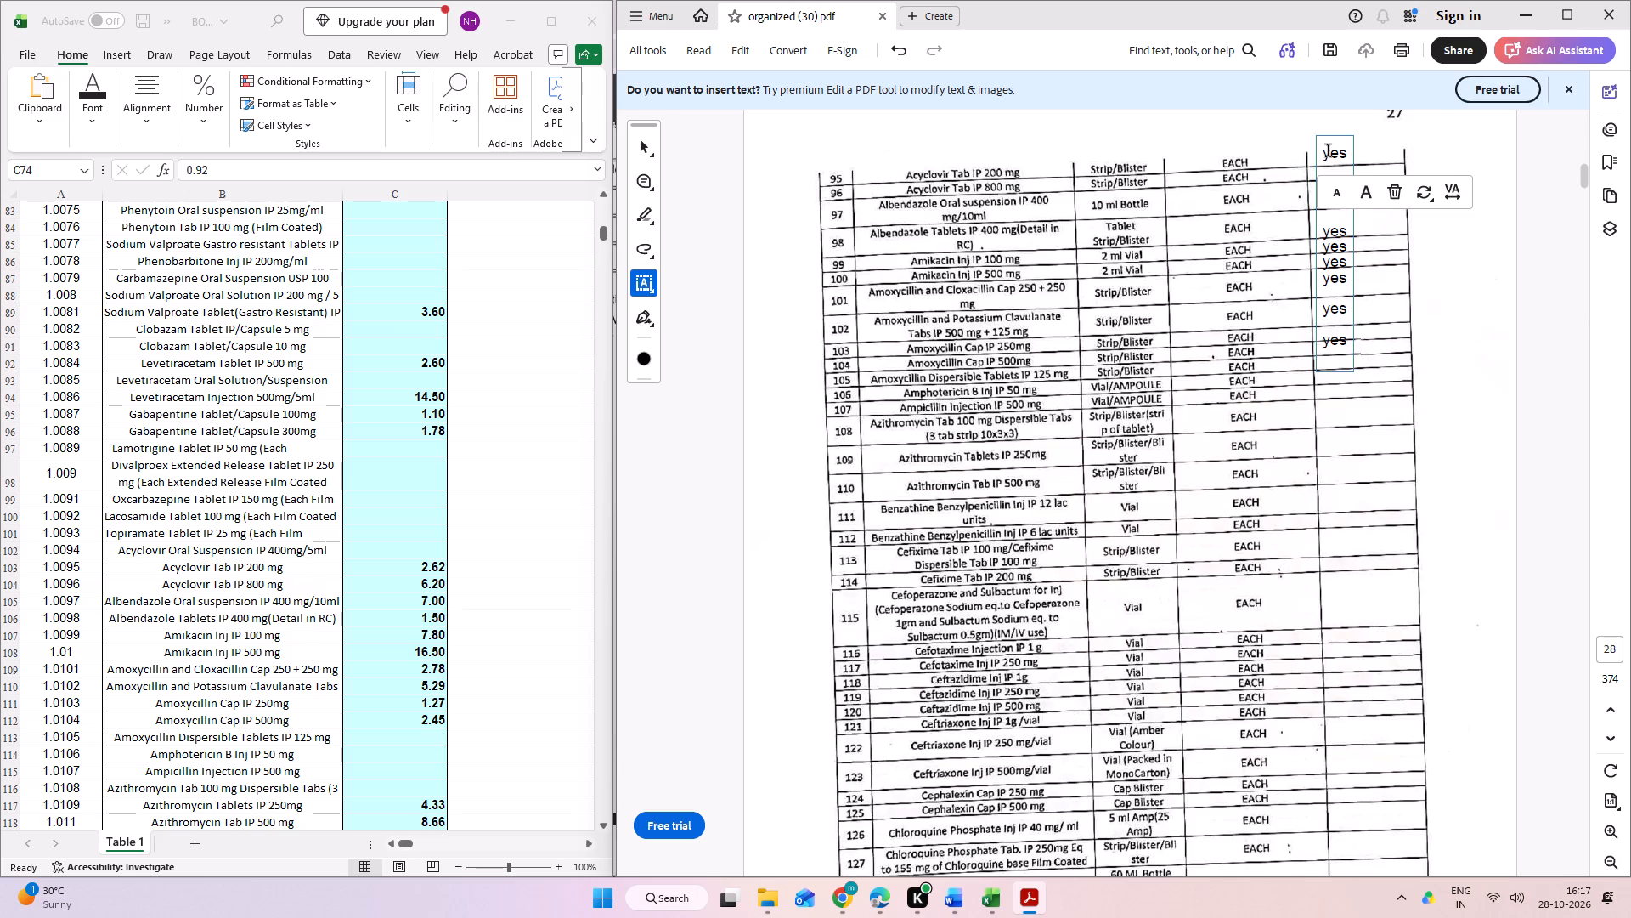
pyautogui.hotkey('ctrl', 'v')
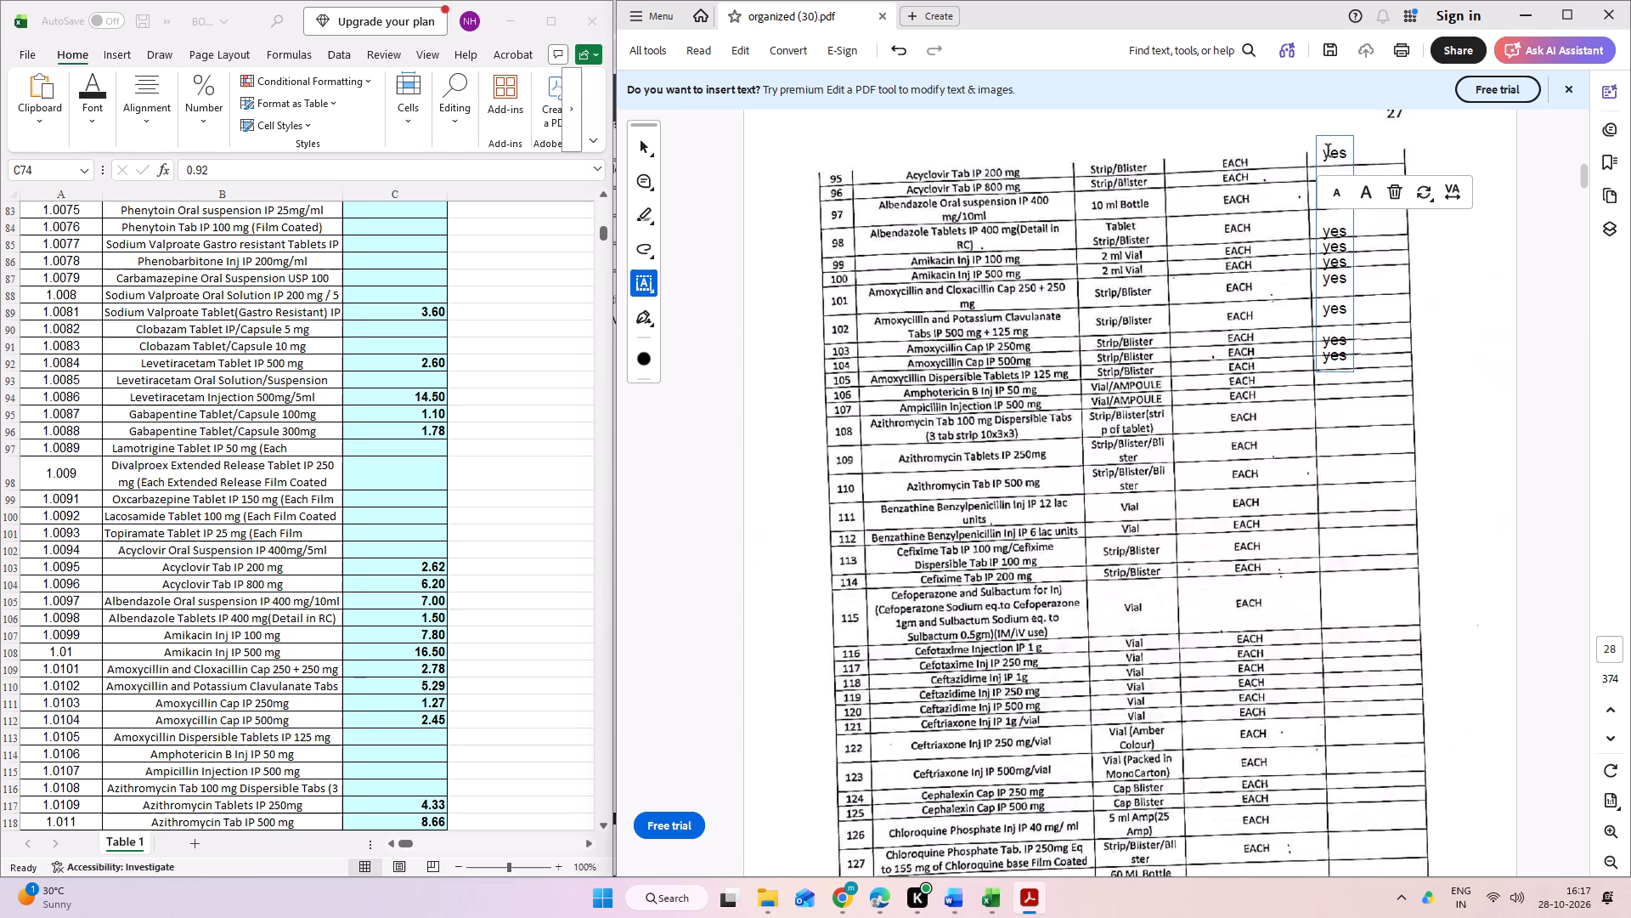
pyautogui.press('Up')
pyautogui.press('Up')
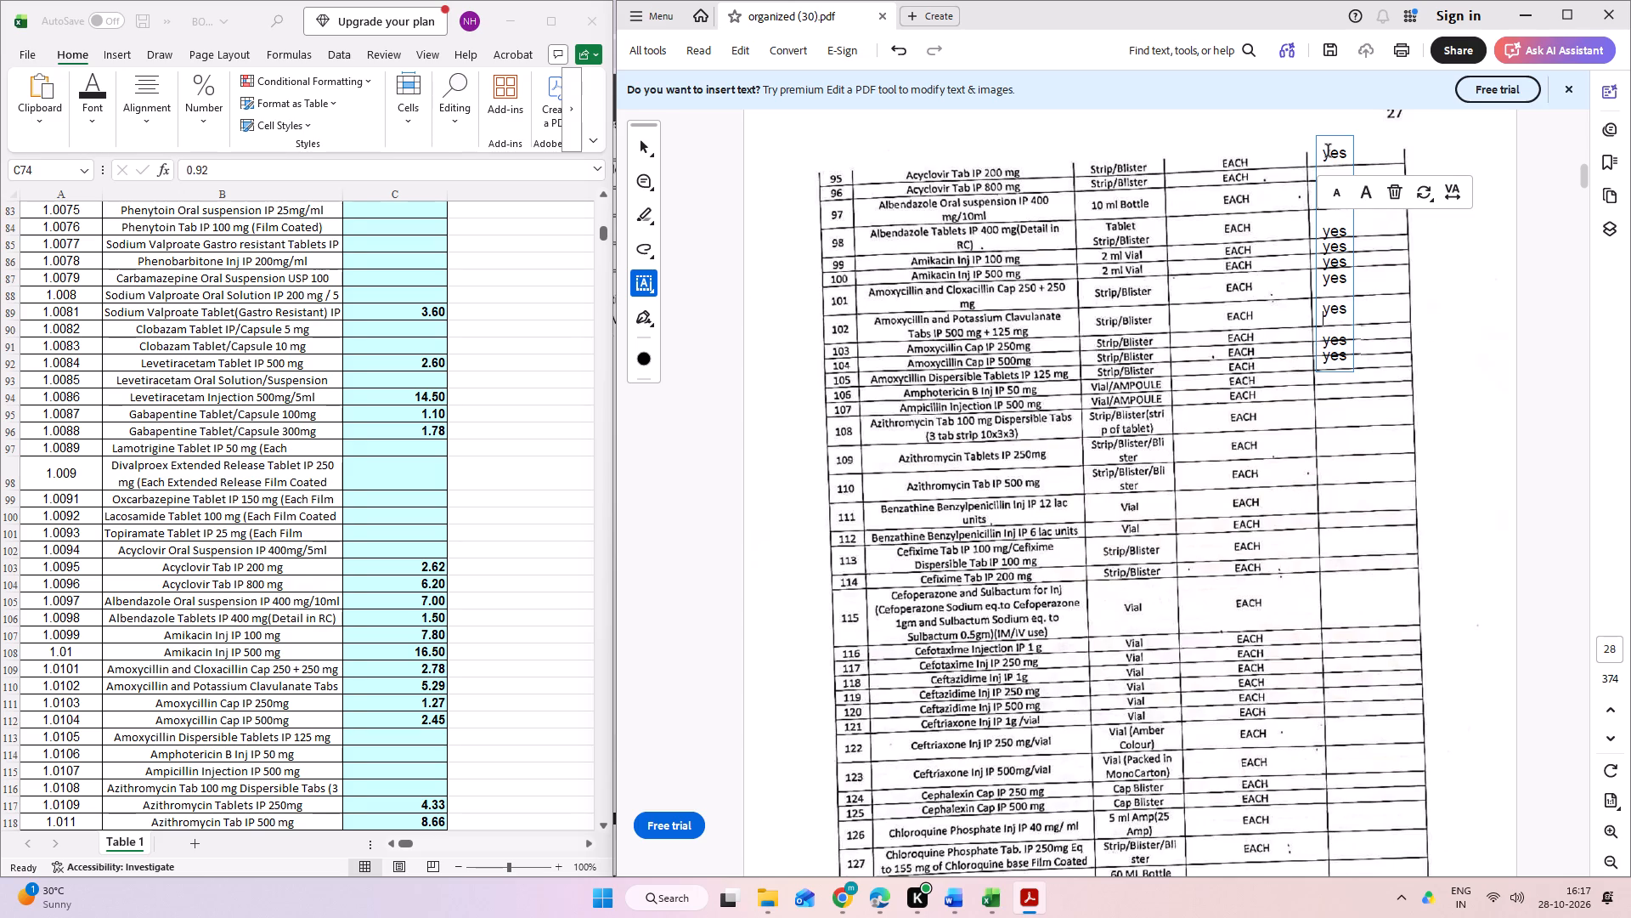
pyautogui.press('Delete')
pyautogui.click(1515, 434)
# Check the workbook for the next rates and add "yes" for items 109 and 110, Azithromycin 250 mg and 500 mg.
pyautogui.scroll(-1, 1515, 435)
pyautogui.click(499, 474)
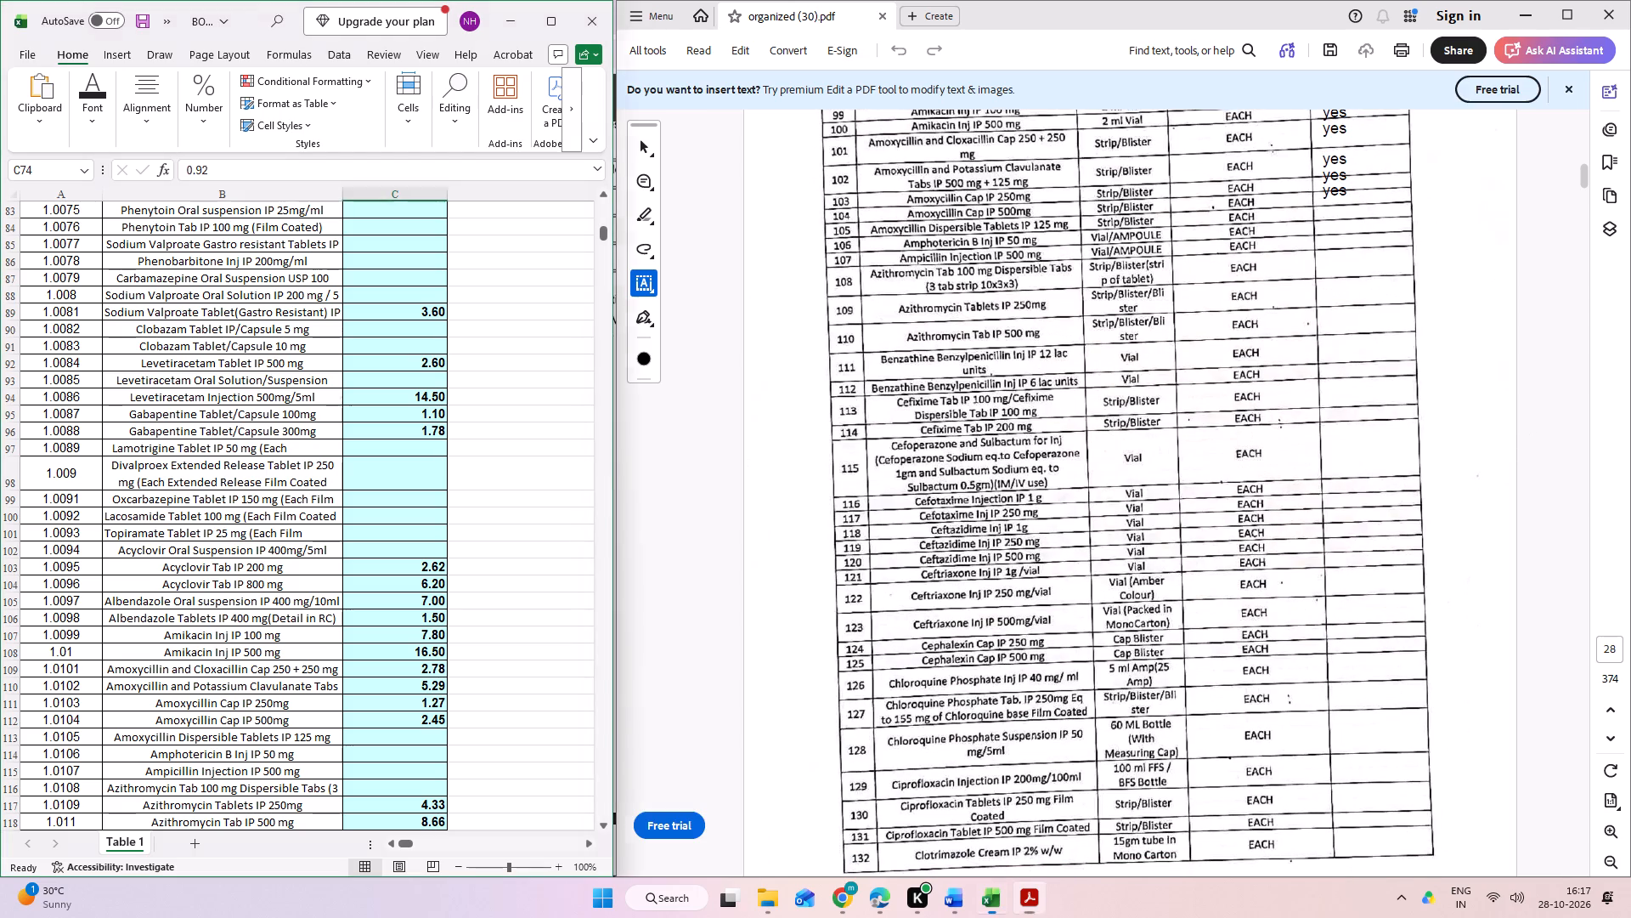
pyautogui.scroll(-4, 499, 474)
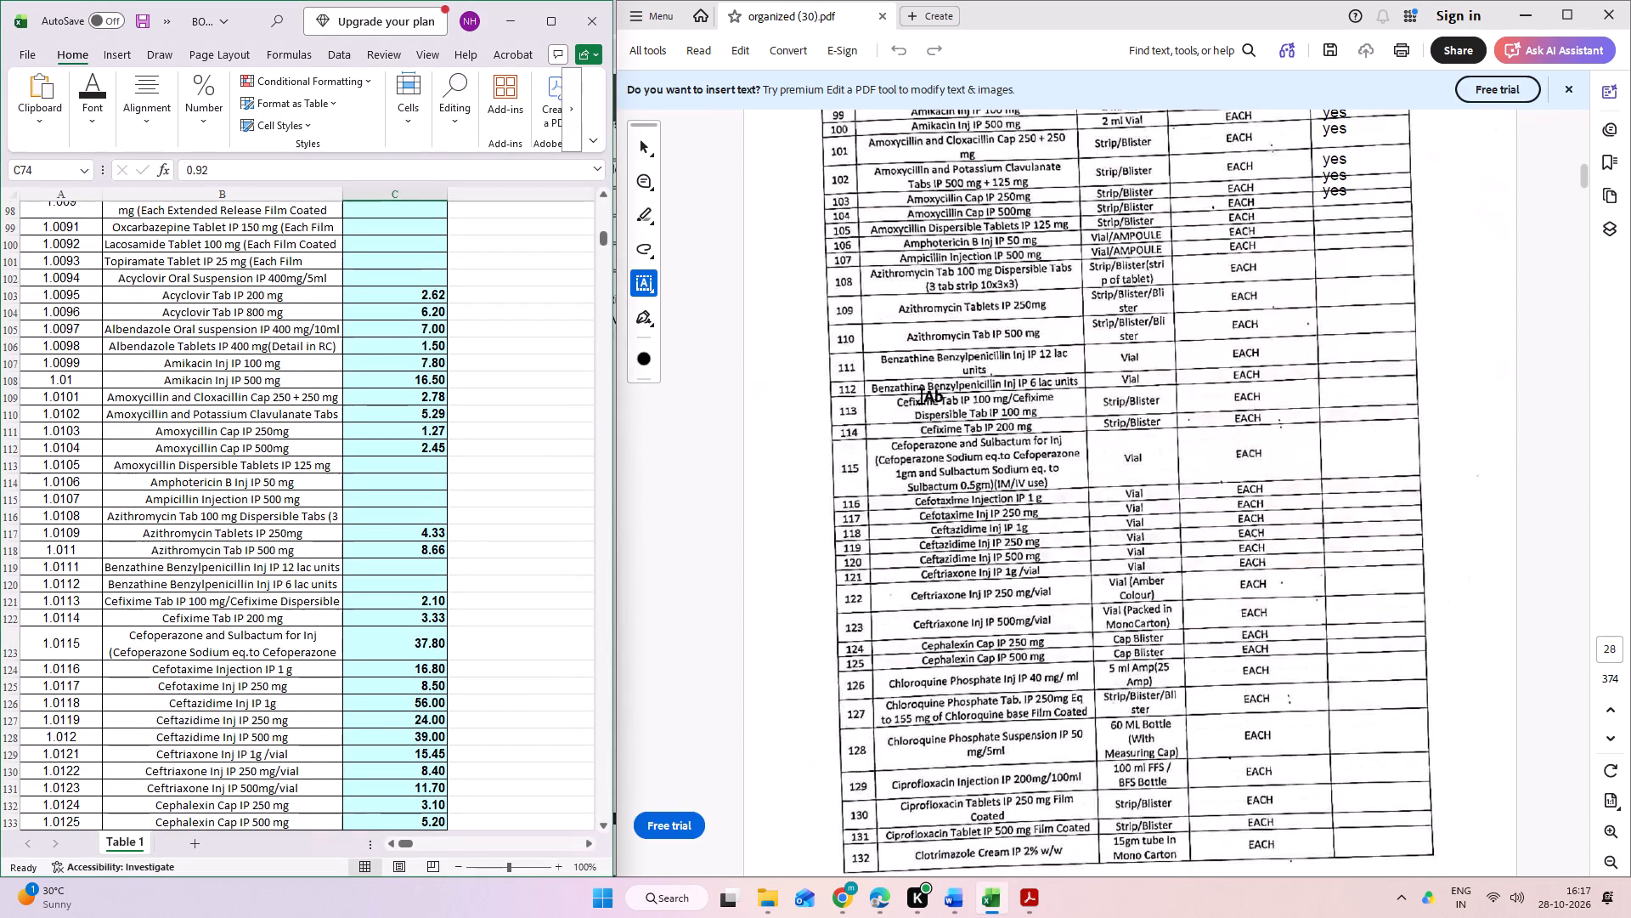
pyautogui.click(1347, 287)
pyautogui.hotkey('ctrl', 'v')
pyautogui.click(1256, 309)
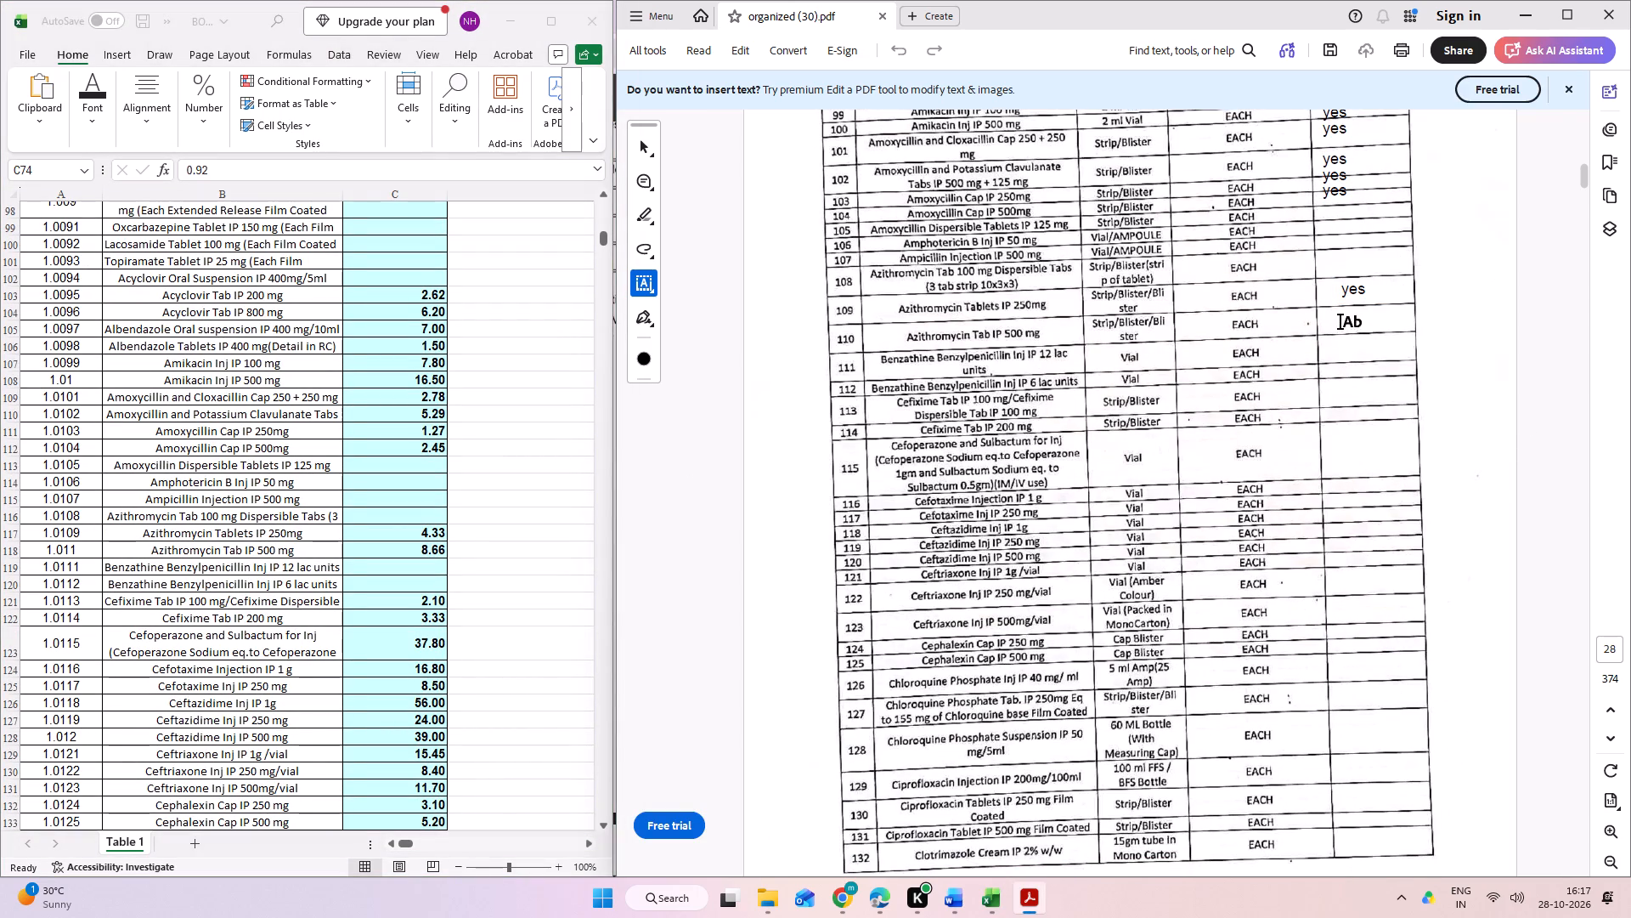
pyautogui.click(1342, 320)
pyautogui.hotkey('ctrl', 'v')
pyautogui.click(1232, 316)
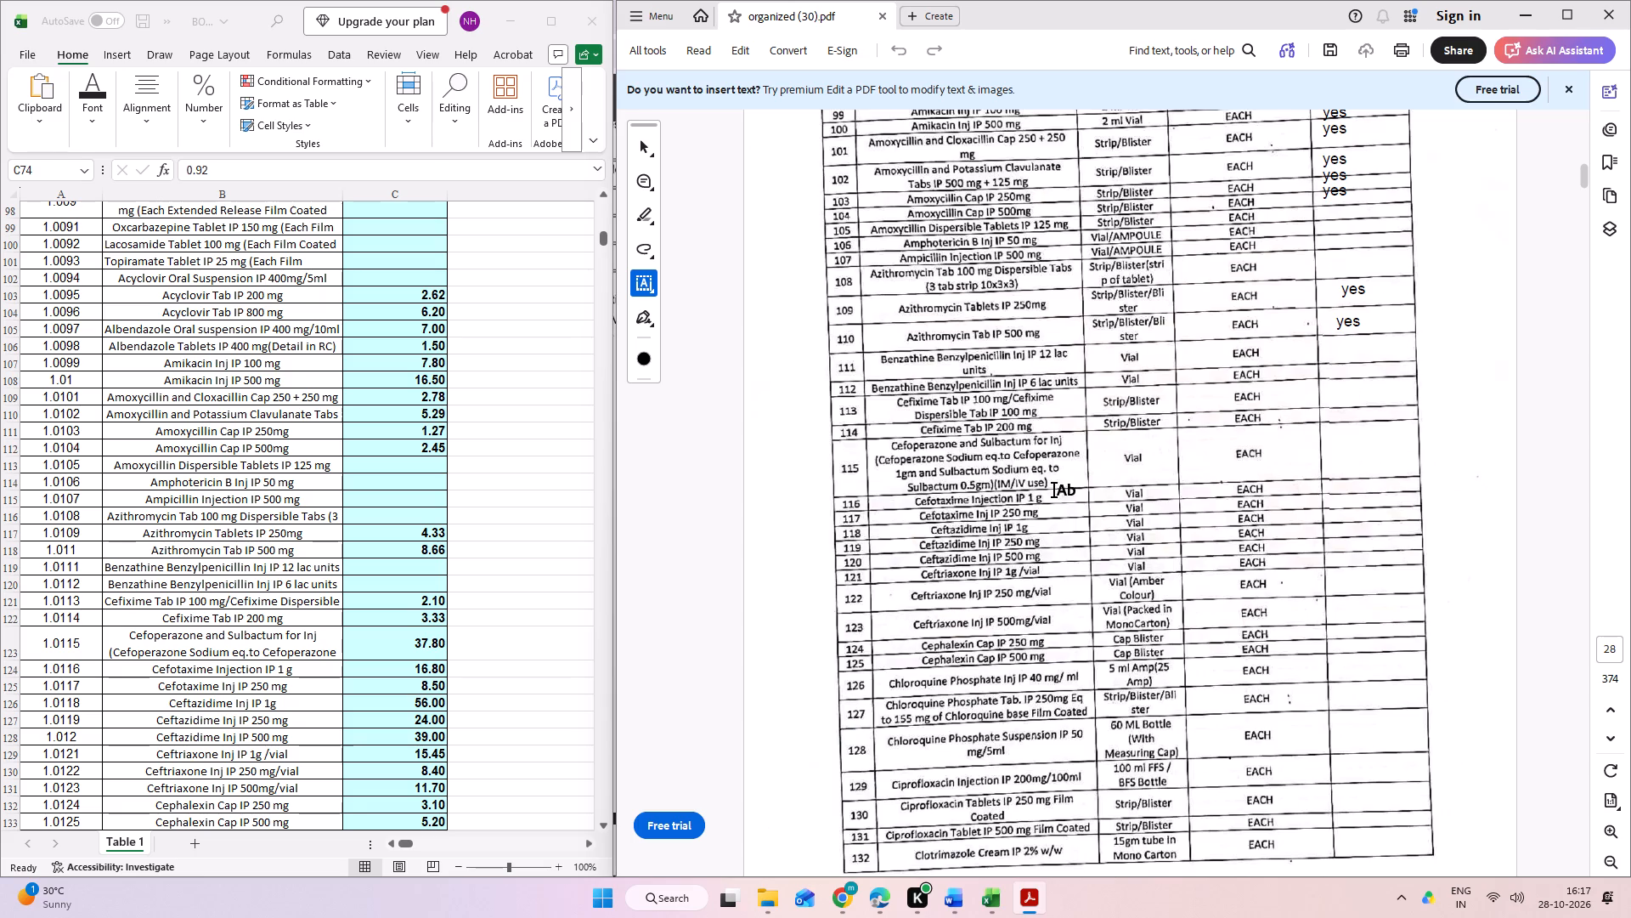
# Add "yes" in the Compliance column for items 113 and 114, the Cefixime 100 mg and 200 mg tablets.
pyautogui.click(1334, 391)
pyautogui.hotkey('ctrl', 'v')
pyautogui.click(1237, 397)
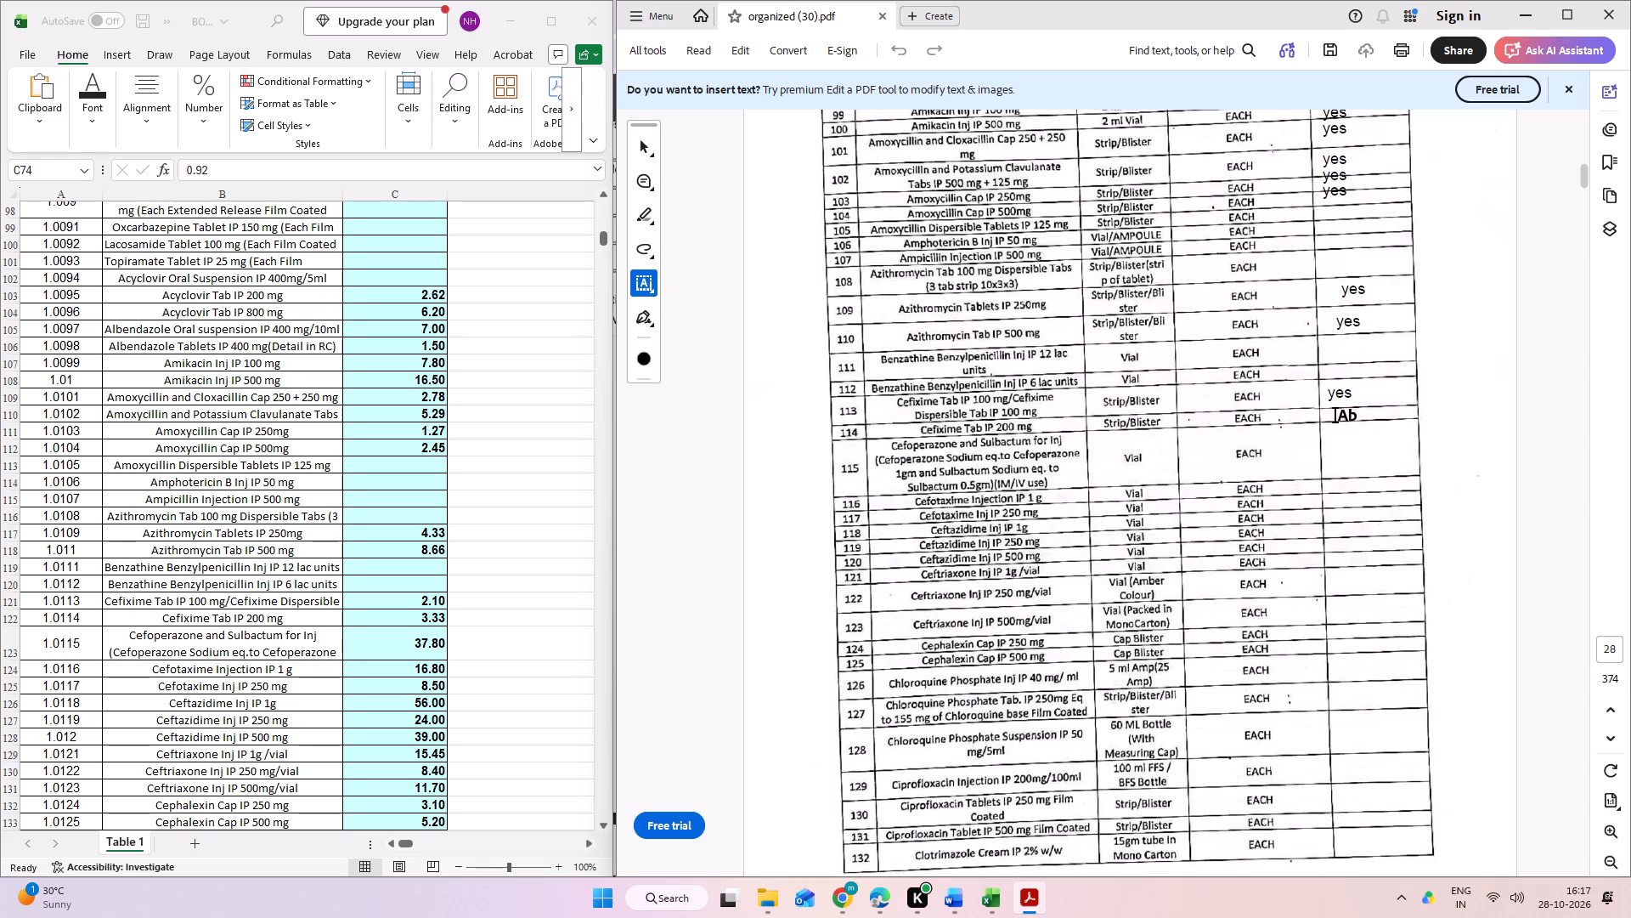
pyautogui.click(1337, 414)
pyautogui.hotkey('ctrl', 'v')
pyautogui.click(1205, 417)
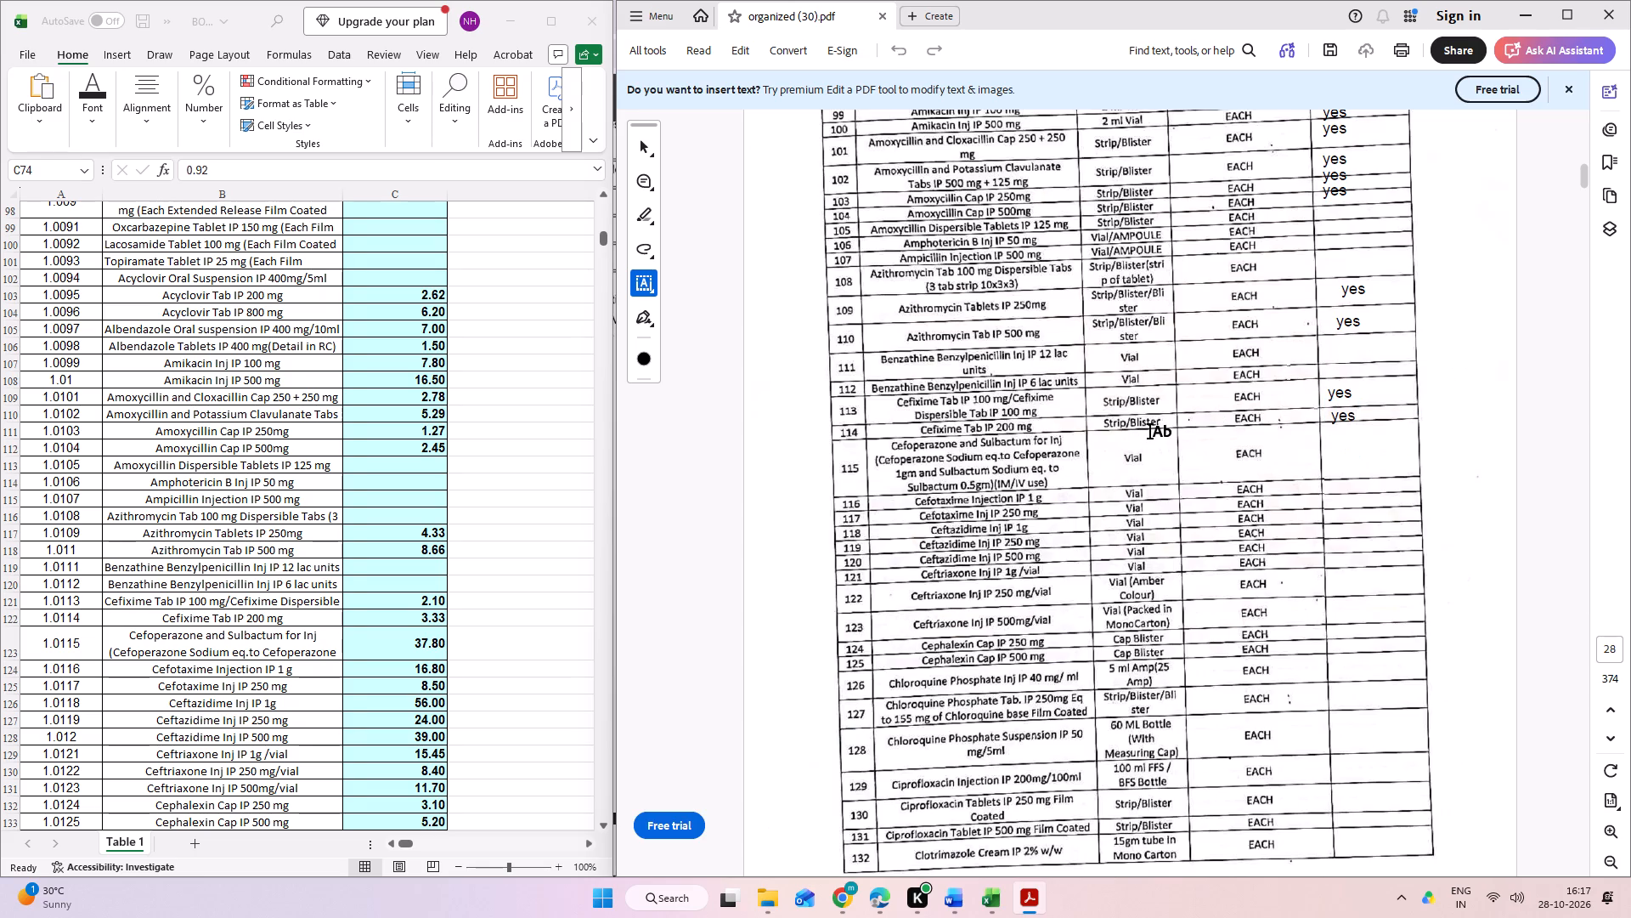
# Check the next rates in the workbook and start one text box at Cefoperazone and Sulbactum with "yes" for items 115 to 120.
pyautogui.click(480, 526)
pyautogui.scroll(-1, 513, 500)
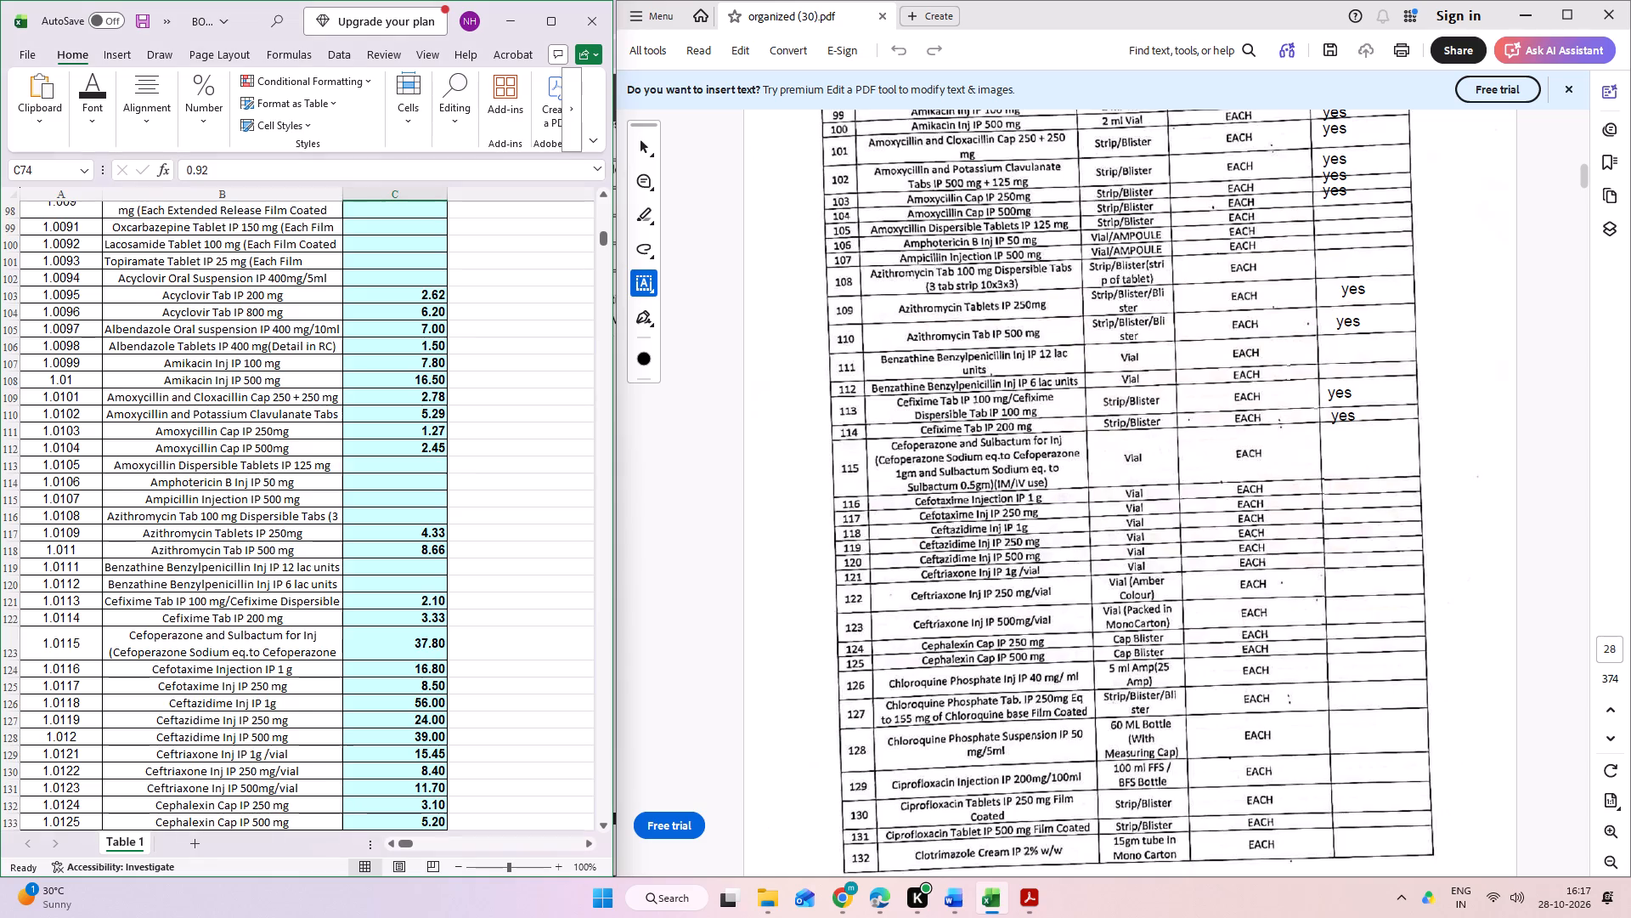
pyautogui.scroll(-2, 513, 500)
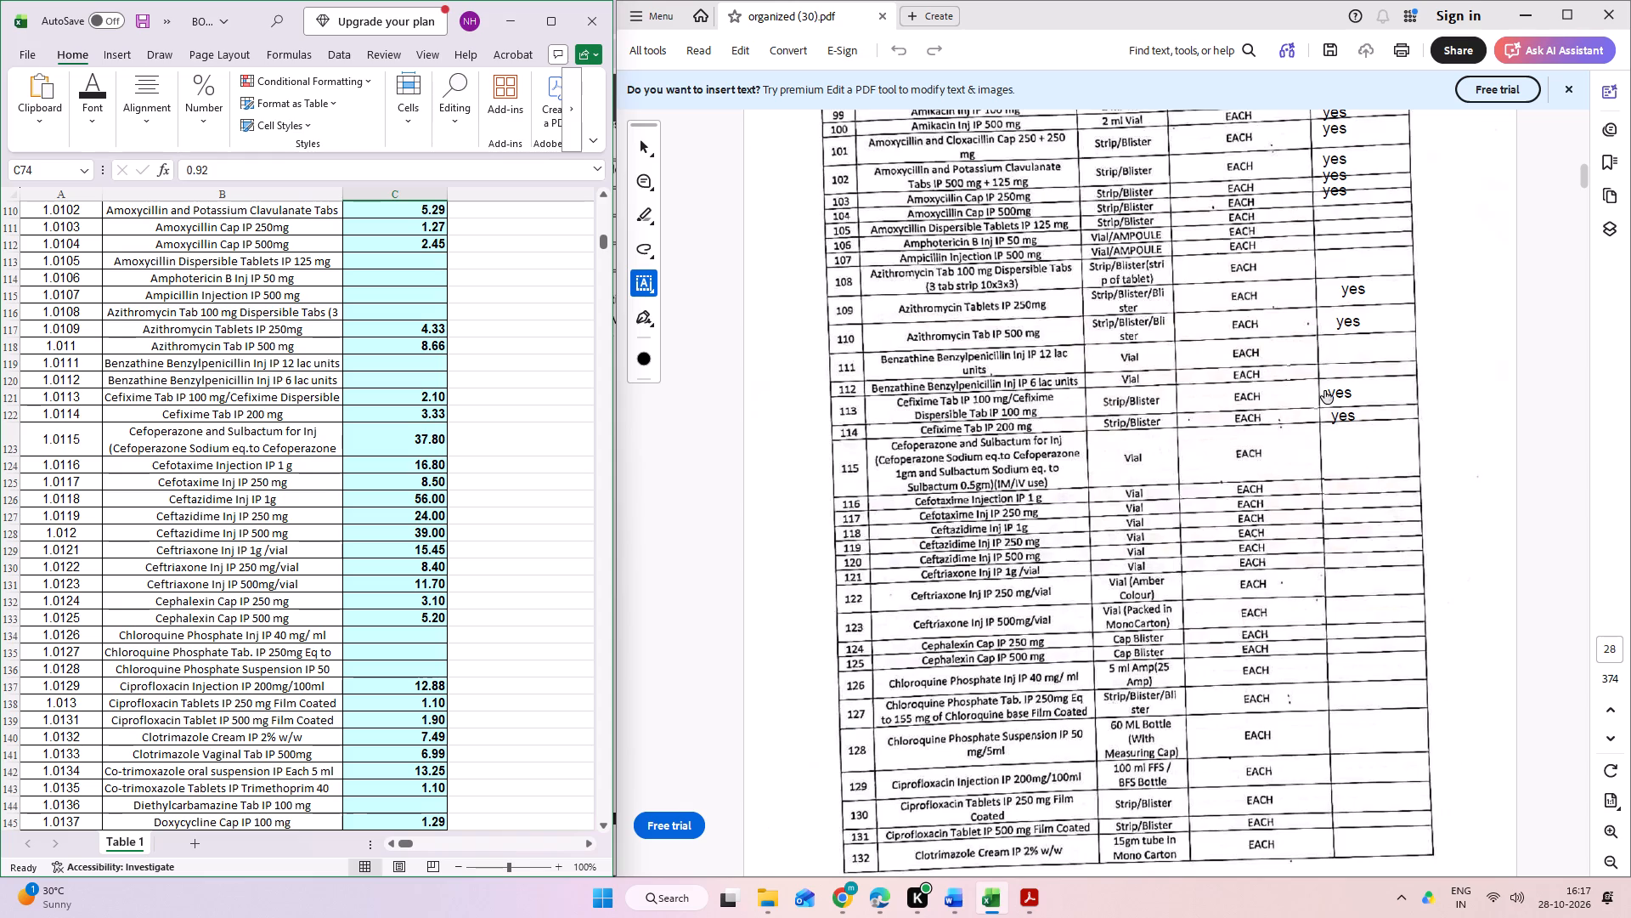
pyautogui.click(1352, 453)
pyautogui.hotkey('ctrl', 'v')
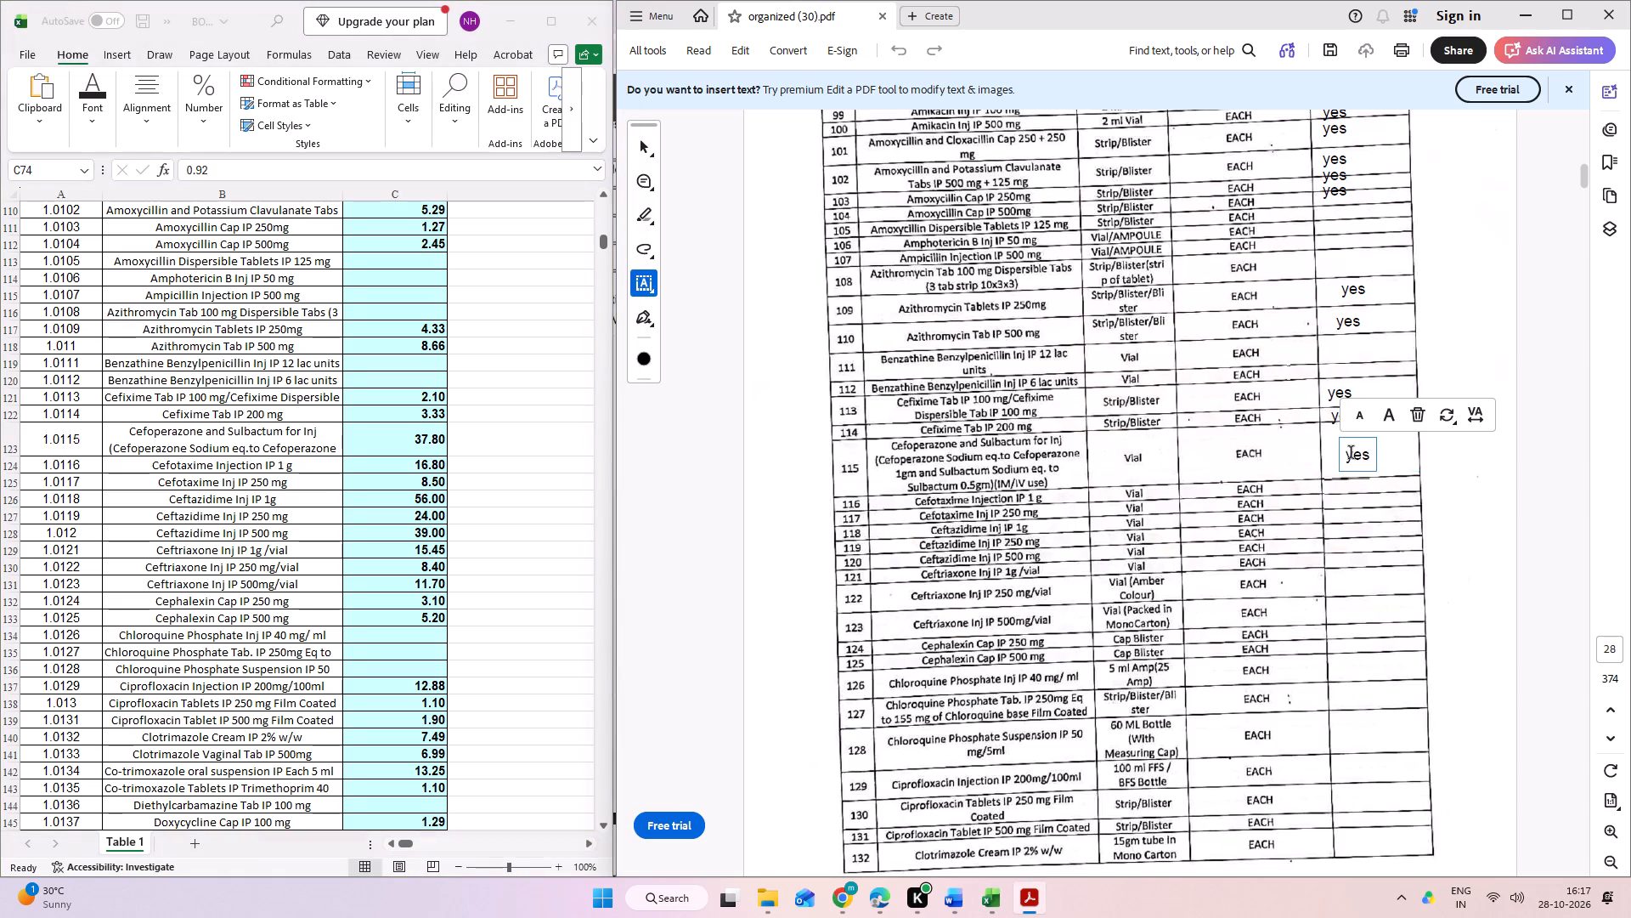
pyautogui.press('Return')
pyautogui.press('Return')
pyautogui.hotkey('ctrl', 'v')
pyautogui.press('Return')
pyautogui.hotkey('ctrl', 'v')
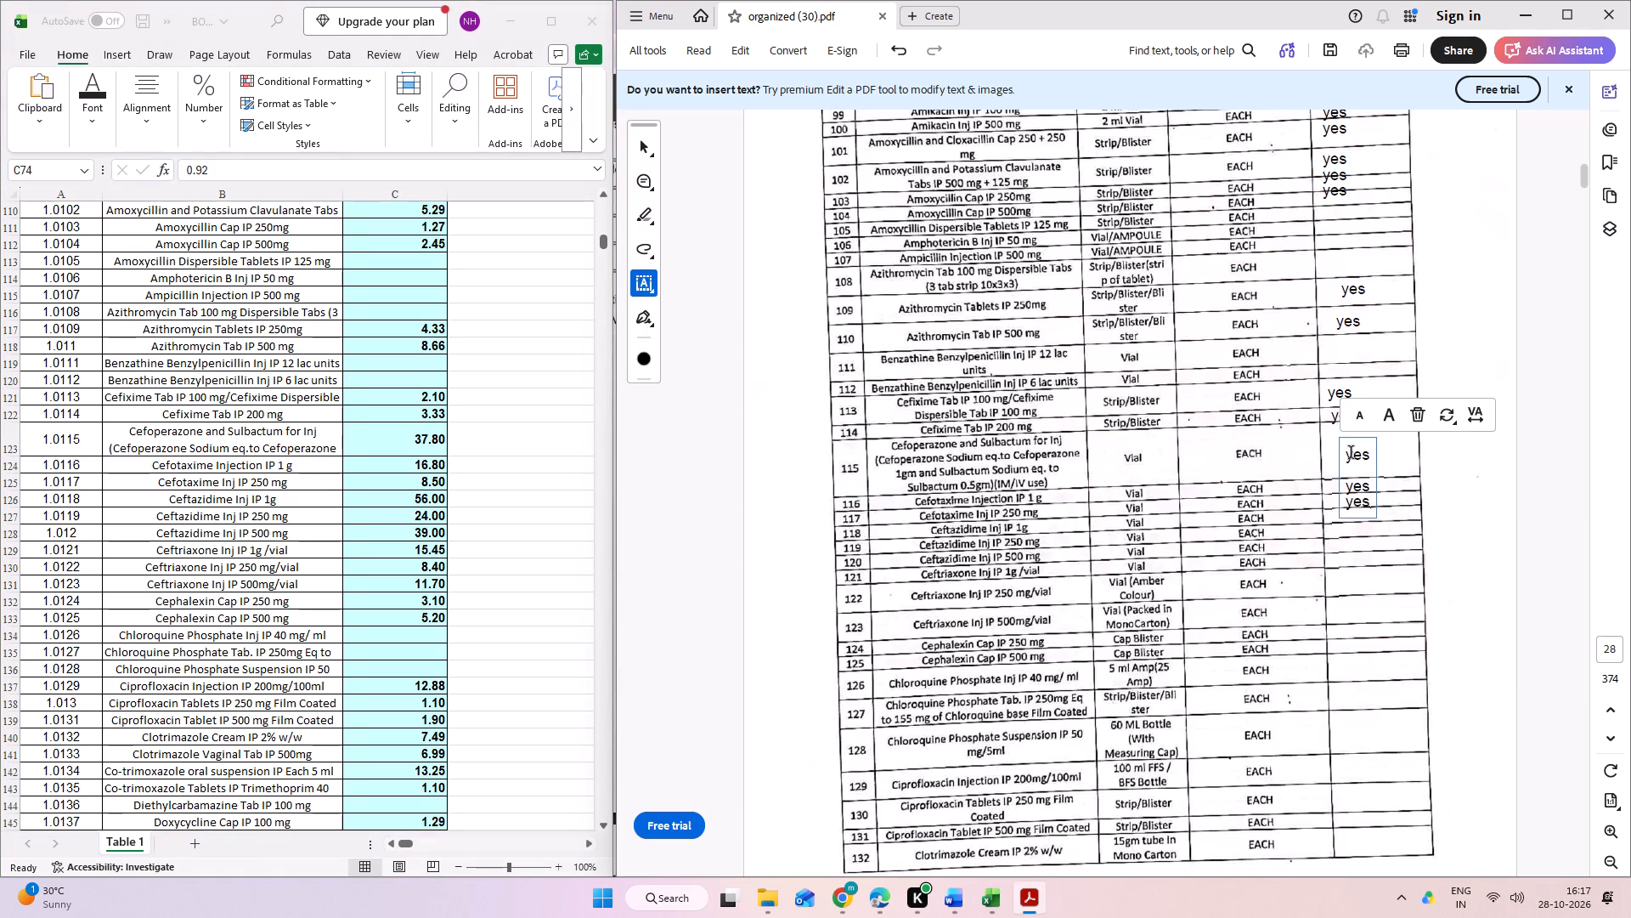
pyautogui.press('Return')
pyautogui.hotkey('ctrl', 'v')
pyautogui.press('Return')
pyautogui.hotkey('ctrl', 'v')
pyautogui.press('Return')
pyautogui.hotkey('ctrl', 'v')
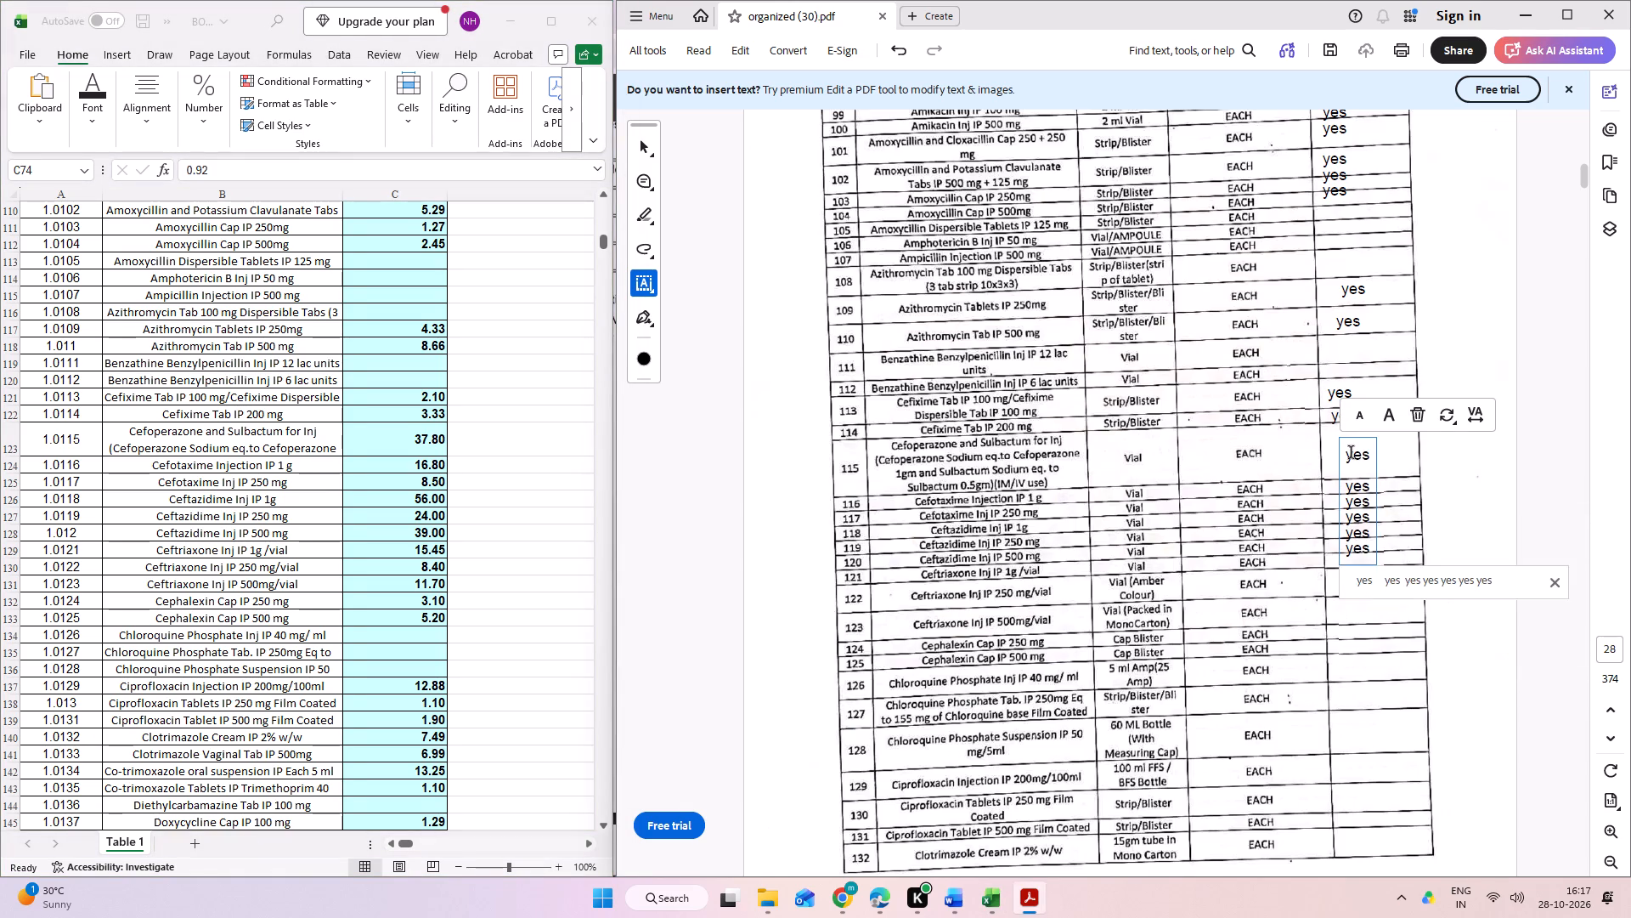
# Continue the same text box with "yes" for items 121 to 125, removing the surplus blank line before the last entry.
pyautogui.press('Return')
pyautogui.hotkey('ctrl', 'v')
pyautogui.press('Return')
pyautogui.hotkey('ctrl', 'v')
pyautogui.press('Return')
pyautogui.press('Return')
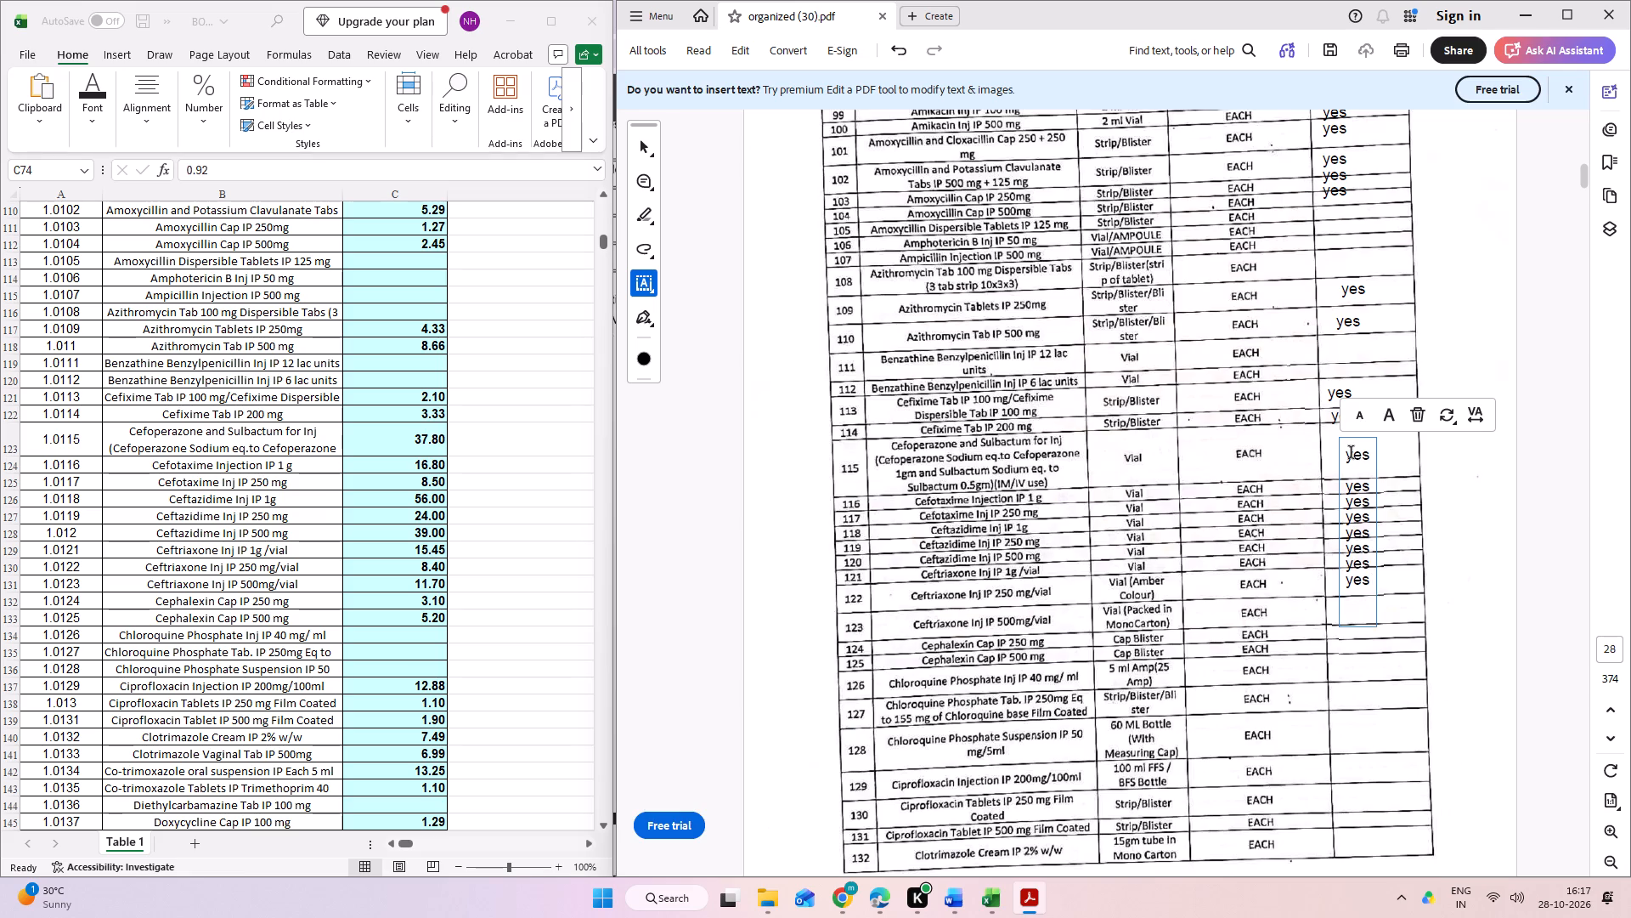
pyautogui.hotkey('ctrl', 'v')
pyautogui.press('Return')
pyautogui.hotkey('ctrl', 'v')
pyautogui.press('Return')
pyautogui.press('Return')
pyautogui.hotkey('ctrl', 'v')
pyautogui.press('Up')
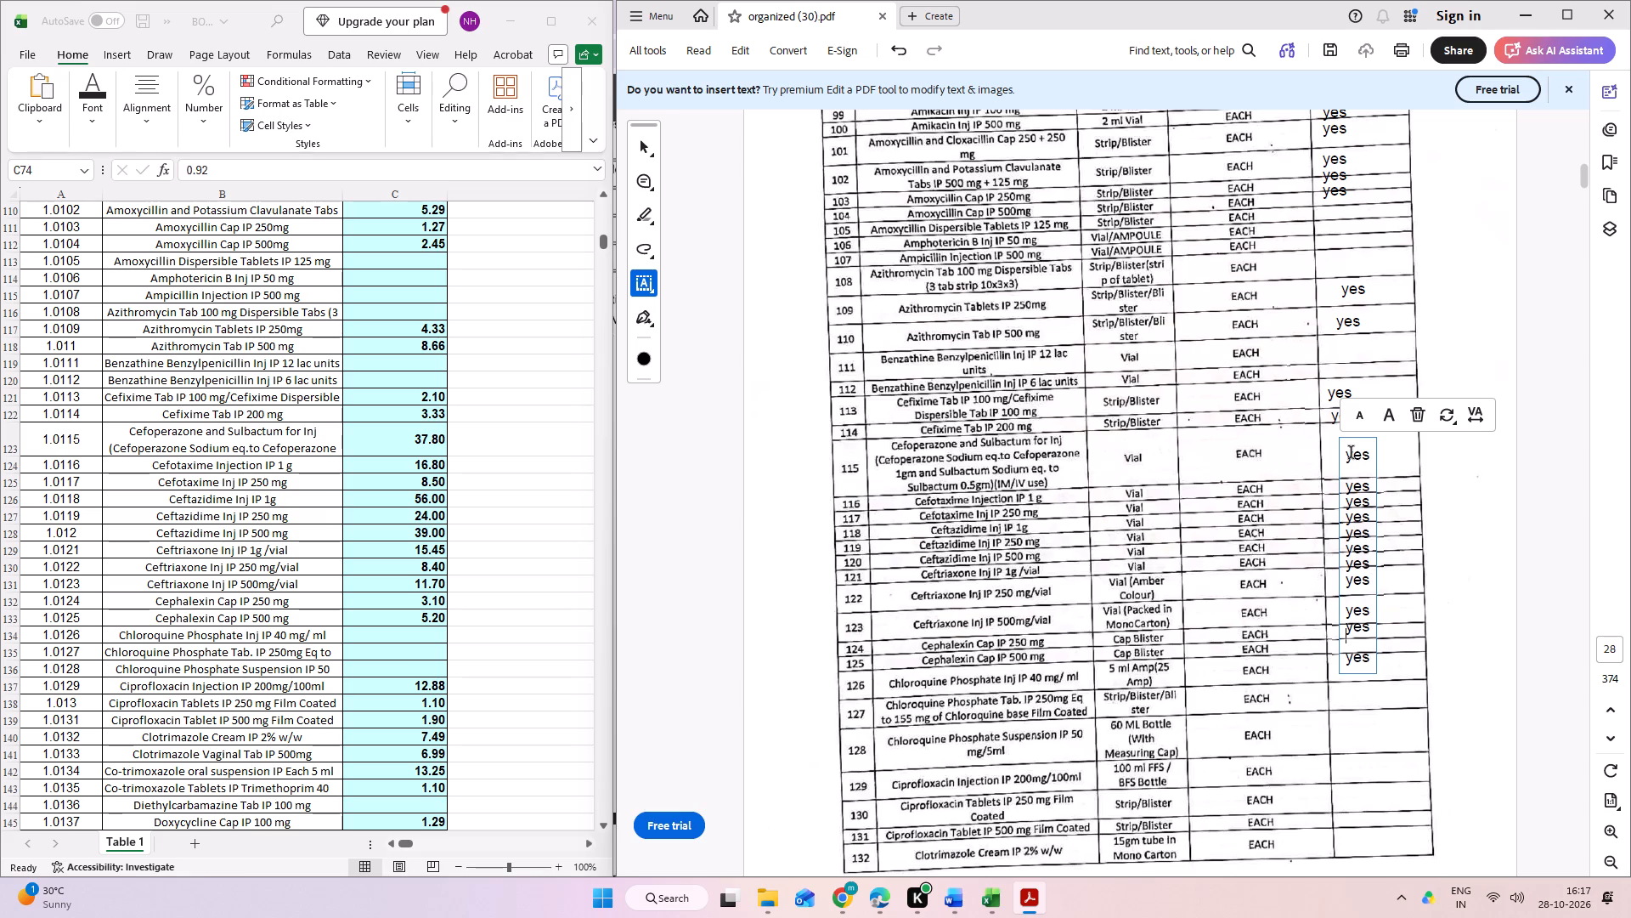
pyautogui.press('Delete')
pyautogui.click(1557, 462)
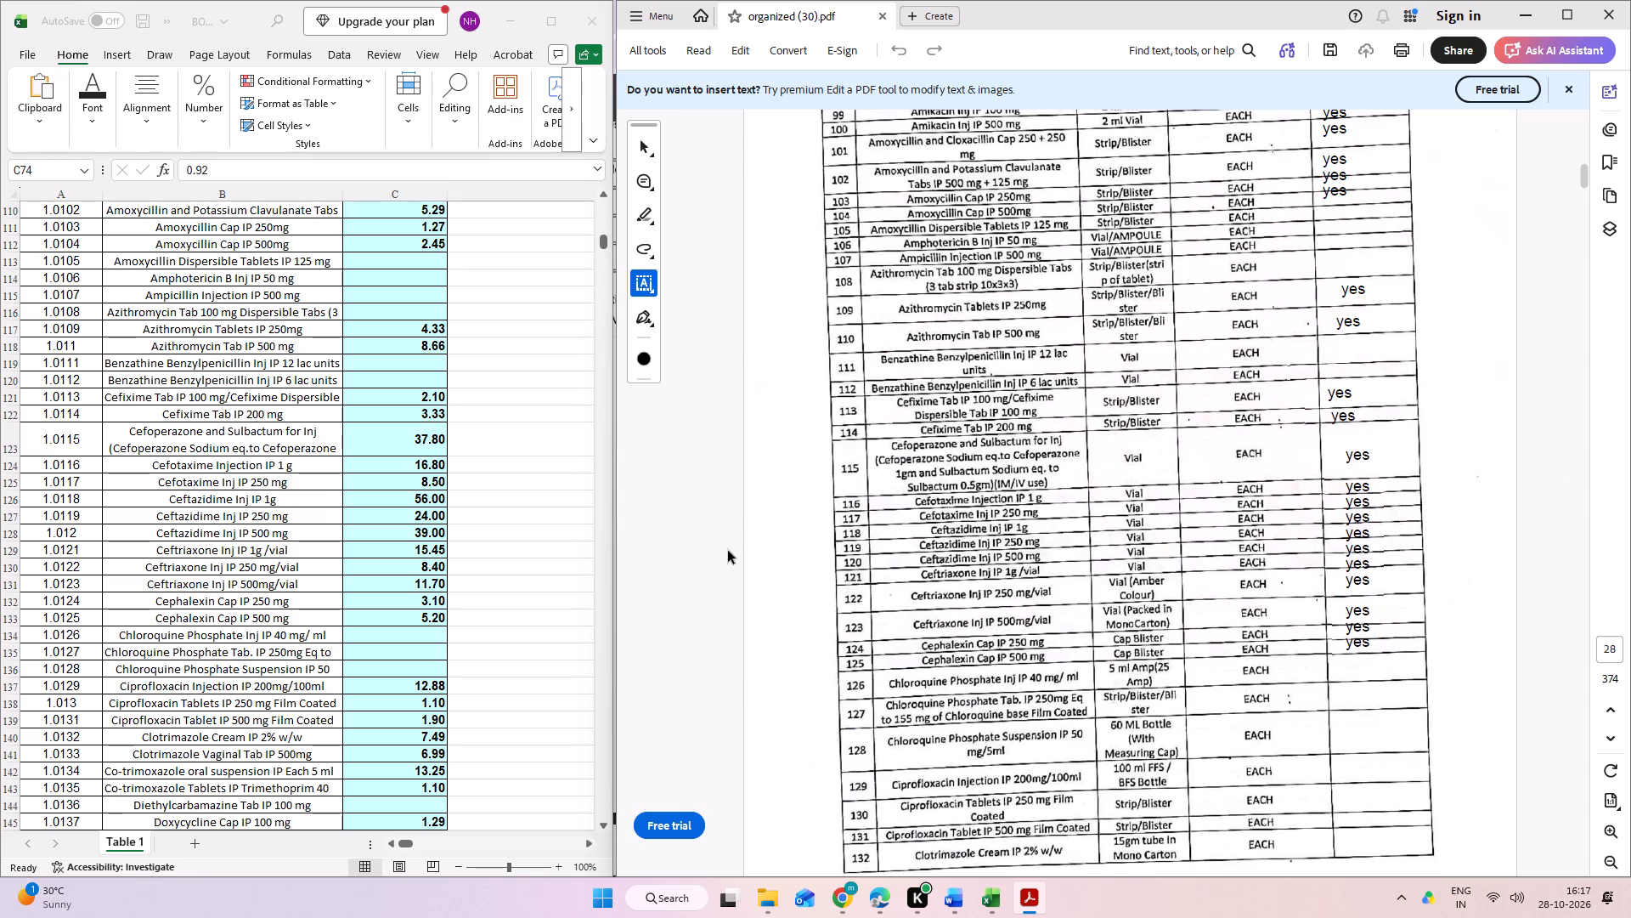
# Check the next rates in the workbook and add one text box with "yes" for items 129 to 132, Ciprofloxacin Injection to Clotrimazole Cream.
pyautogui.click(497, 531)
pyautogui.scroll(-2, 497, 531)
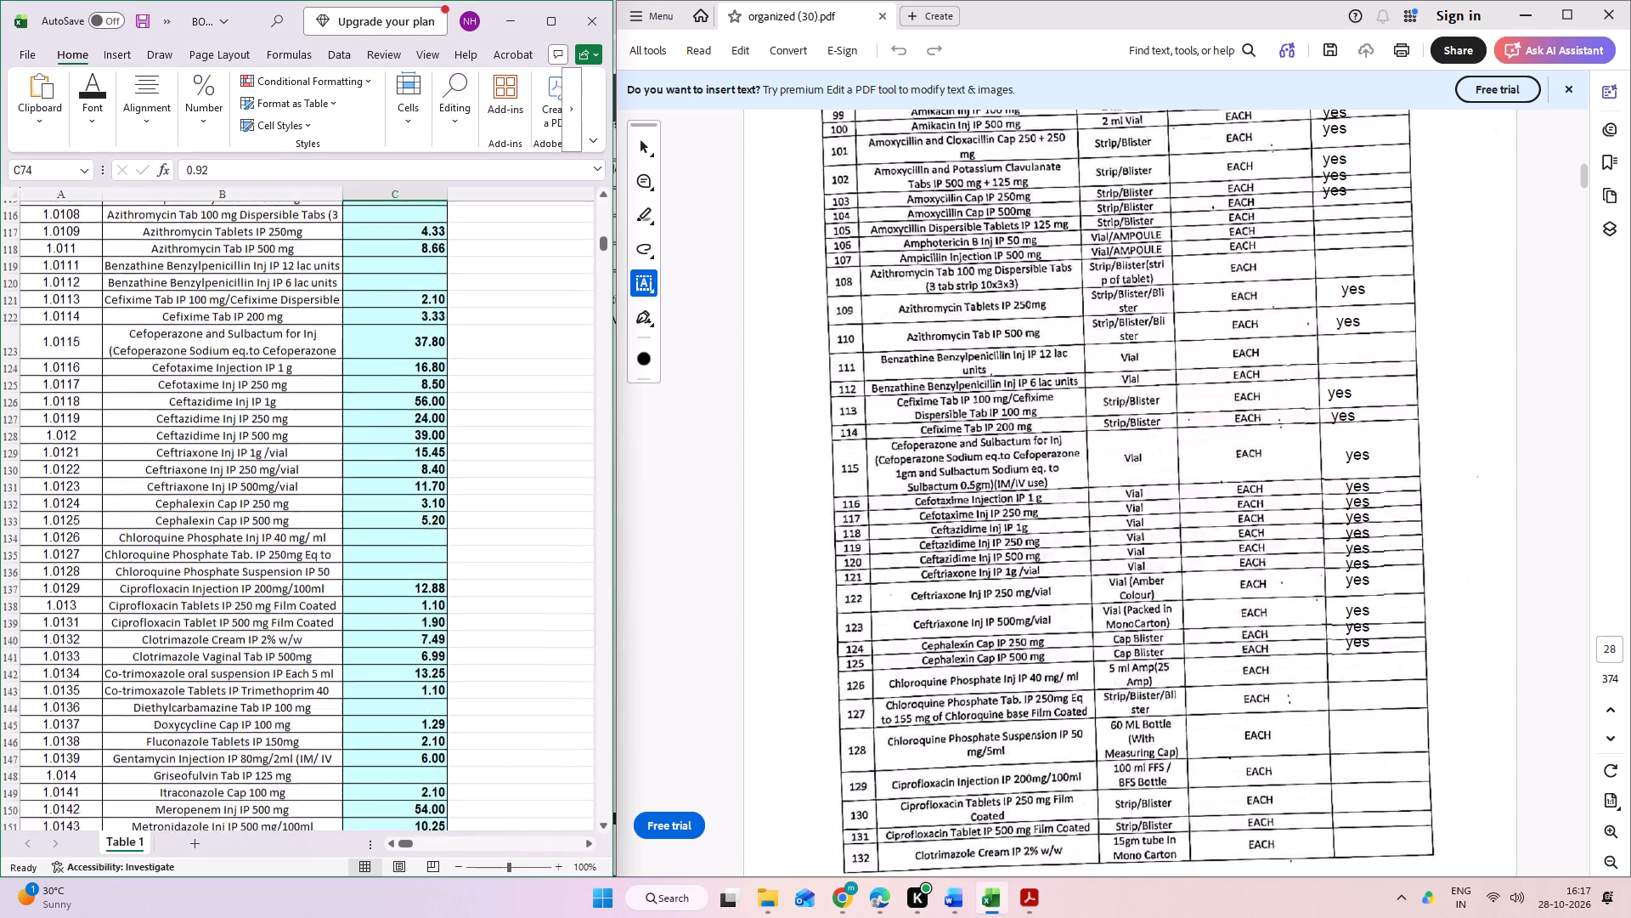
pyautogui.scroll(-2, 497, 531)
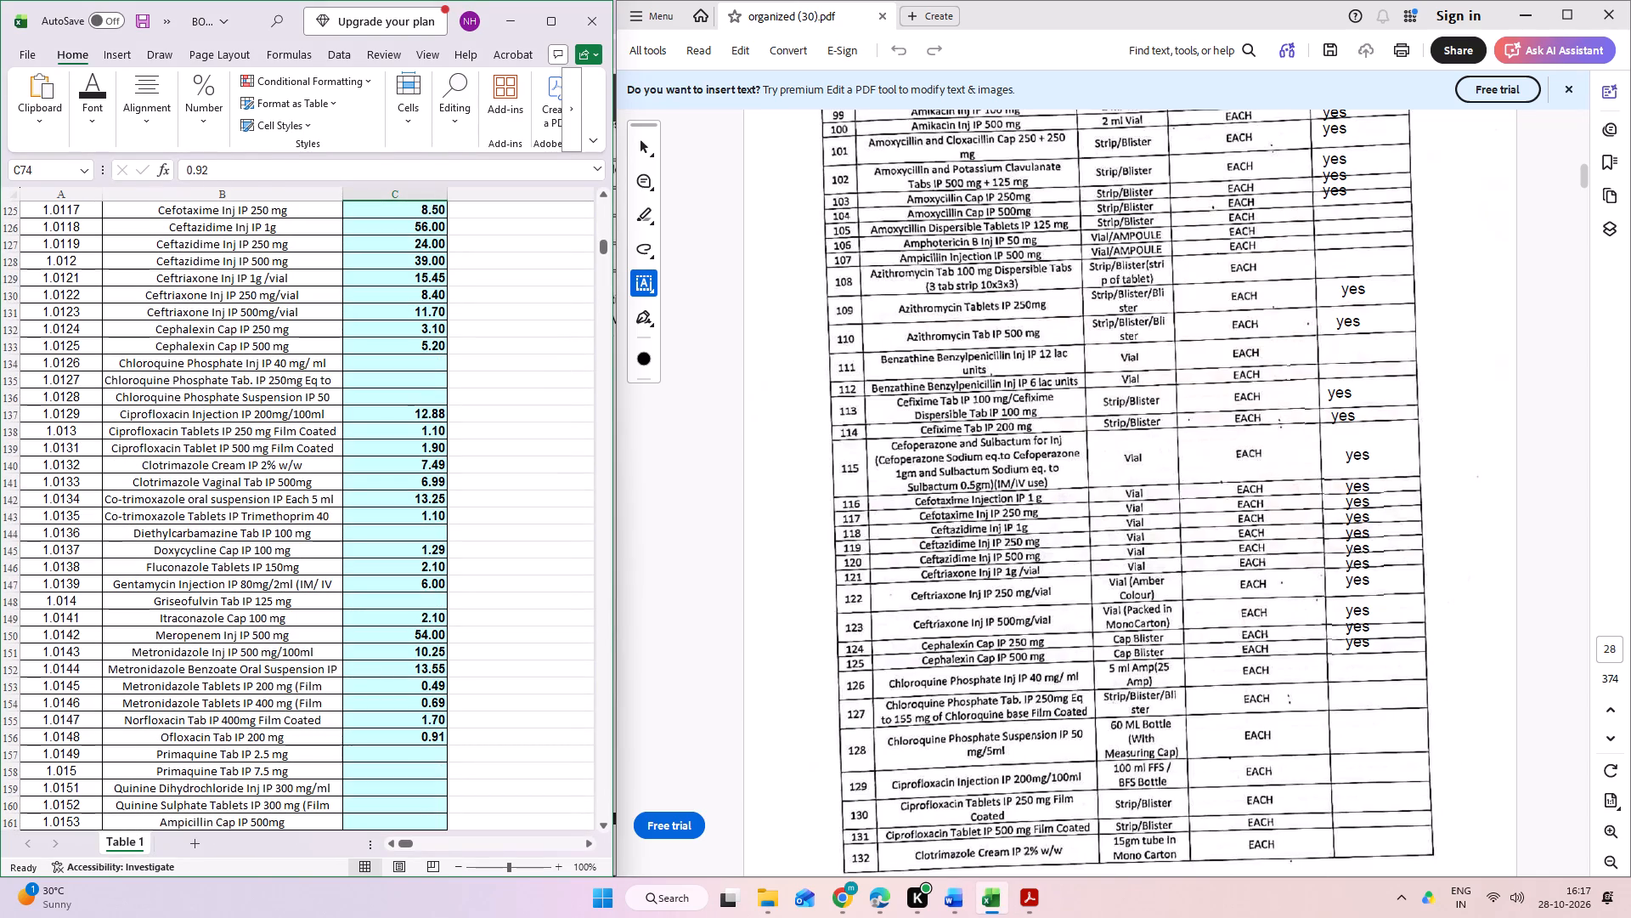
pyautogui.click(419, 415)
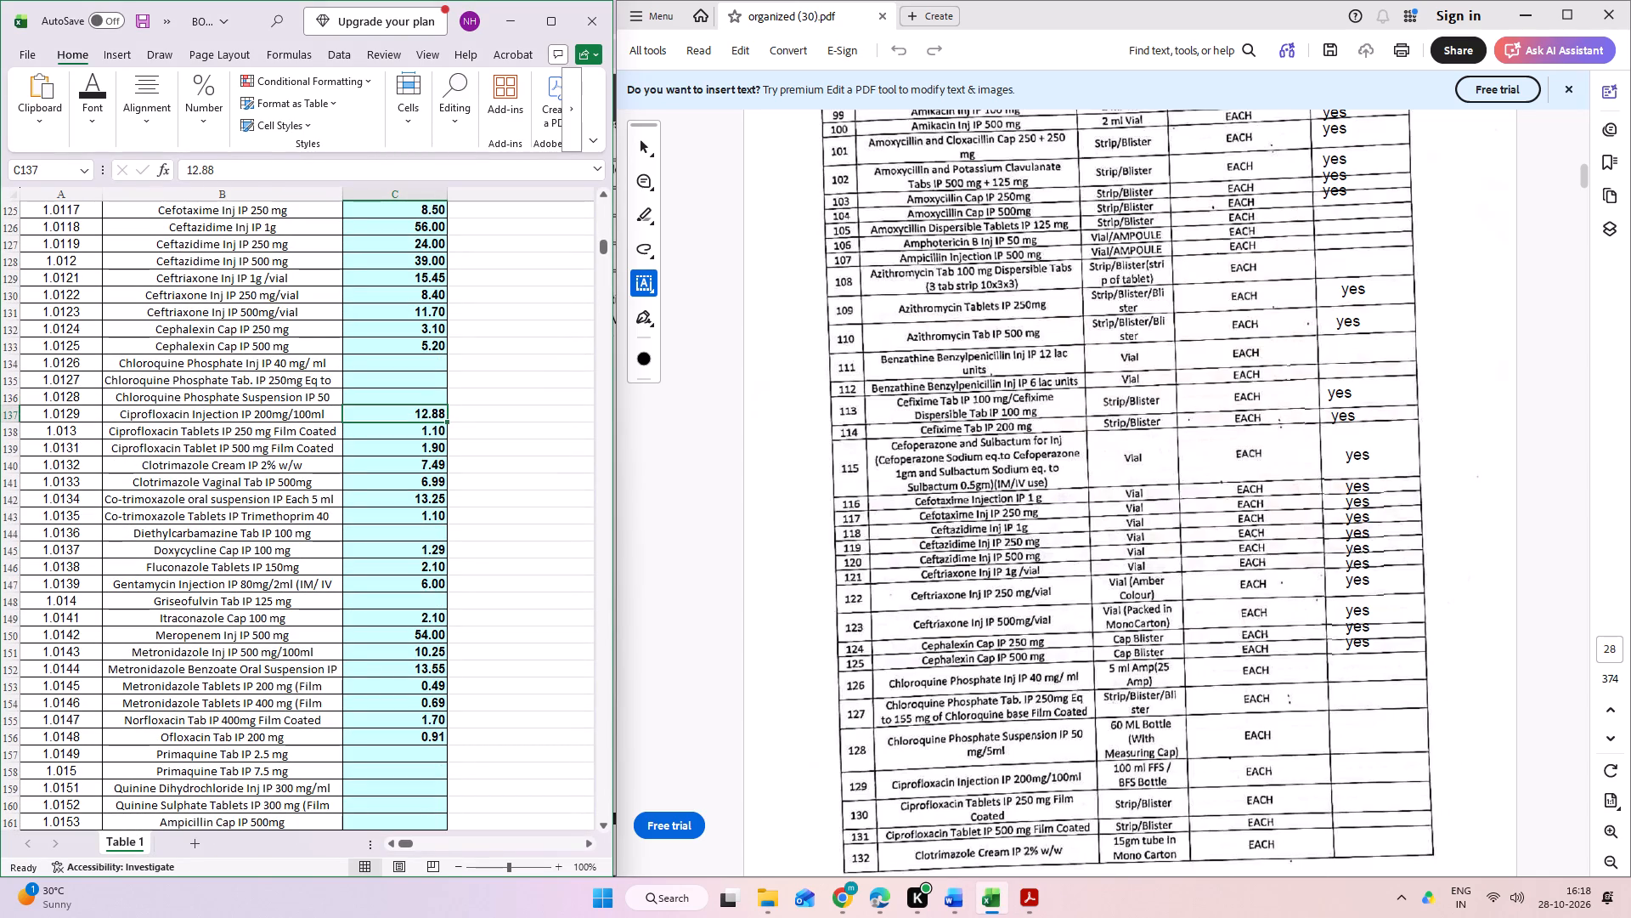
pyautogui.click(429, 536)
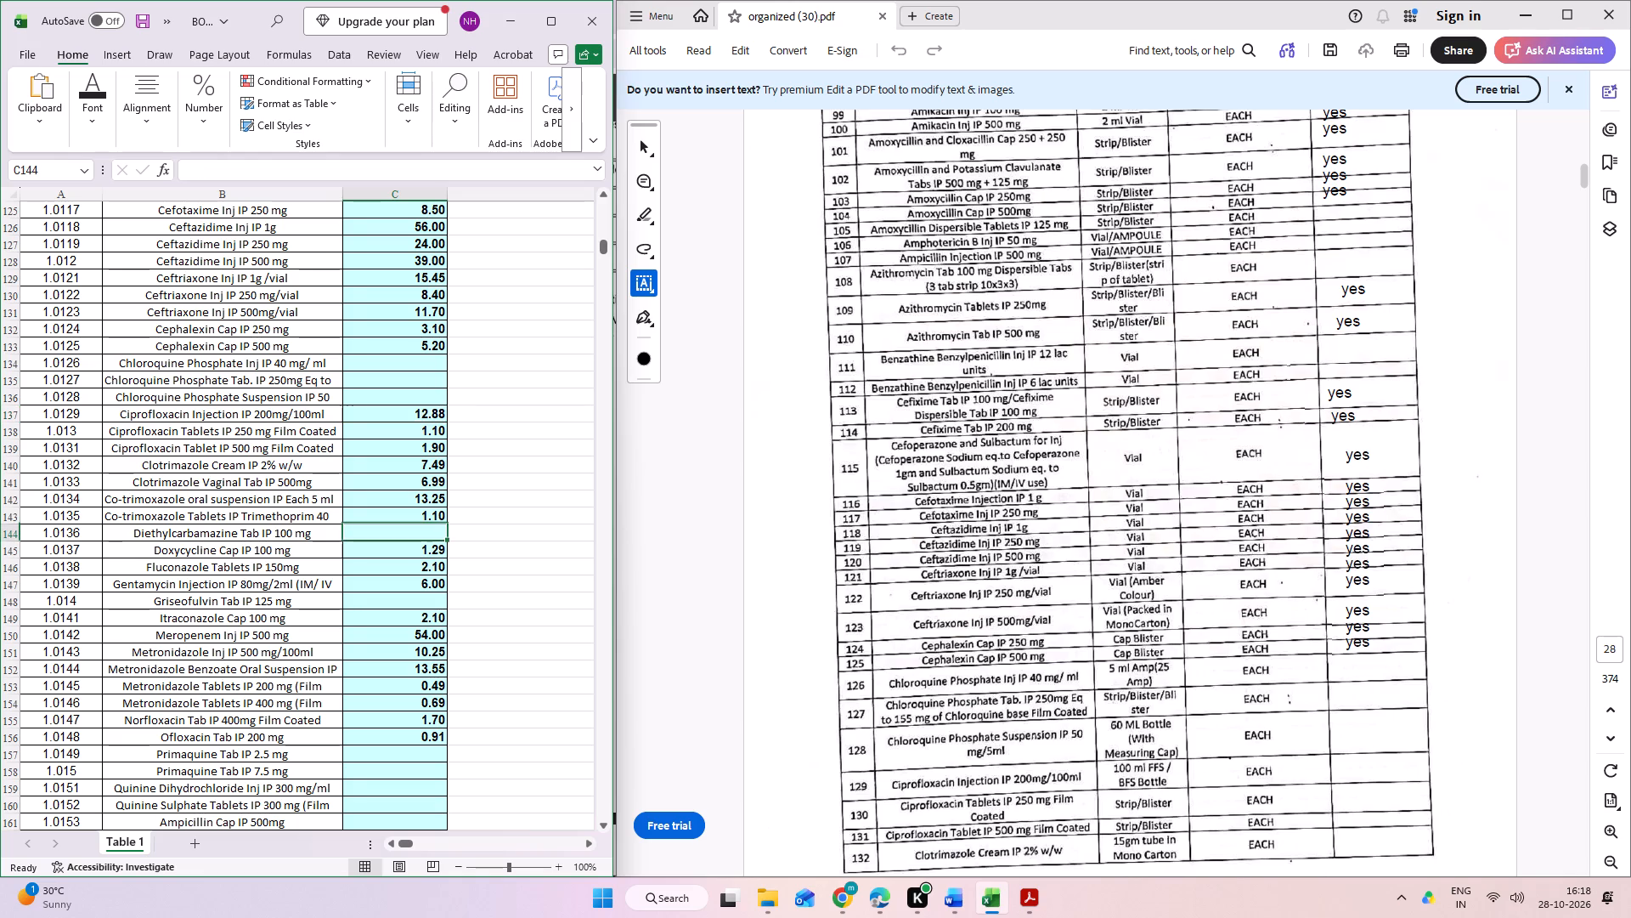
pyautogui.click(426, 741)
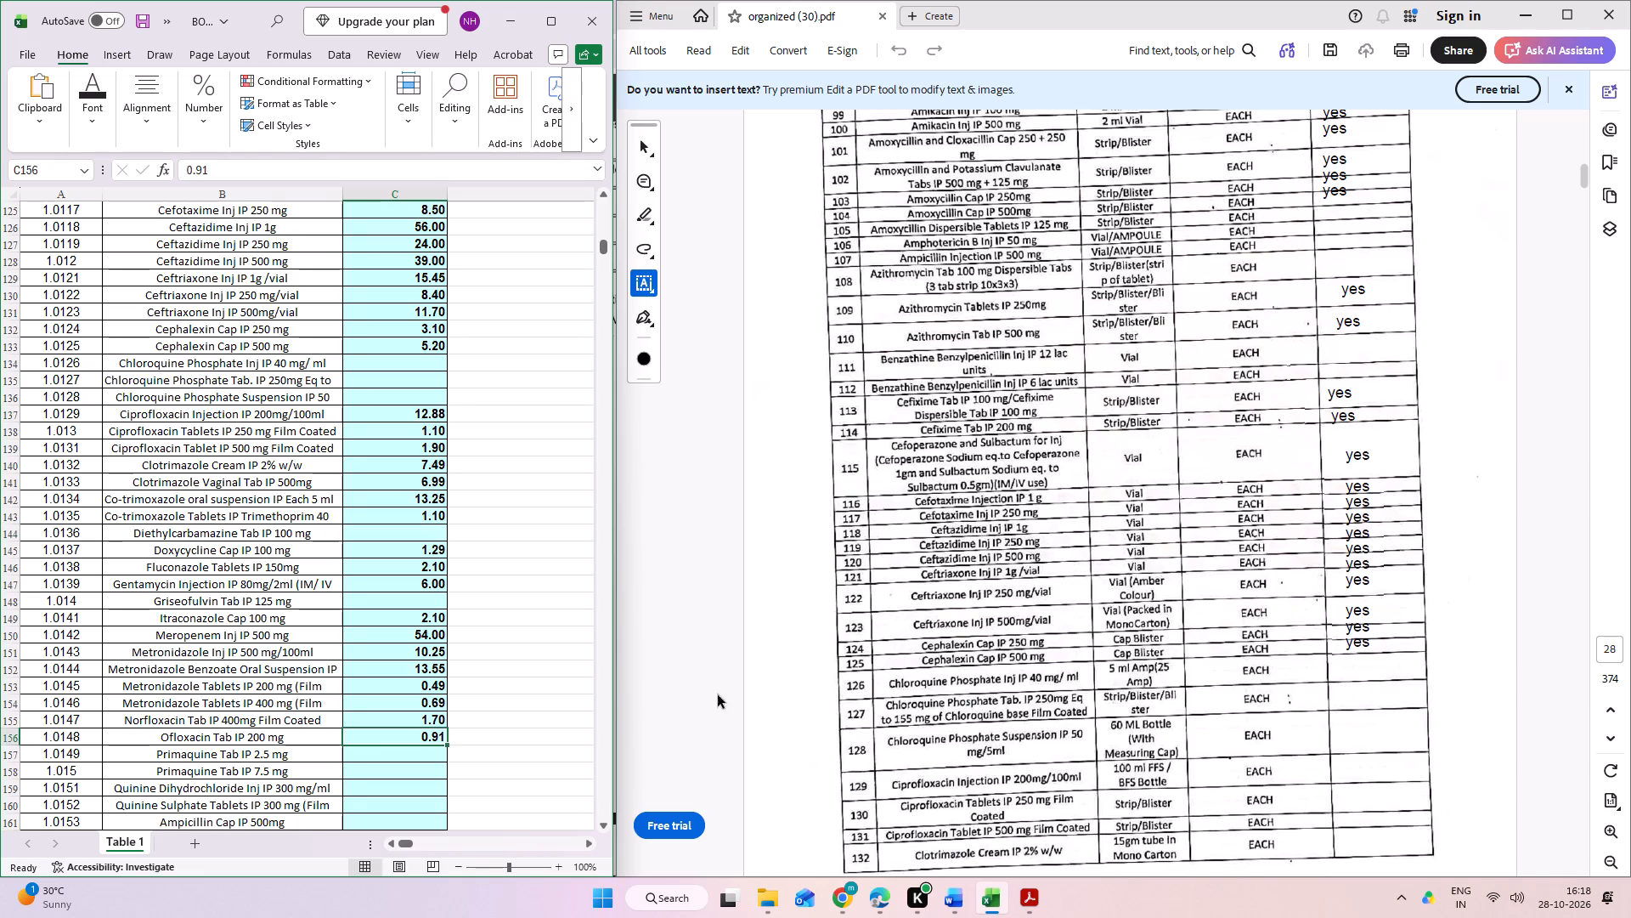
pyautogui.click(1548, 540)
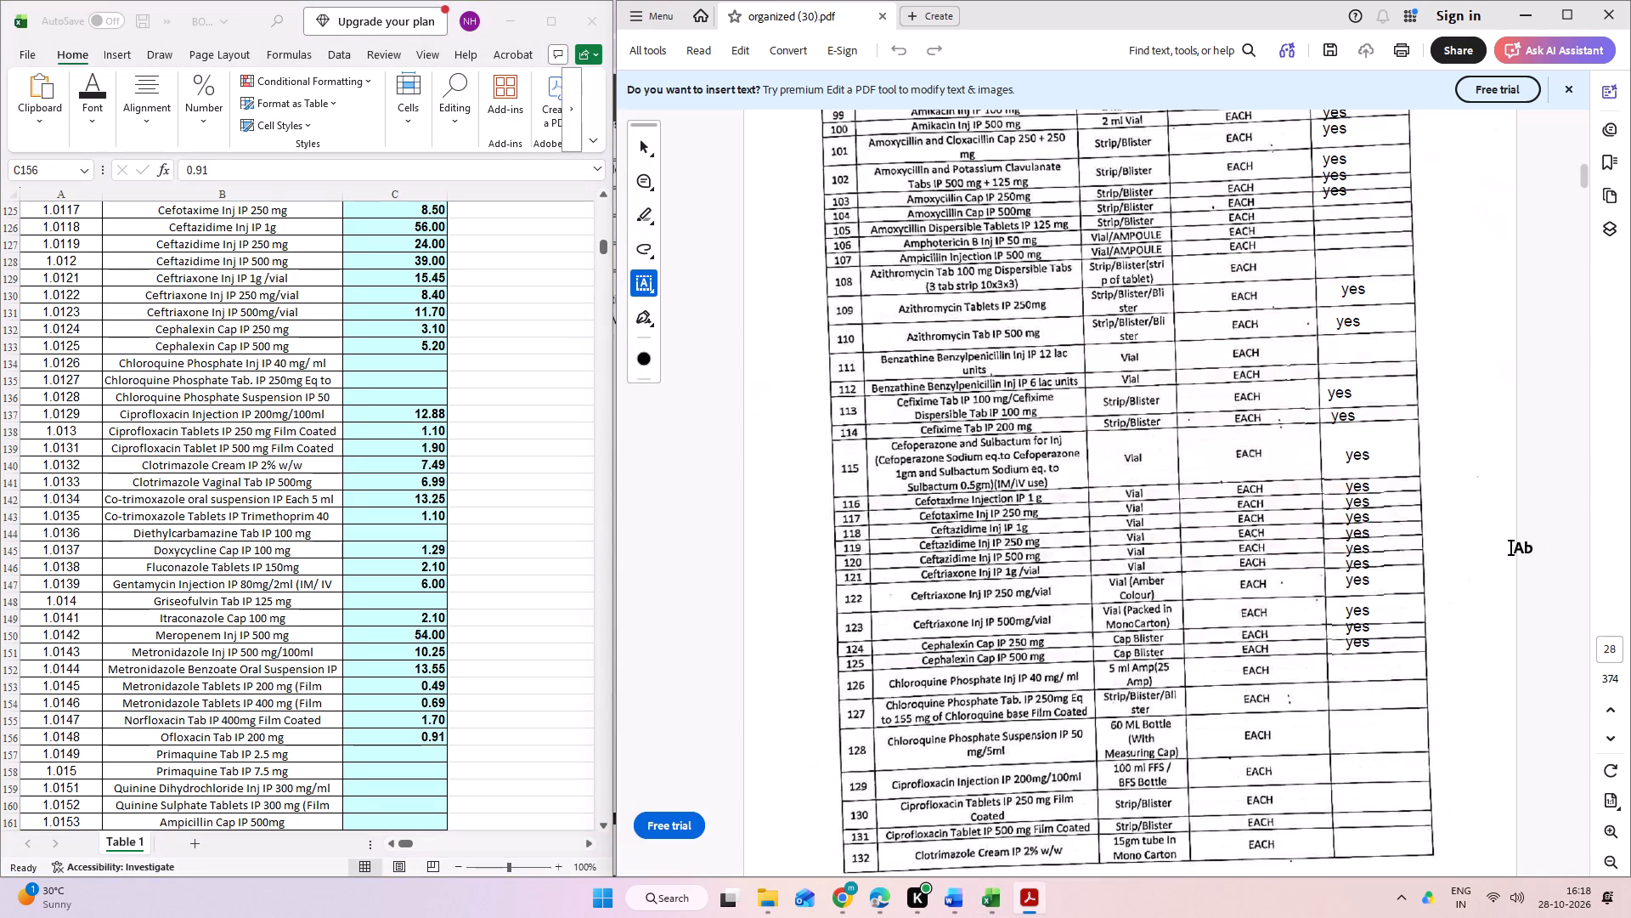
pyautogui.scroll(-2, 1513, 547)
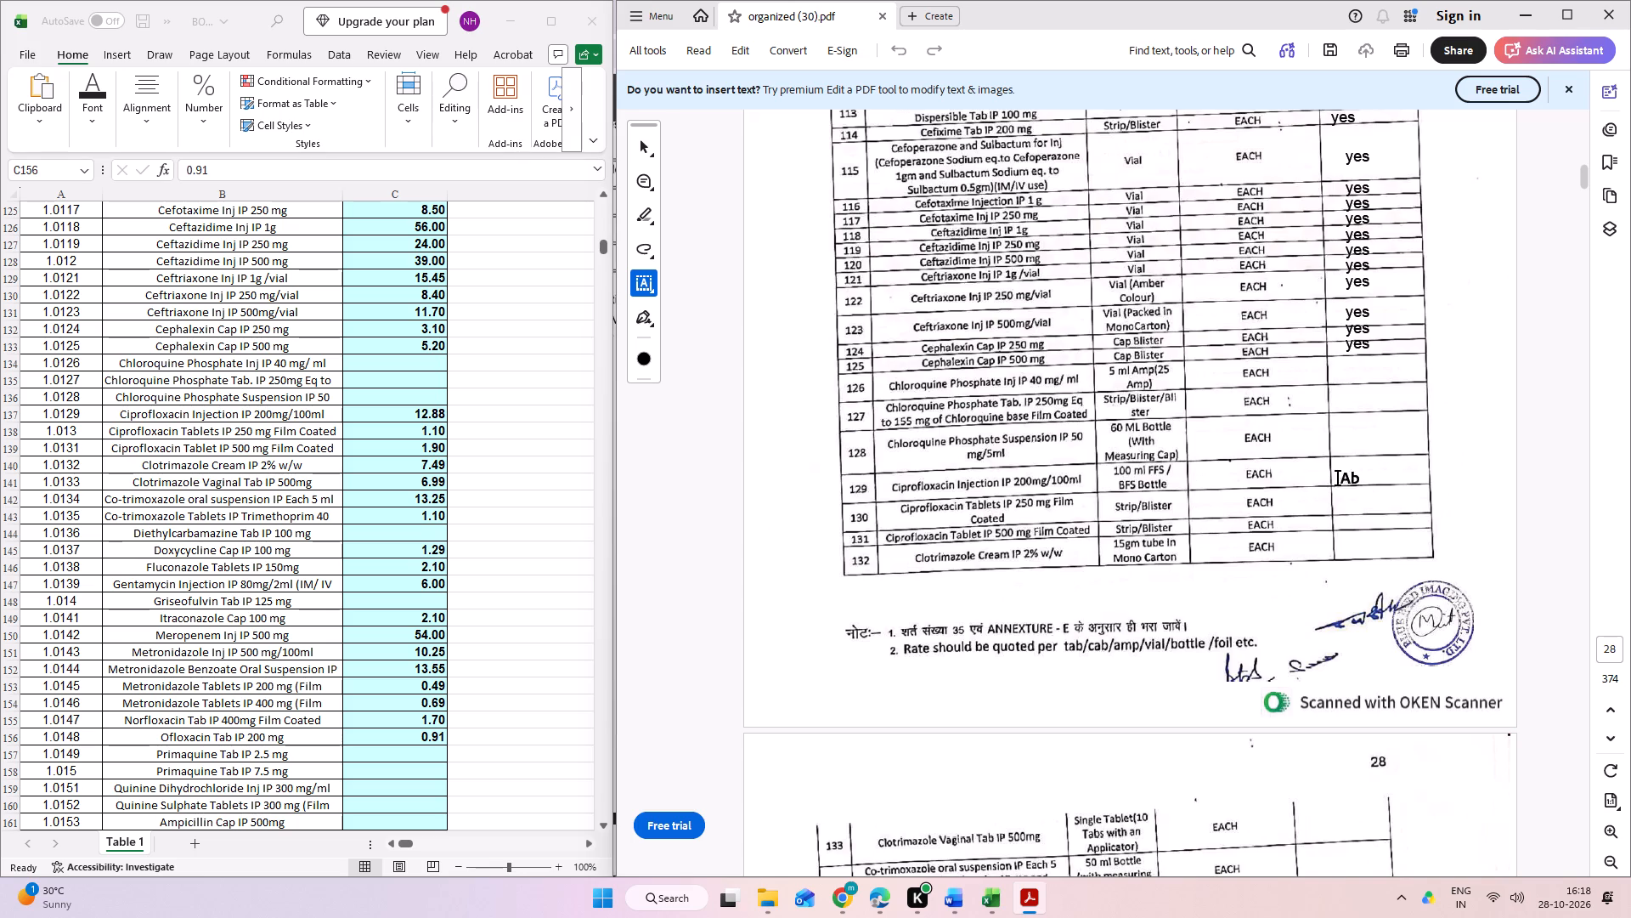
pyautogui.click(1358, 471)
pyautogui.hotkey('ctrl', 'v')
pyautogui.press('Return')
pyautogui.press('Return')
pyautogui.hotkey('ctrl', 'v')
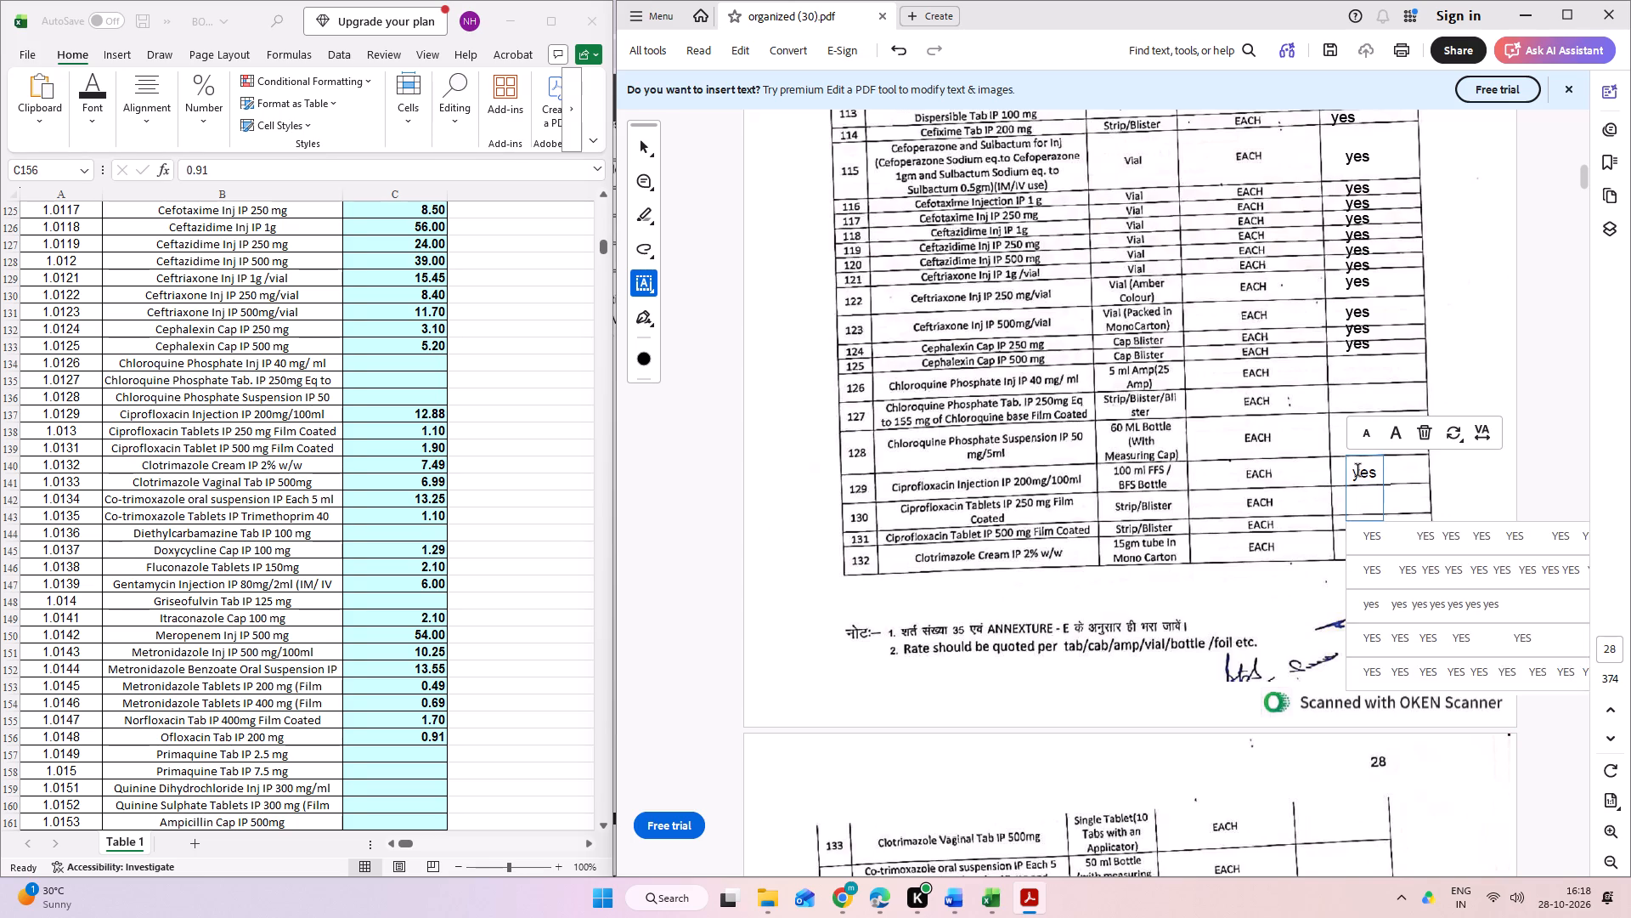
pyautogui.press('Return')
pyautogui.hotkey('ctrl', 'v')
pyautogui.press('Return')
pyautogui.hotkey('ctrl', 'v')
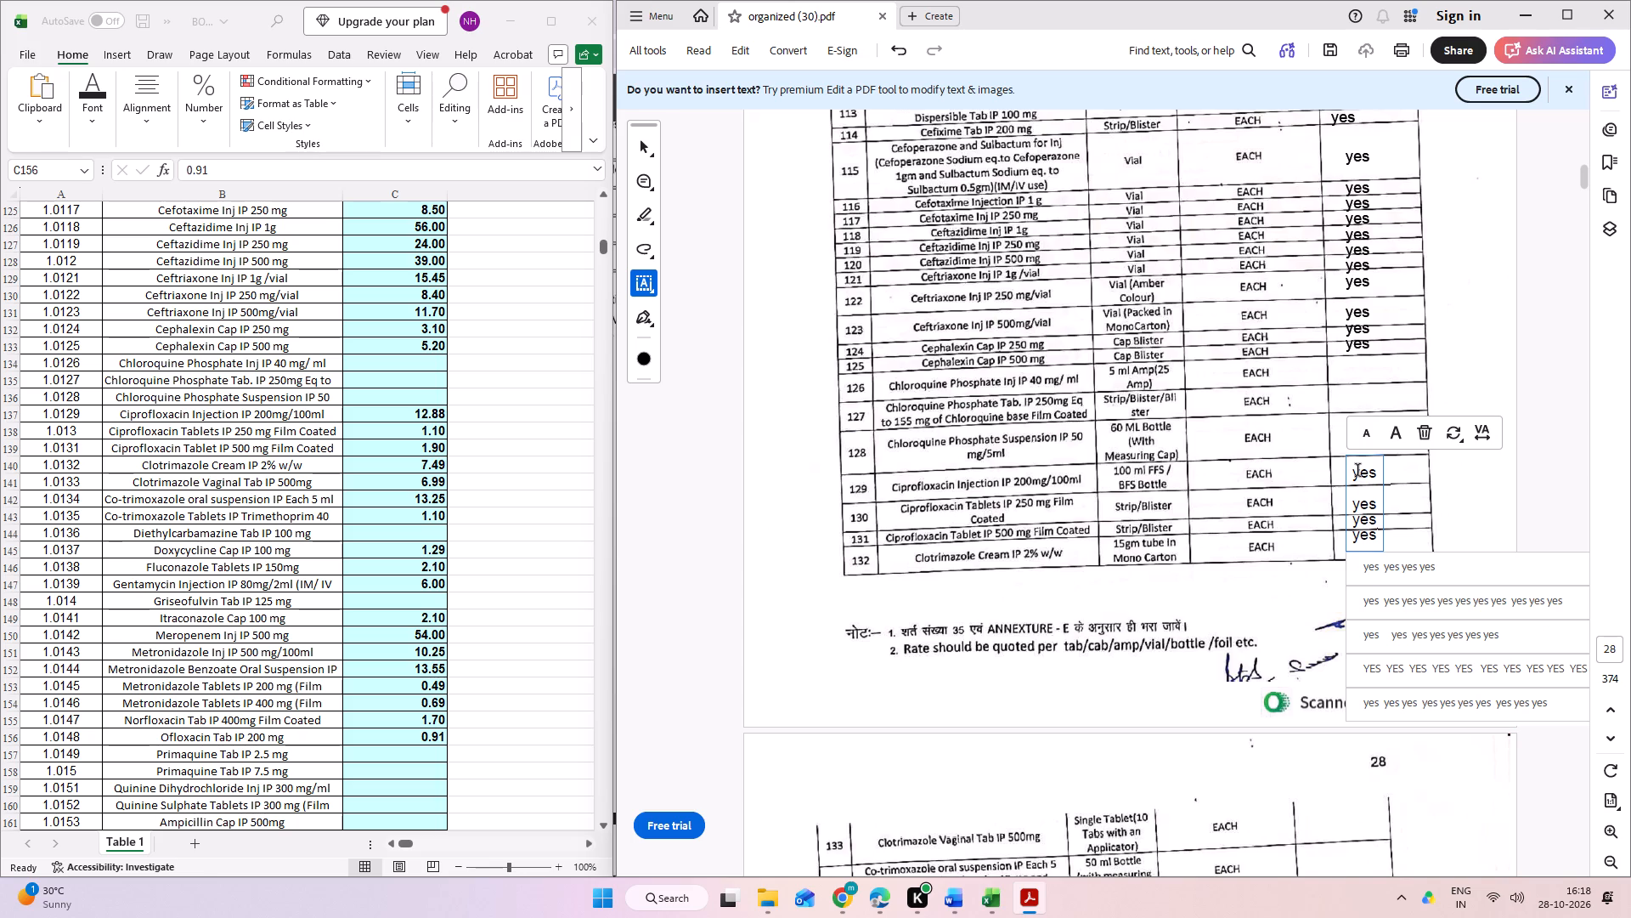
pyautogui.click(1532, 424)
# Start one text box at item 133, Clotrimazole Vaginal Tab, with "yes" for items 133, 134, 135 and 137.
pyautogui.scroll(-3, 1525, 439)
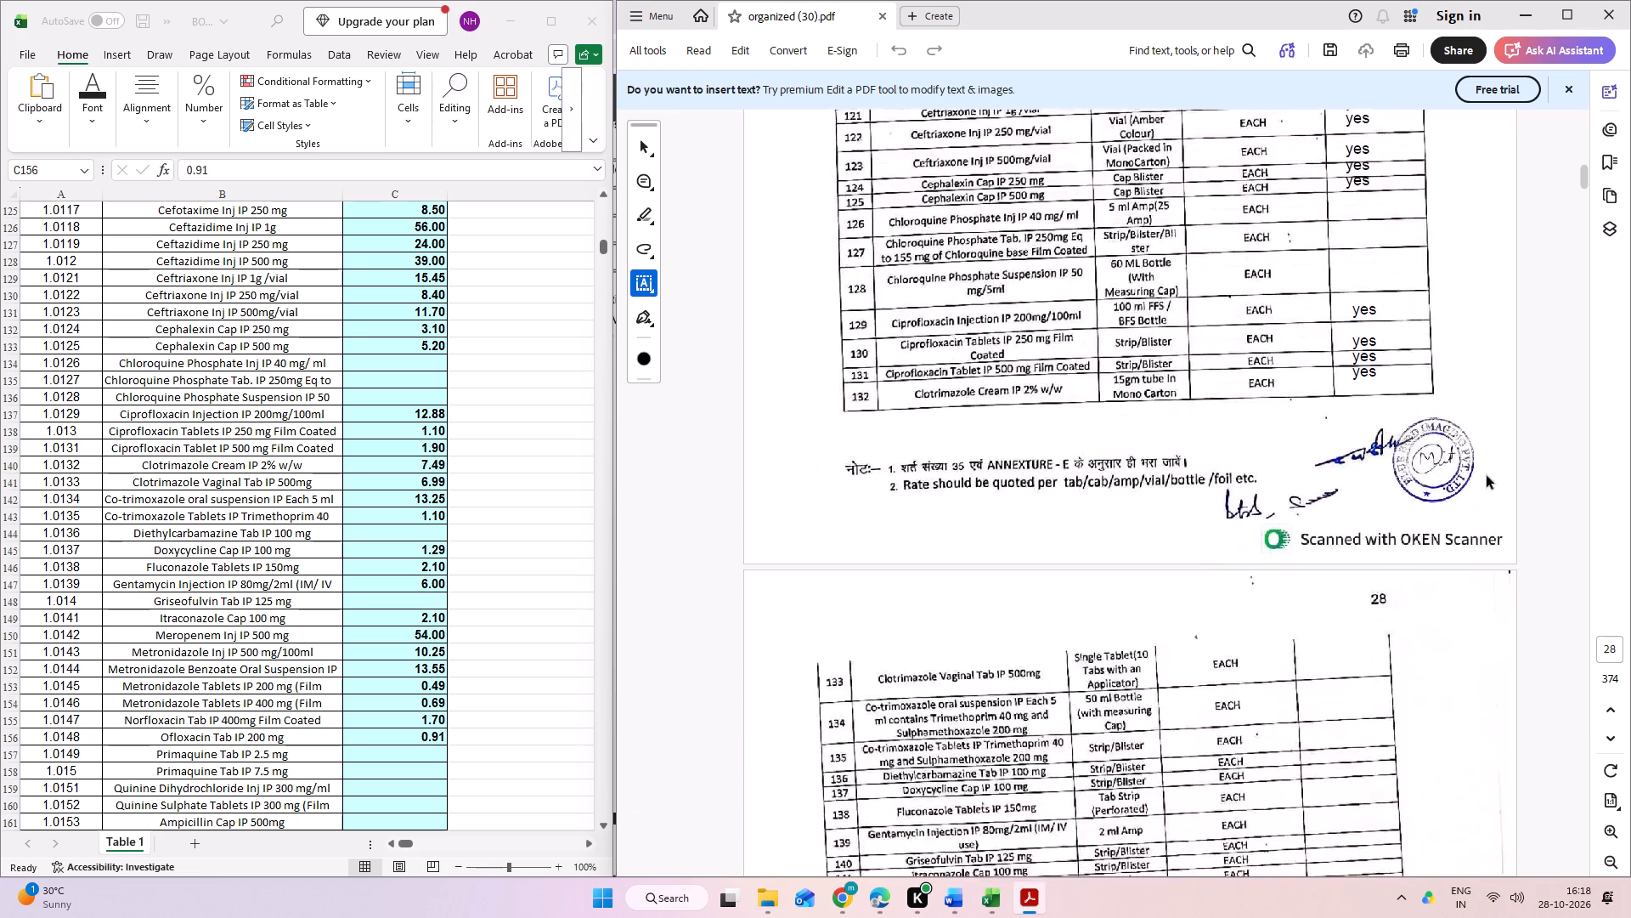
pyautogui.click(1312, 395)
pyautogui.hotkey('ctrl', 'v')
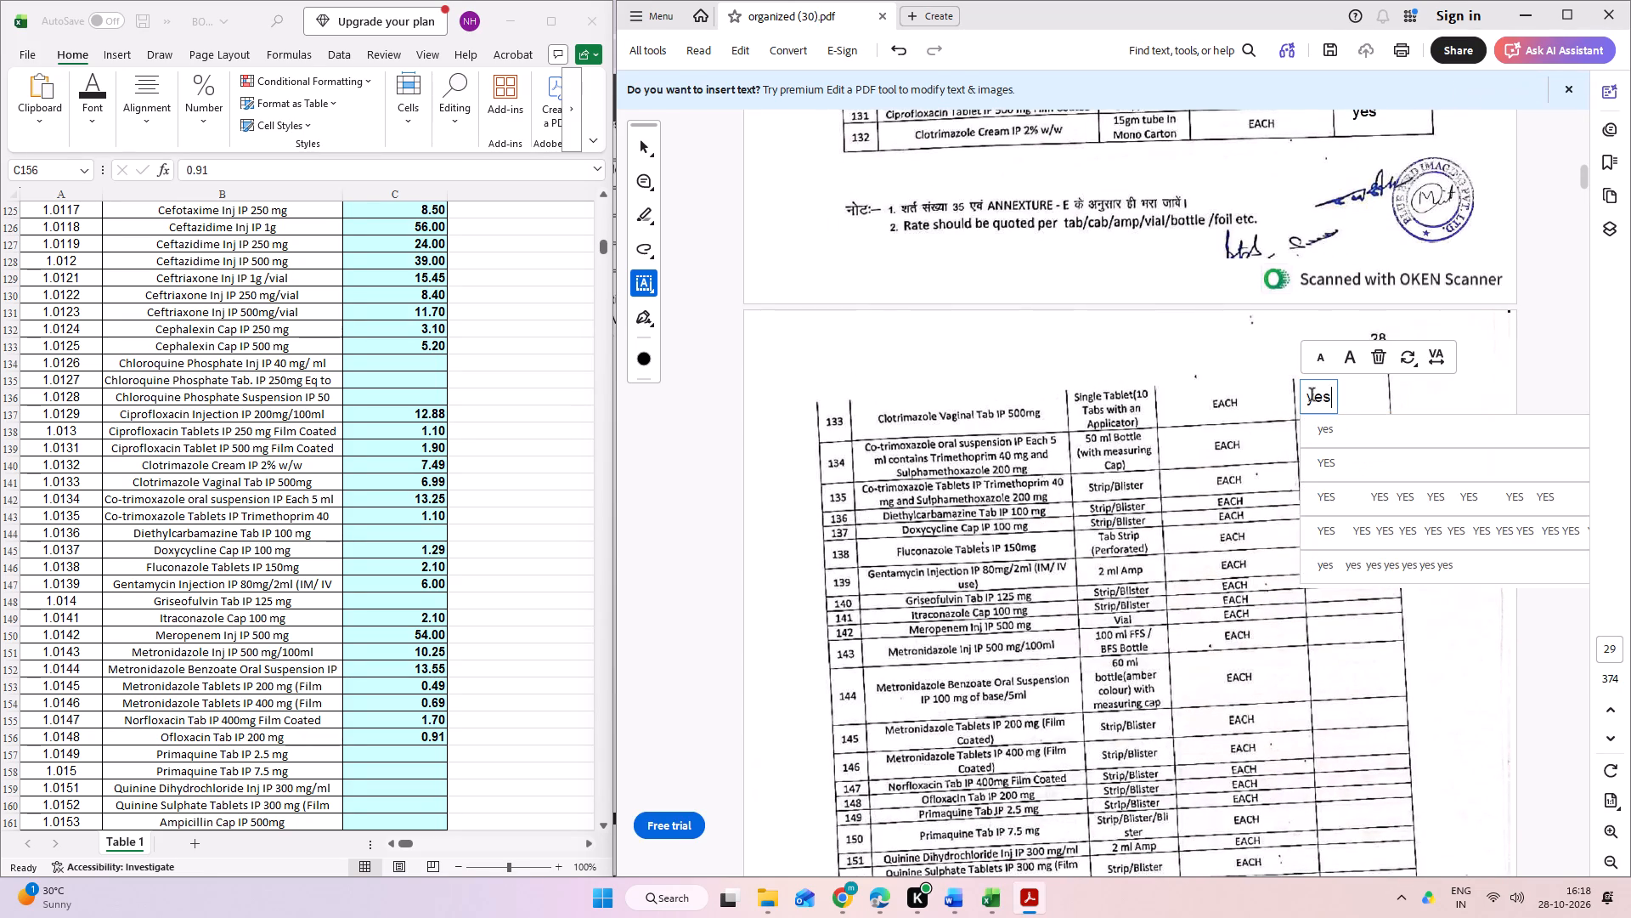
pyautogui.press('Return')
pyautogui.press('Return')
pyautogui.press('Return')
pyautogui.hotkey('ctrl', 'v')
pyautogui.press('Return')
pyautogui.press('Return')
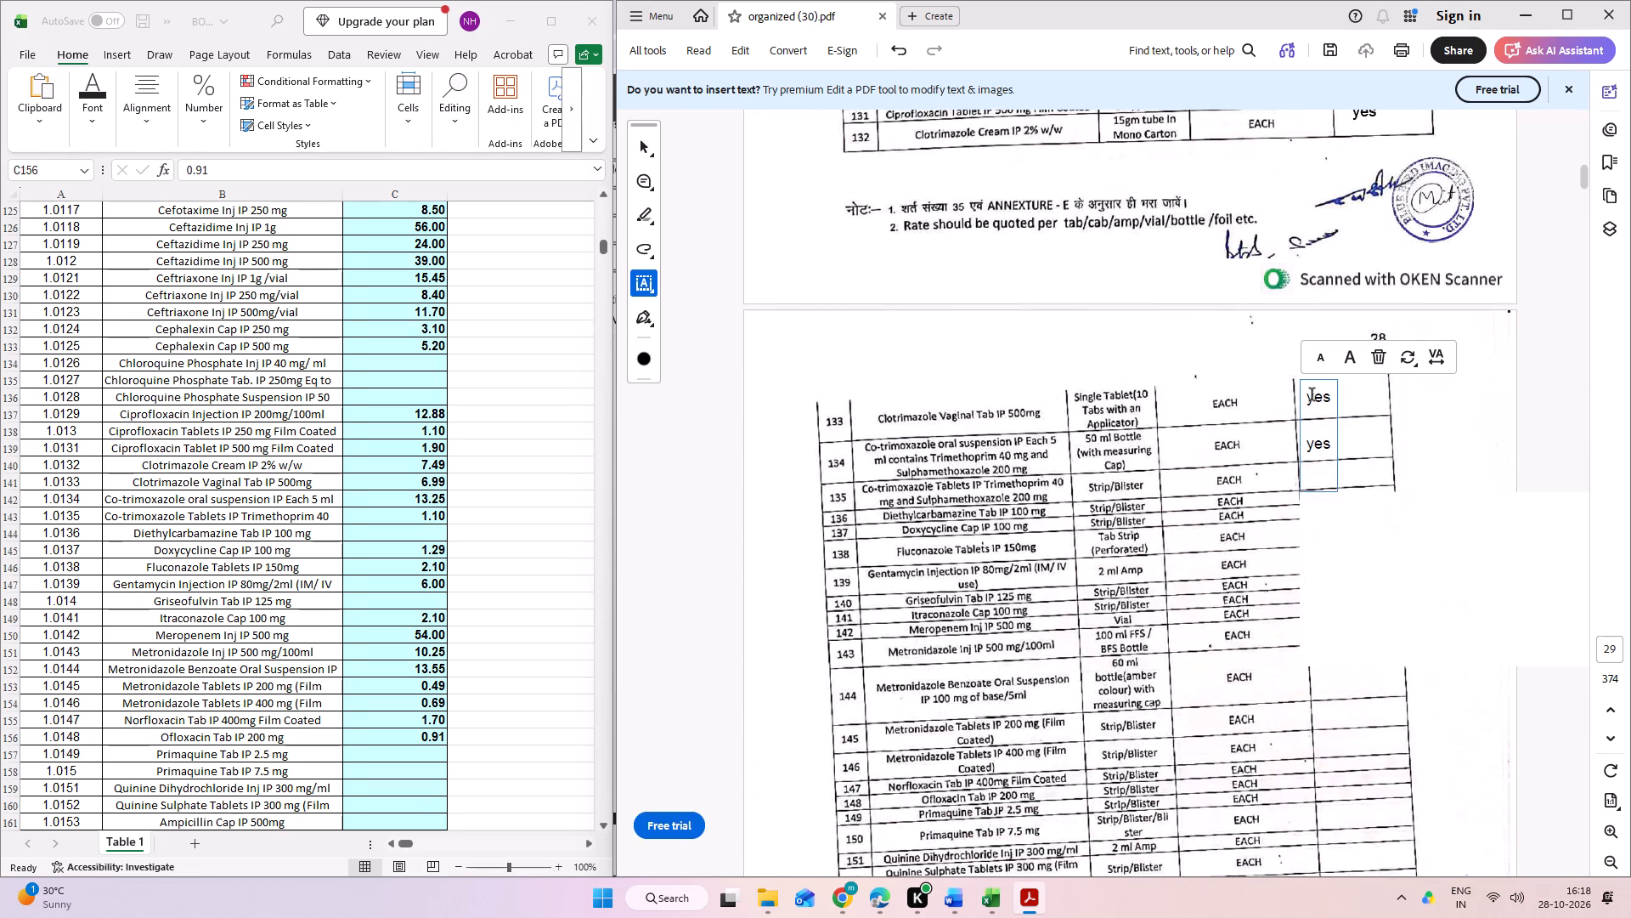
pyautogui.hotkey('ctrl', 'v')
pyautogui.press('Return')
pyautogui.press('Return')
pyautogui.hotkey('ctrl', 'v')
pyautogui.press('Return')
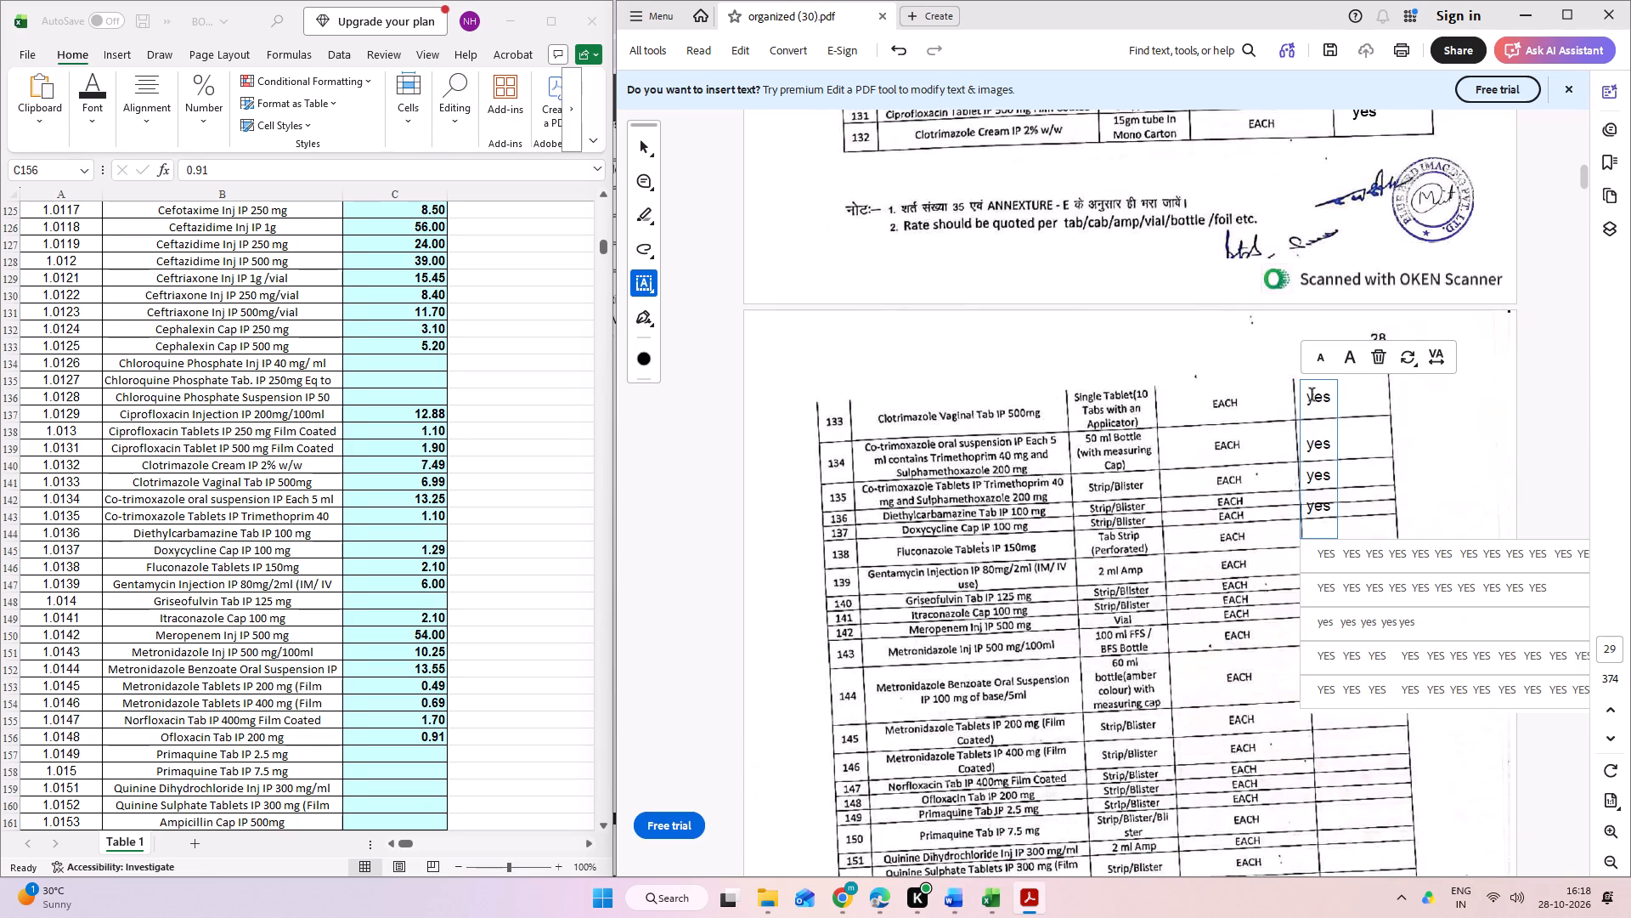
# Continue the same text box with "yes" for items 138, 139, 141, 142 and 143, spacing each entry to its row.
pyautogui.hotkey('ctrl', 'v')
pyautogui.press('Return')
pyautogui.press('Return')
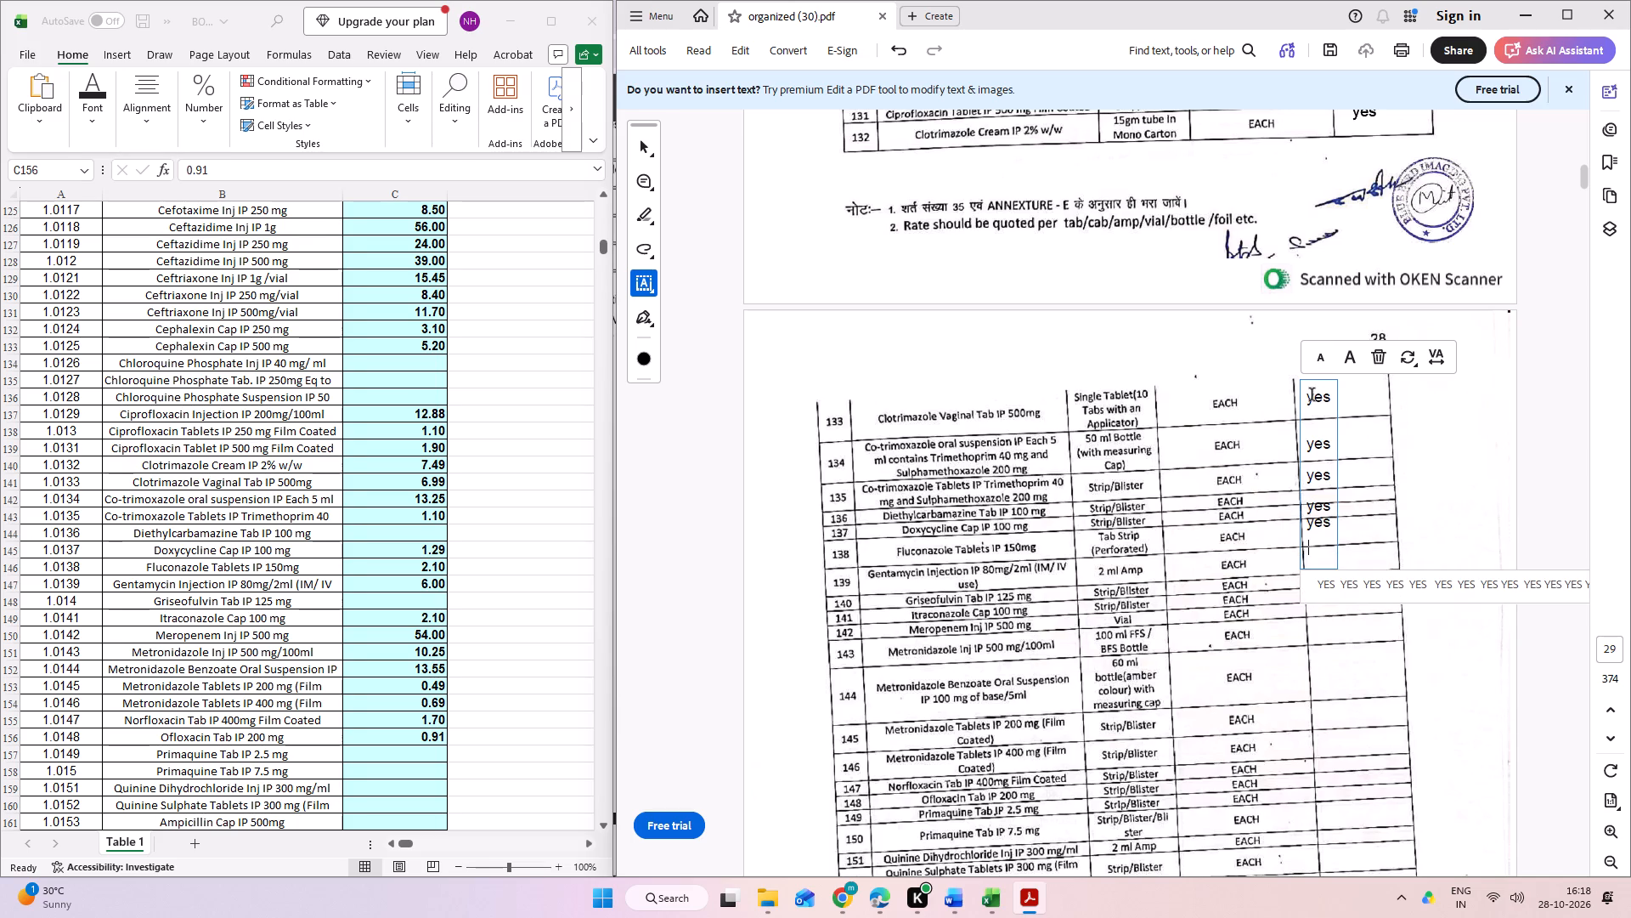
pyautogui.press('Return')
pyautogui.hotkey('ctrl', 'v')
pyautogui.press('Return')
pyautogui.press('Return')
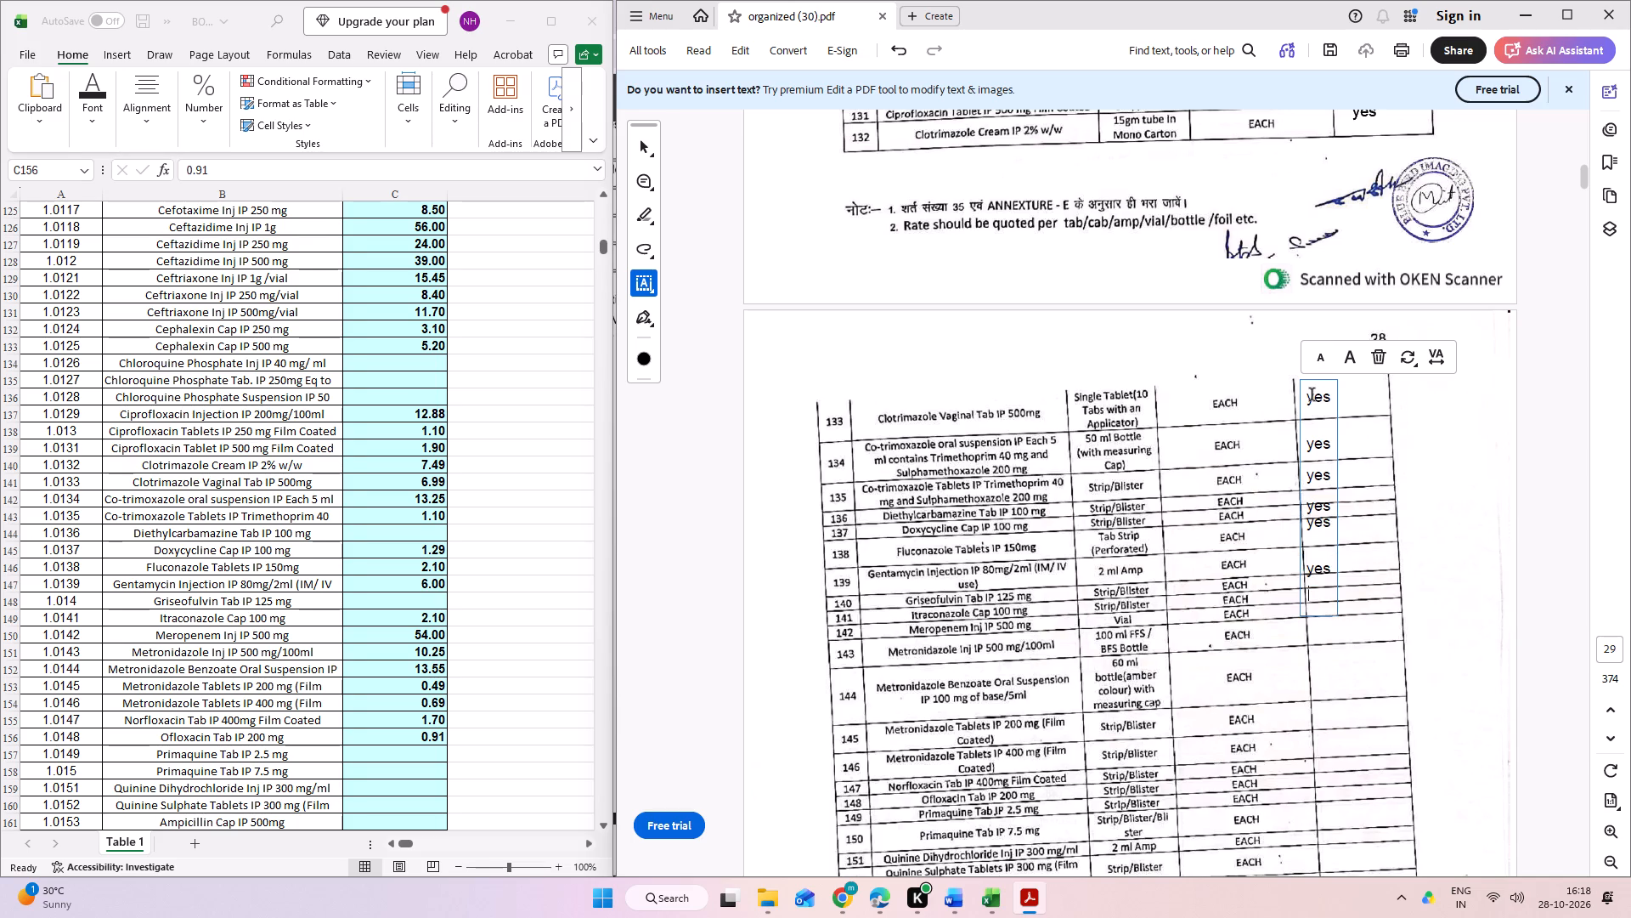
pyautogui.hotkey('ctrl', 'v')
pyautogui.press('Return')
pyautogui.hotkey('ctrl', 'v')
pyautogui.press('Return')
pyautogui.hotkey('ctrl', 'v')
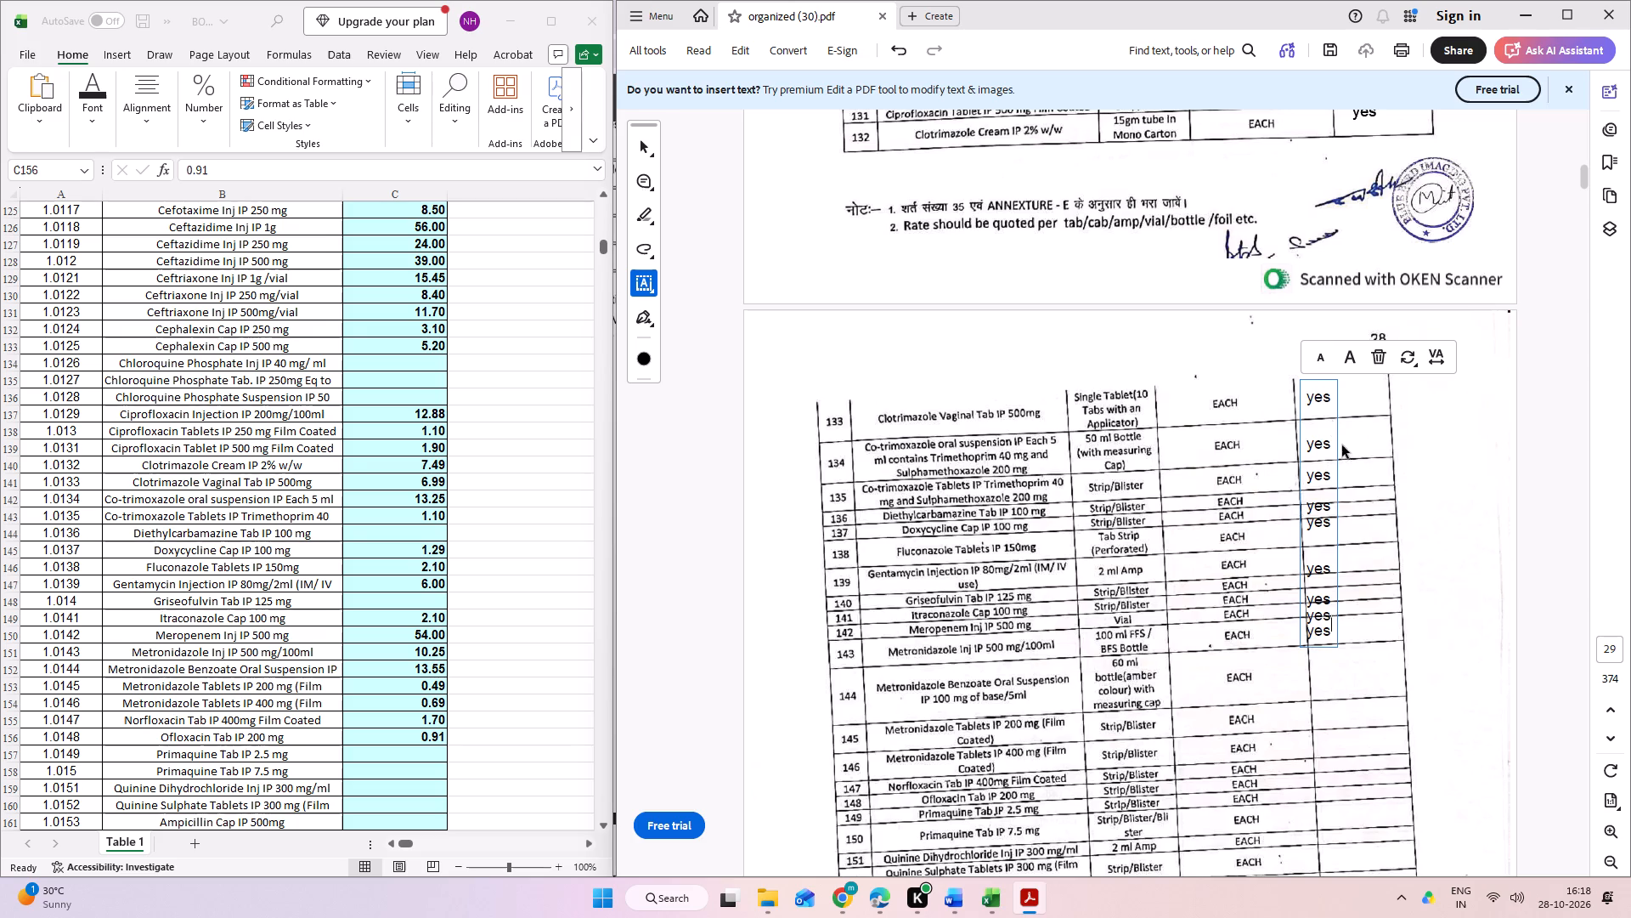
pyautogui.click(1373, 664)
# Add a new text box at item 144, Metronidazole Benzoate Oral Suspension, with "yes" for items 144 to 148.
pyautogui.click(1346, 677)
pyautogui.hotkey('ctrl', 'v')
pyautogui.press('Return')
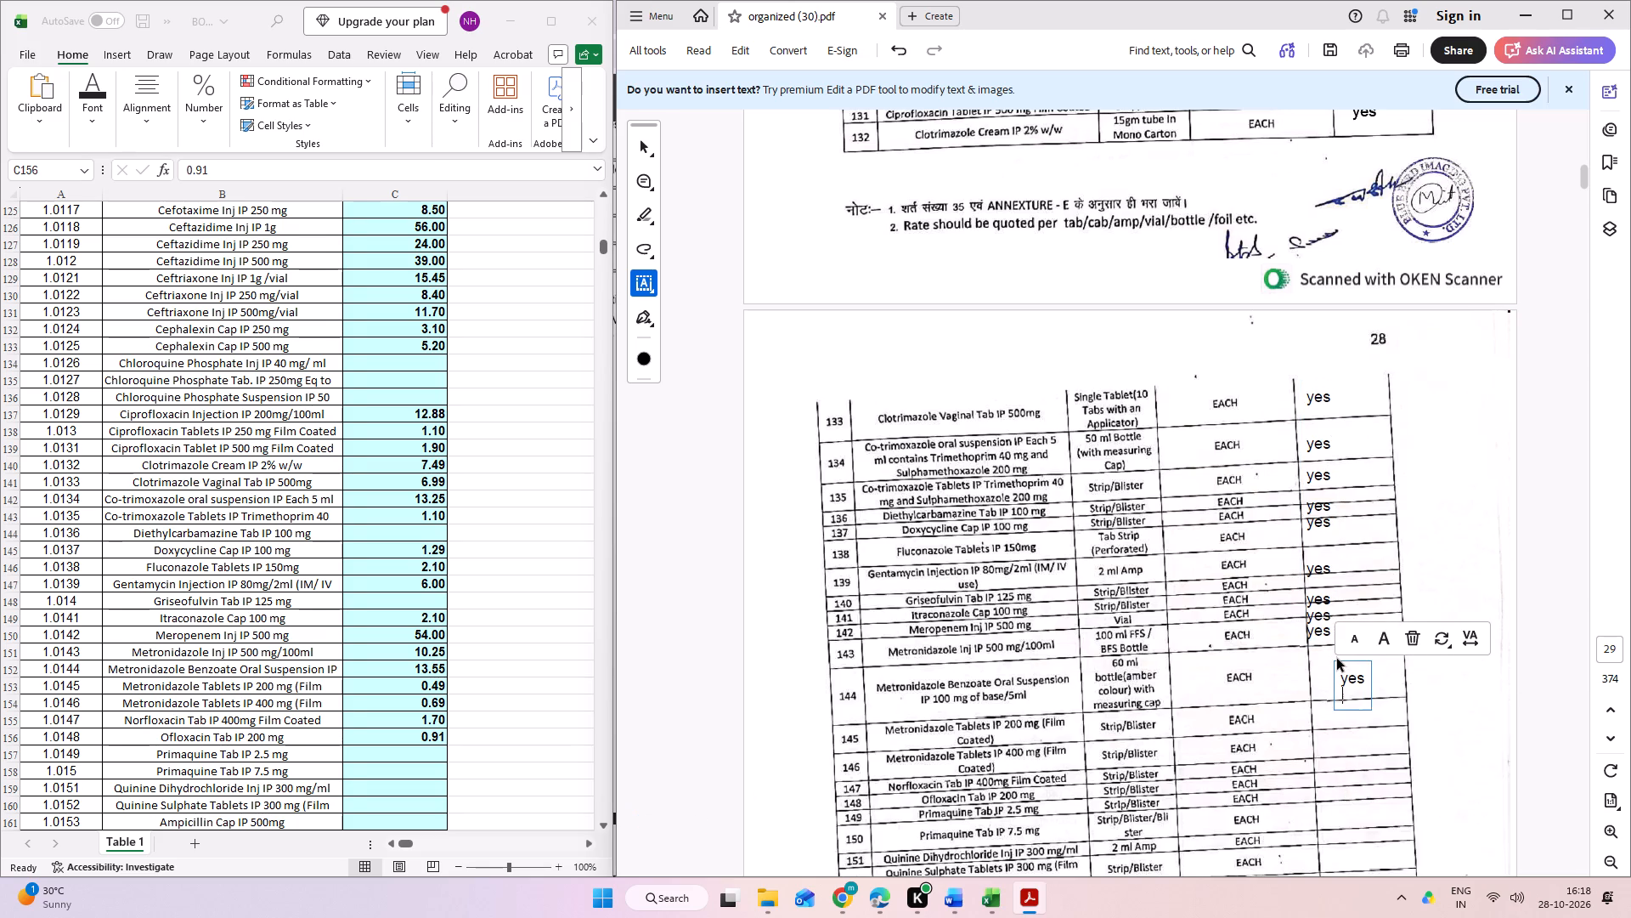
pyautogui.press('Return')
pyautogui.hotkey('ctrl', 'v')
pyautogui.press('Return')
pyautogui.press('Return')
pyautogui.hotkey('ctrl', 'v')
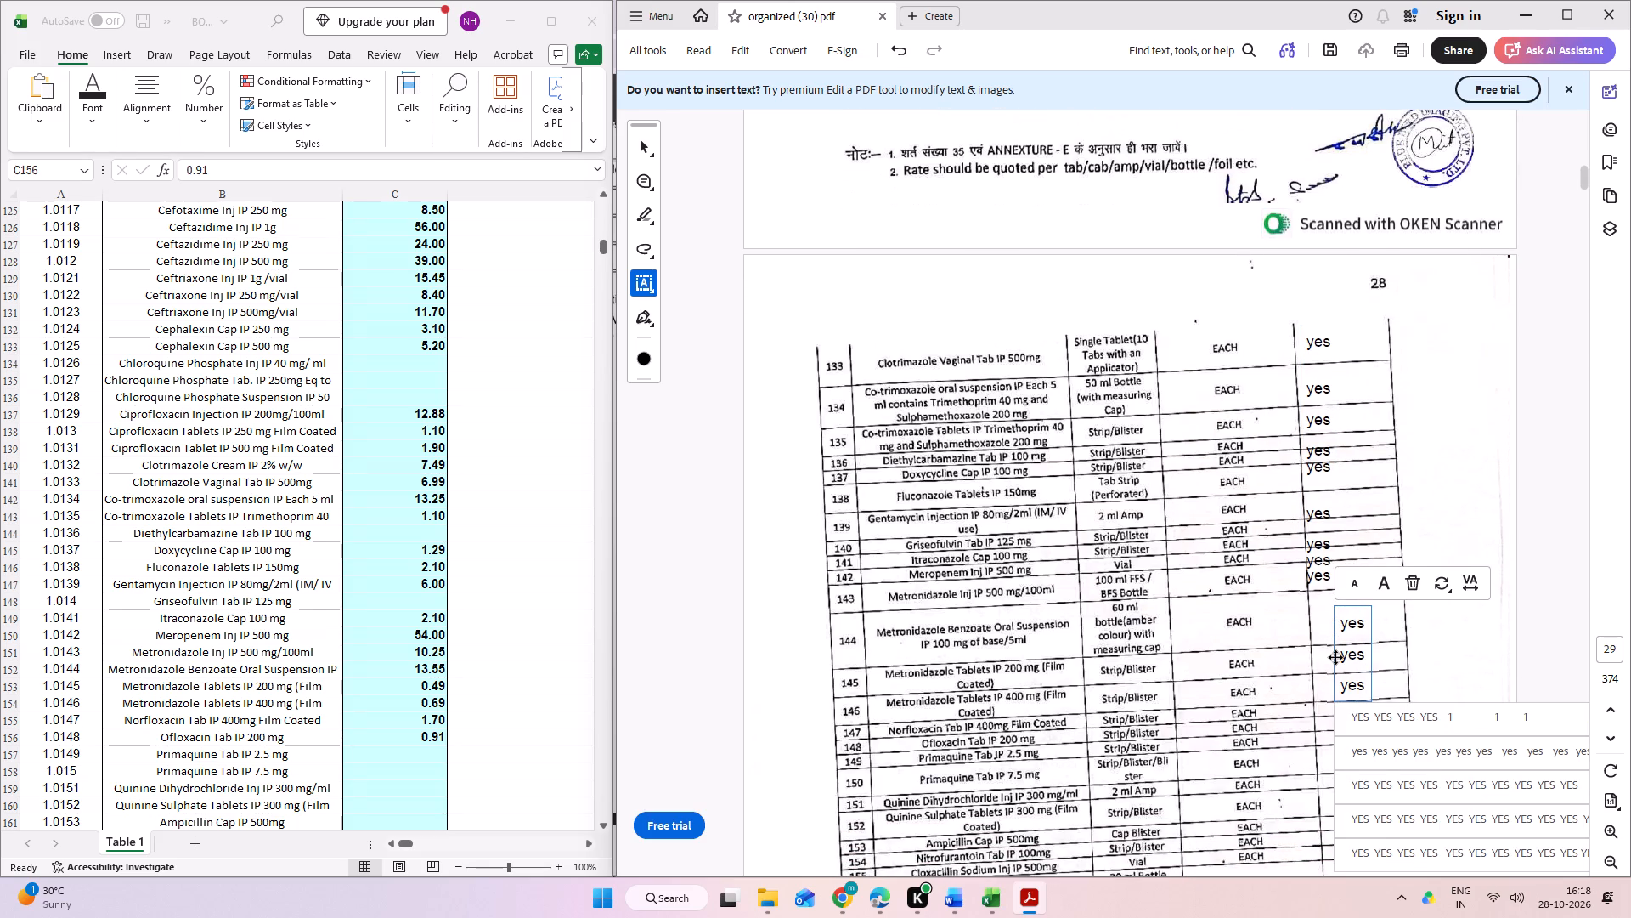
pyautogui.press('Return')
pyautogui.hotkey('ctrl', 'v')
pyautogui.press('Return')
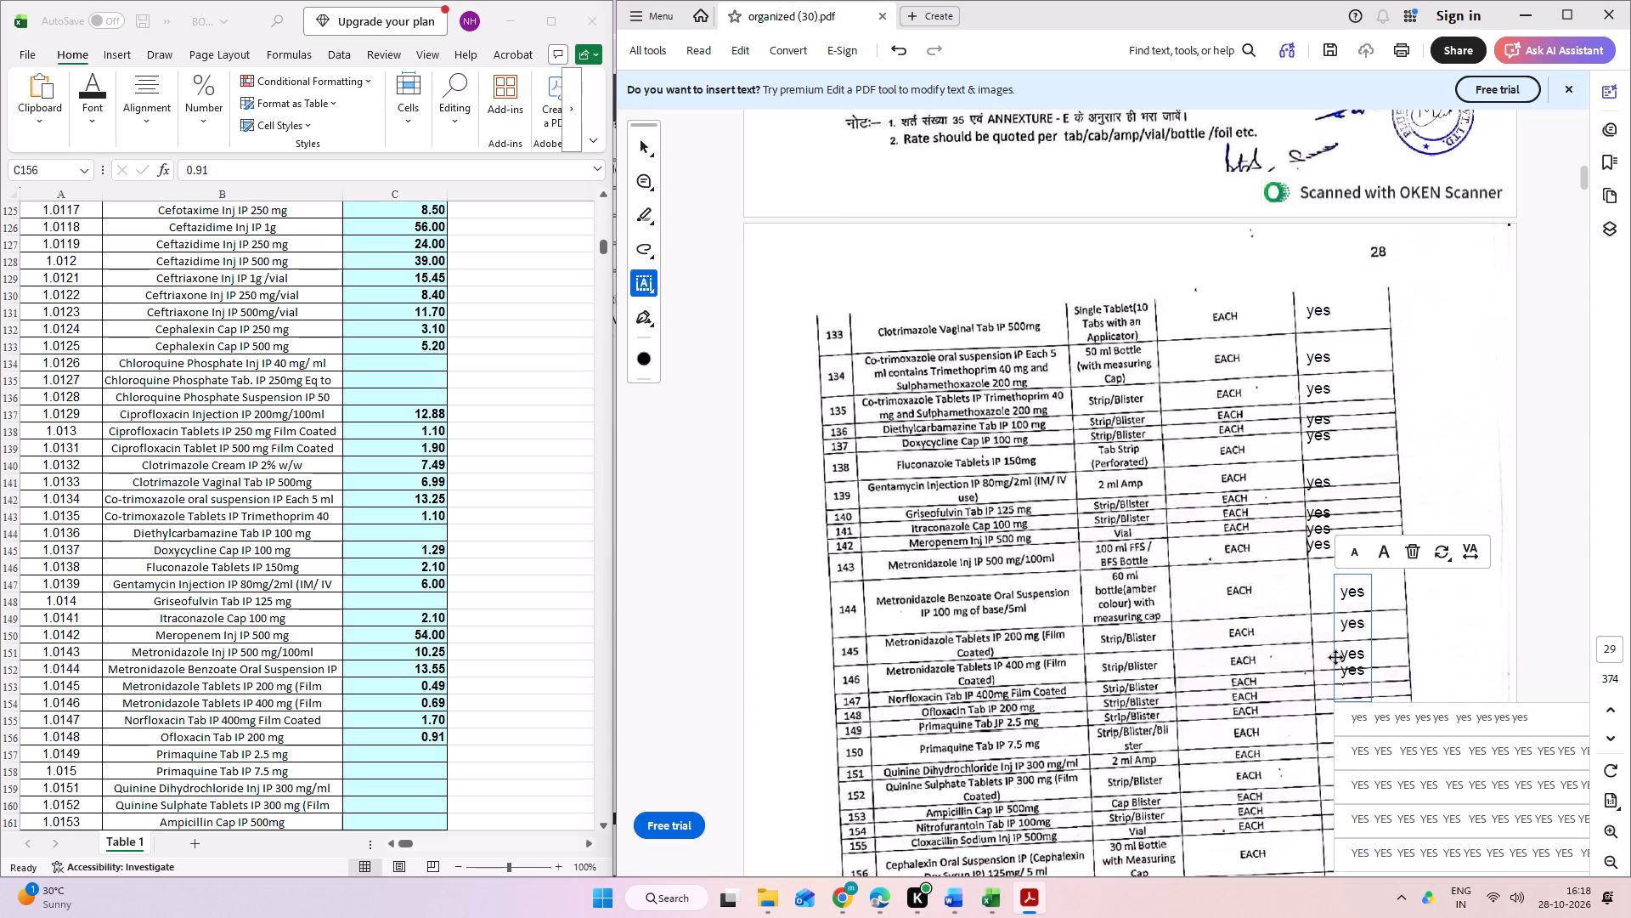
pyautogui.hotkey('ctrl', 'v')
pyautogui.click(1531, 445)
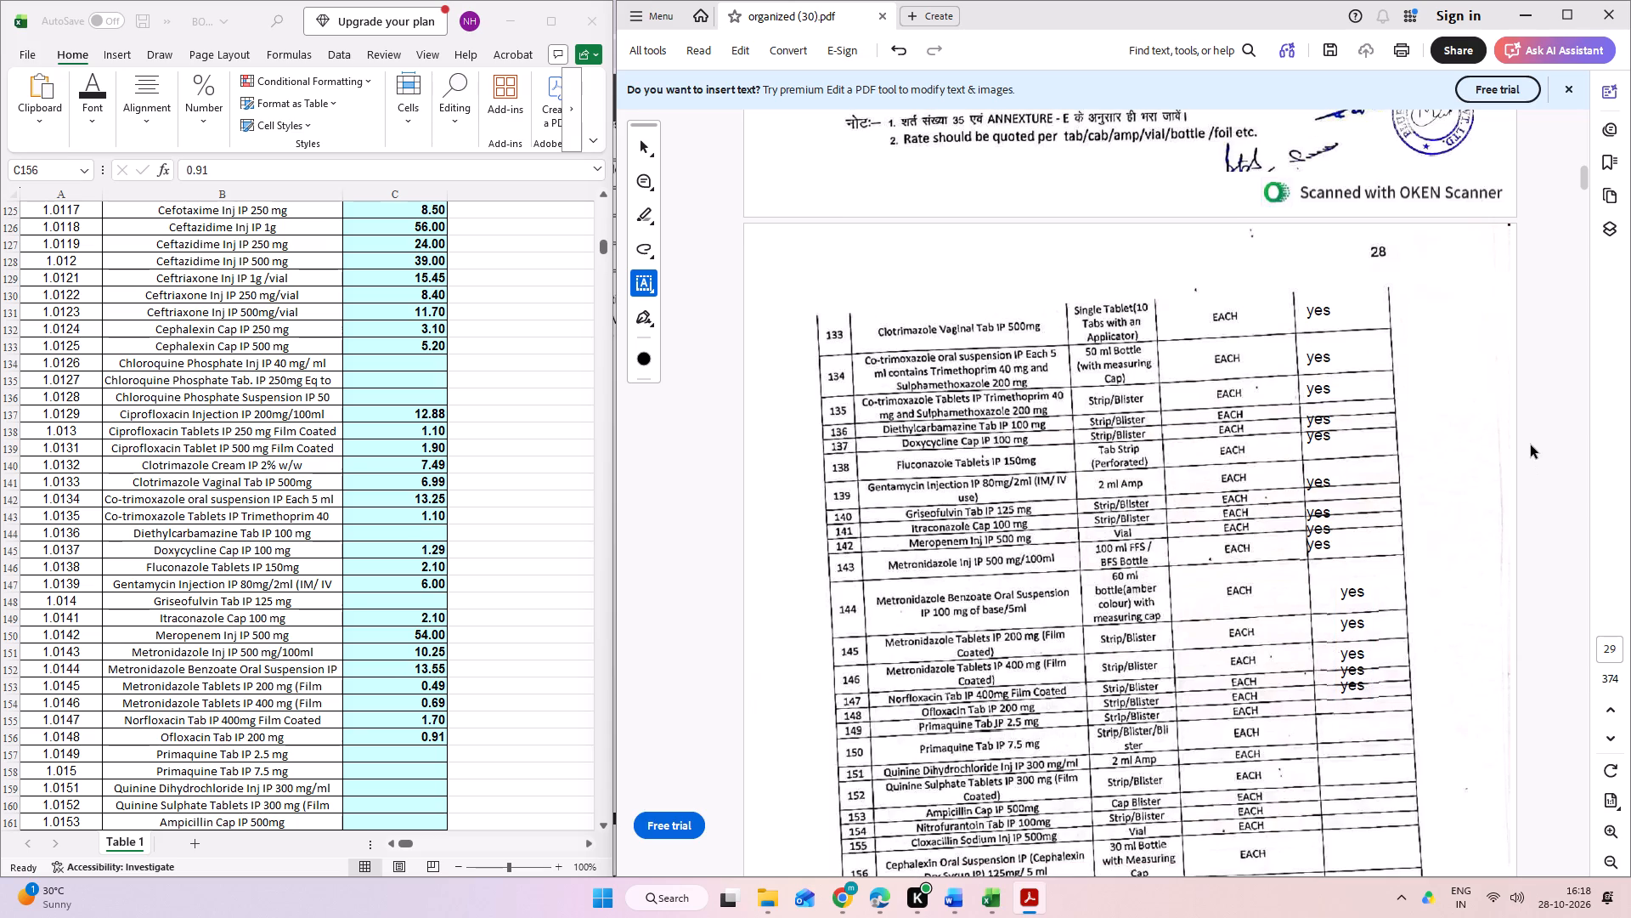
# Check the workbook for the next rates and add "yes" for item 154, Nitrofurantoin Tab 100mg.
pyautogui.scroll(-3, 1531, 445)
pyautogui.click(603, 456)
pyautogui.click(535, 457)
pyautogui.scroll(-2, 535, 457)
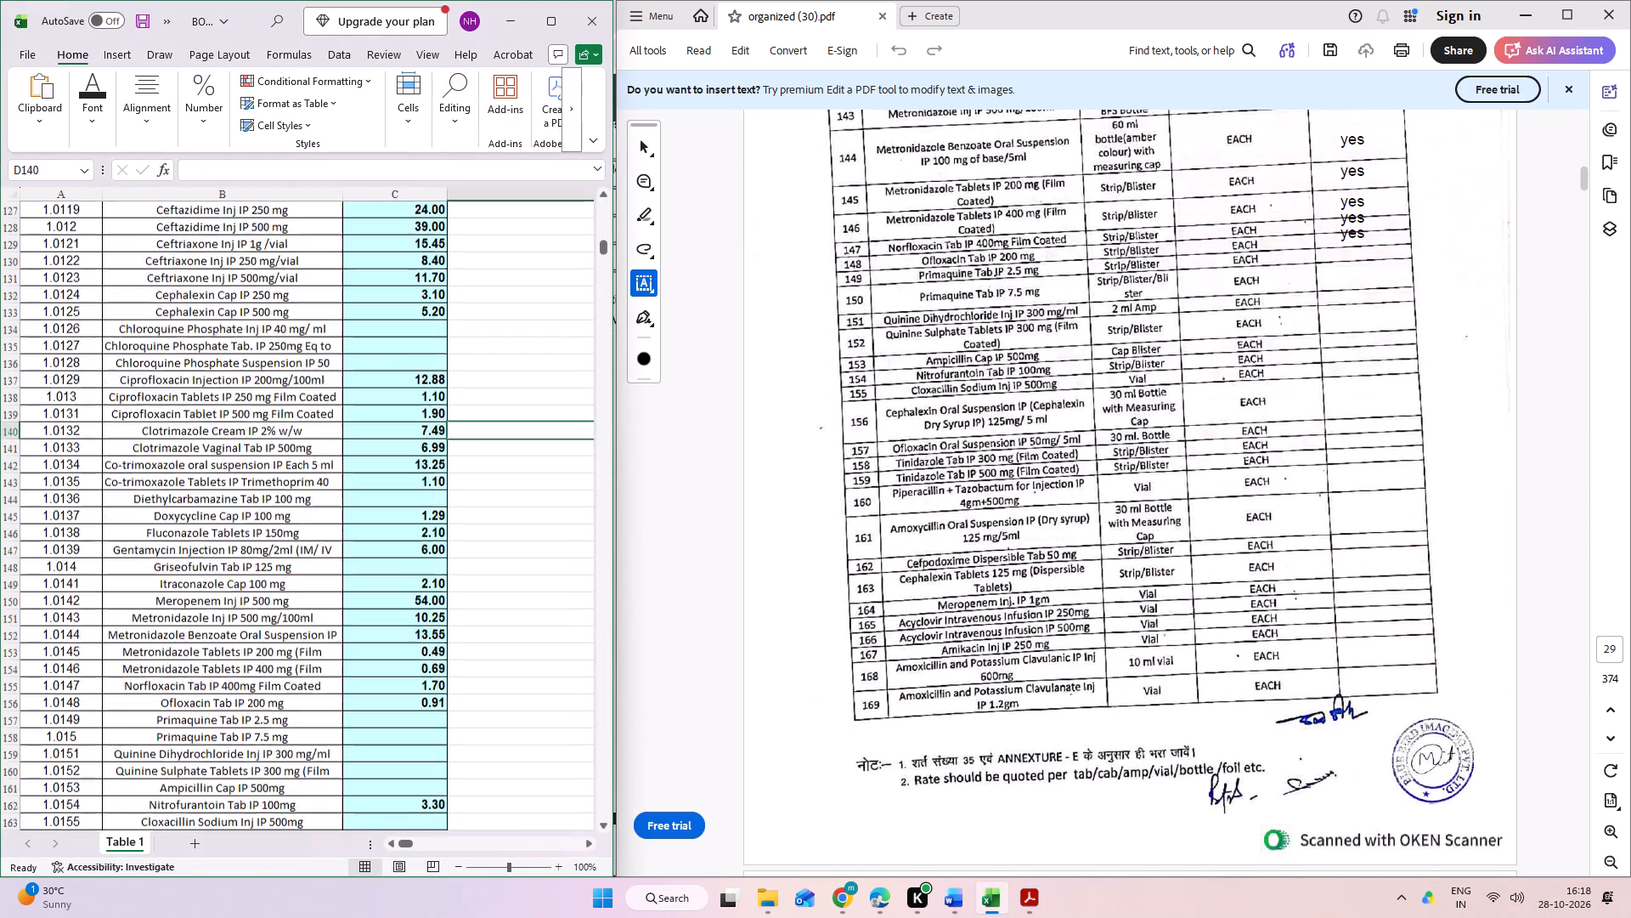
pyautogui.scroll(-5, 535, 457)
pyautogui.click(409, 355)
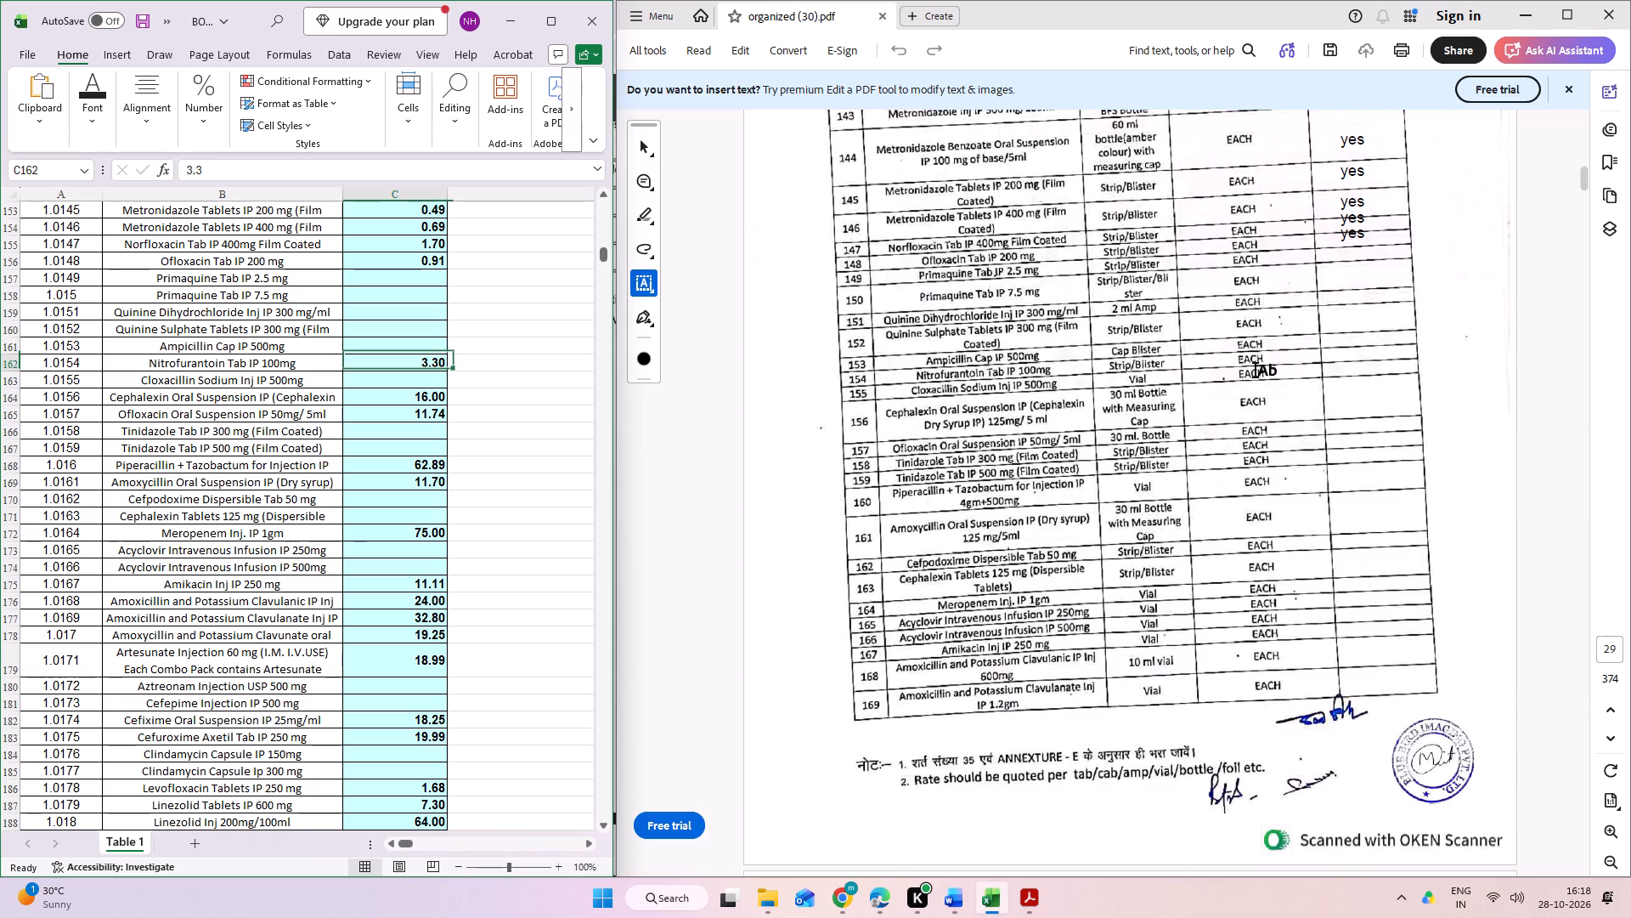
pyautogui.click(1379, 351)
pyautogui.hotkey('ctrl', 'c')
pyautogui.hotkey('ctrl', 'v')
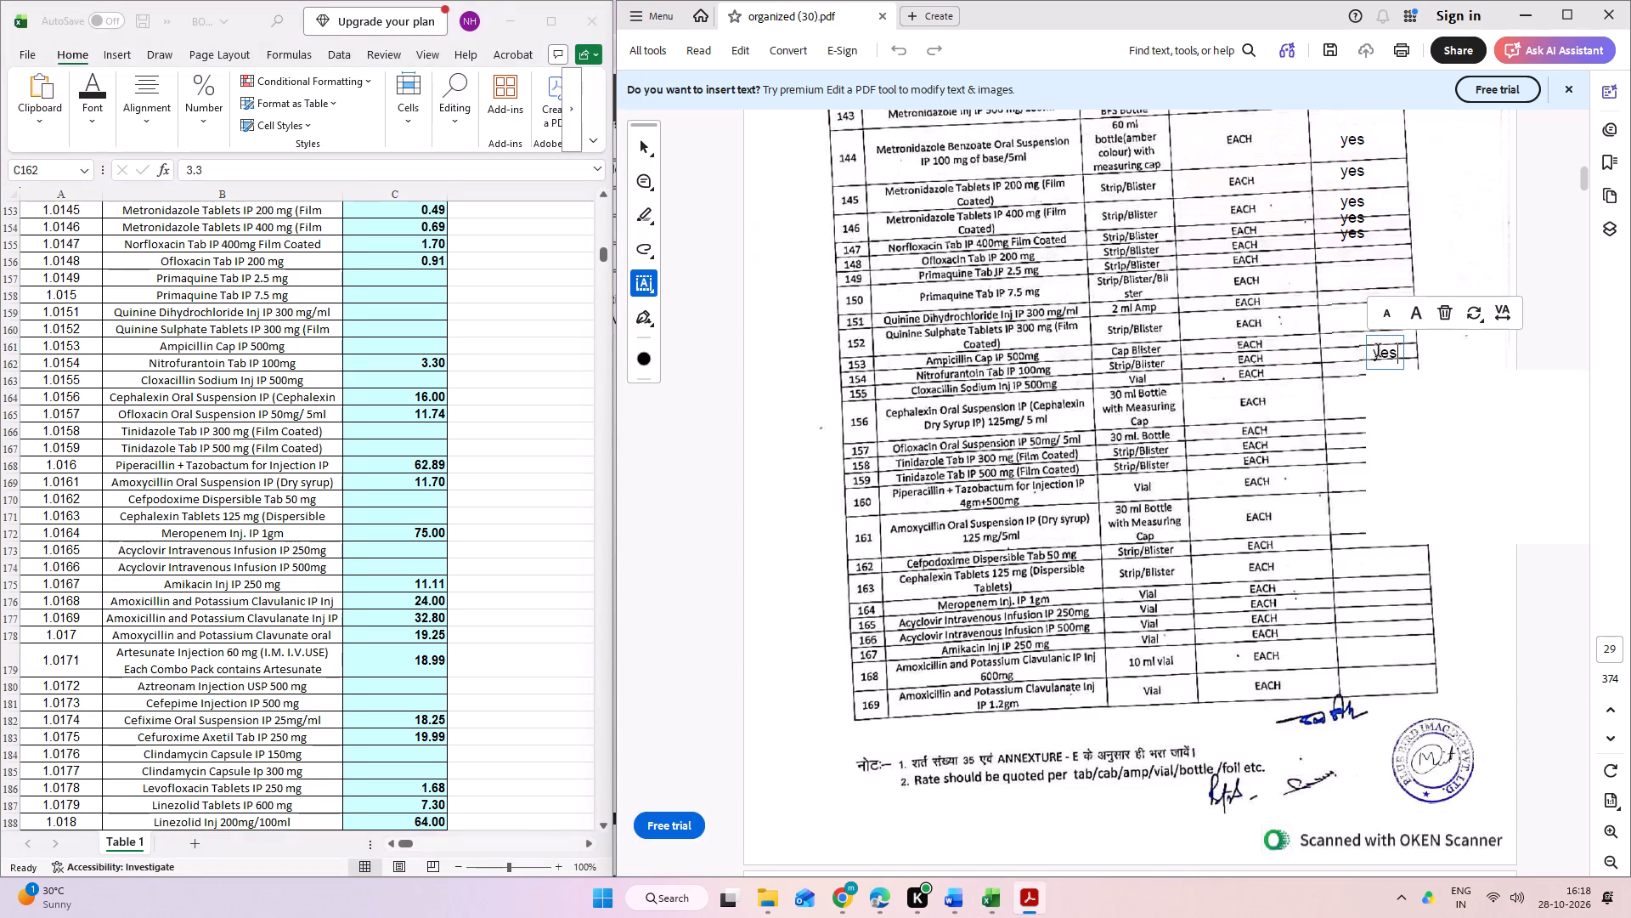
pyautogui.click(1334, 365)
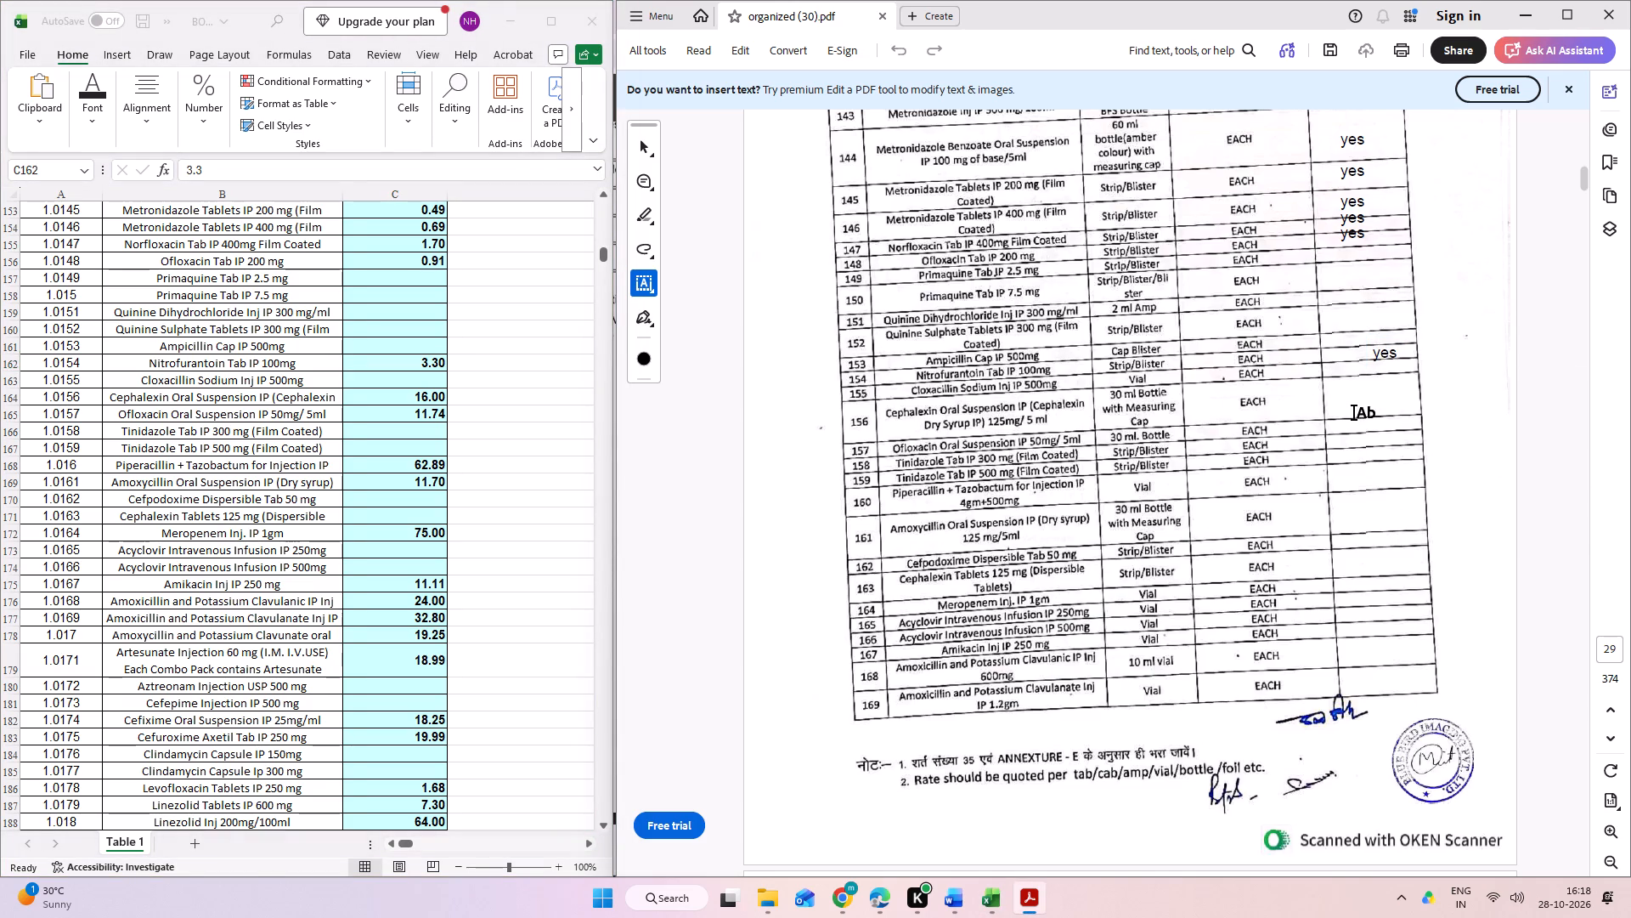
# Add separate "yes" entries in the Compliance column for items 156, 157, 160, 161 and 164.
pyautogui.click(1348, 401)
pyautogui.hotkey('ctrl', 'v')
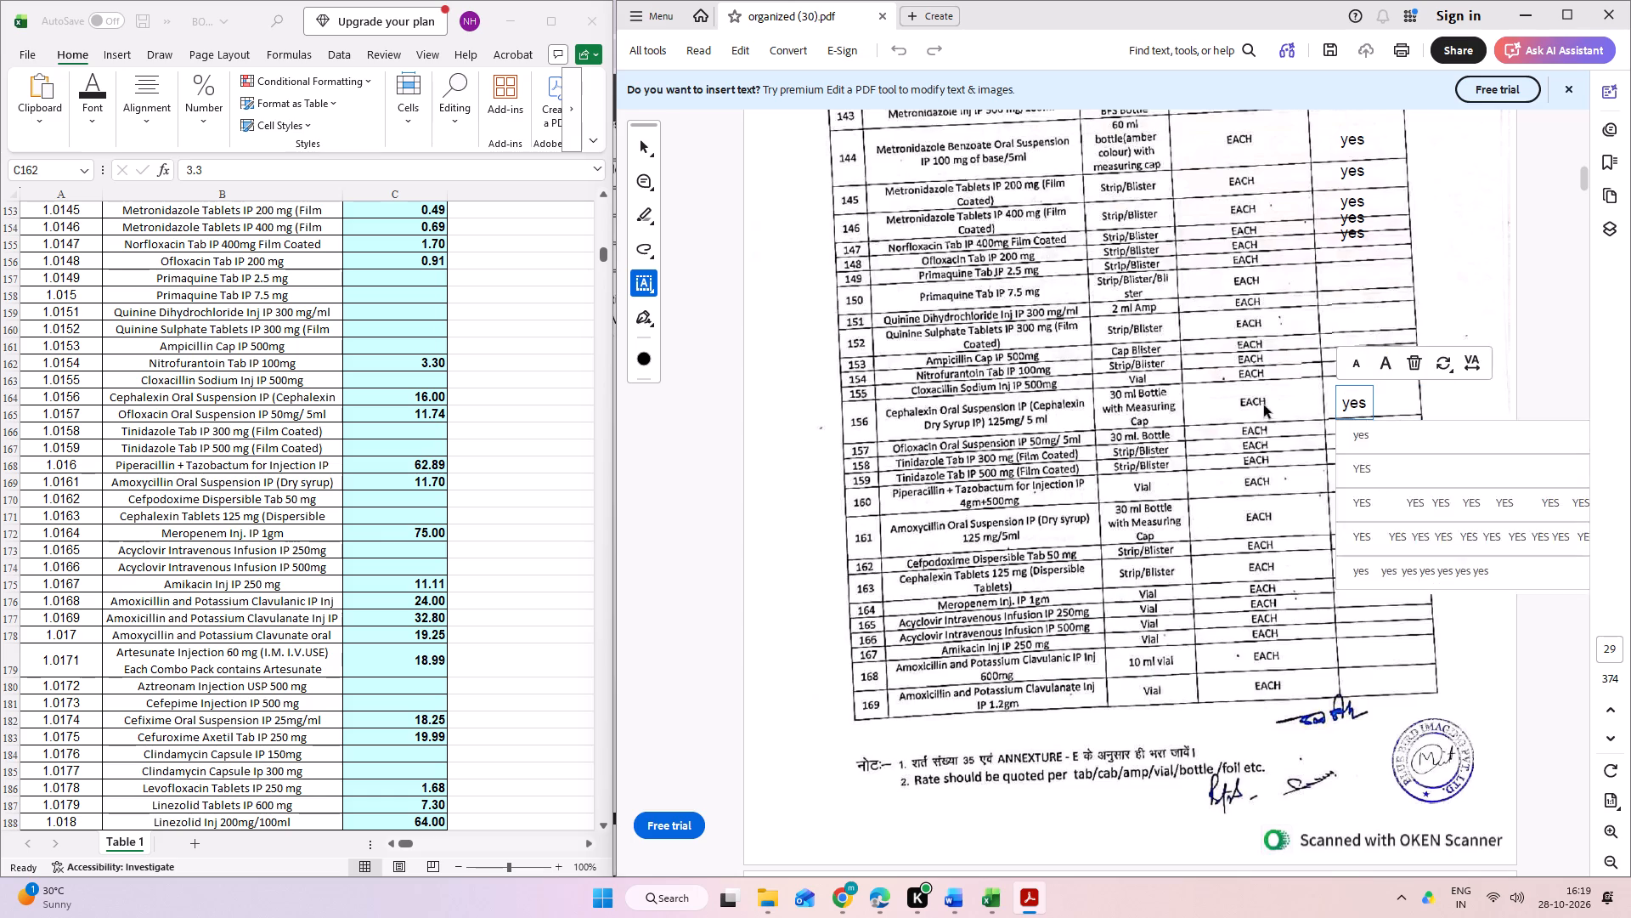
pyautogui.click(1264, 405)
pyautogui.click(1384, 424)
pyautogui.hotkey('ctrl', 'v')
pyautogui.click(1290, 425)
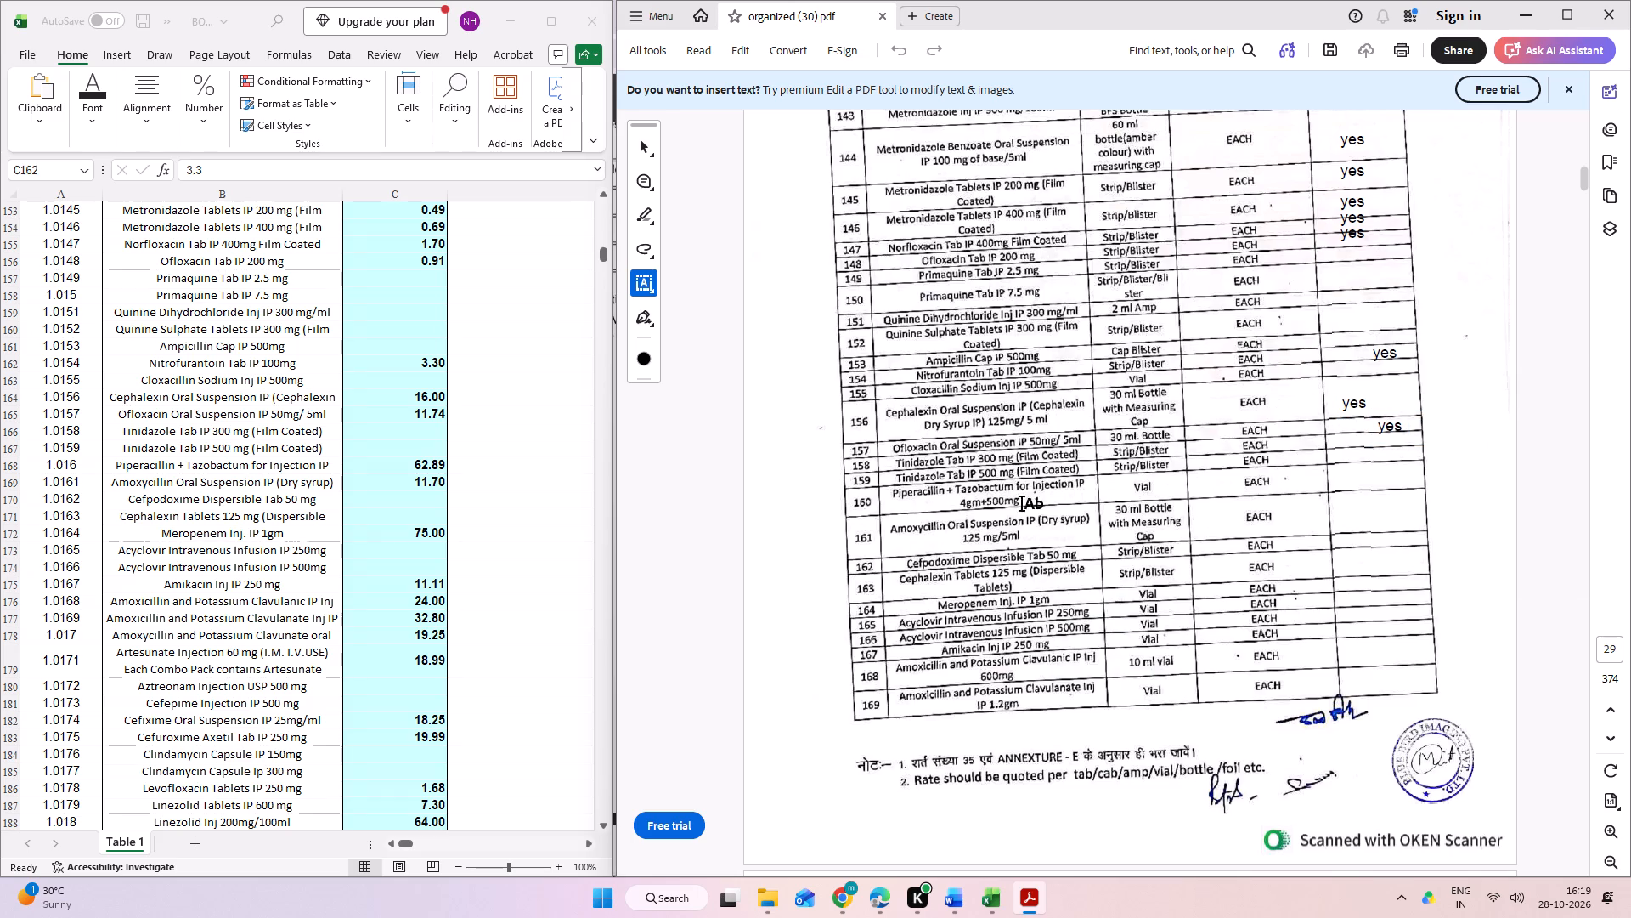
pyautogui.click(1377, 477)
pyautogui.hotkey('ctrl', 'v')
pyautogui.click(1222, 471)
pyautogui.click(1343, 512)
pyautogui.hotkey('ctrl', 'v')
pyautogui.click(1226, 514)
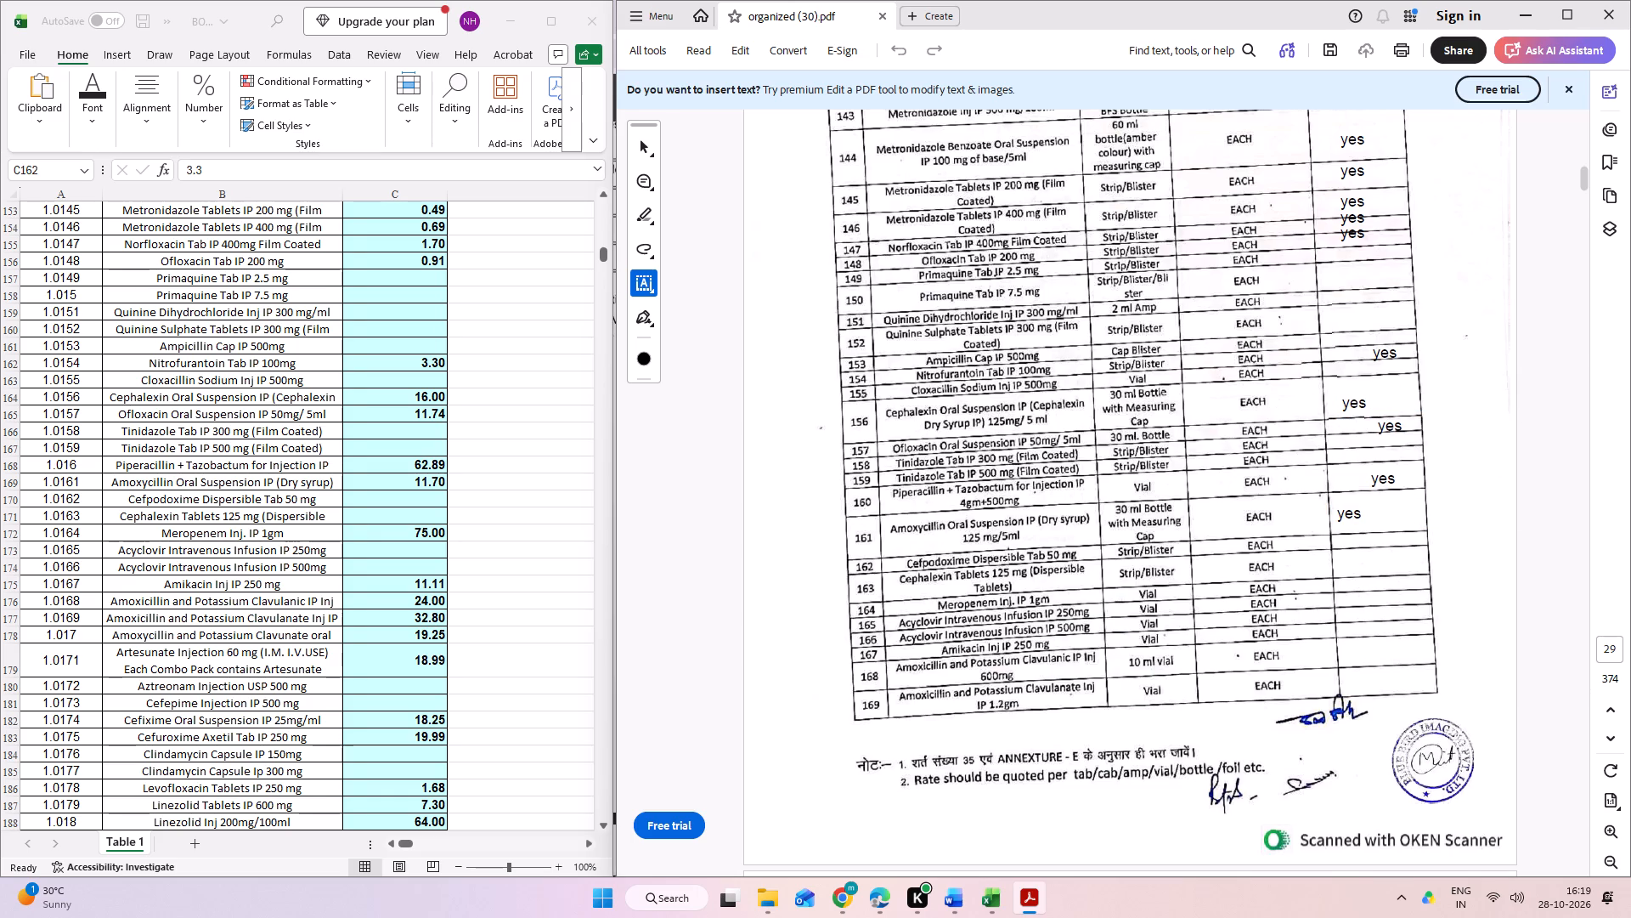
pyautogui.click(1357, 583)
pyautogui.hotkey('ctrl', 'v')
pyautogui.click(1168, 586)
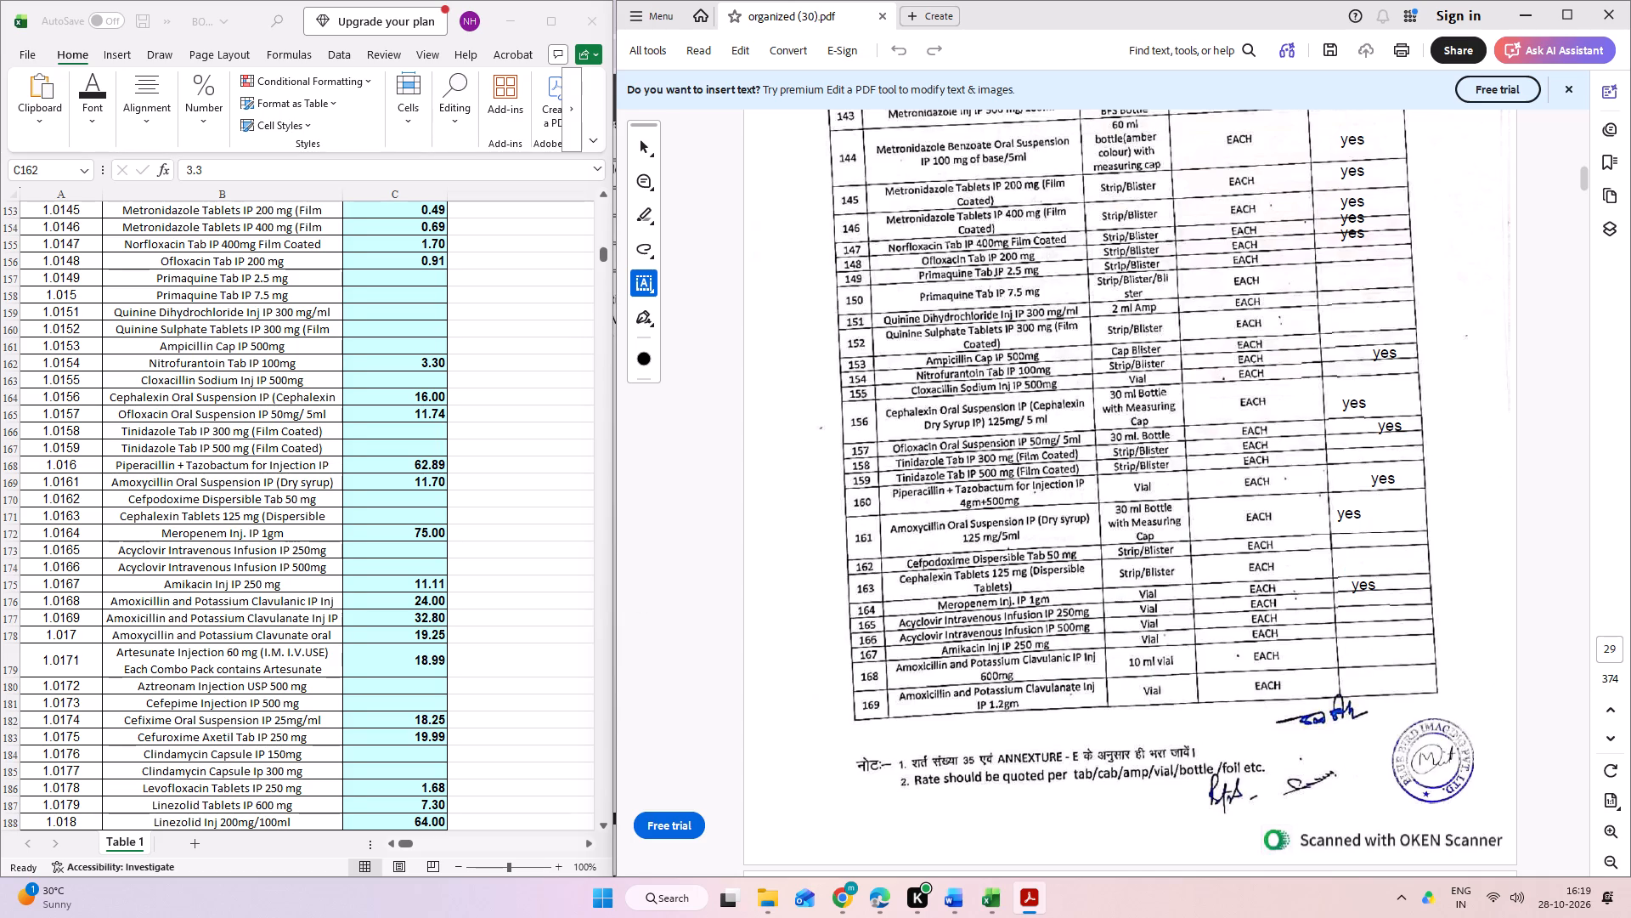
# Check the workbook rates from item 167 onward and add "yes" for items 168 and 169, Amoxicillin and Potassium Clavulanate injections.
pyautogui.moveTo(433, 579); pyautogui.dragTo(435, 598)
pyautogui.moveTo(432, 587); pyautogui.dragTo(436, 643)
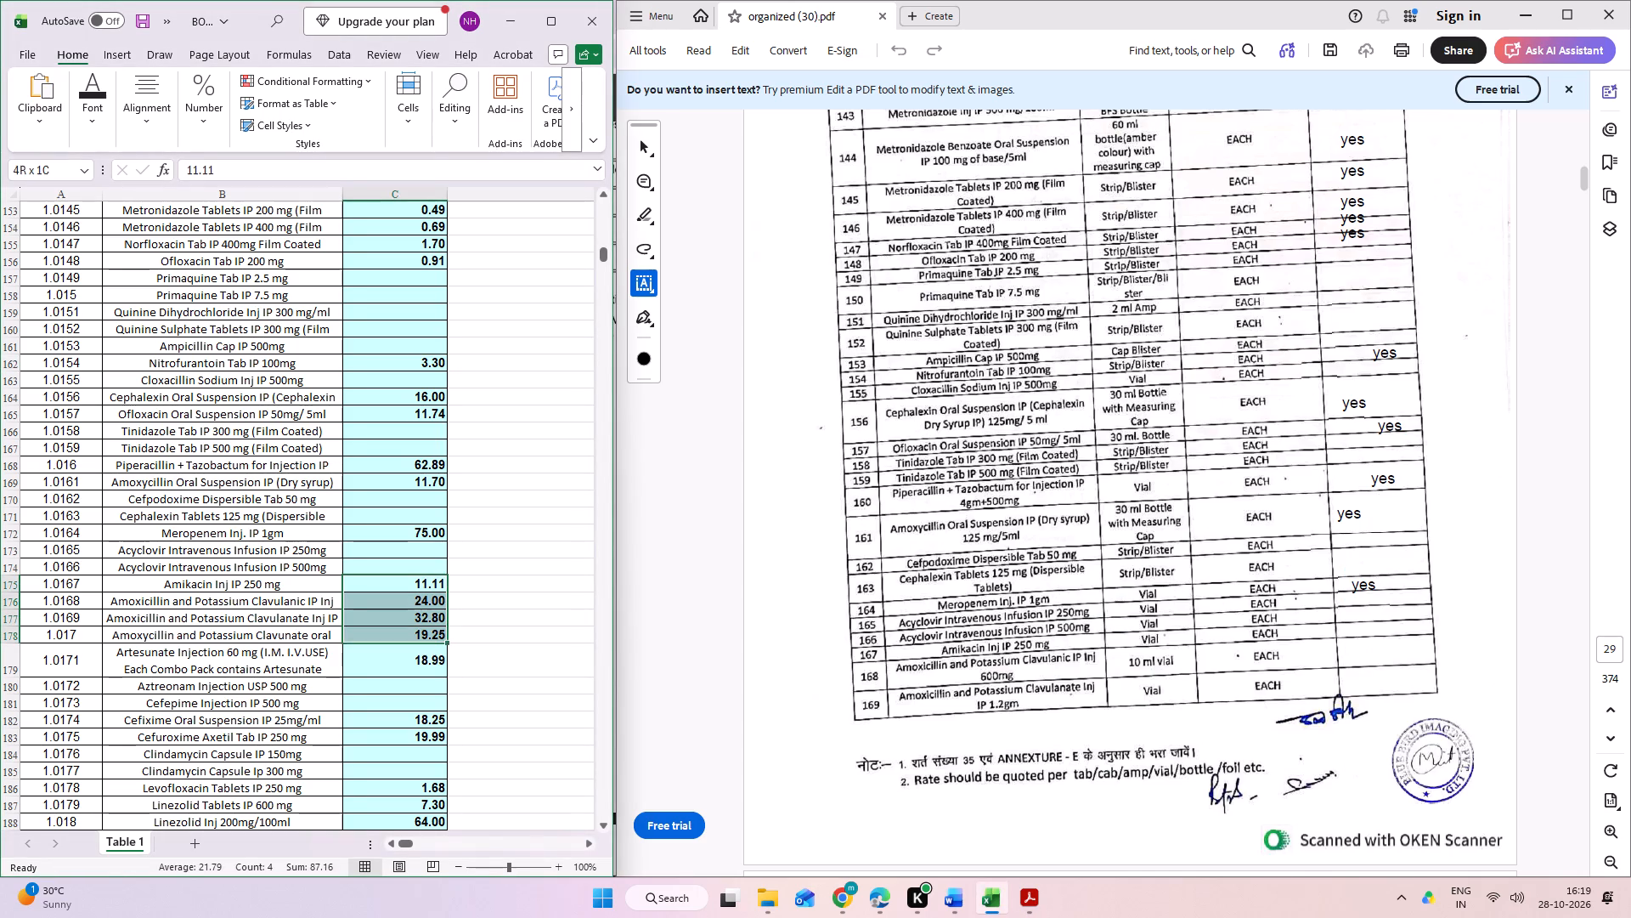
pyautogui.moveTo(436, 643); pyautogui.dragTo(433, 663)
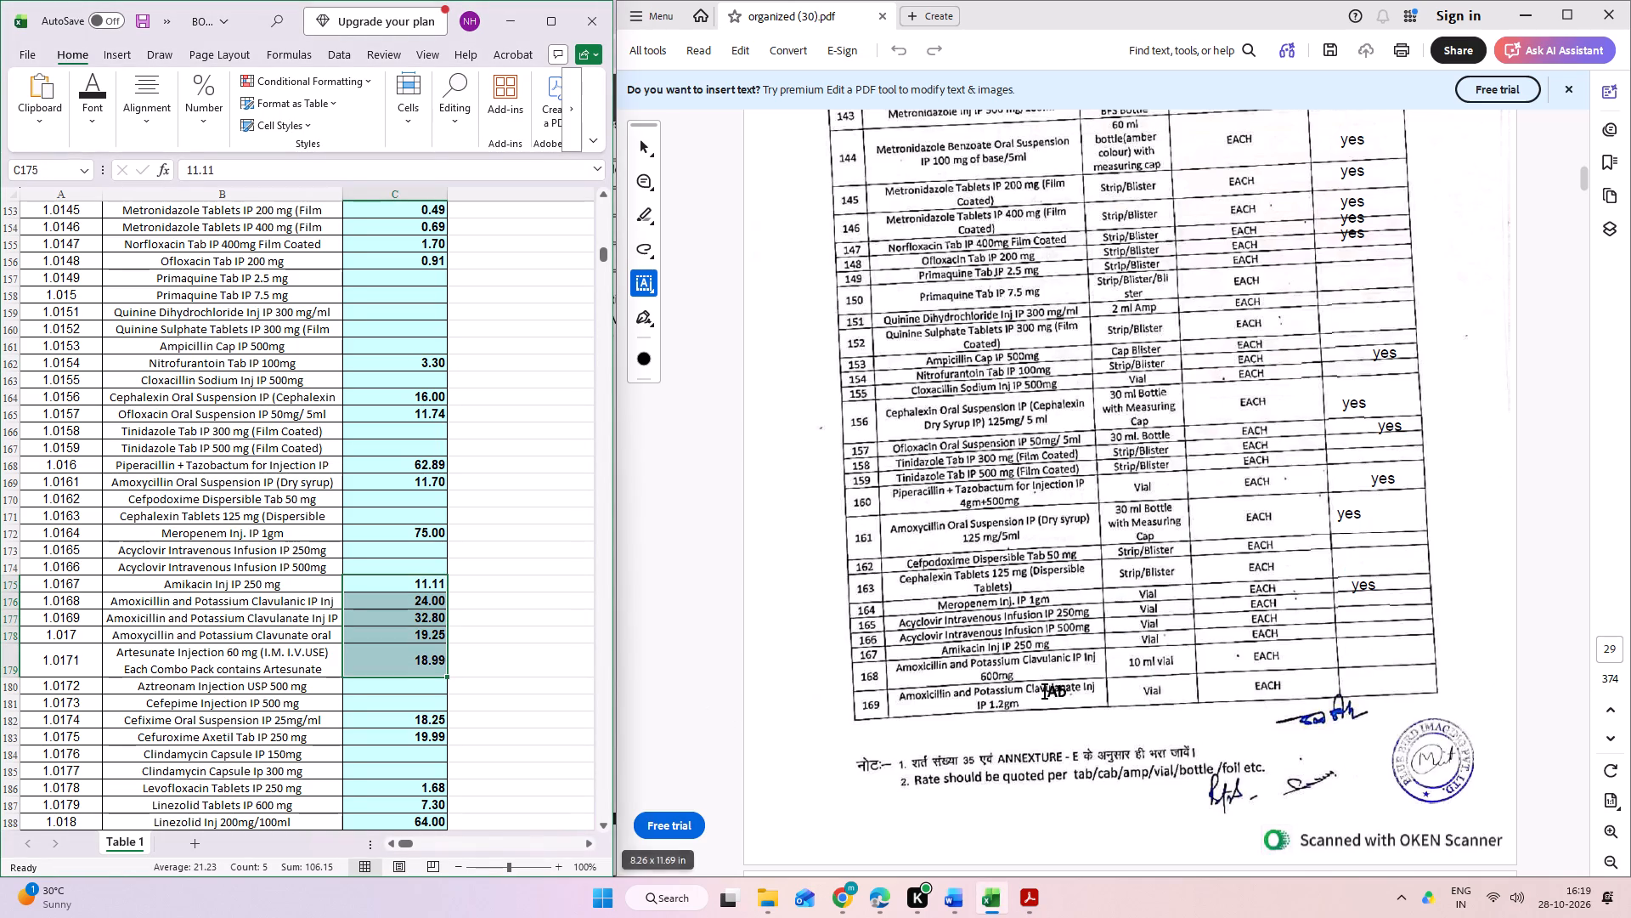
pyautogui.click(1362, 649)
pyautogui.hotkey('ctrl', 'v')
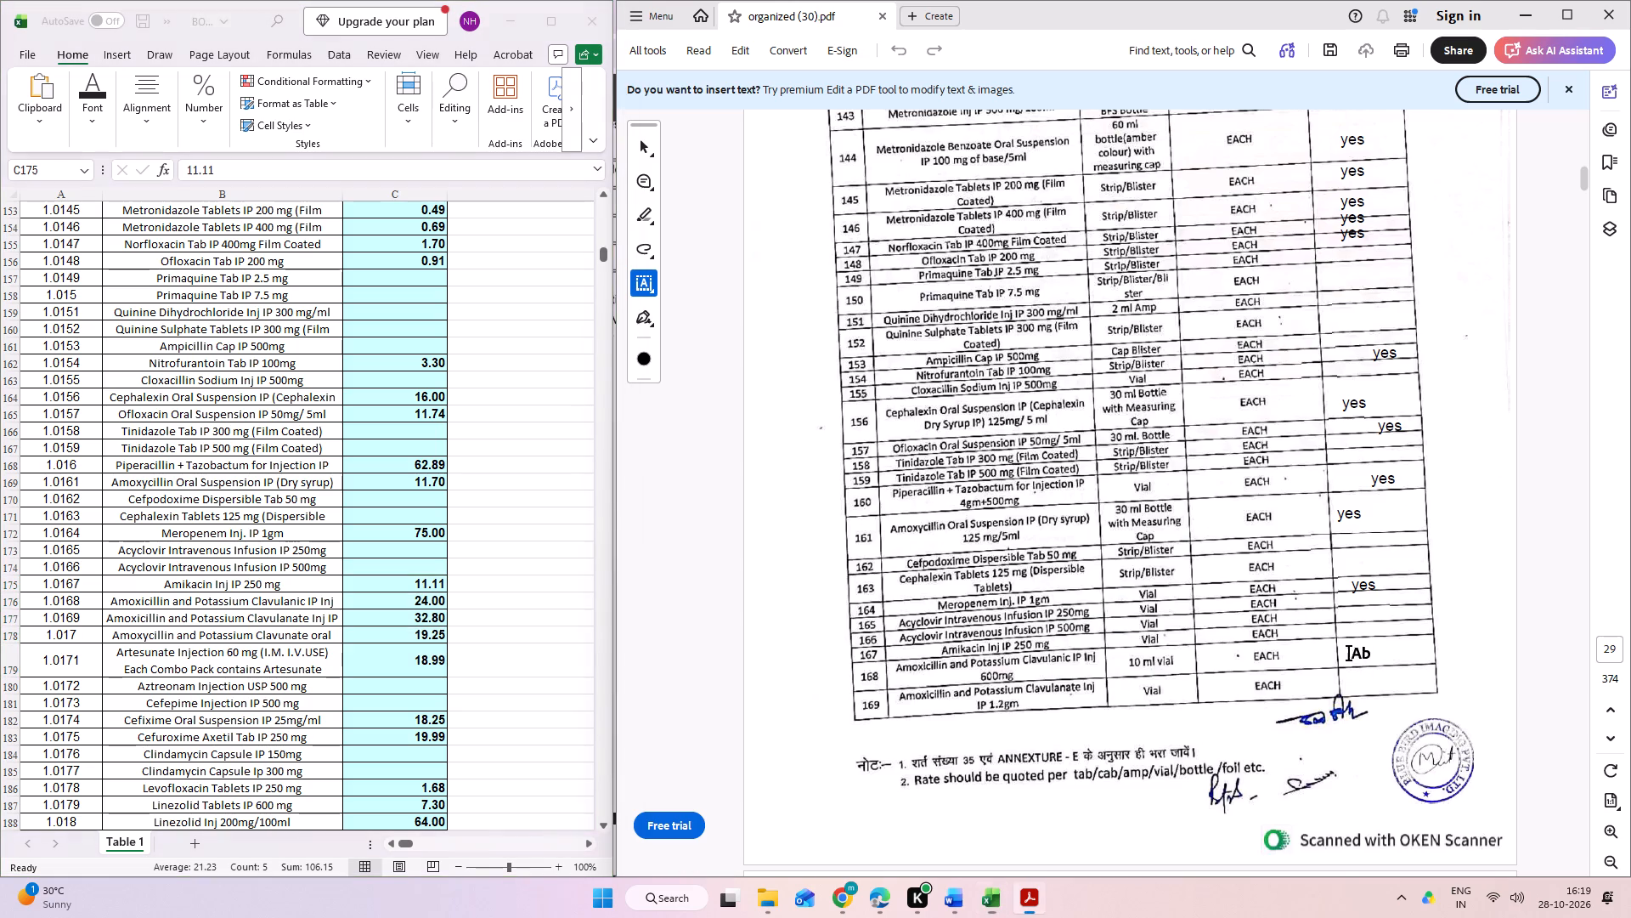
pyautogui.click(1243, 667)
pyautogui.click(1369, 676)
pyautogui.hotkey('ctrl', 'v')
pyautogui.click(1283, 621)
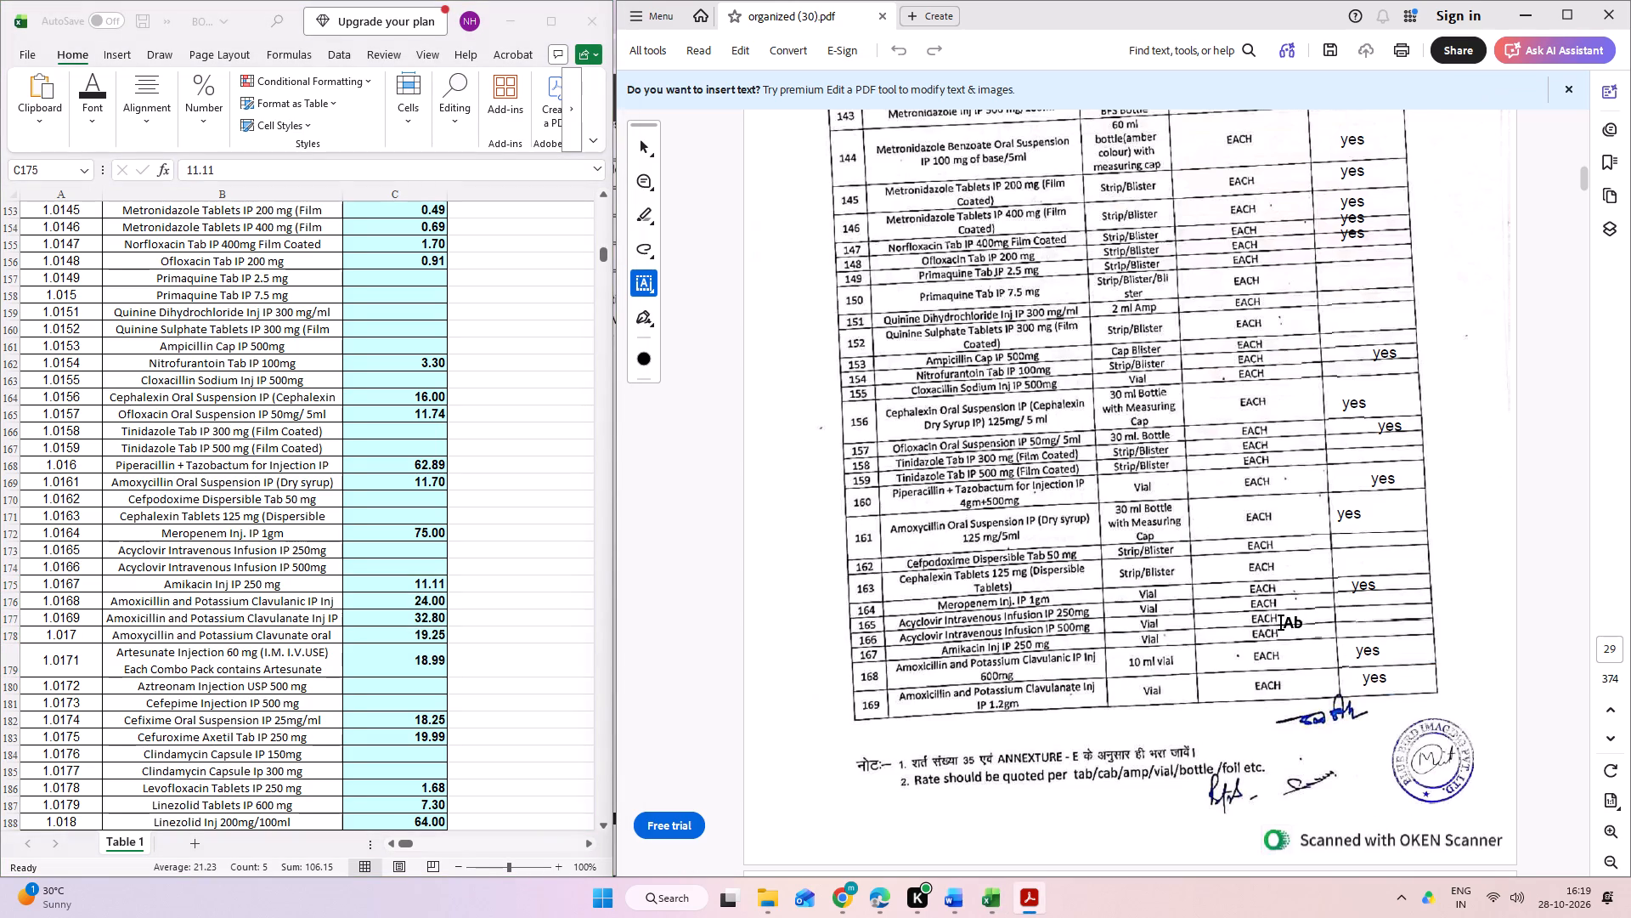
# Add separate "yes" entries in the Compliance column for items 170 and 171, Amoxycillin suspension and Artesunate Injection 60 mg.
pyautogui.scroll(-6, 1283, 621)
pyautogui.click(1344, 142)
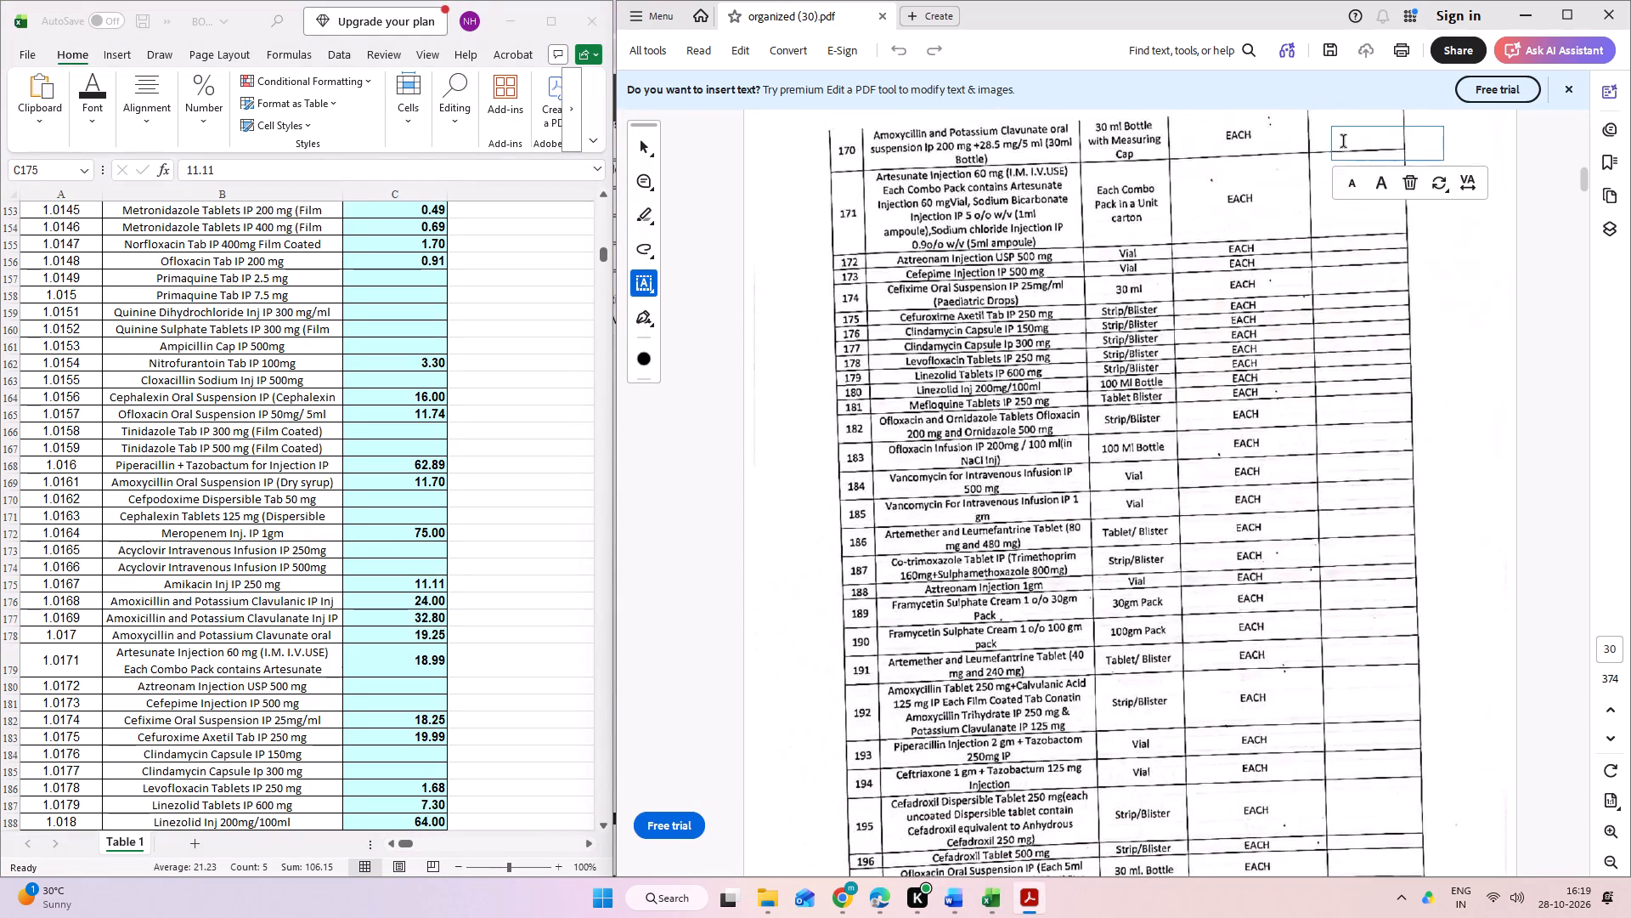
pyautogui.hotkey('ctrl', 'v')
pyautogui.click(1322, 201)
pyautogui.click(1331, 196)
pyautogui.hotkey('ctrl', 'v')
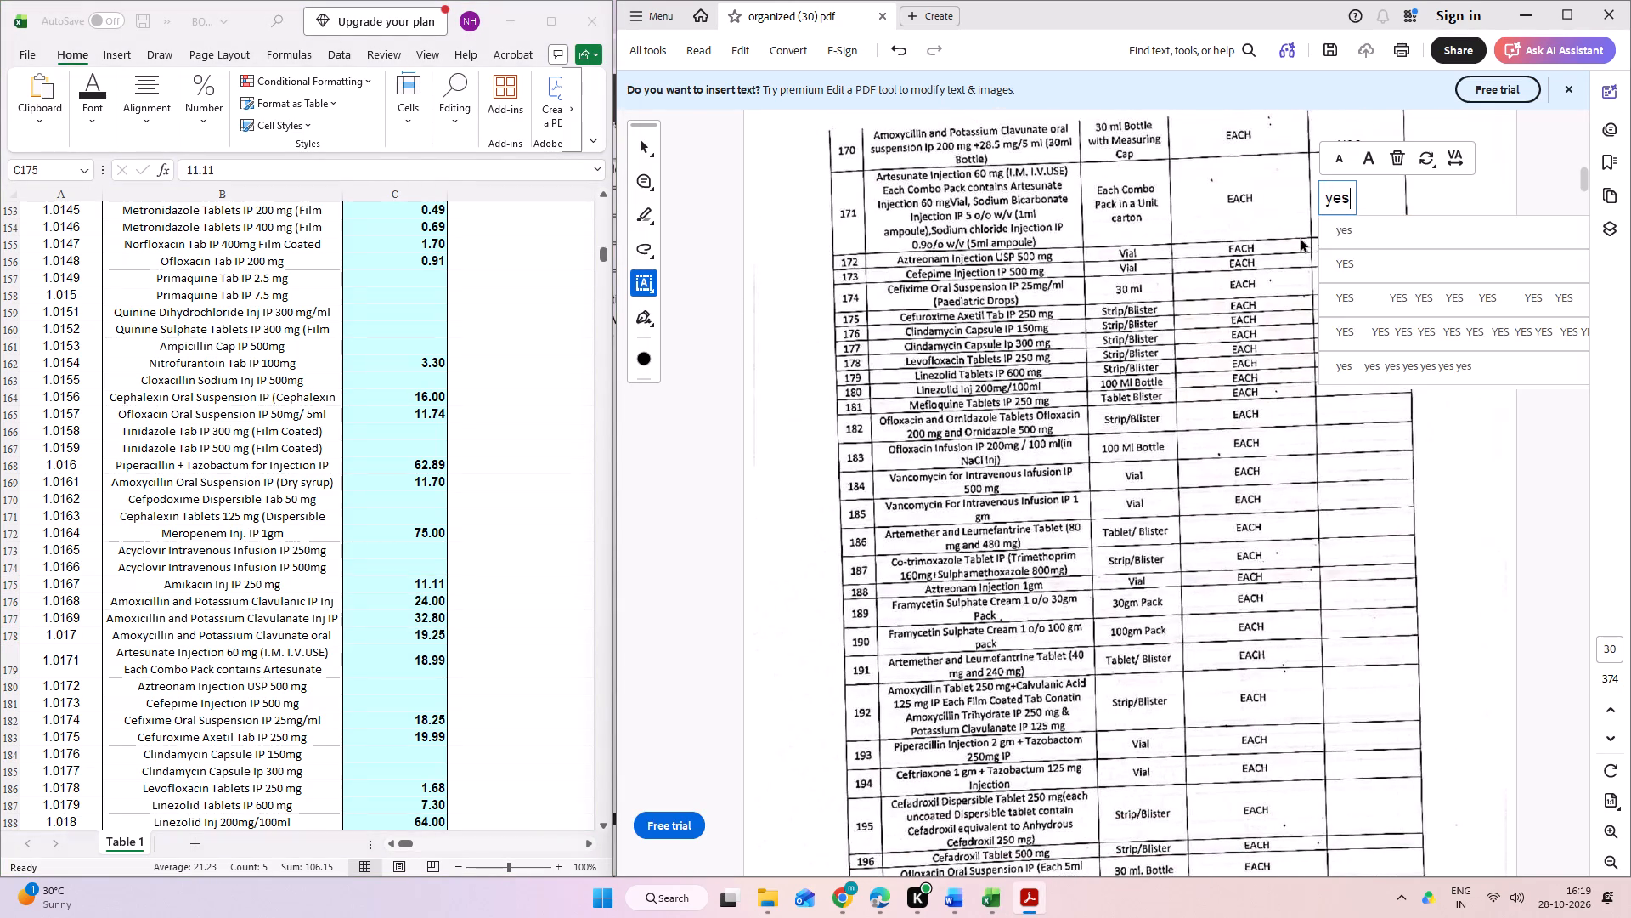
pyautogui.click(1301, 240)
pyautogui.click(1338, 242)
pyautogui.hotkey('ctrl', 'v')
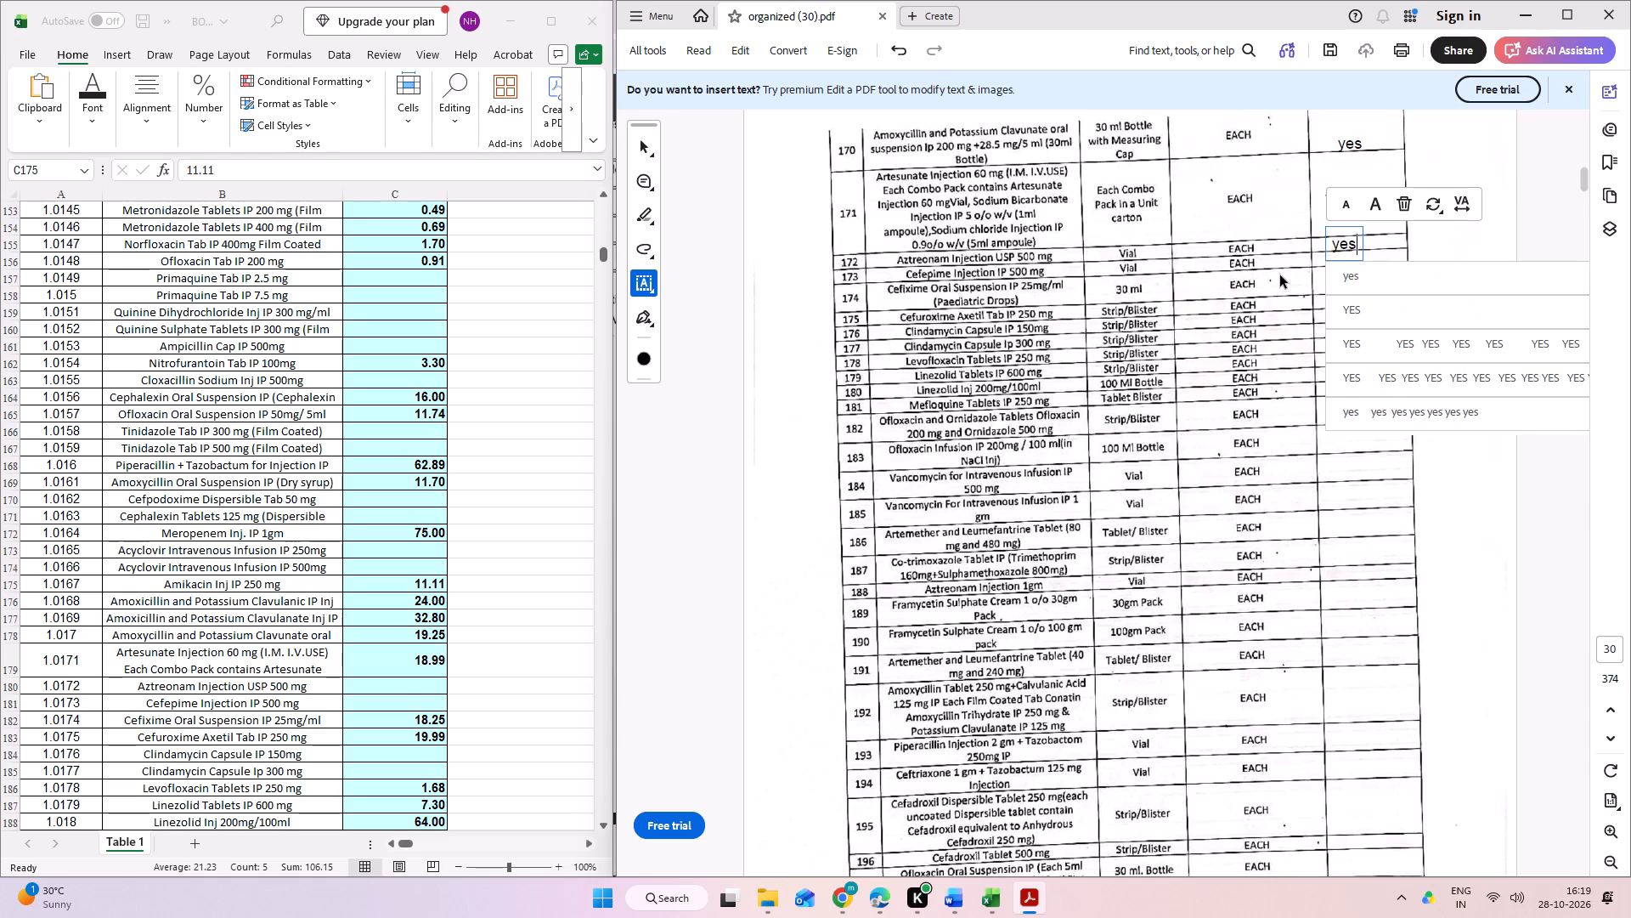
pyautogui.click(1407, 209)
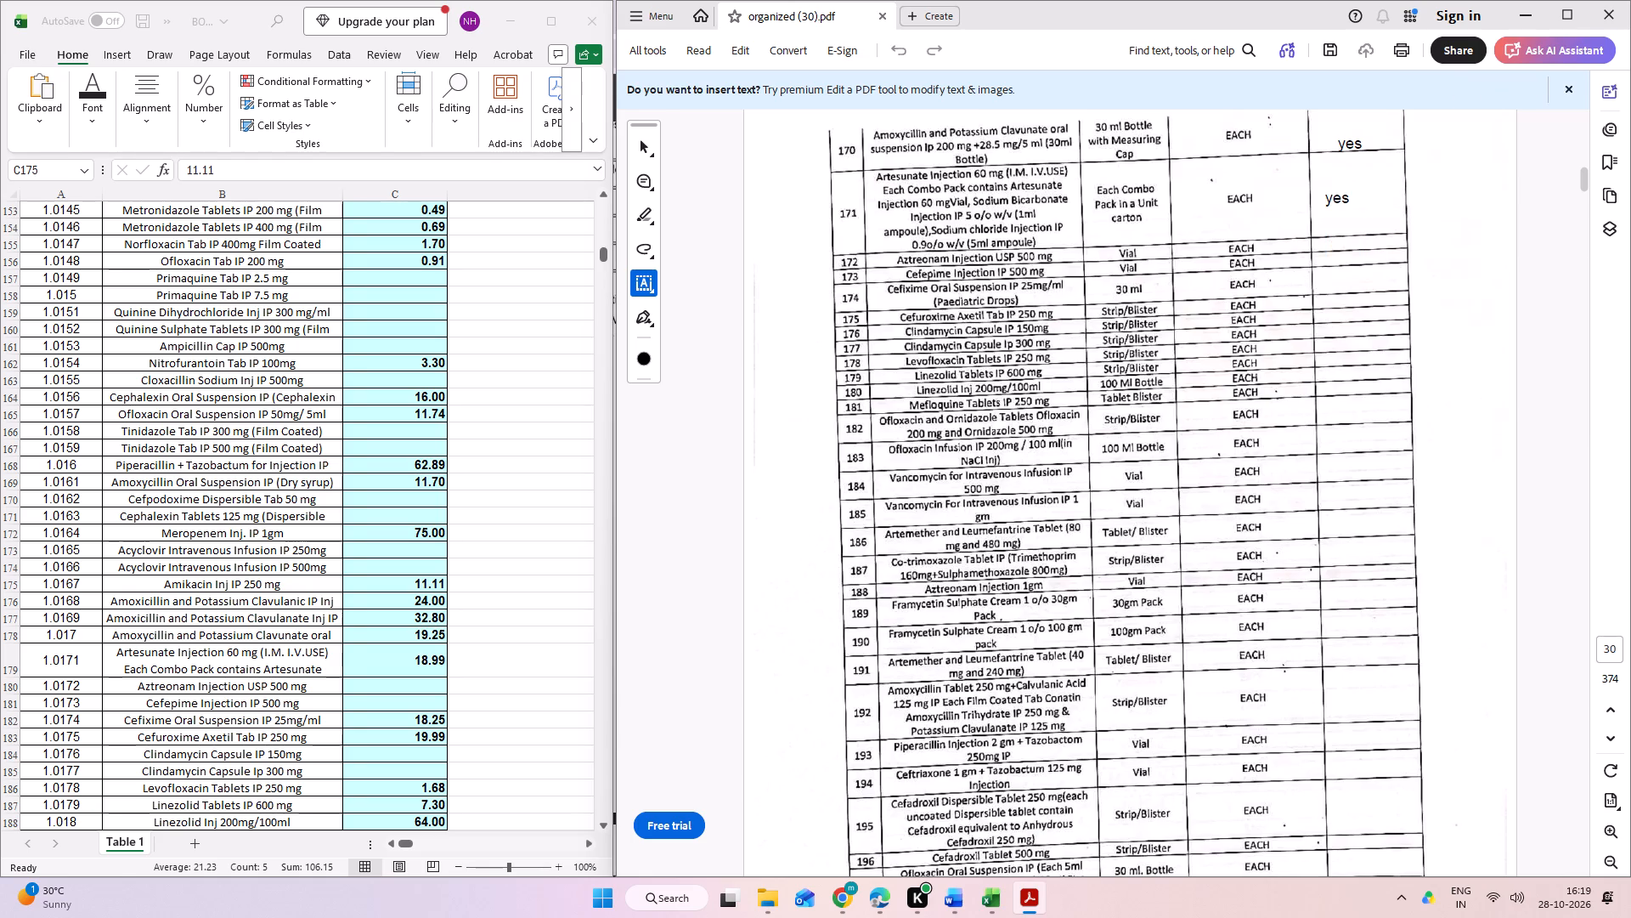
# Check the workbook rates from item 172 onward and add separate "yes" entries for items 174 and 175, Cefixime suspension and Cefuroxime tablets.
pyautogui.click(486, 542)
pyautogui.scroll(-3, 486, 542)
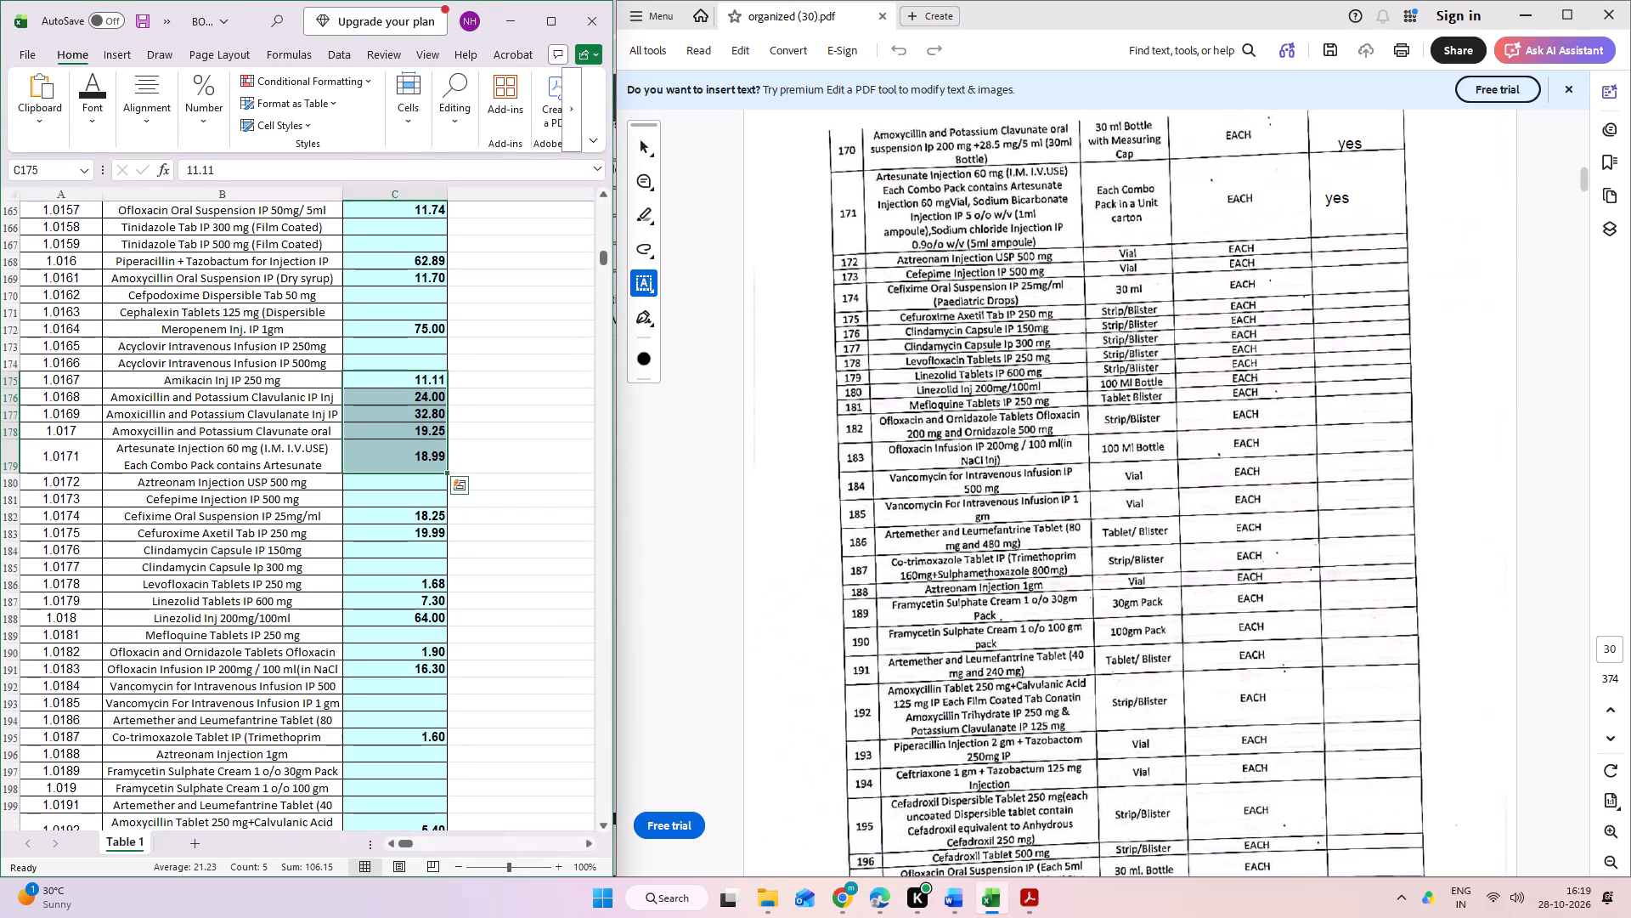
pyautogui.click(1347, 282)
pyautogui.hotkey('ctrl', 'v')
pyautogui.click(1267, 298)
pyautogui.click(1324, 298)
pyautogui.hotkey('ctrl', 'v')
pyautogui.click(1174, 337)
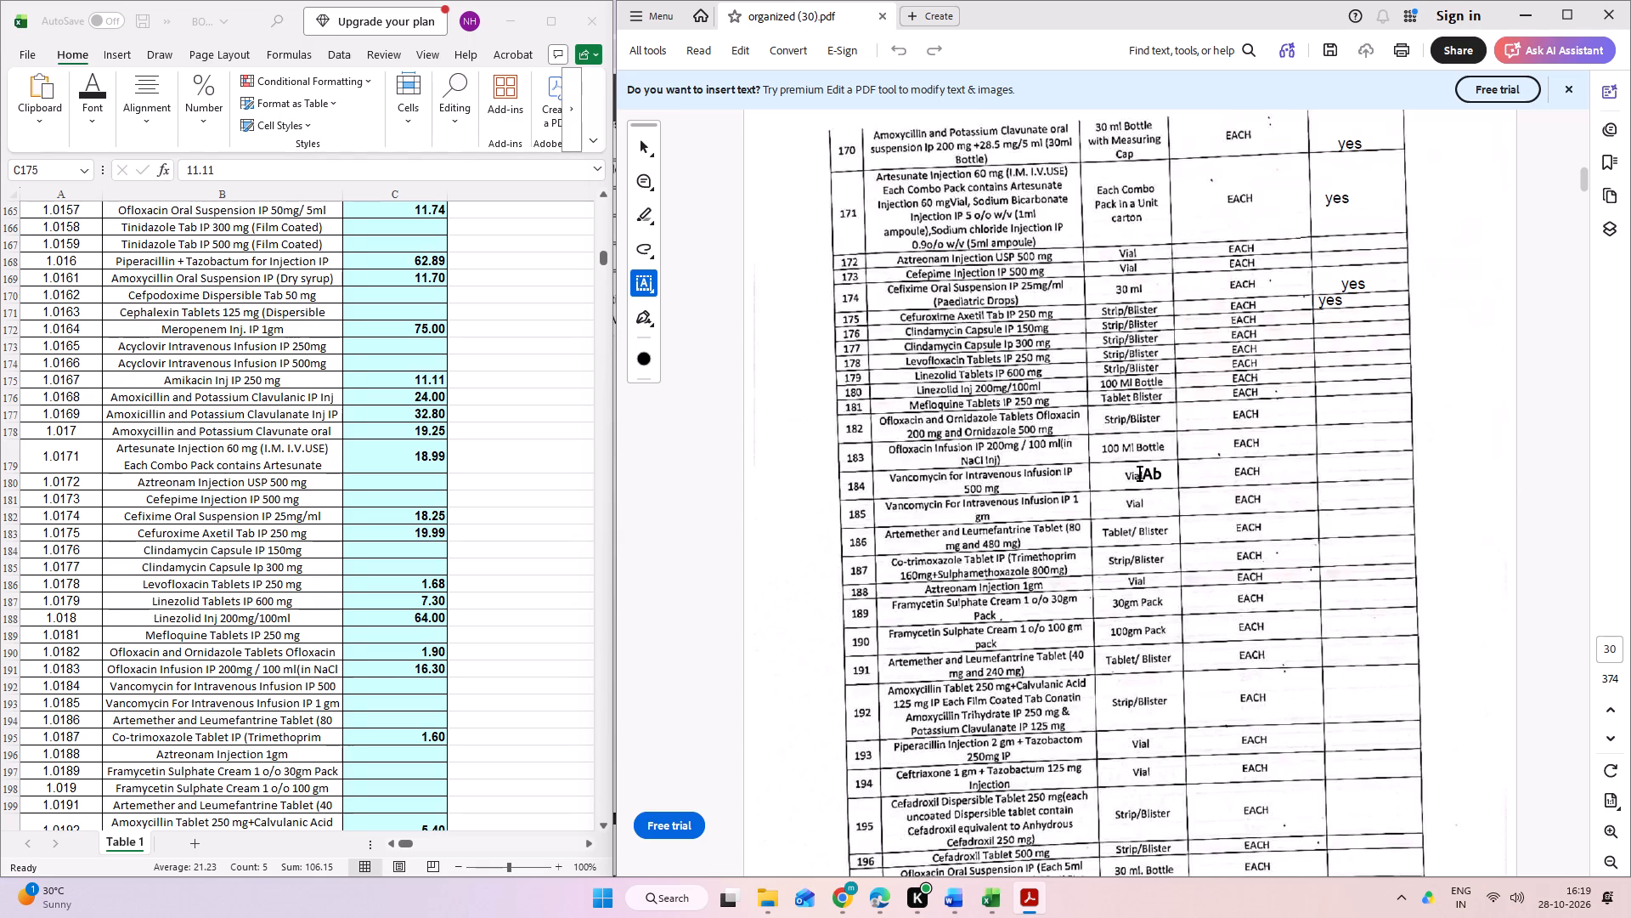
# Add one text box at item 178, Levofloxacin Tablets, with "yes" on three lines for items 178 to 180, aligned with their rows.
pyautogui.click(1344, 346)
pyautogui.hotkey('ctrl', 'v')
pyautogui.press('Return')
pyautogui.hotkey('ctrl', 'v')
pyautogui.press('Return')
pyautogui.hotkey('ctrl', 'v')
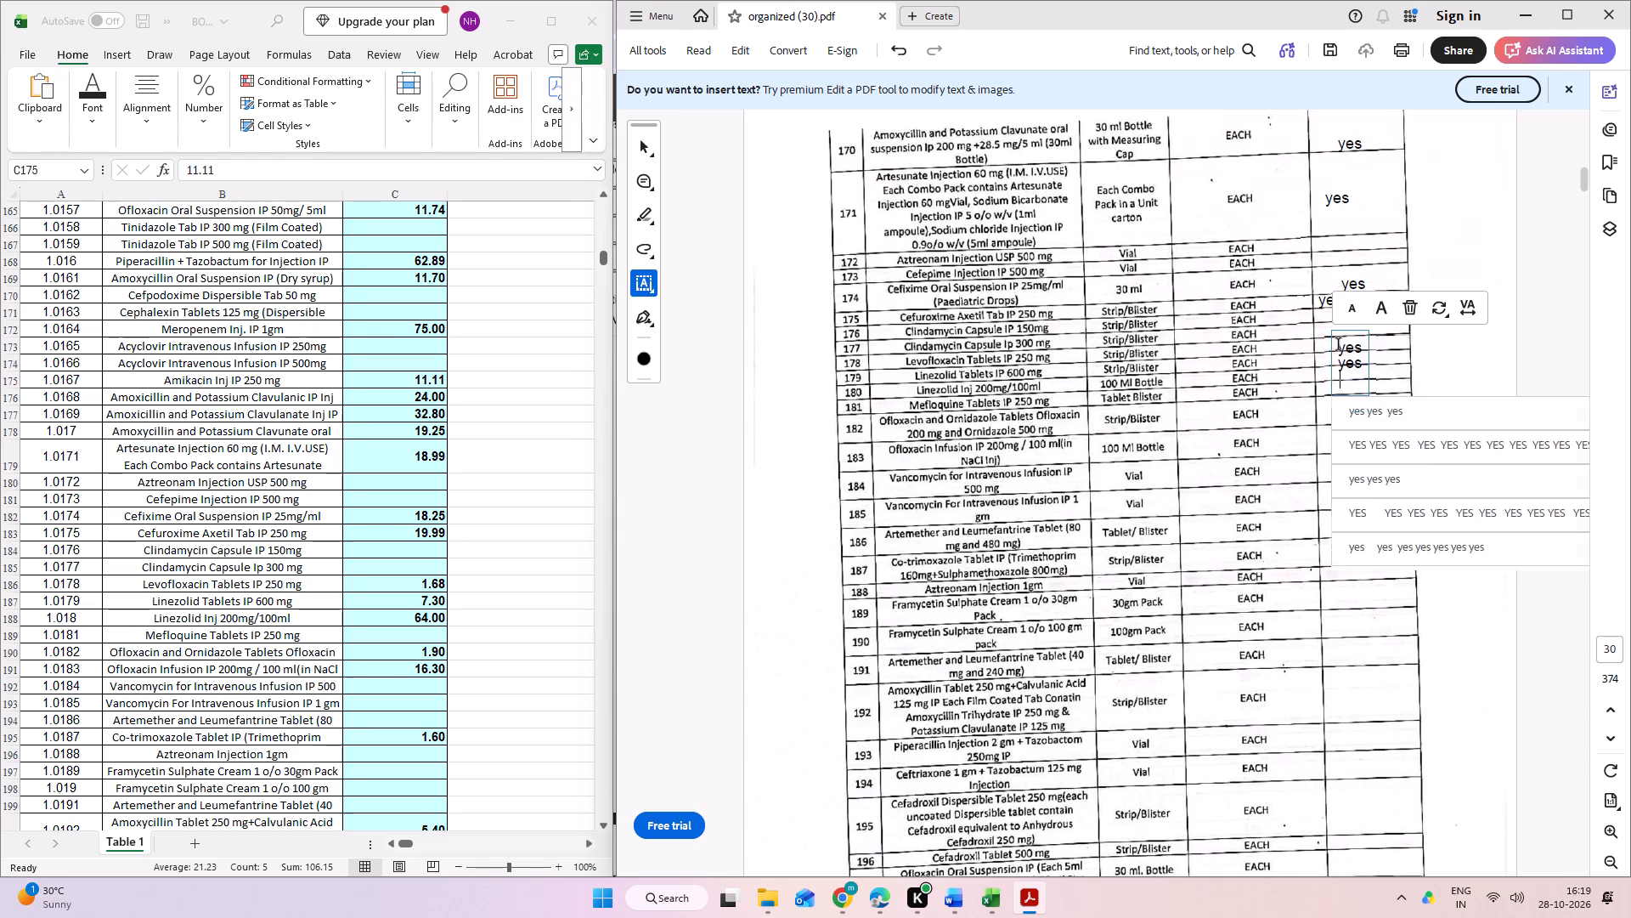
pyautogui.click(1349, 336)
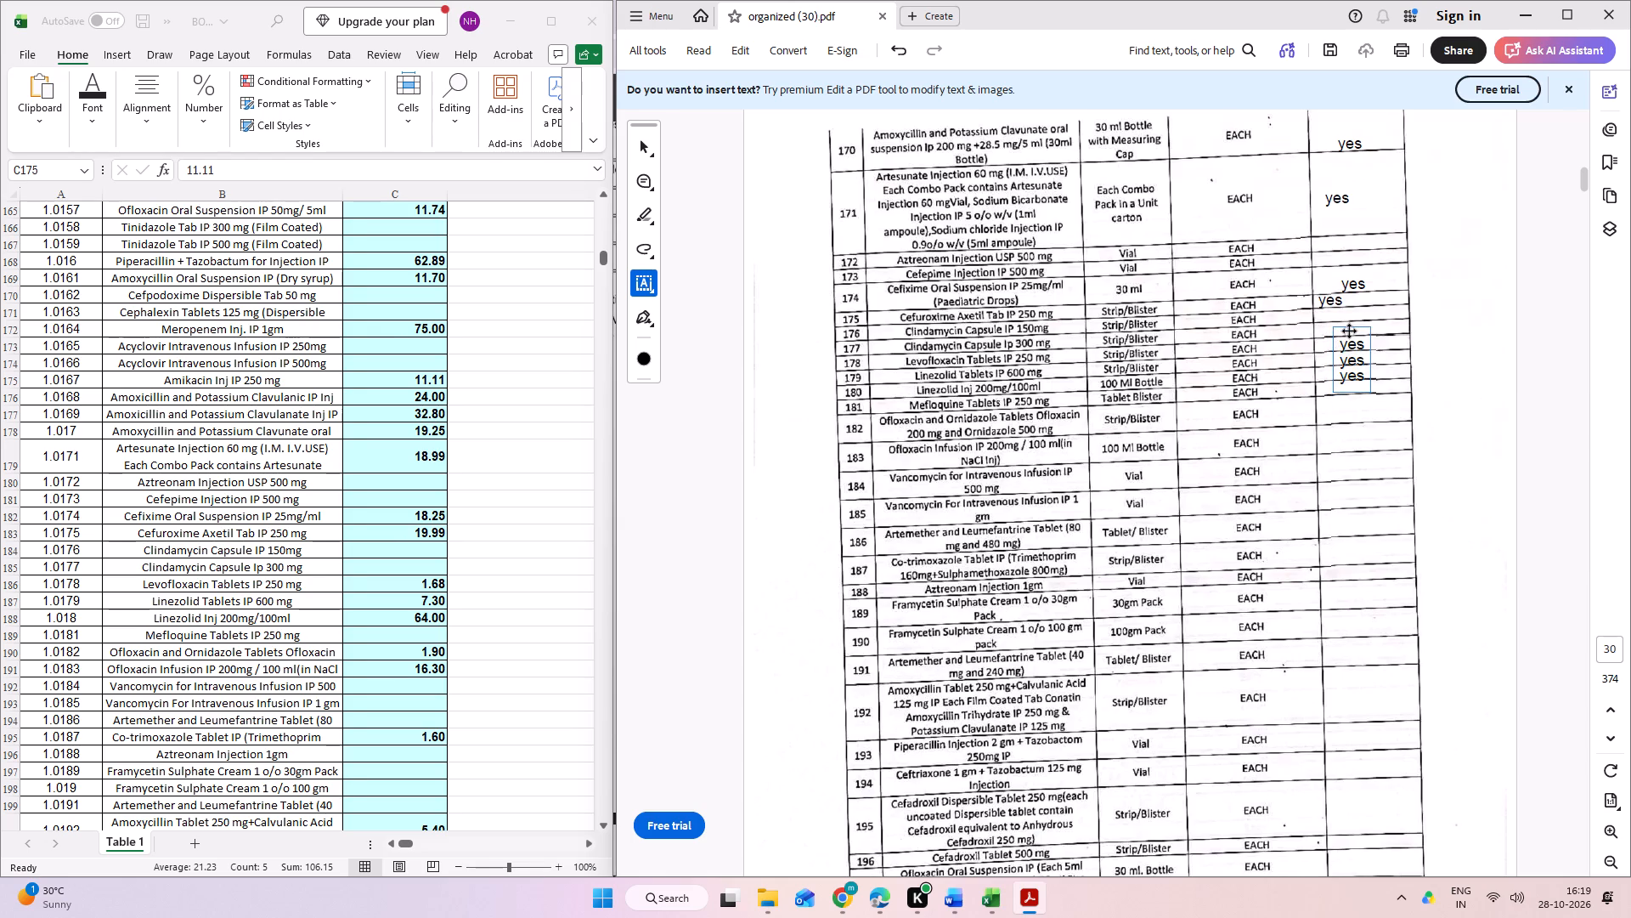
pyautogui.click(1142, 453)
# Check the workbook for the next rates and add separate "yes" entries for items 182, 183 and 187.
pyautogui.click(500, 538)
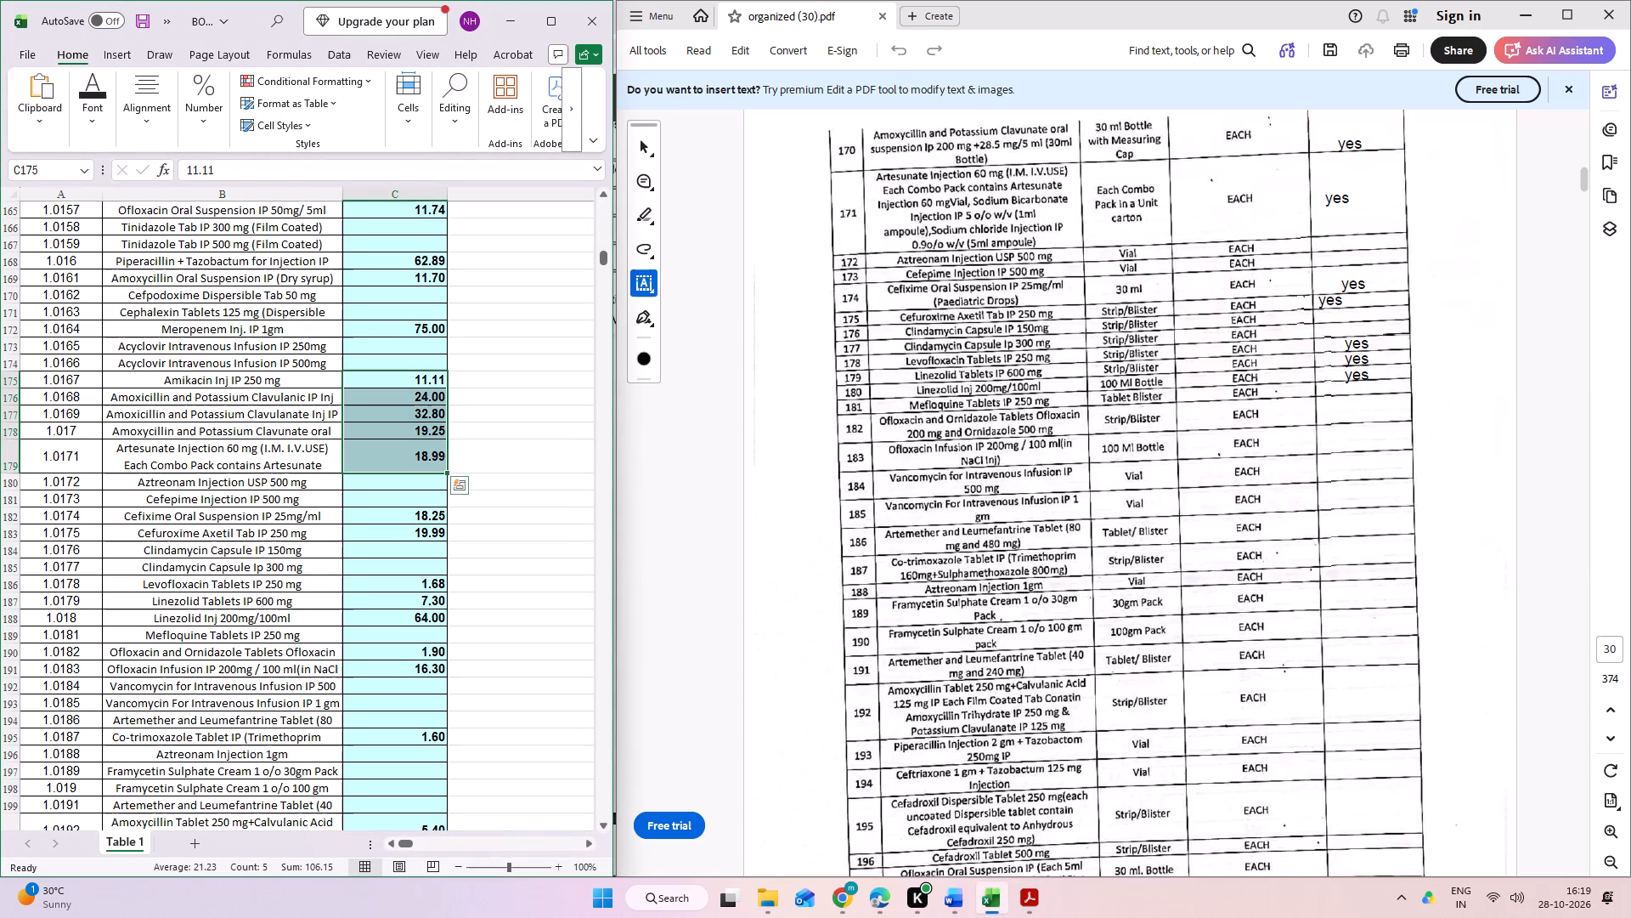
pyautogui.click(435, 654)
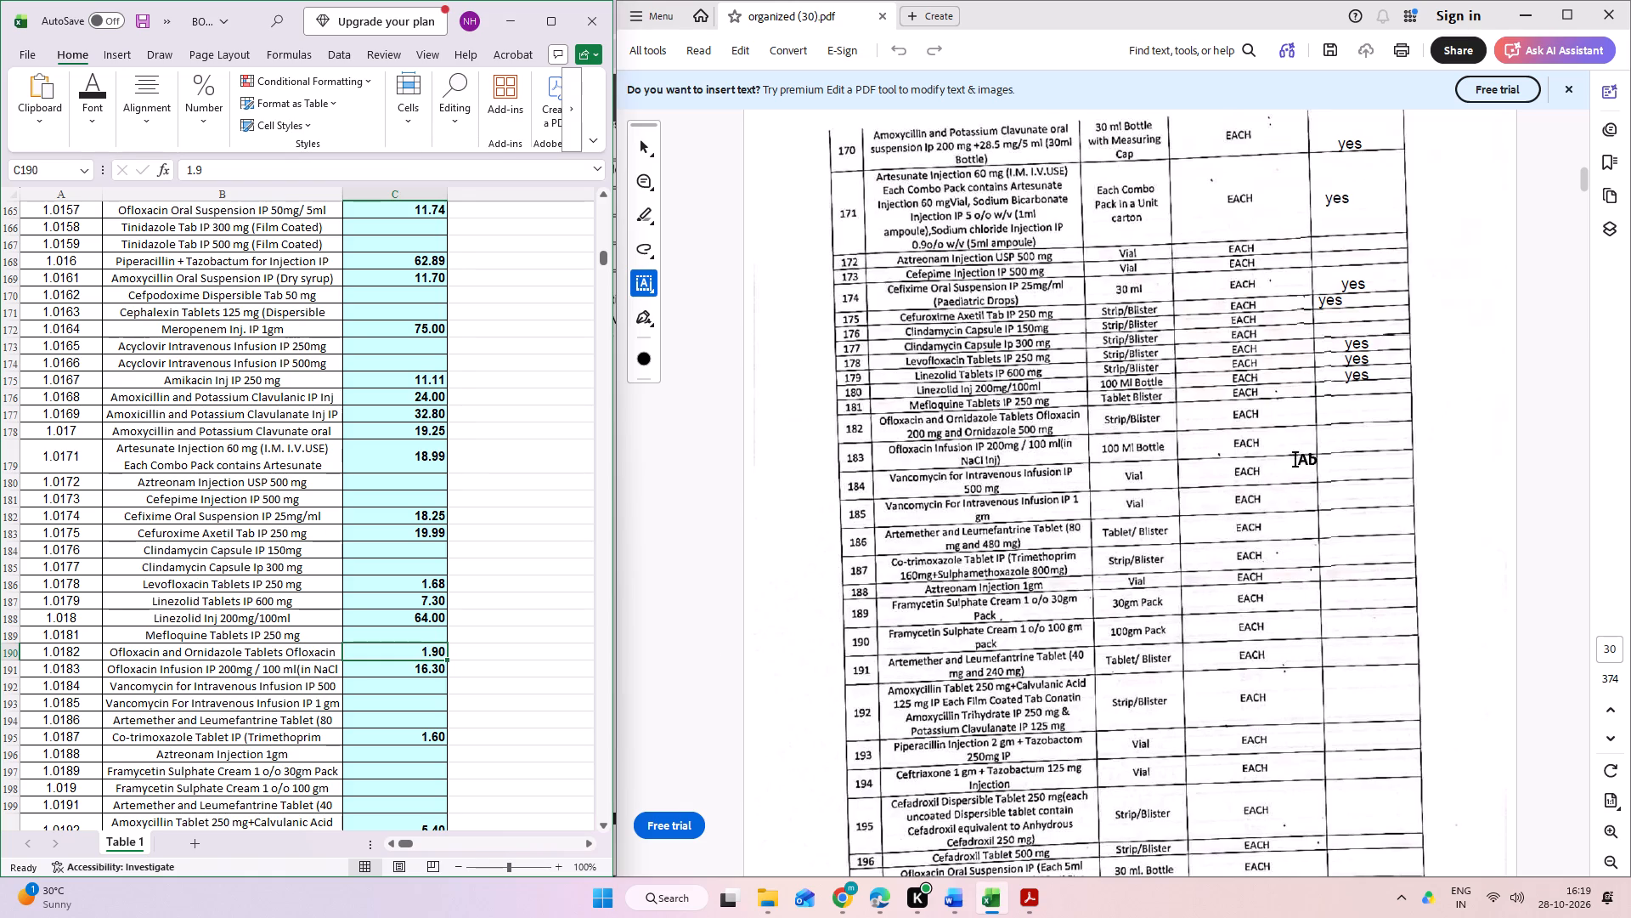
pyautogui.click(1360, 411)
pyautogui.hotkey('ctrl', 'v')
pyautogui.click(1256, 424)
pyautogui.click(1352, 435)
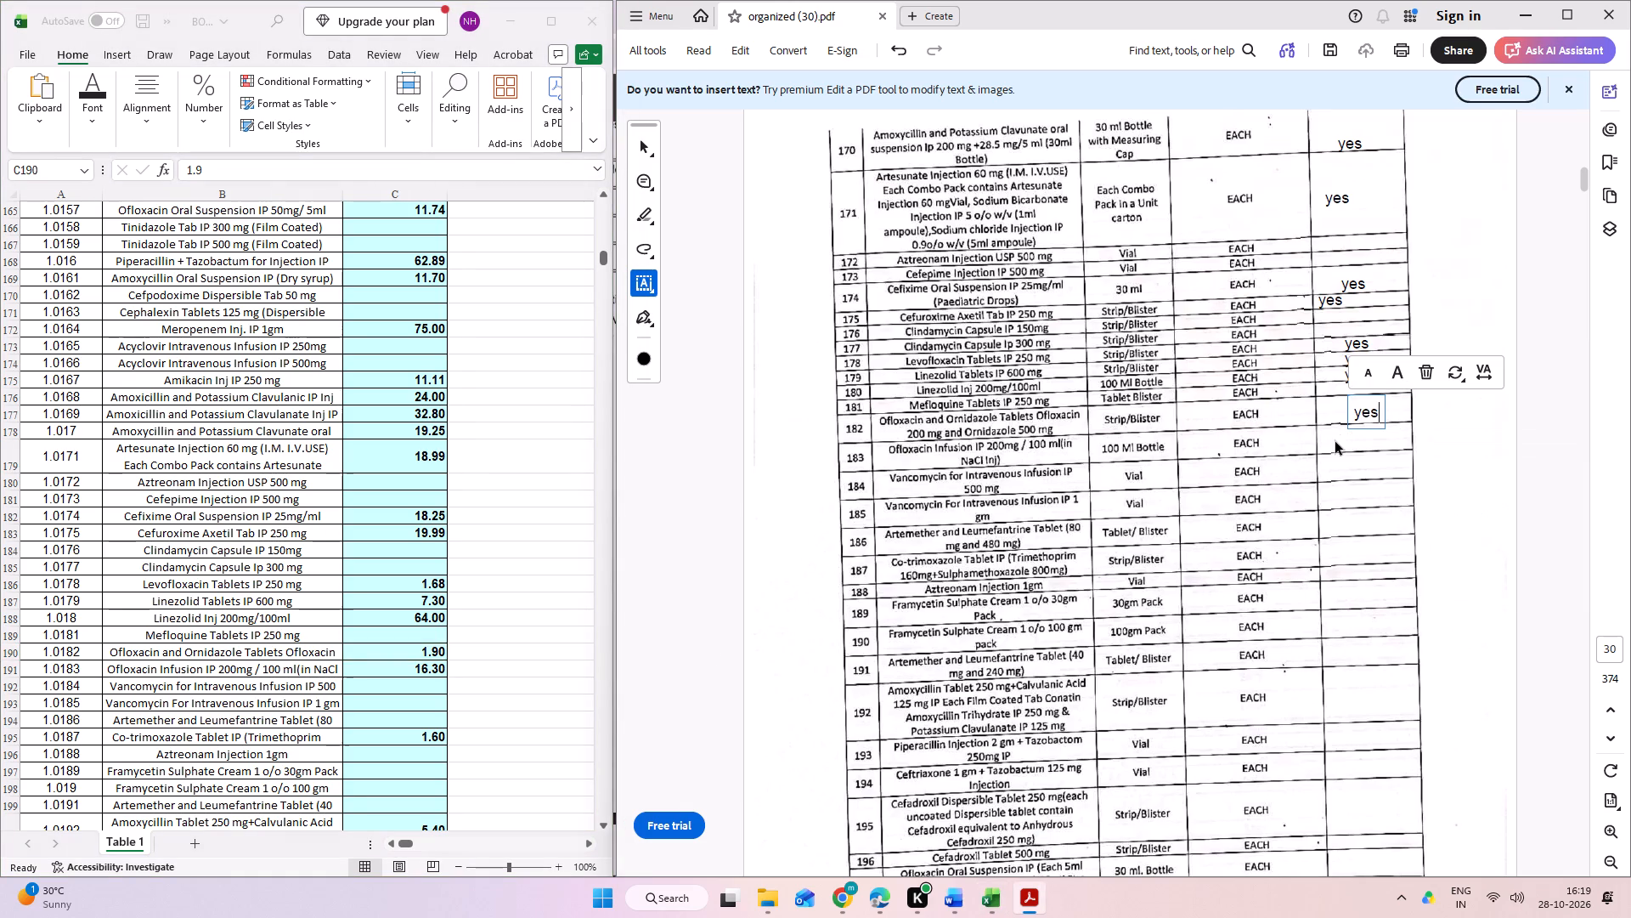
pyautogui.click(1335, 442)
pyautogui.hotkey('ctrl', 'v')
pyautogui.click(1336, 439)
pyautogui.hotkey('ctrl', 'v')
pyautogui.click(1161, 460)
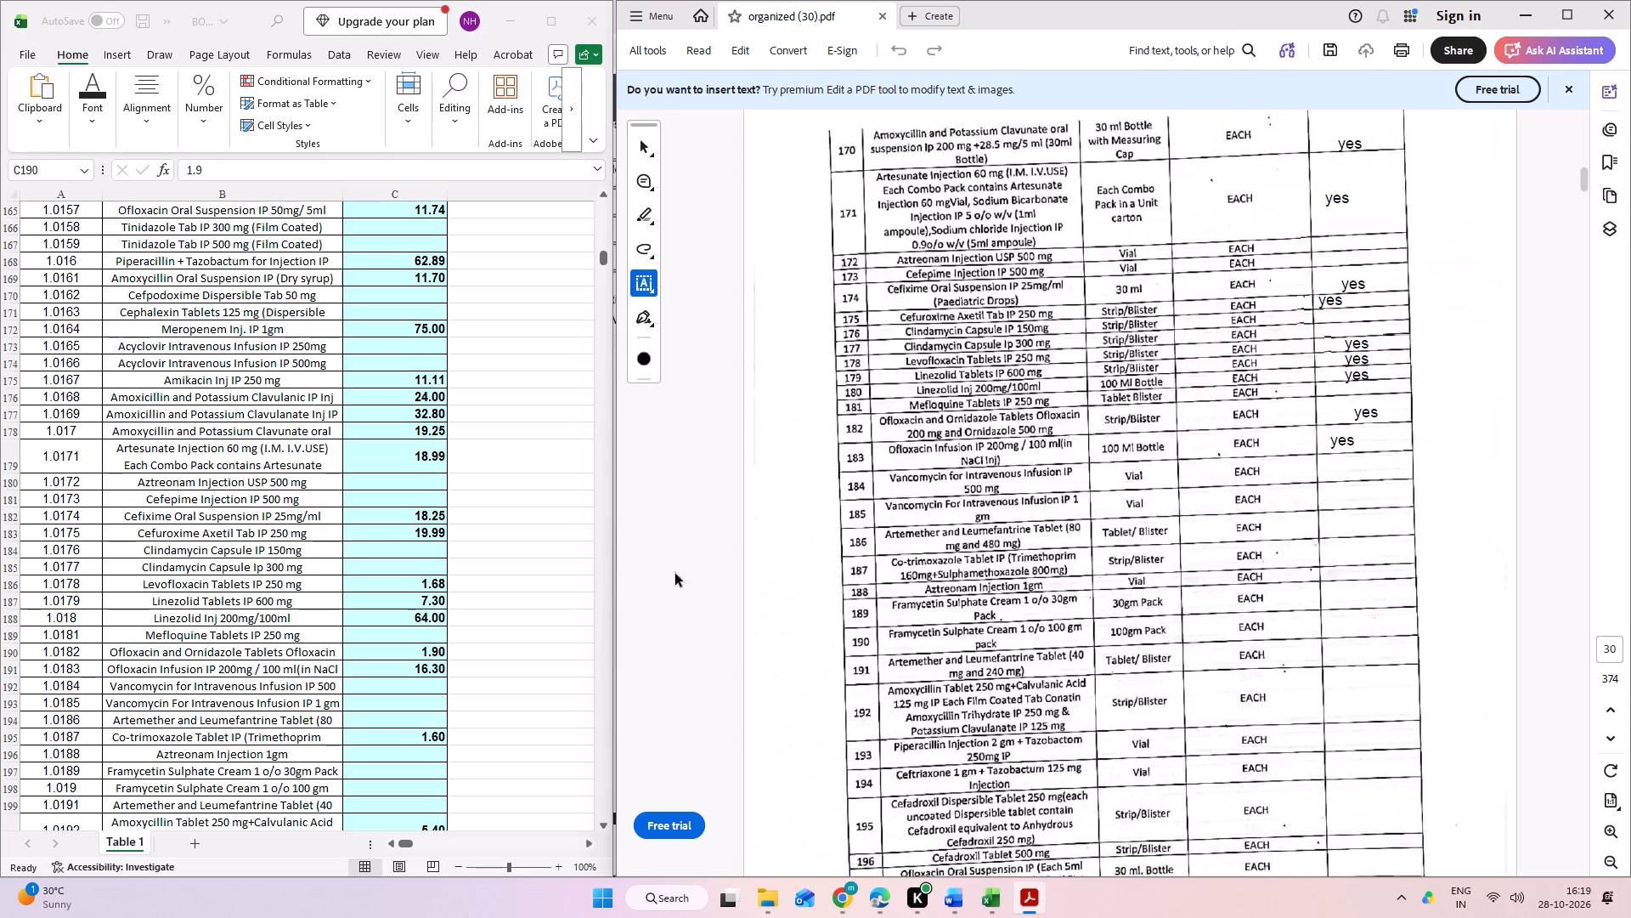
pyautogui.click(605, 570)
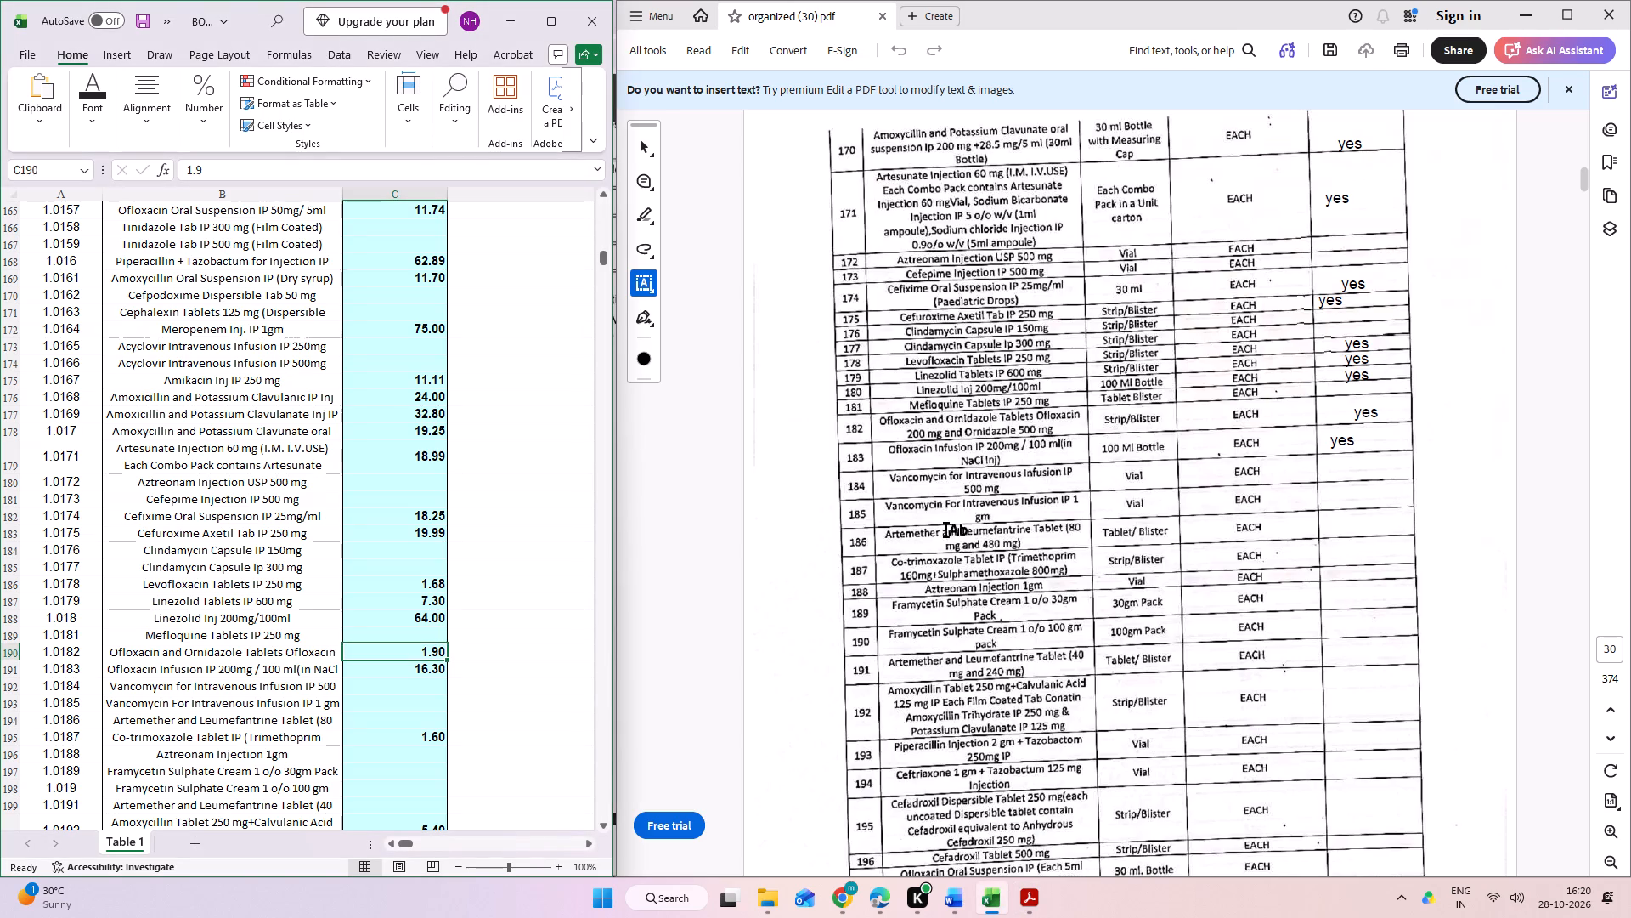
pyautogui.click(1341, 551)
pyautogui.hotkey('ctrl', 'v')
pyautogui.click(1075, 525)
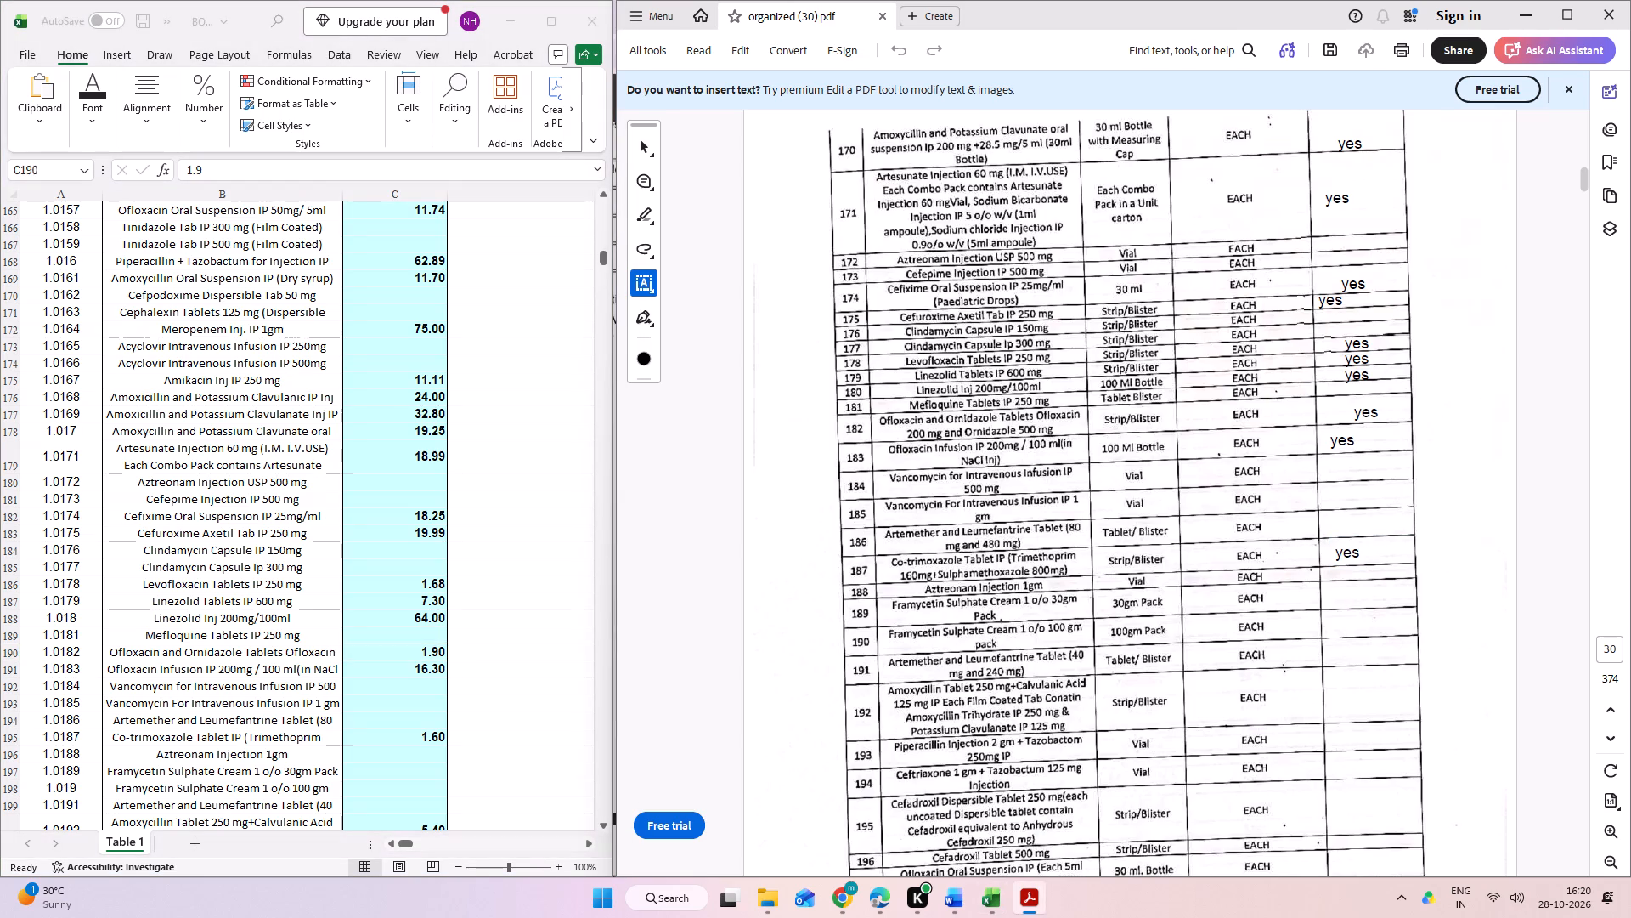
# Check the workbook rates after item 187 and start a text box at item 192 with "yes" for items 192, 193 and 194.
pyautogui.click(567, 549)
pyautogui.scroll(-4, 567, 549)
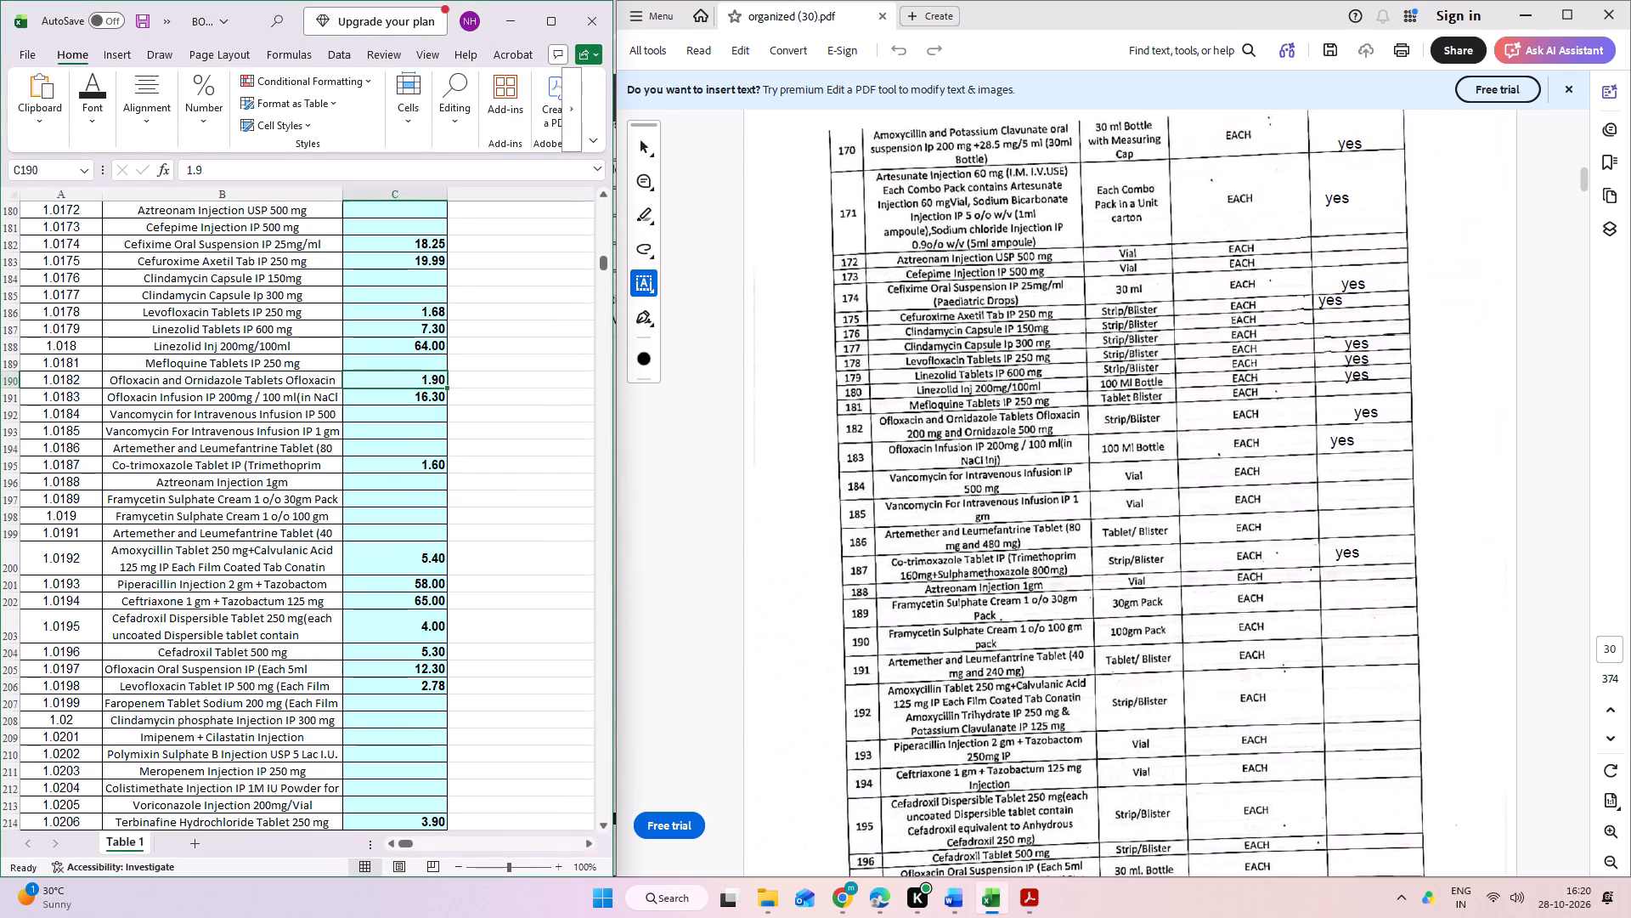
pyautogui.scroll(-2, 568, 550)
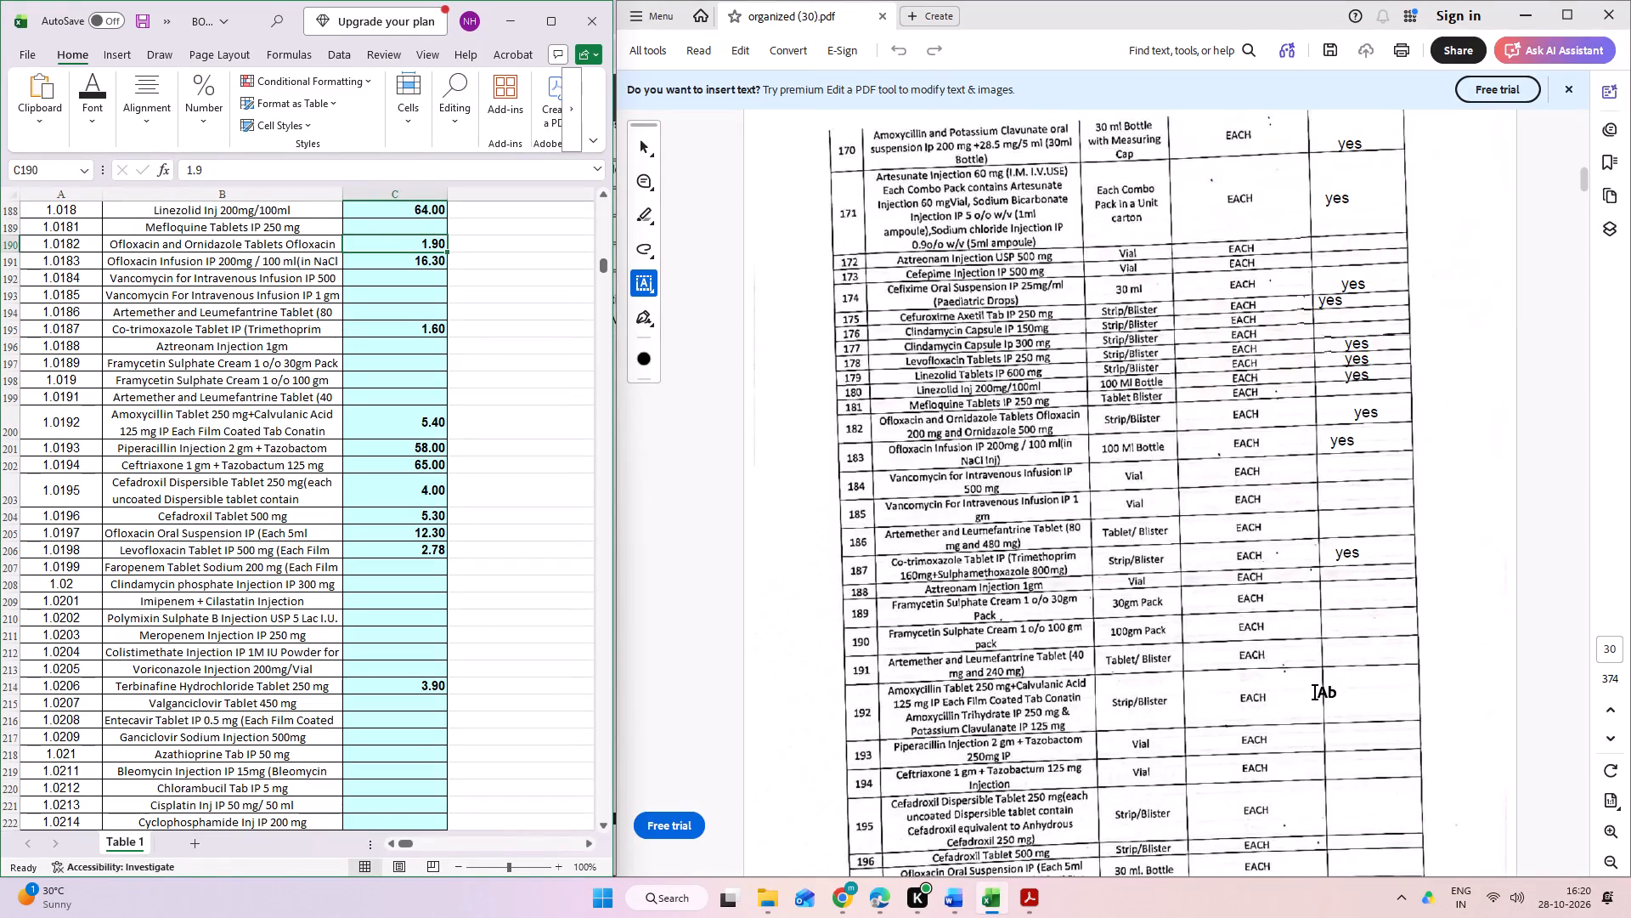
pyautogui.click(1345, 691)
pyautogui.hotkey('ctrl', 'v')
pyautogui.press('Return')
pyautogui.press('Return')
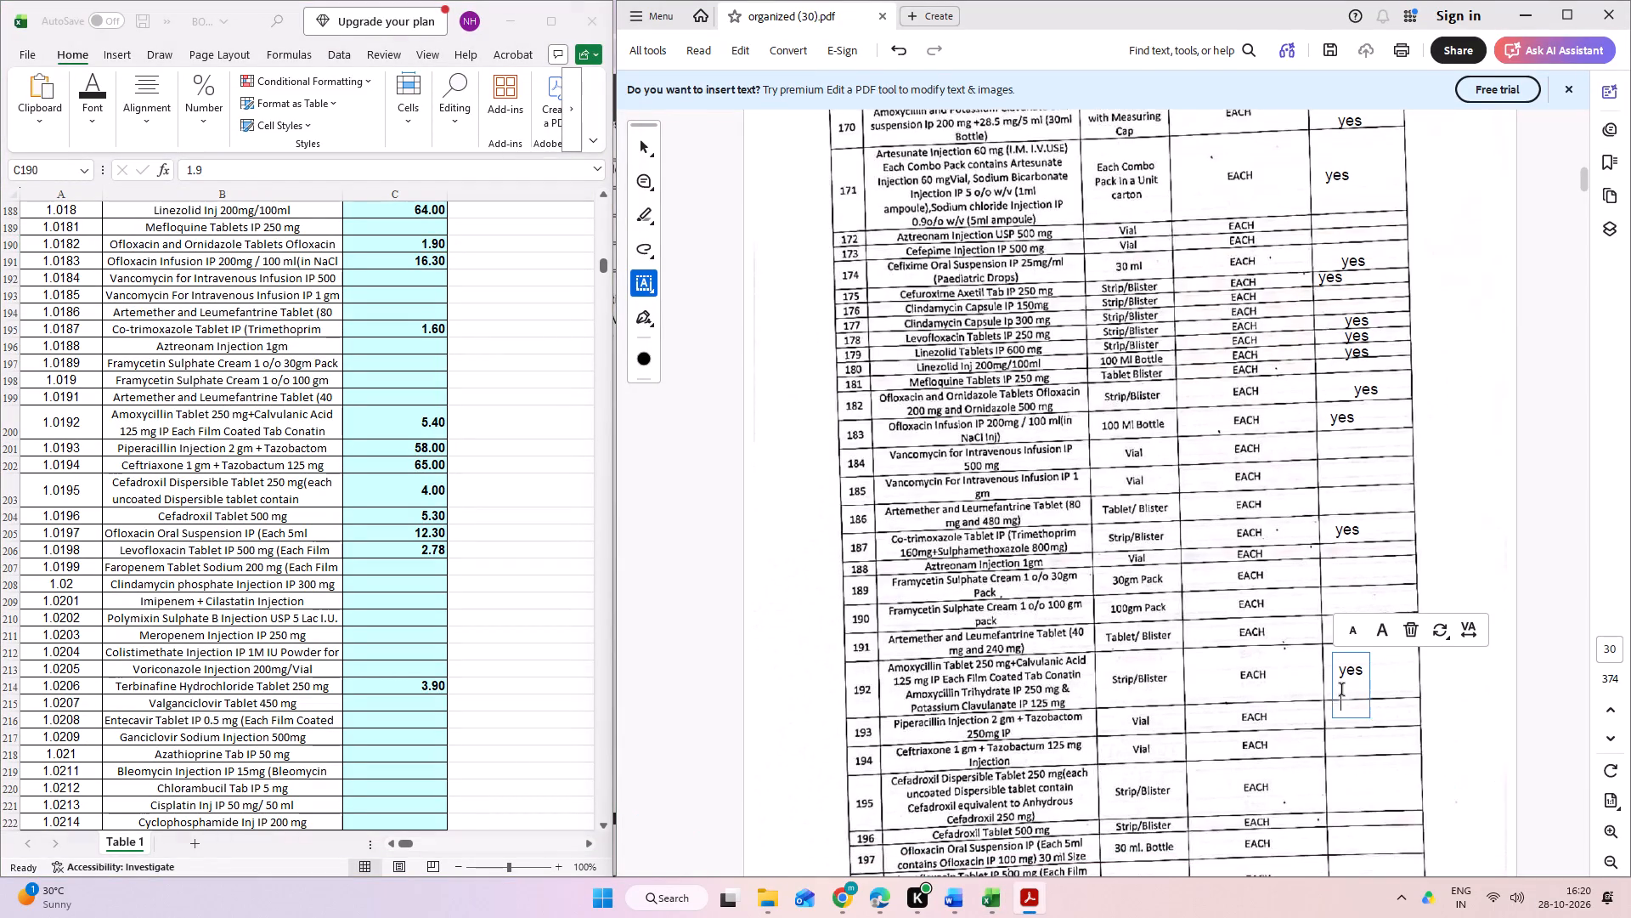
pyautogui.press('Return')
pyautogui.hotkey('ctrl', 'v')
pyautogui.press('Return')
pyautogui.hotkey('ctrl', 'v')
# Continue the same text box with "yes" for items 195 to 198, spacing the lines to match the table rows.
pyautogui.press('Return')
pyautogui.press('Return')
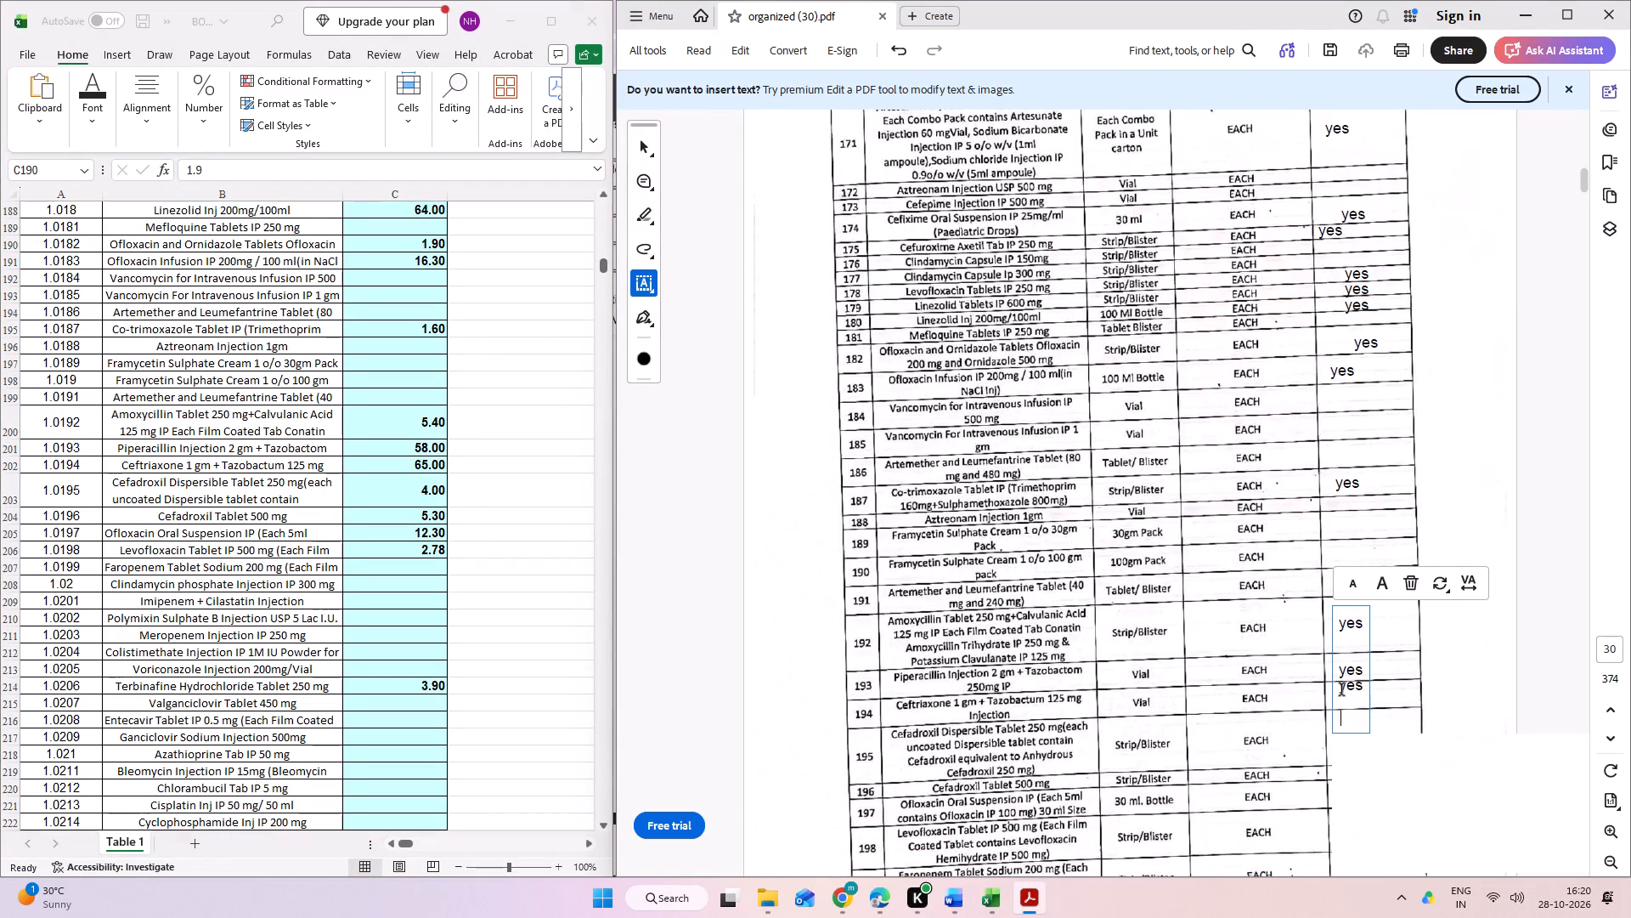
pyautogui.hotkey('ctrl', 'v')
pyautogui.press('Return')
pyautogui.press('Return')
pyautogui.press('Return')
pyautogui.press('Return')
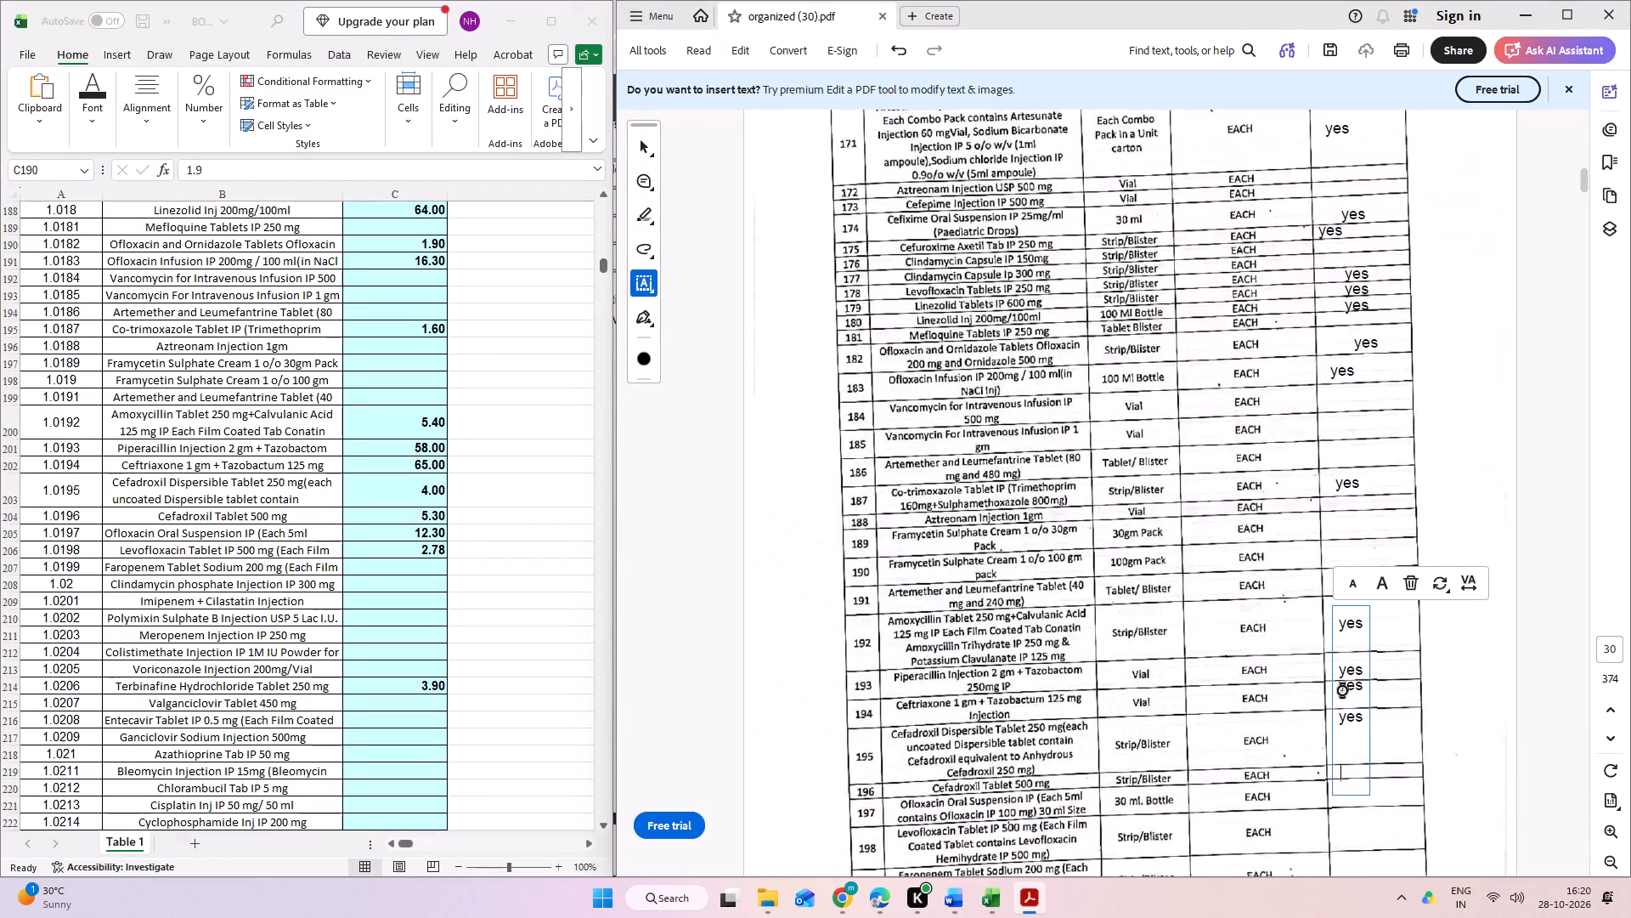
pyautogui.hotkey('ctrl', 'v')
pyautogui.press('Return')
pyautogui.hotkey('ctrl', 'v')
pyautogui.press('Return')
pyautogui.press('Return')
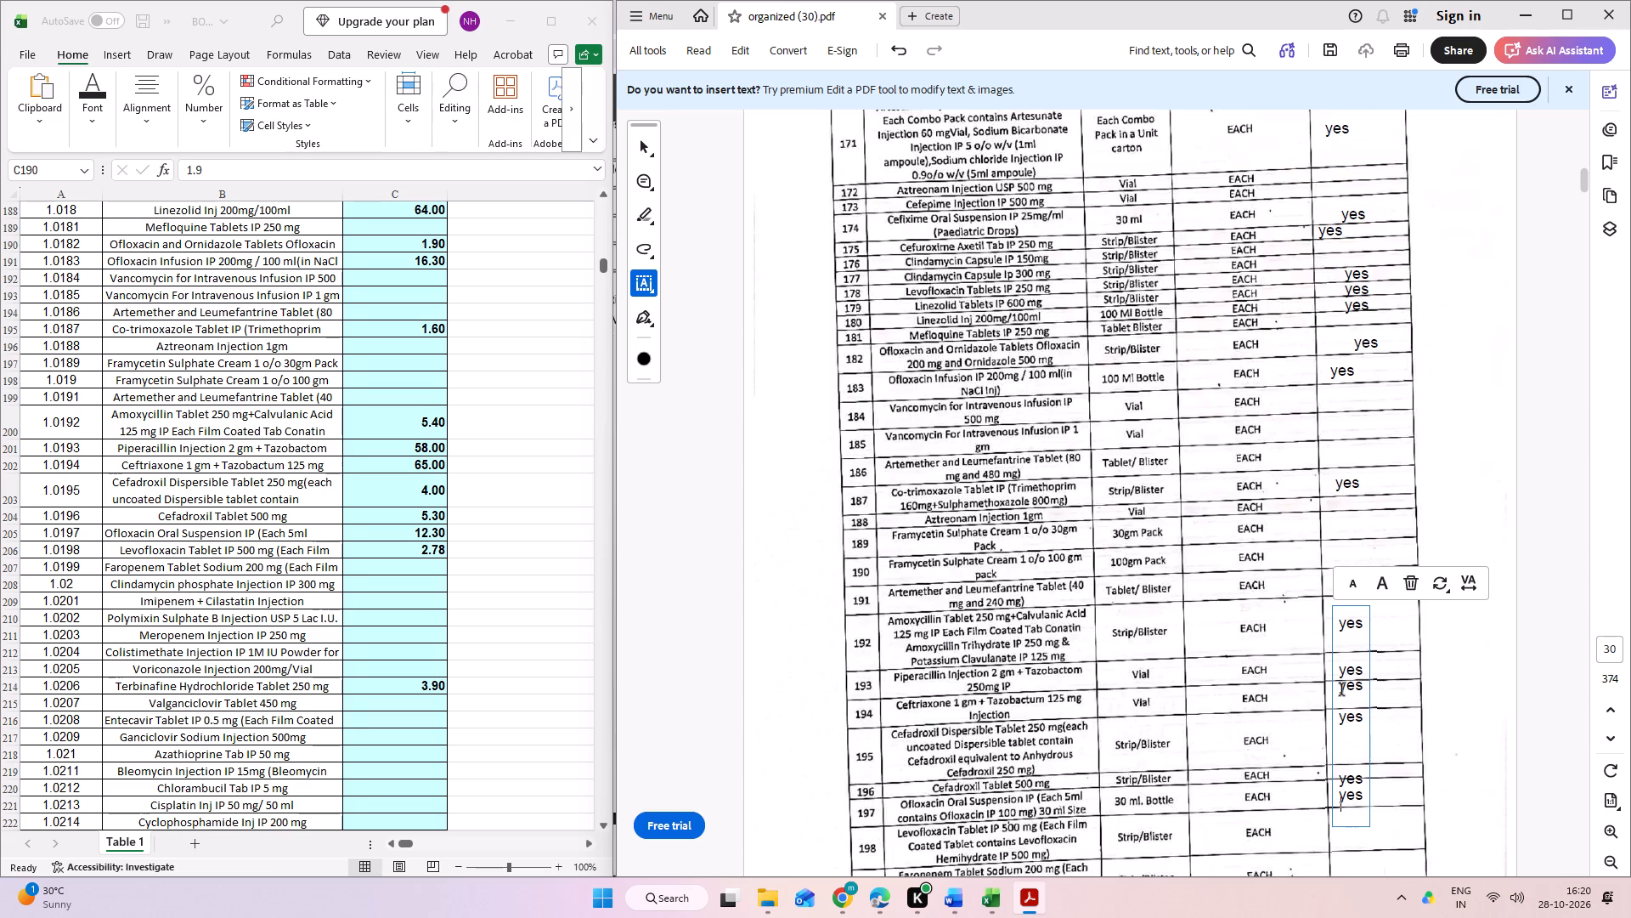
pyautogui.hotkey('ctrl', 'v')
pyautogui.click(1462, 362)
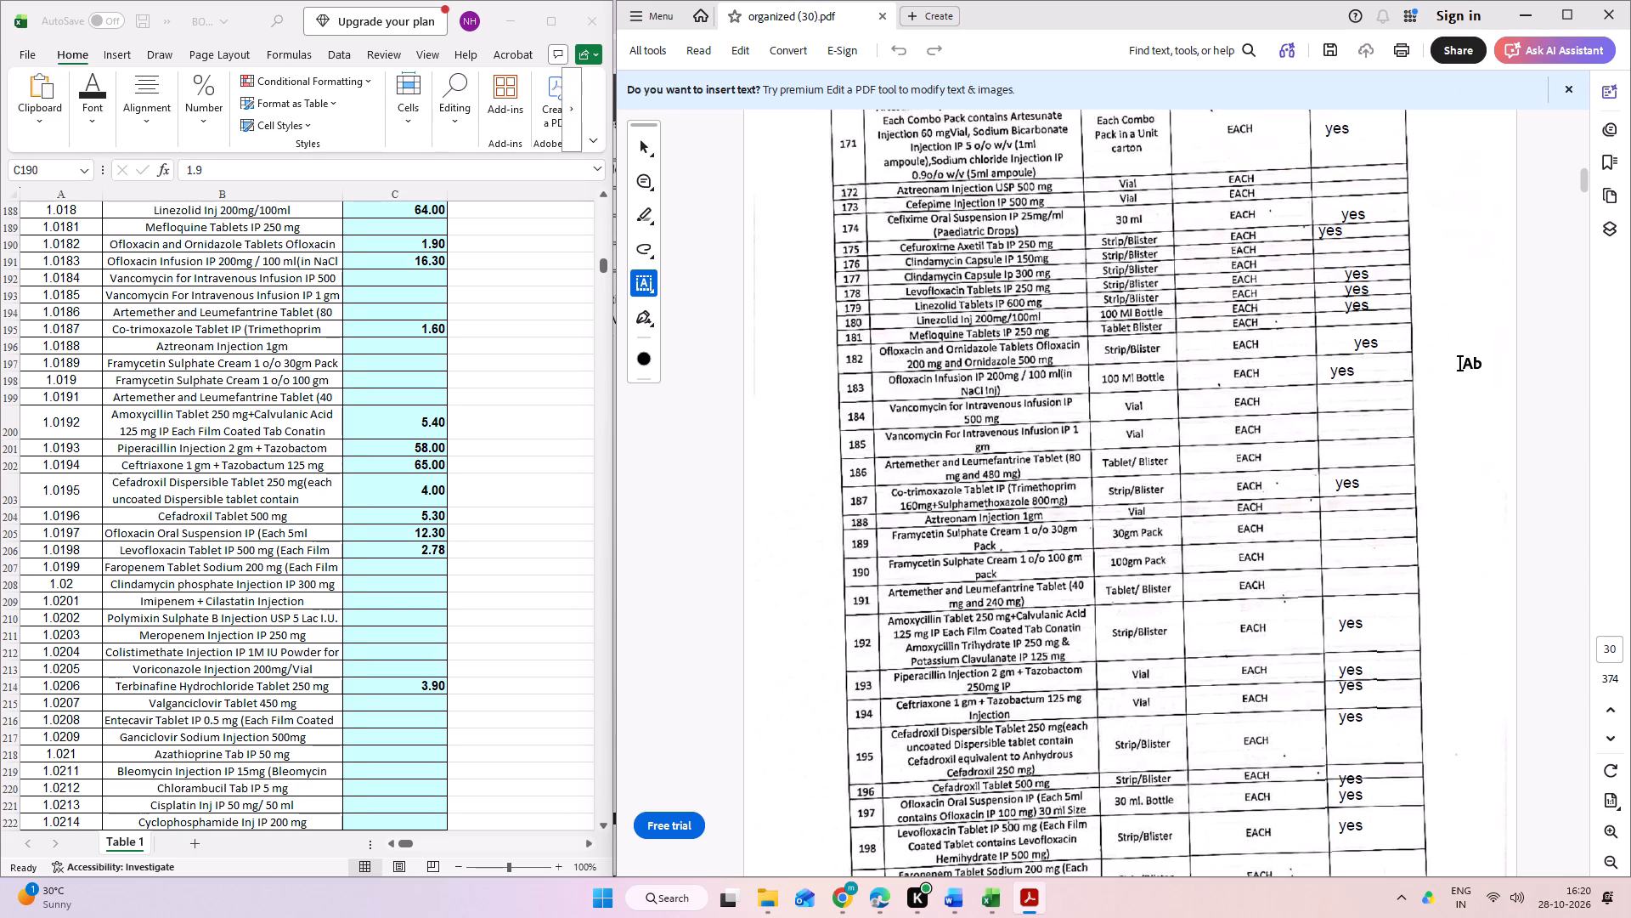
# Check the workbook rates after item 198 and add "yes" for item 206, Terbinafine Hydrochloride Tablet 250 mg.
pyautogui.scroll(-4, 1462, 362)
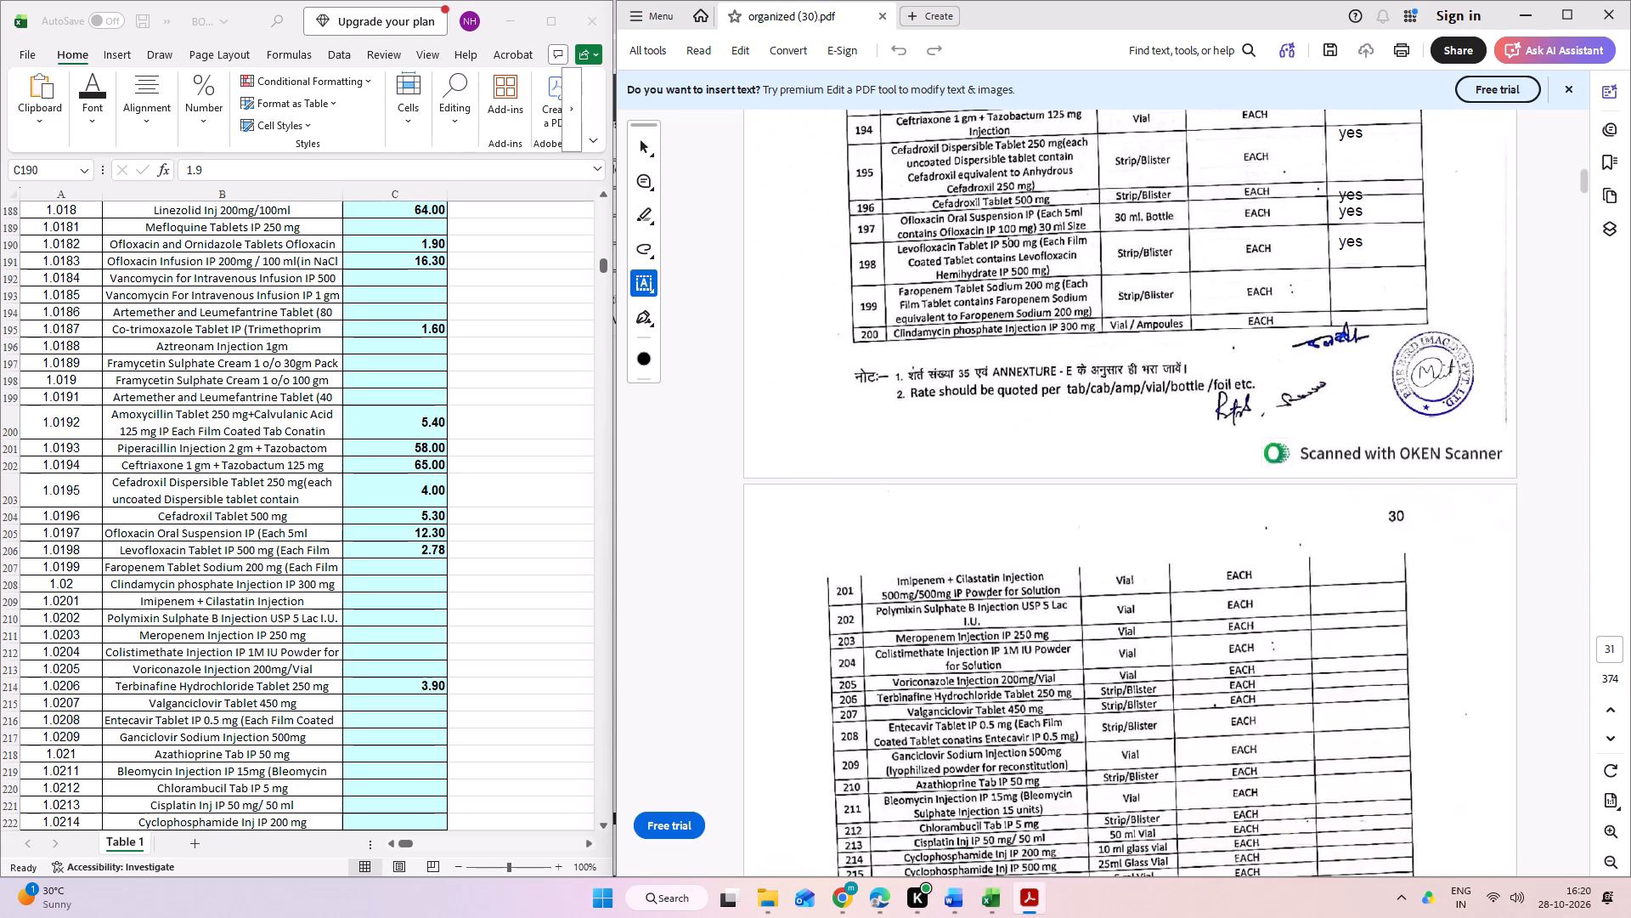
pyautogui.click(558, 458)
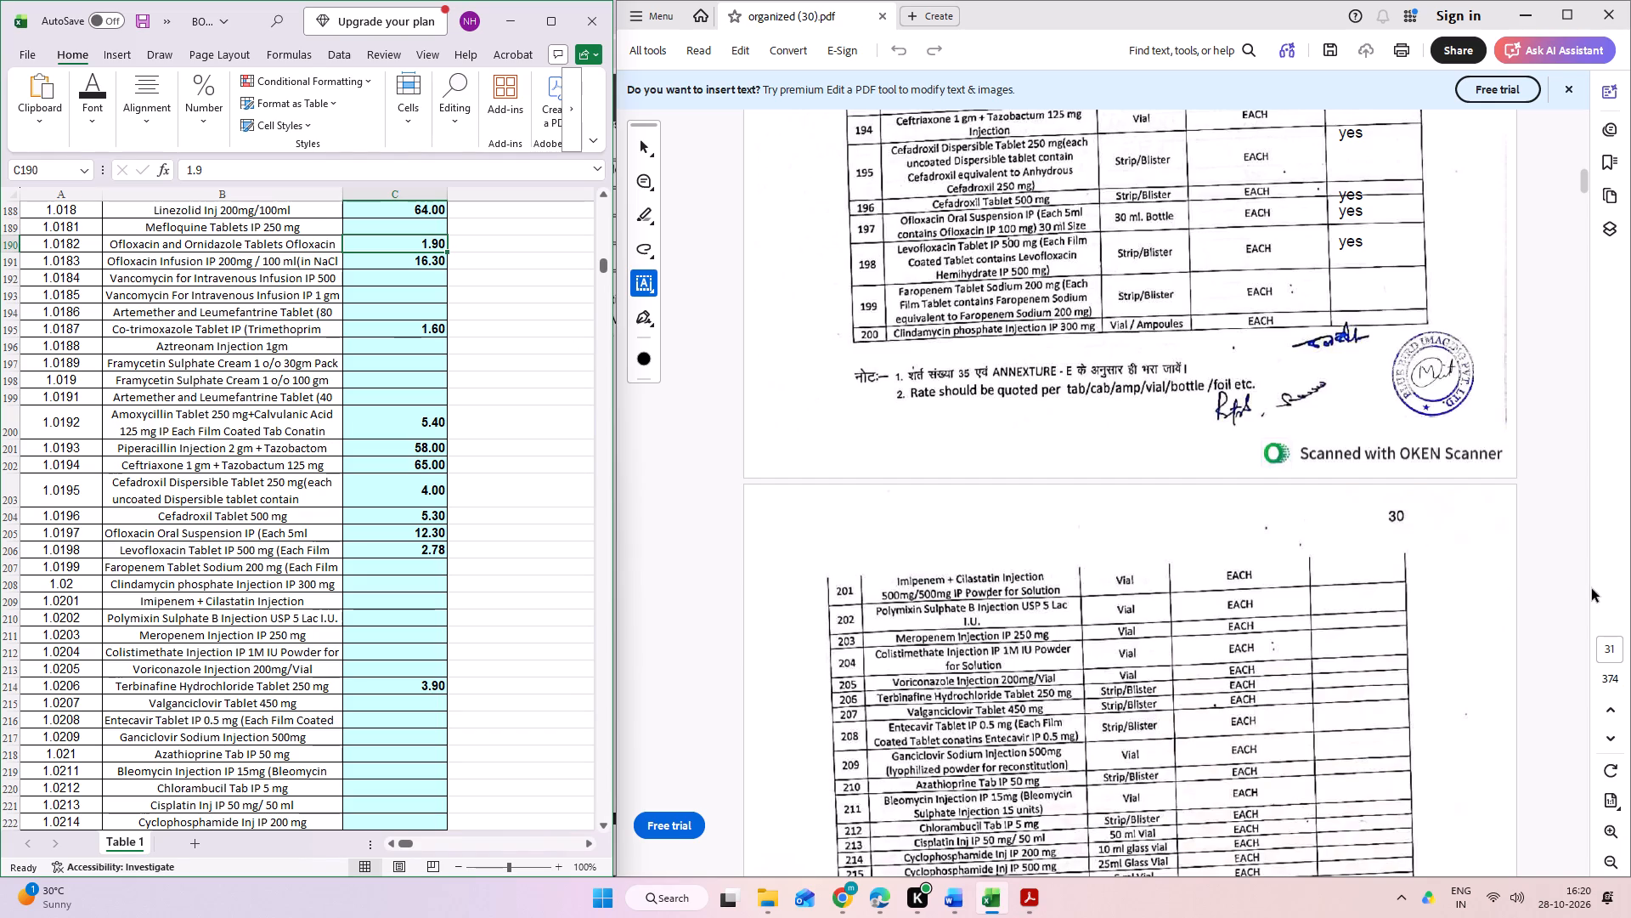
pyautogui.click(1329, 677)
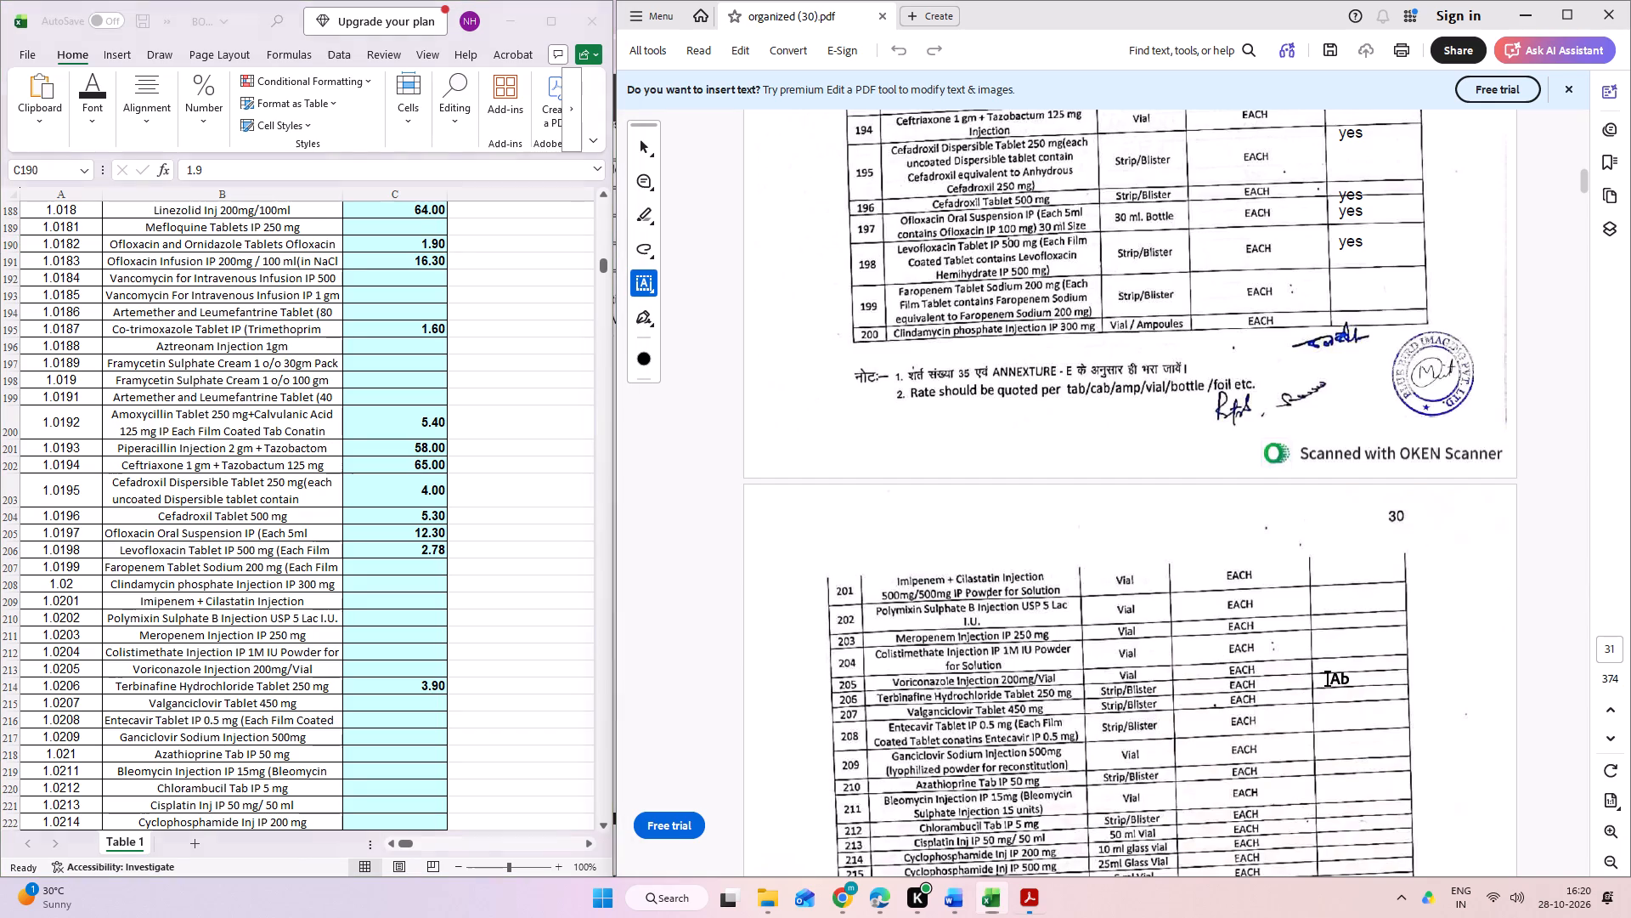
pyautogui.hotkey('ctrl', 'v')
pyautogui.click(1188, 660)
# Look through the workbook for the next rates after item 206 and add "yes" for item 277, Heparin Sodium Inj IP 5000 IU/ml.
pyautogui.click(574, 481)
pyautogui.click(545, 483)
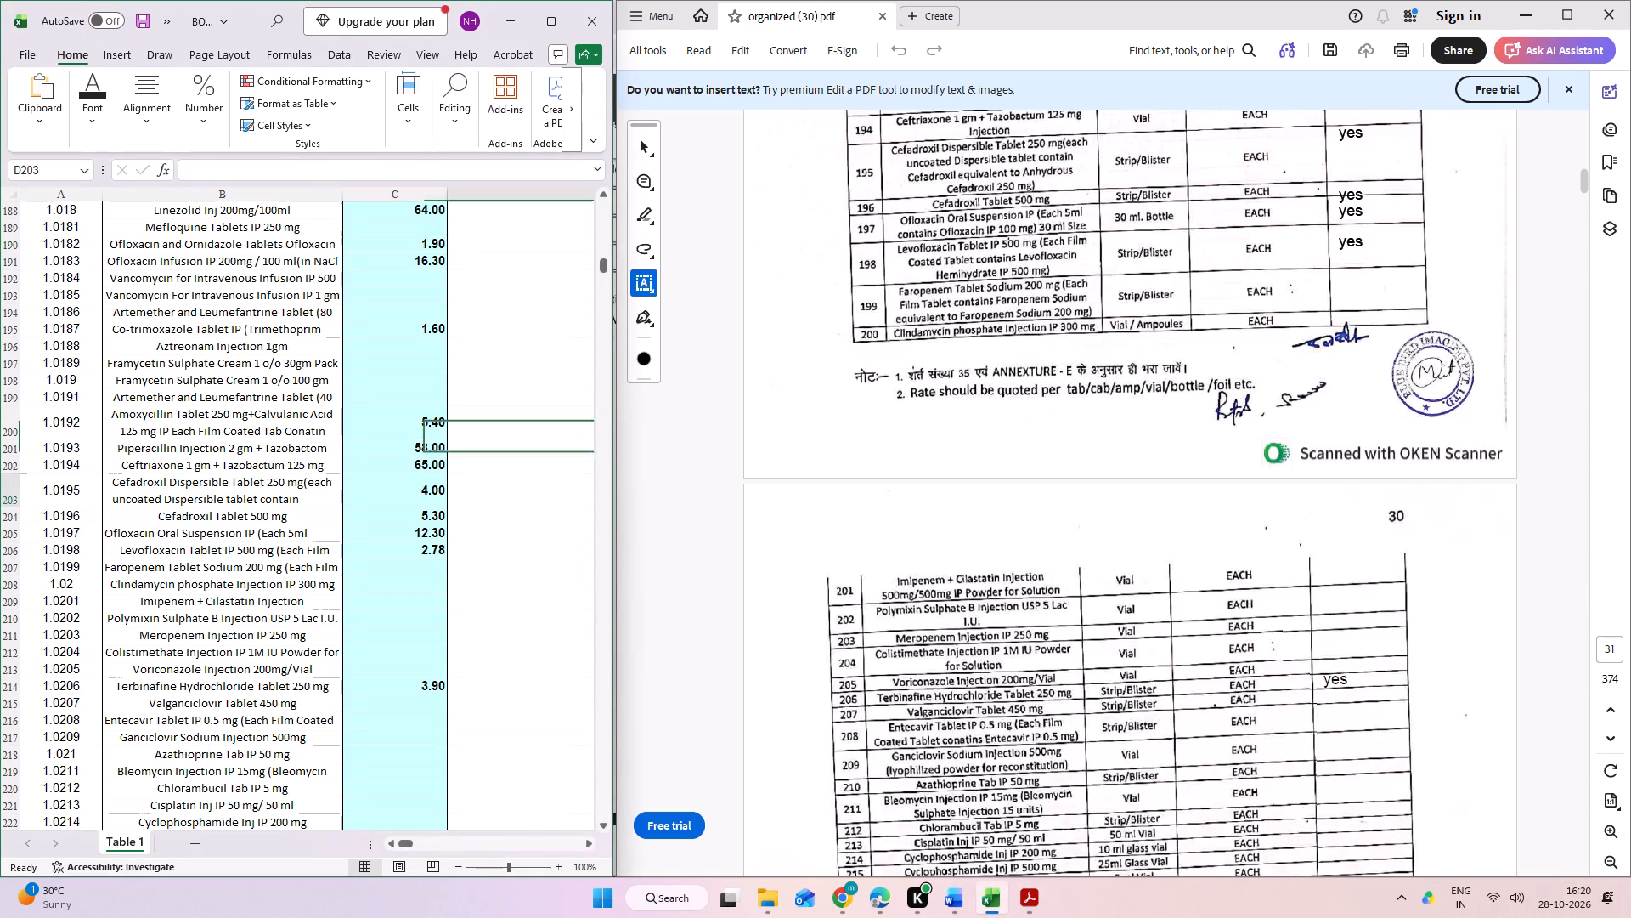
pyautogui.scroll(-20, 545, 483)
pyautogui.scroll(-4, 545, 483)
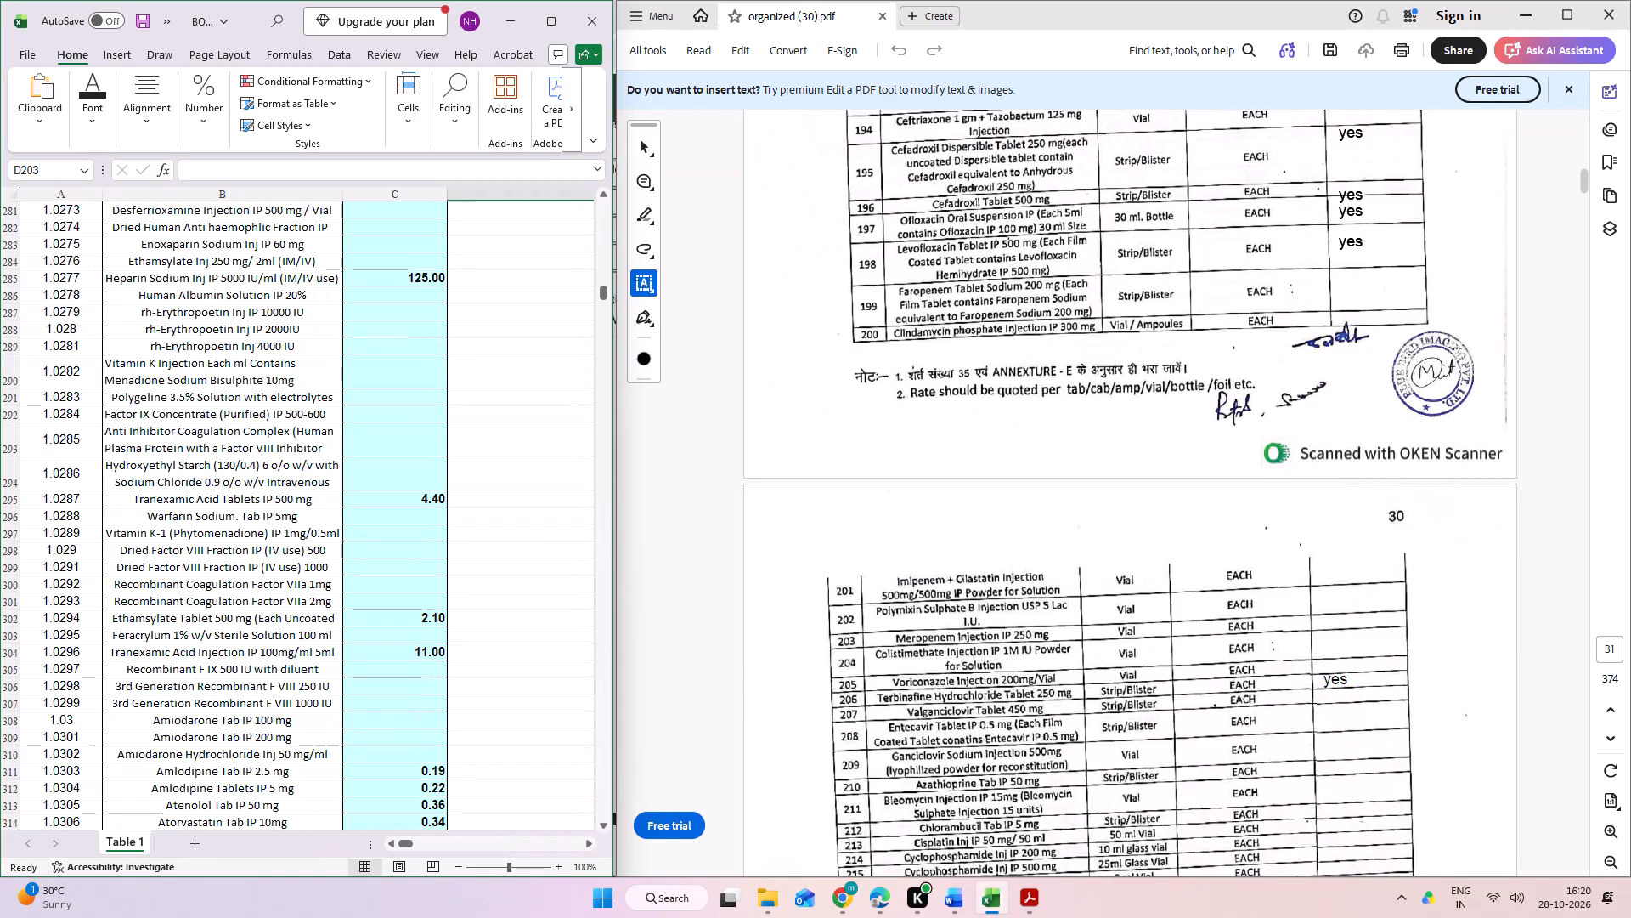
pyautogui.click(1509, 456)
pyautogui.scroll(-4, 1509, 456)
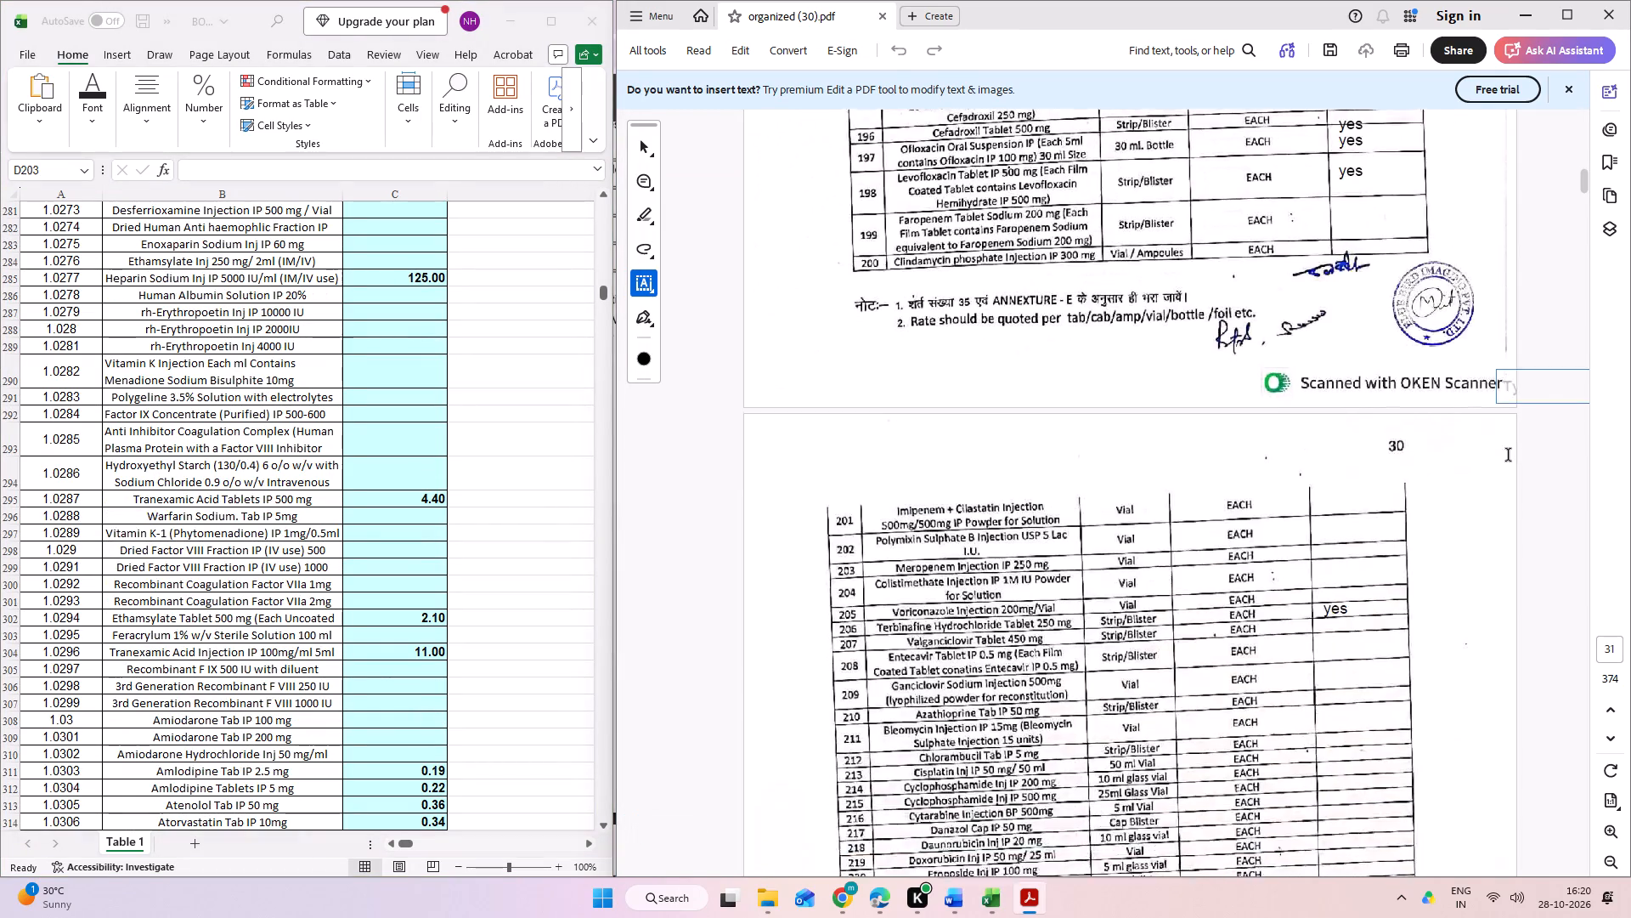
pyautogui.scroll(-10, 1382, 503)
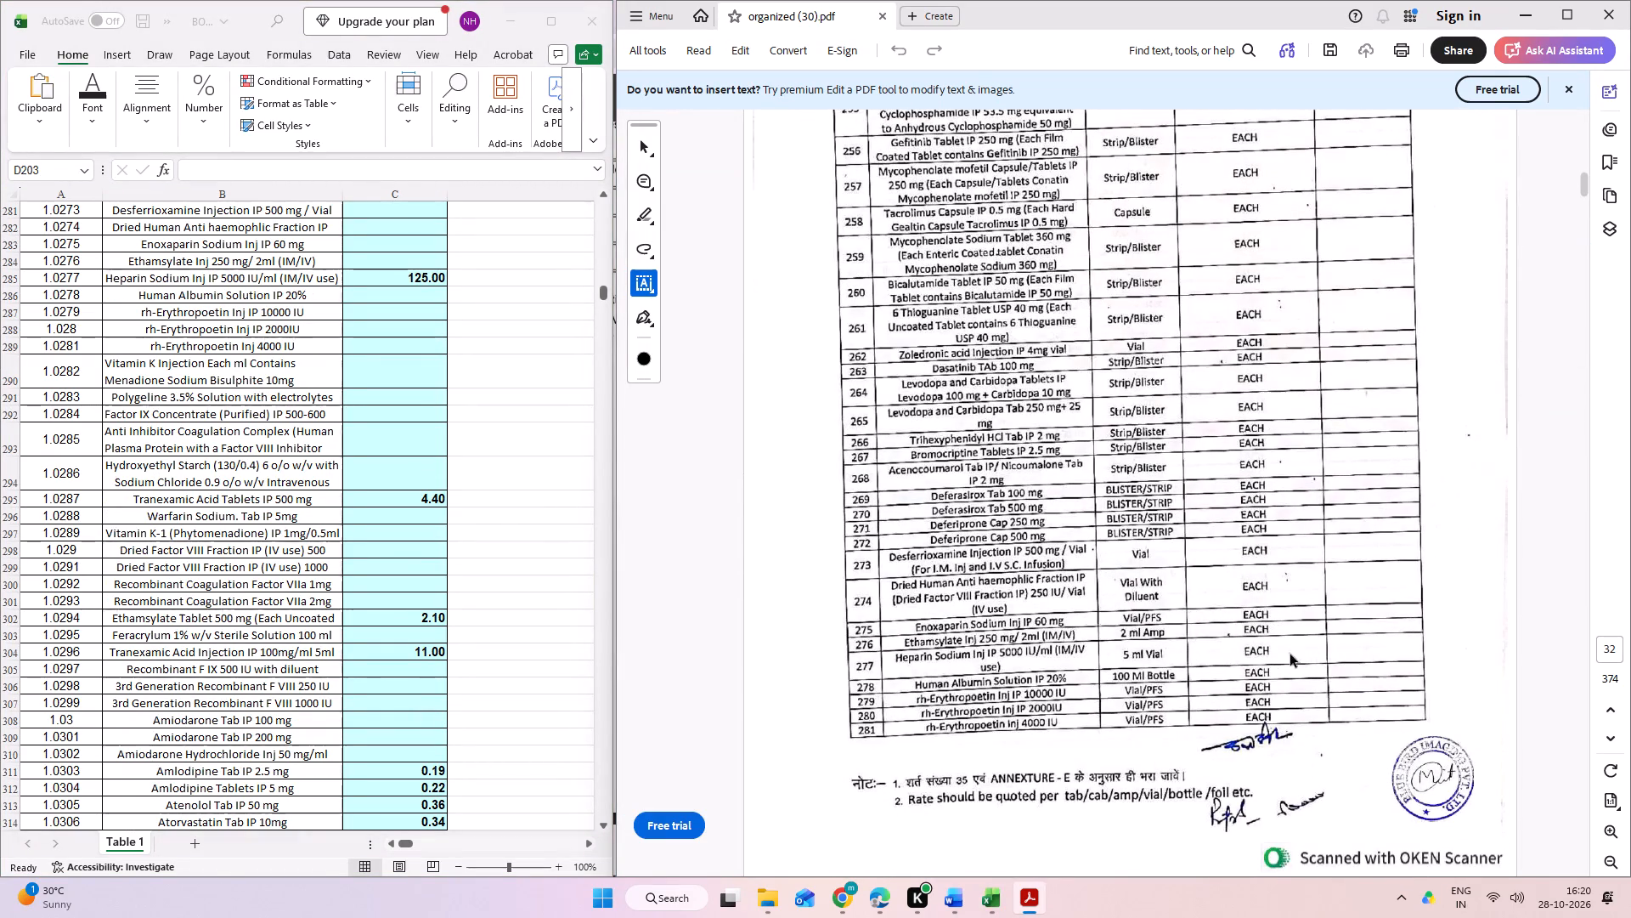
pyautogui.click(1335, 644)
pyautogui.click(1349, 644)
pyautogui.hotkey('ctrl', 'v')
pyautogui.click(1230, 617)
# Add separate "yes" entries for items 287, 294 and 296: Tranexamic Acid Tablets, Ethamsylate Tablet and Tranexamic Acid Injection.
pyautogui.scroll(-4, 1239, 608)
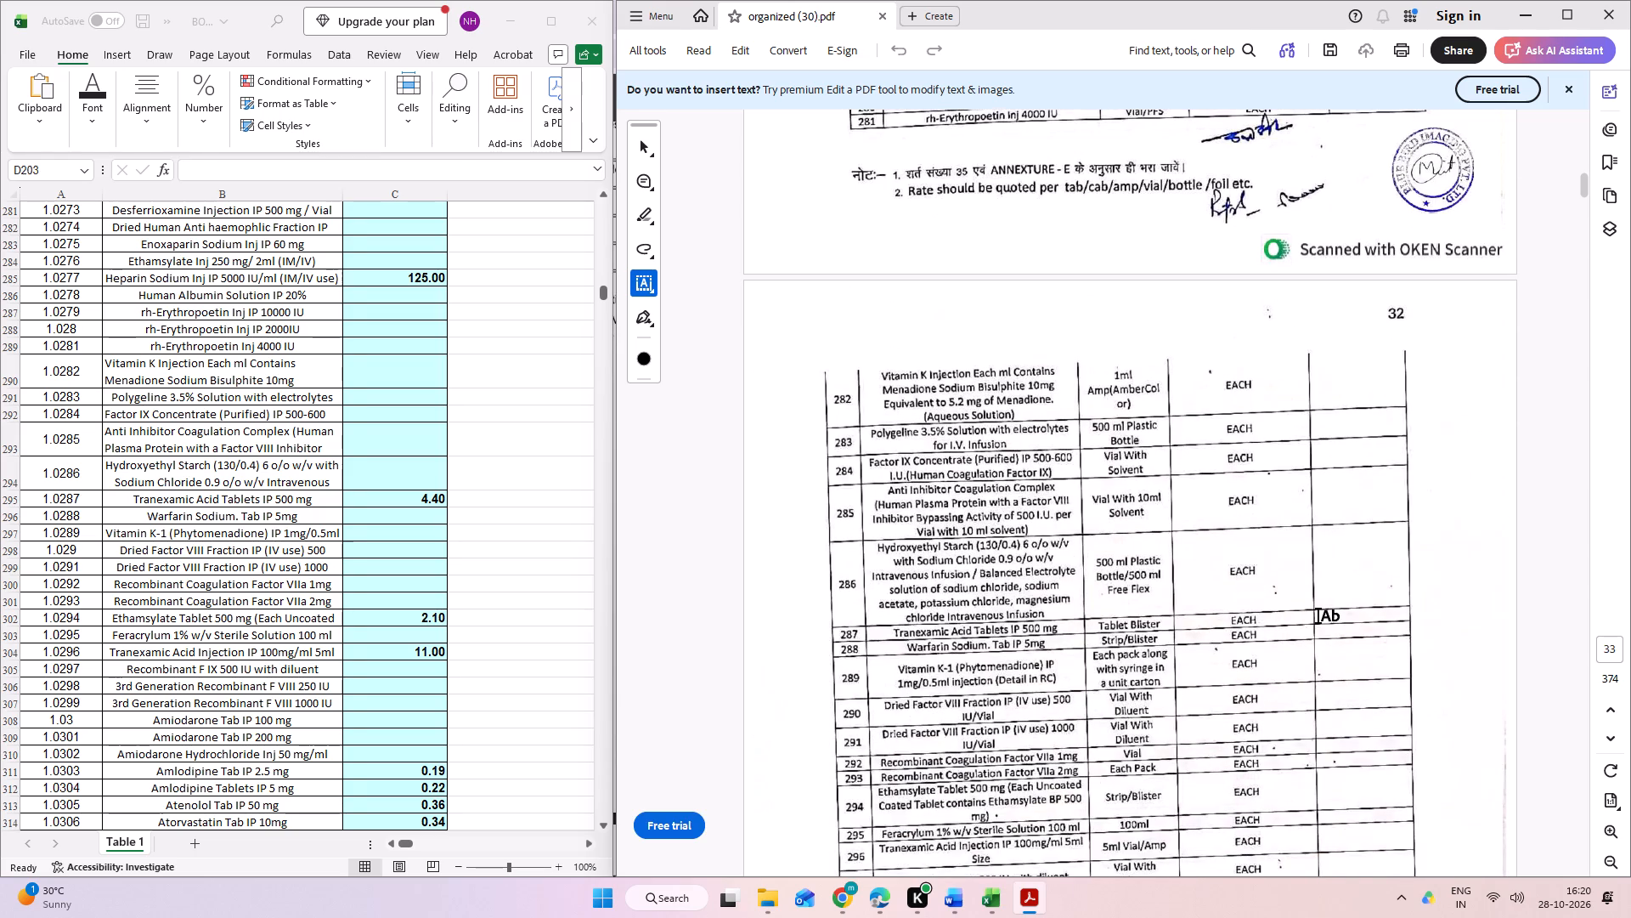
pyautogui.click(1320, 615)
pyautogui.hotkey('ctrl', 'v')
pyautogui.click(1057, 558)
pyautogui.click(538, 451)
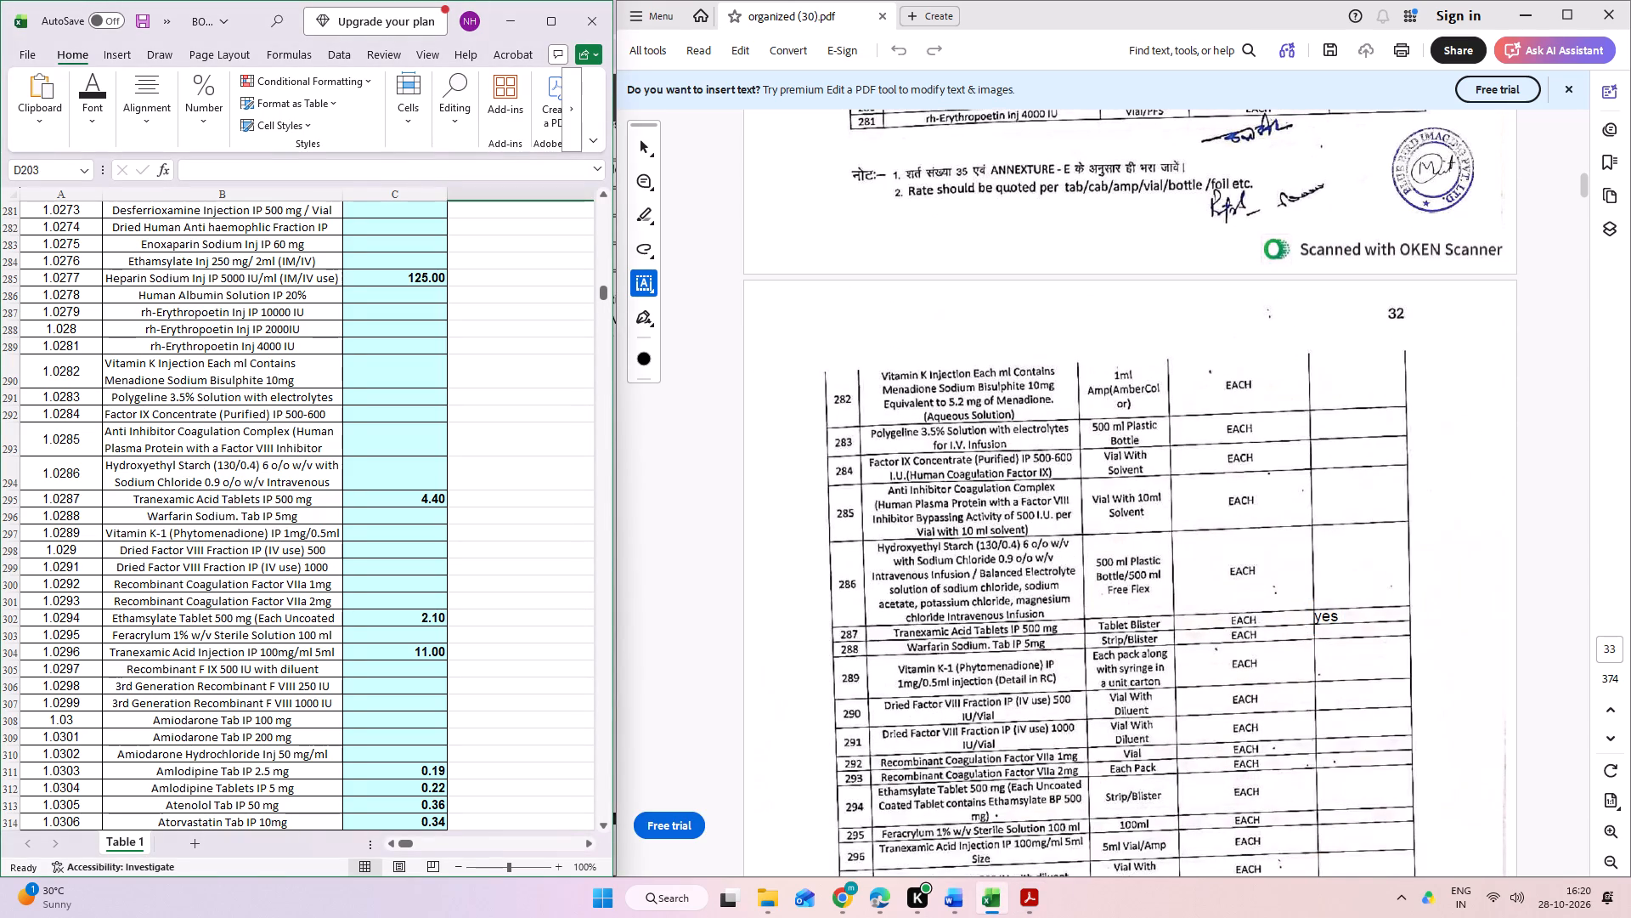
pyautogui.click(1425, 558)
pyautogui.scroll(-4, 1425, 558)
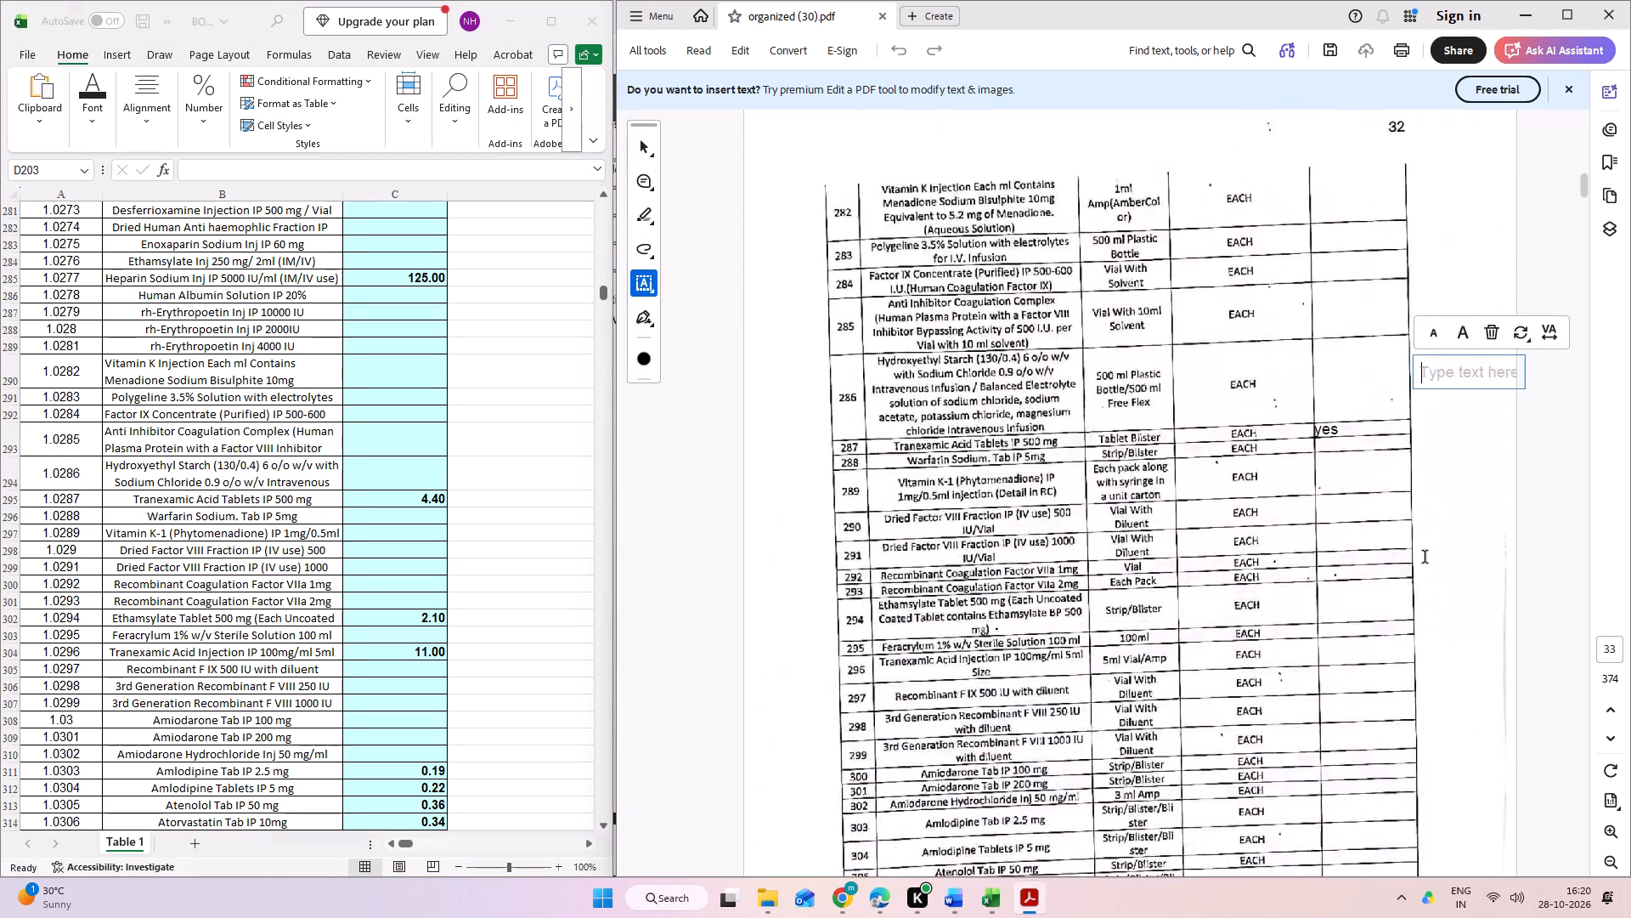
pyautogui.click(1348, 215)
pyautogui.click(1343, 216)
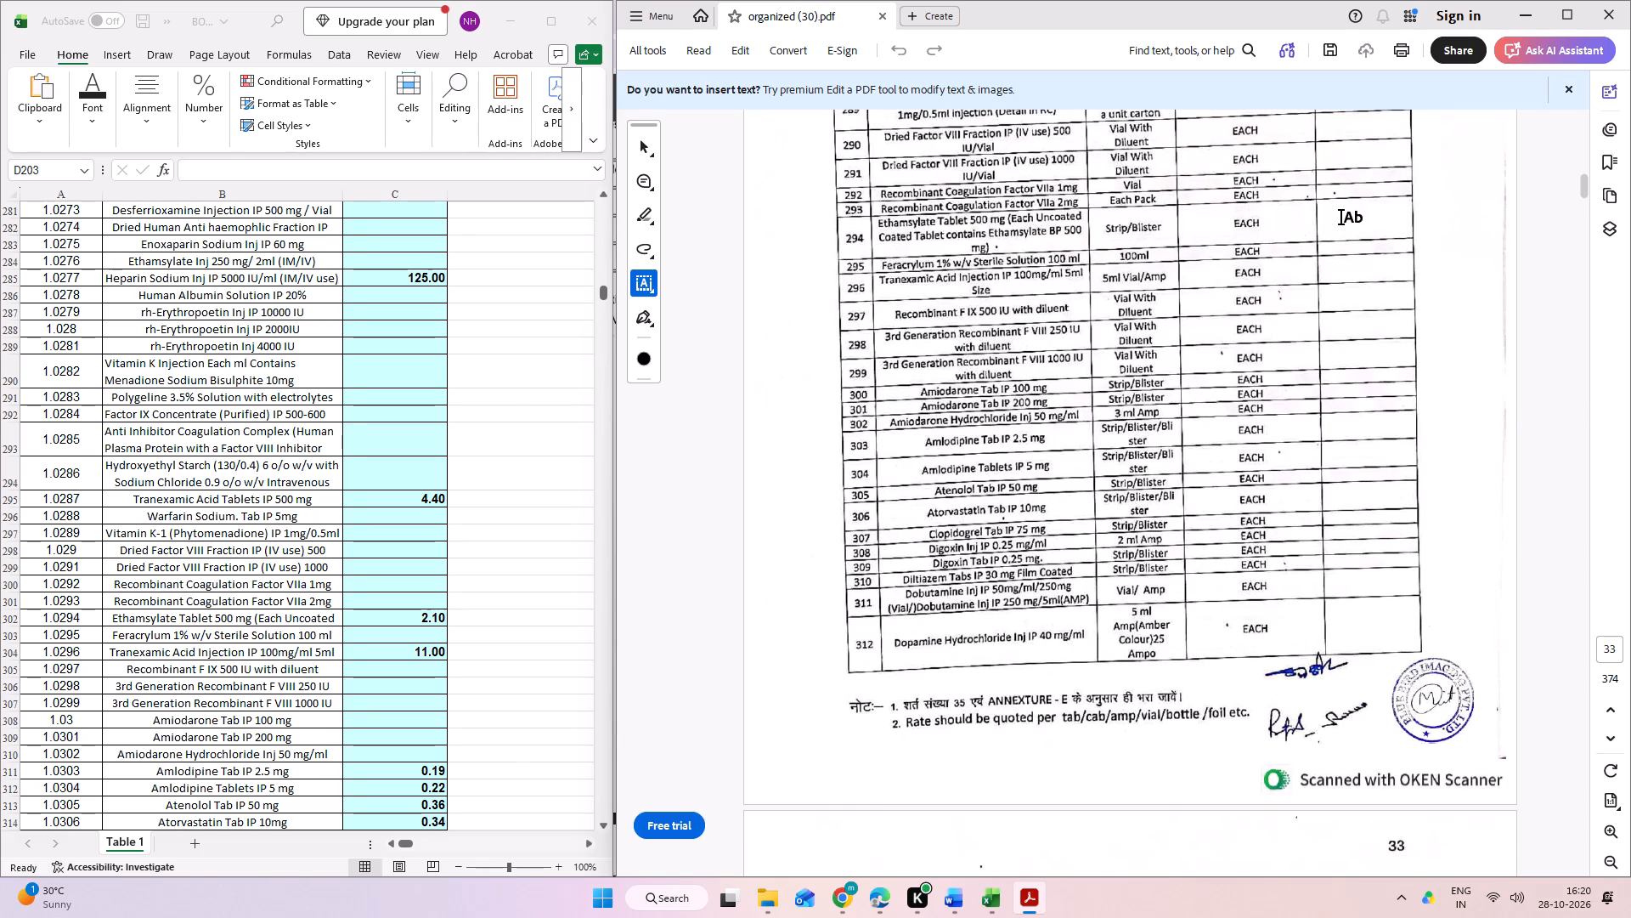
pyautogui.hotkey('ctrl', 'v')
pyautogui.click(1140, 248)
pyautogui.click(1357, 269)
pyautogui.hotkey('ctrl', 'v')
pyautogui.click(1233, 269)
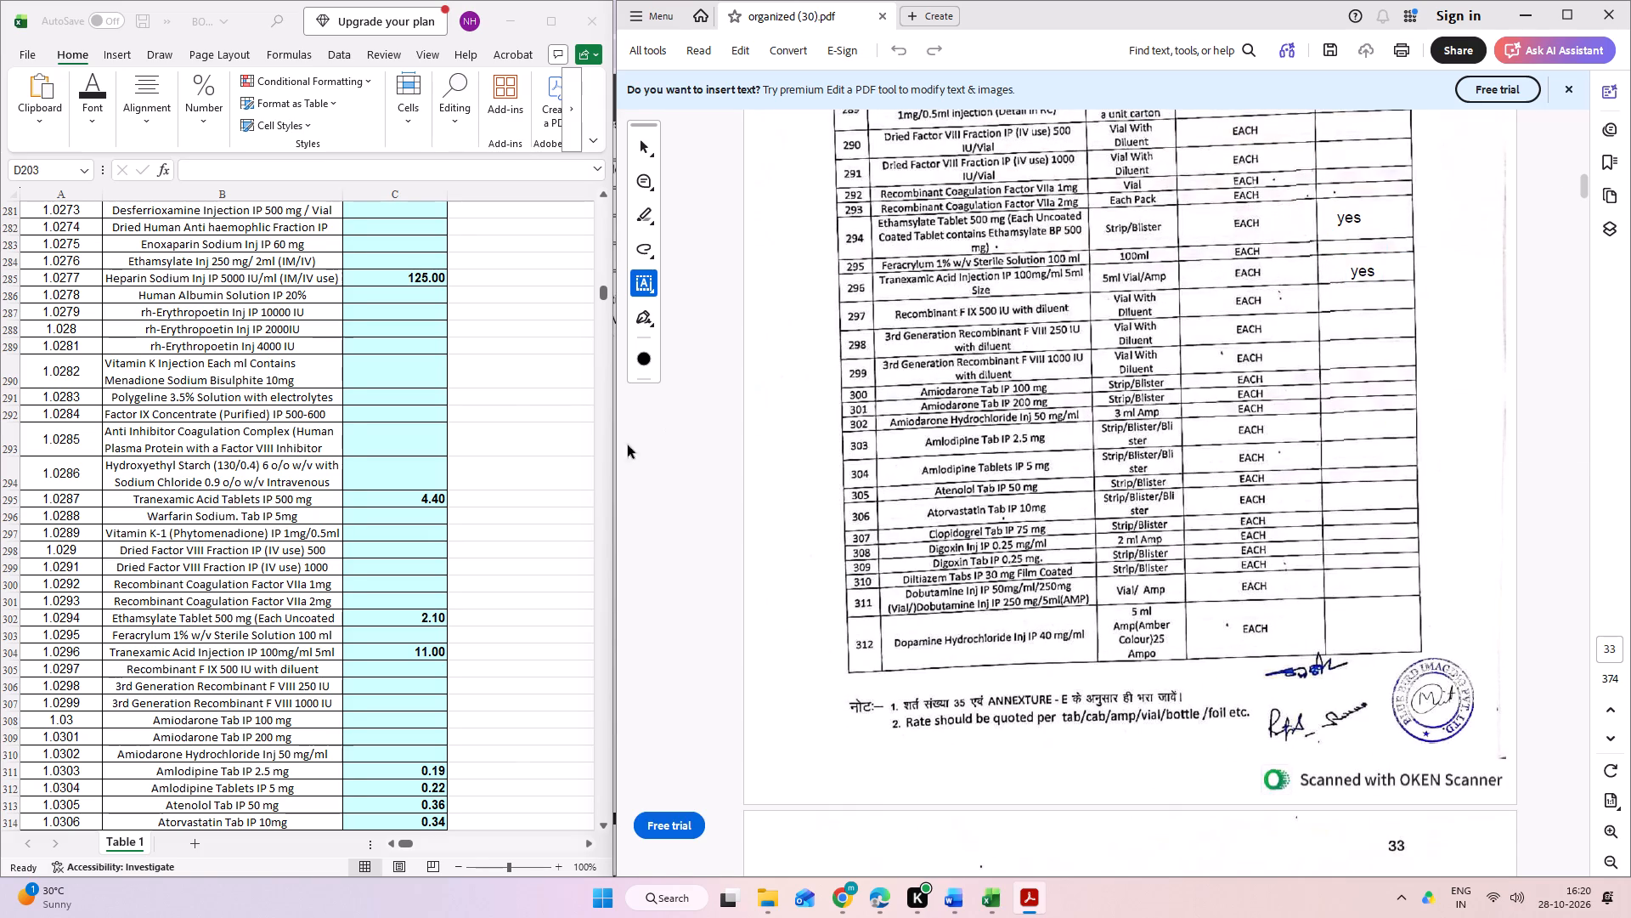
# Check the workbook rates after item 296 and add one text box with "yes" lines for items 303 to 307, Amlodipine to Clopidogrel.
pyautogui.click(511, 485)
pyautogui.scroll(-4, 511, 486)
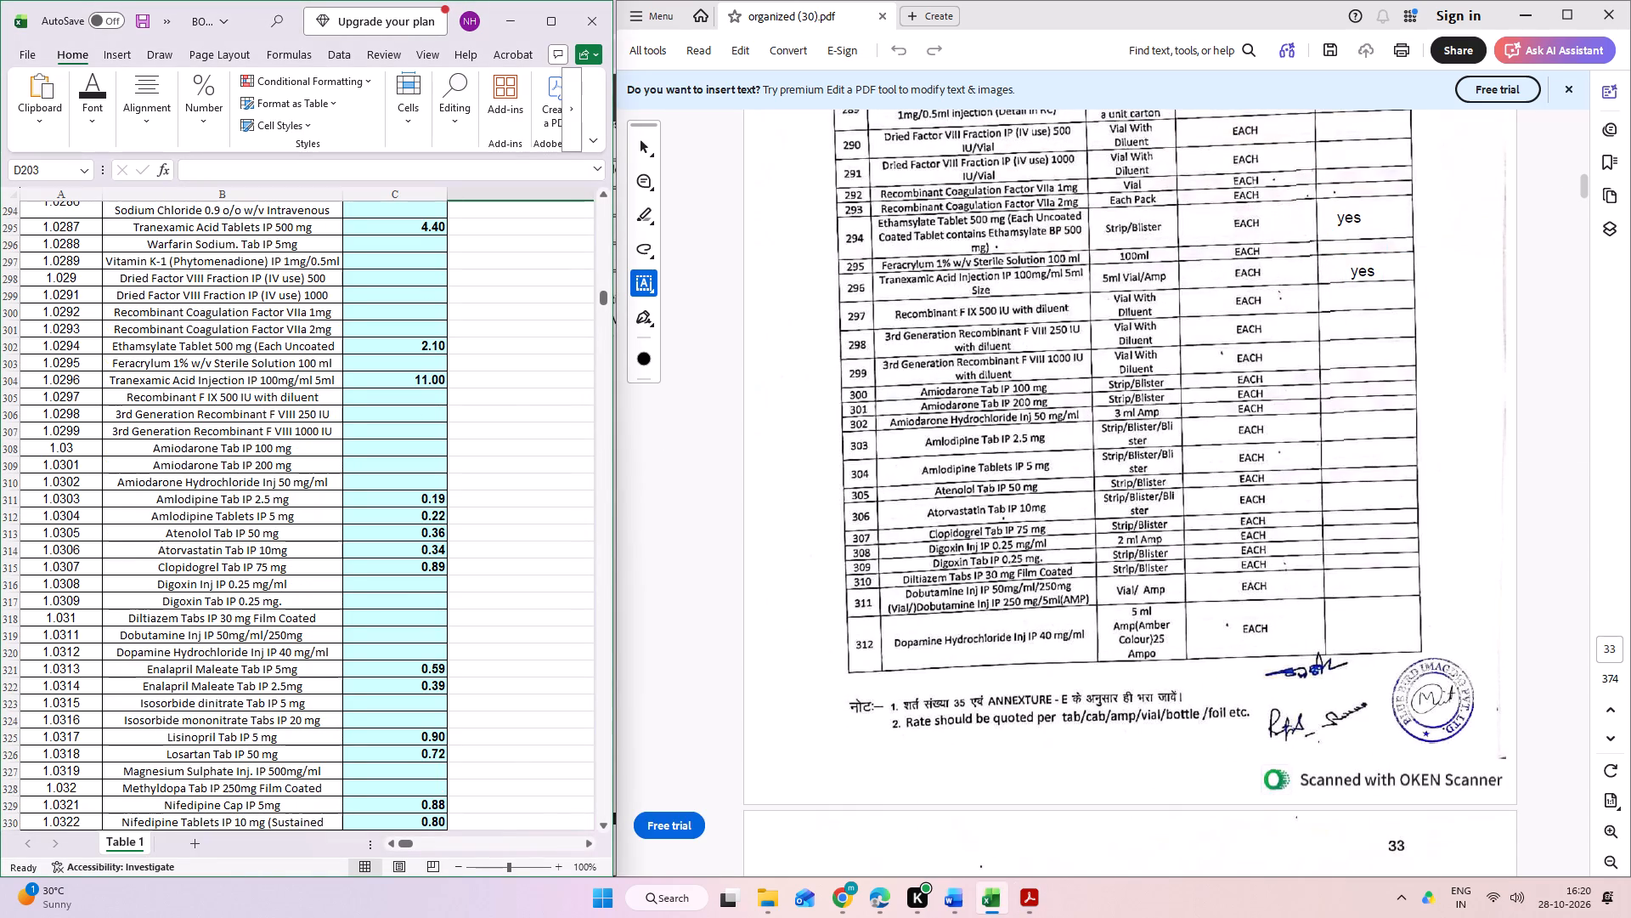
pyautogui.click(1352, 427)
pyautogui.hotkey('ctrl', 'v')
pyautogui.press('Return')
pyautogui.press('Return')
pyautogui.hotkey('ctrl', 'v')
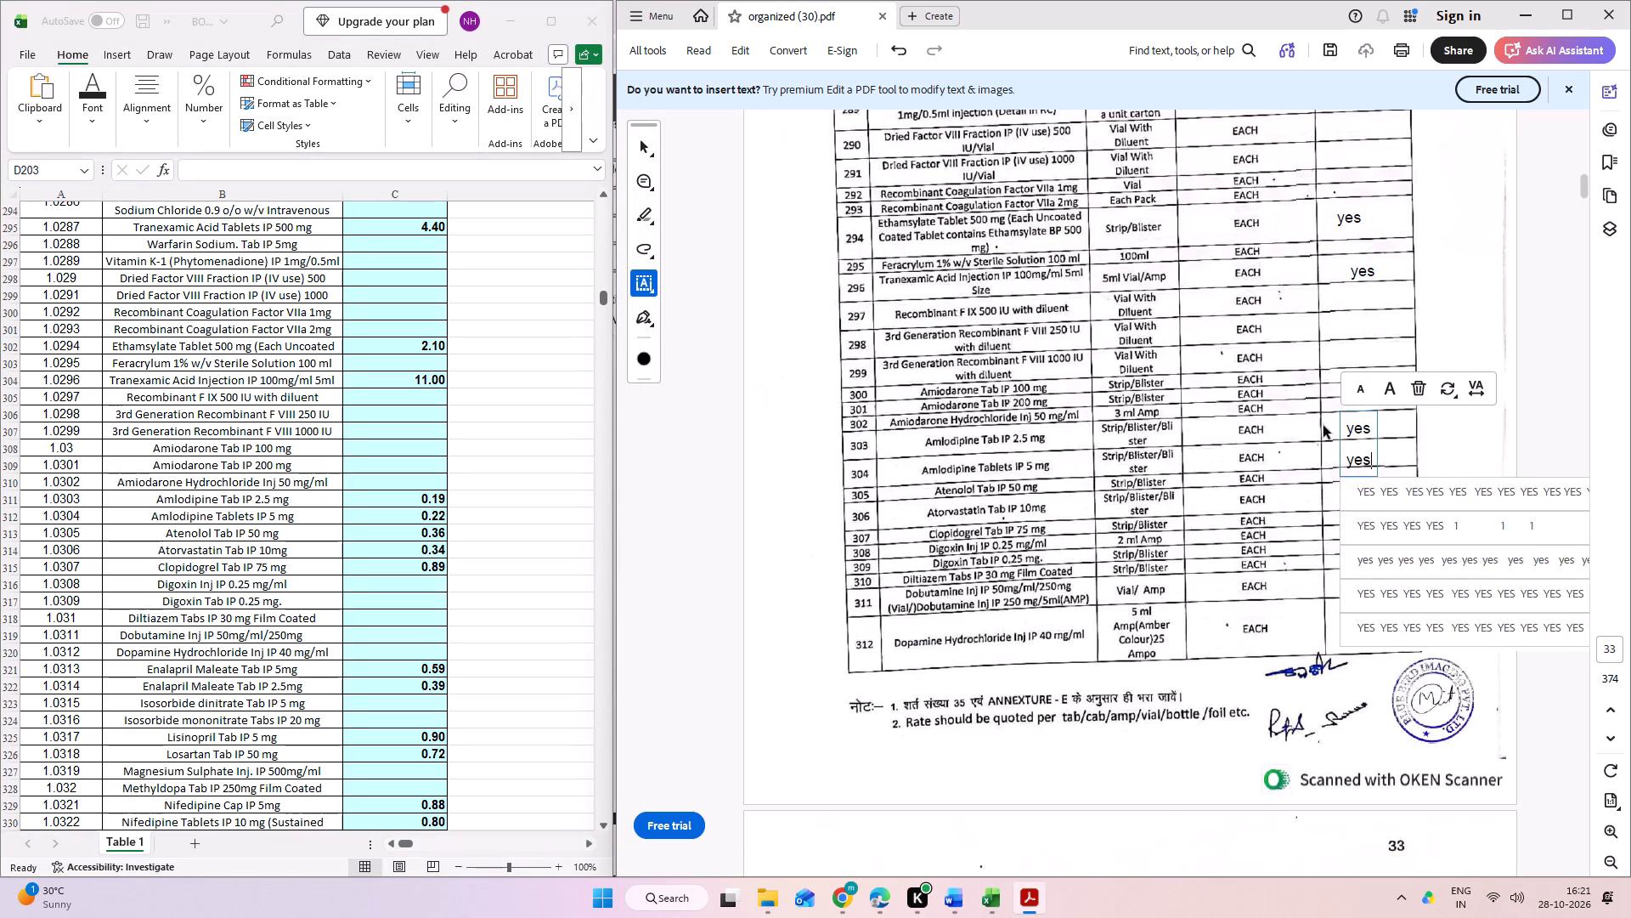
pyautogui.press('Return')
pyautogui.hotkey('ctrl', 'v')
pyautogui.press('Return')
pyautogui.press('Return')
pyautogui.hotkey('ctrl', 'v')
pyautogui.press('Return')
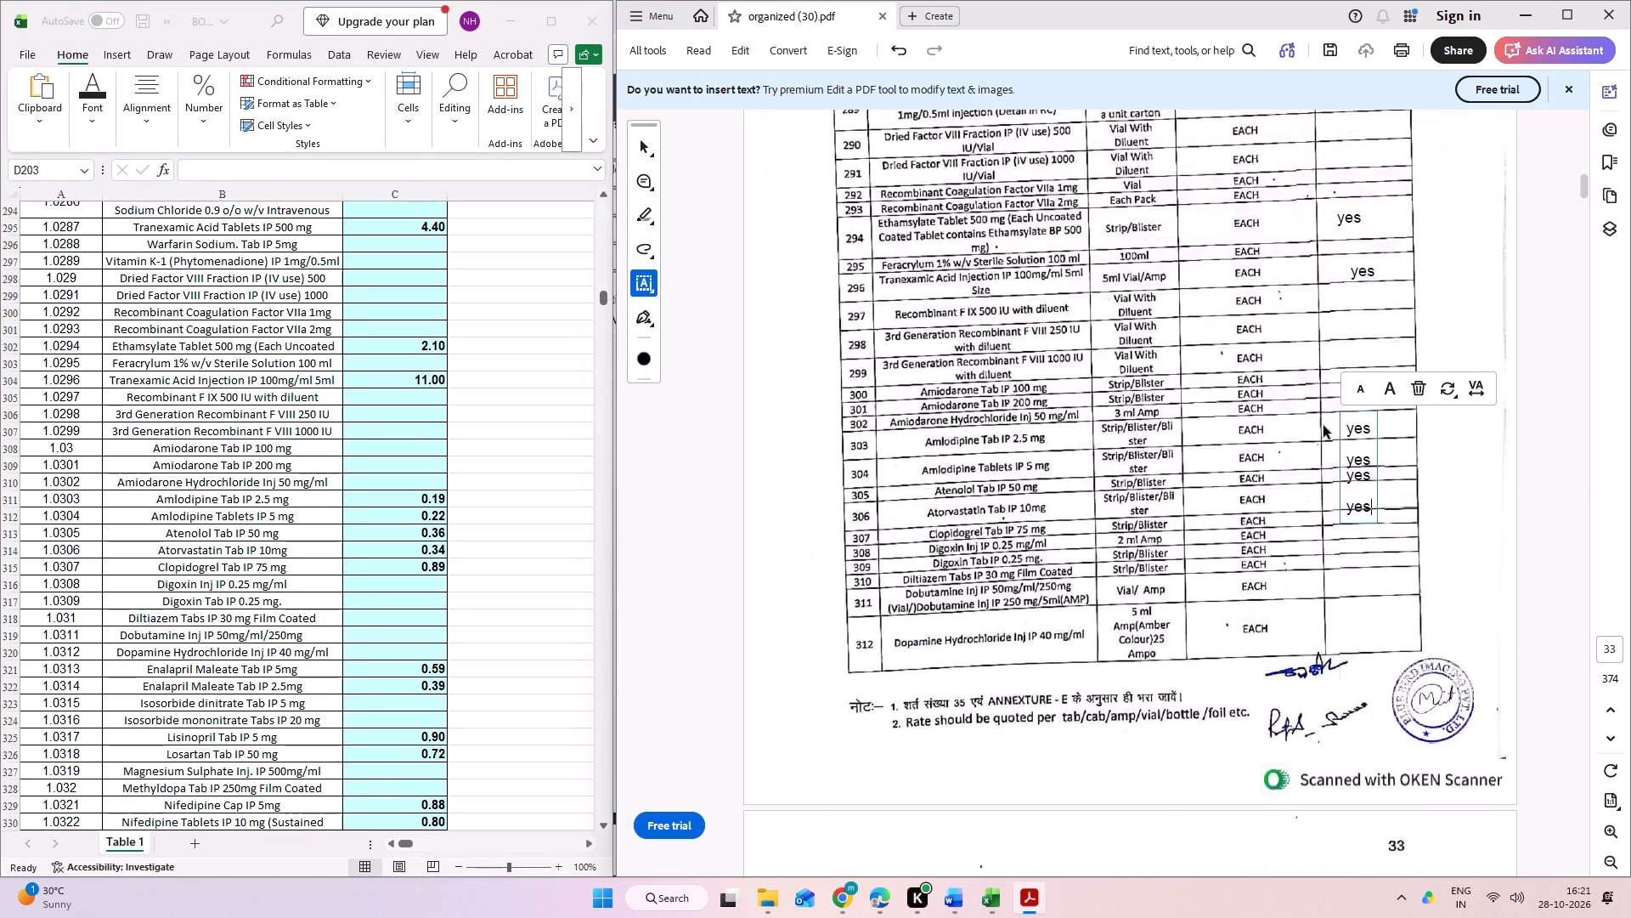
pyautogui.hotkey('ctrl', 'v')
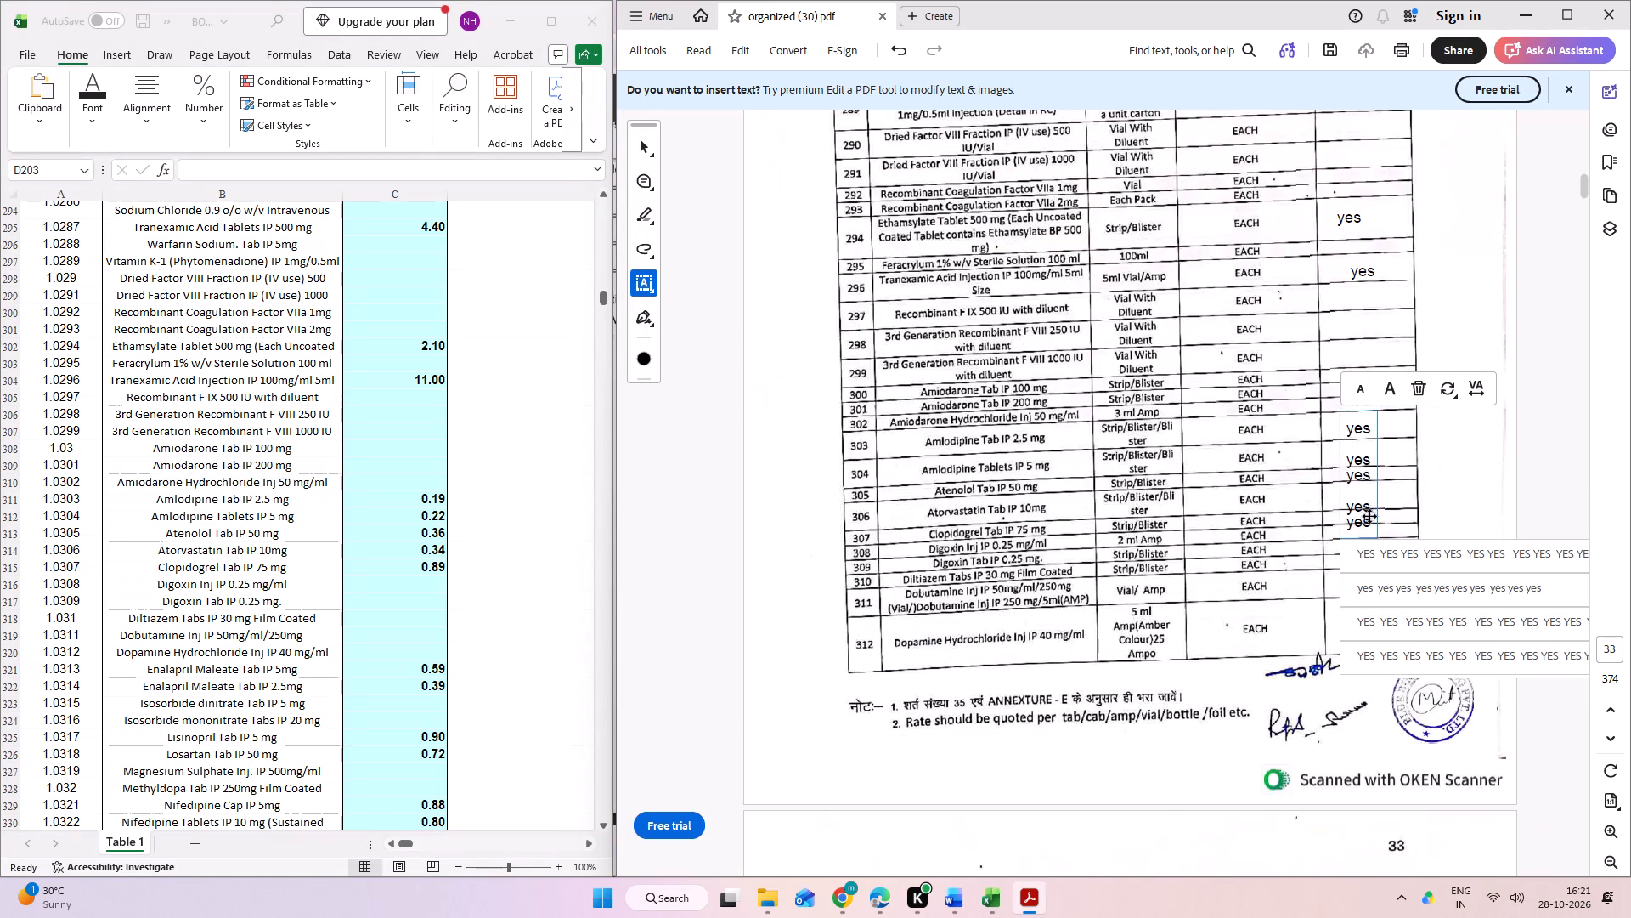
# Adjust the line breaks around the last two "yes" entries in the text box to realign them with items 306 and 307.
pyautogui.click(1367, 499)
pyautogui.press('Delete')
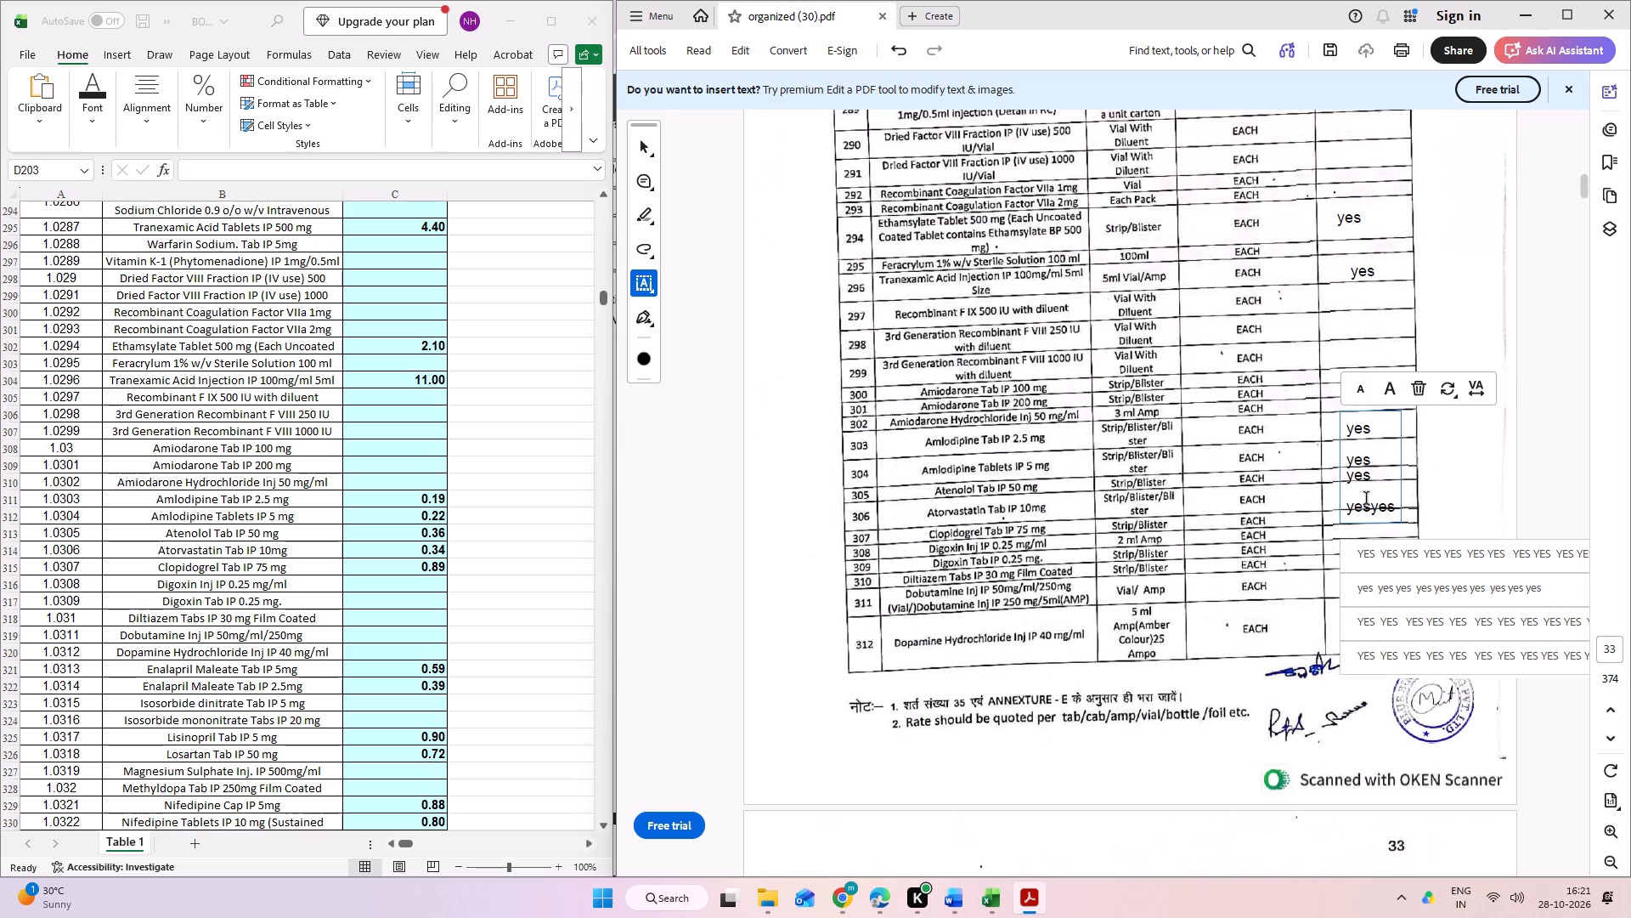
pyautogui.click(1370, 496)
pyautogui.press('Return')
pyautogui.press('BackSpace')
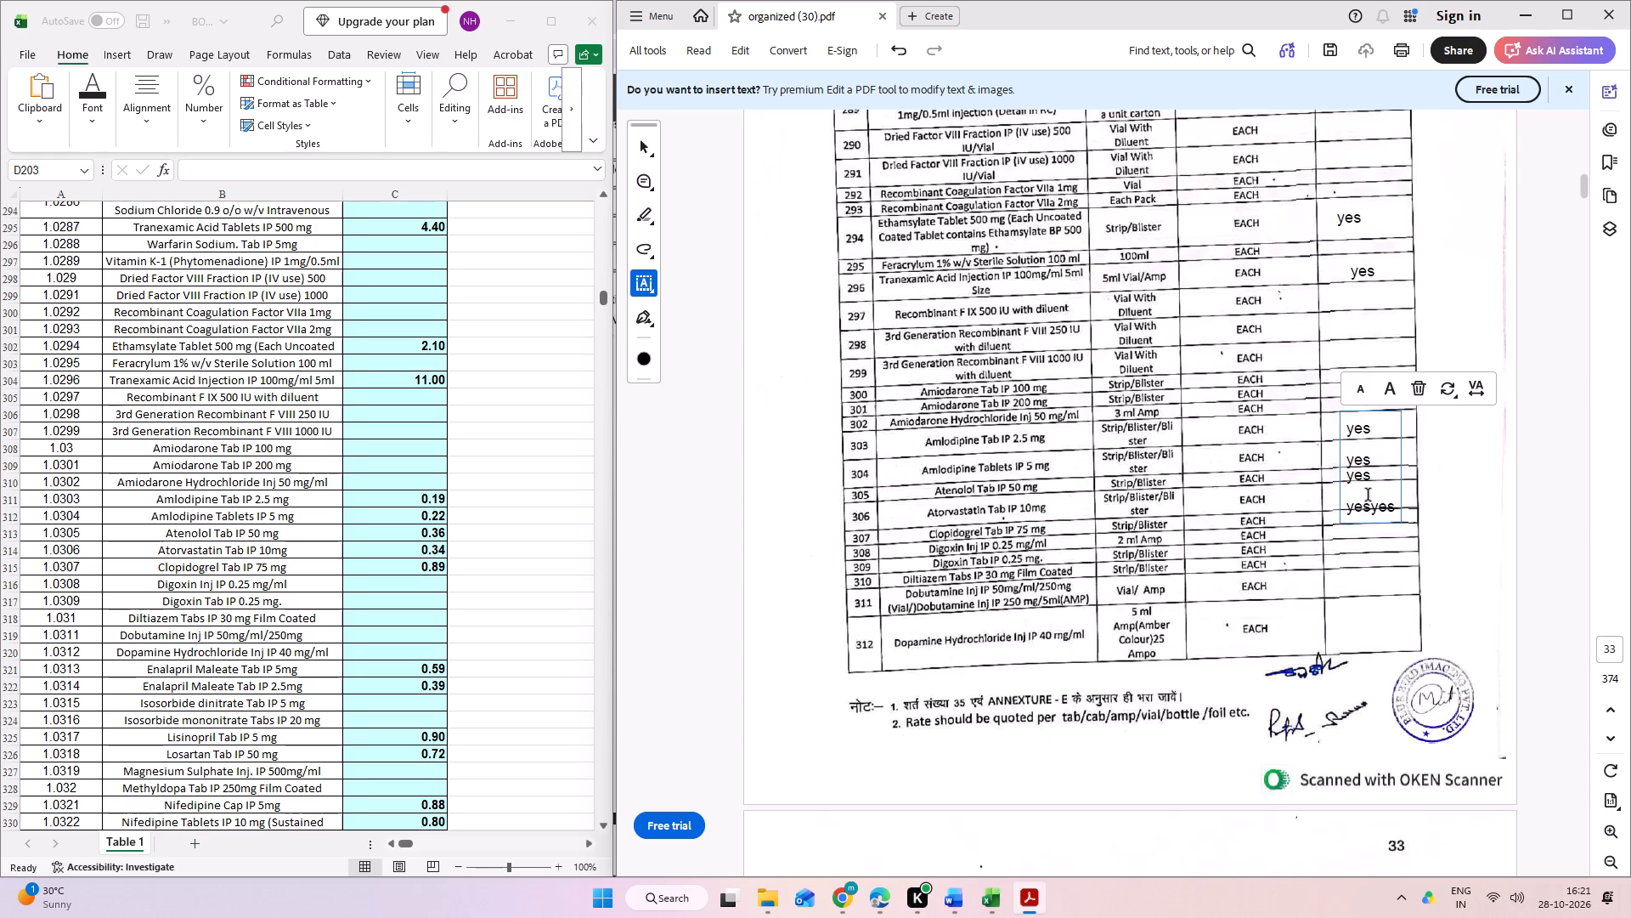
pyautogui.press('BackSpace')
pyautogui.click(1346, 518)
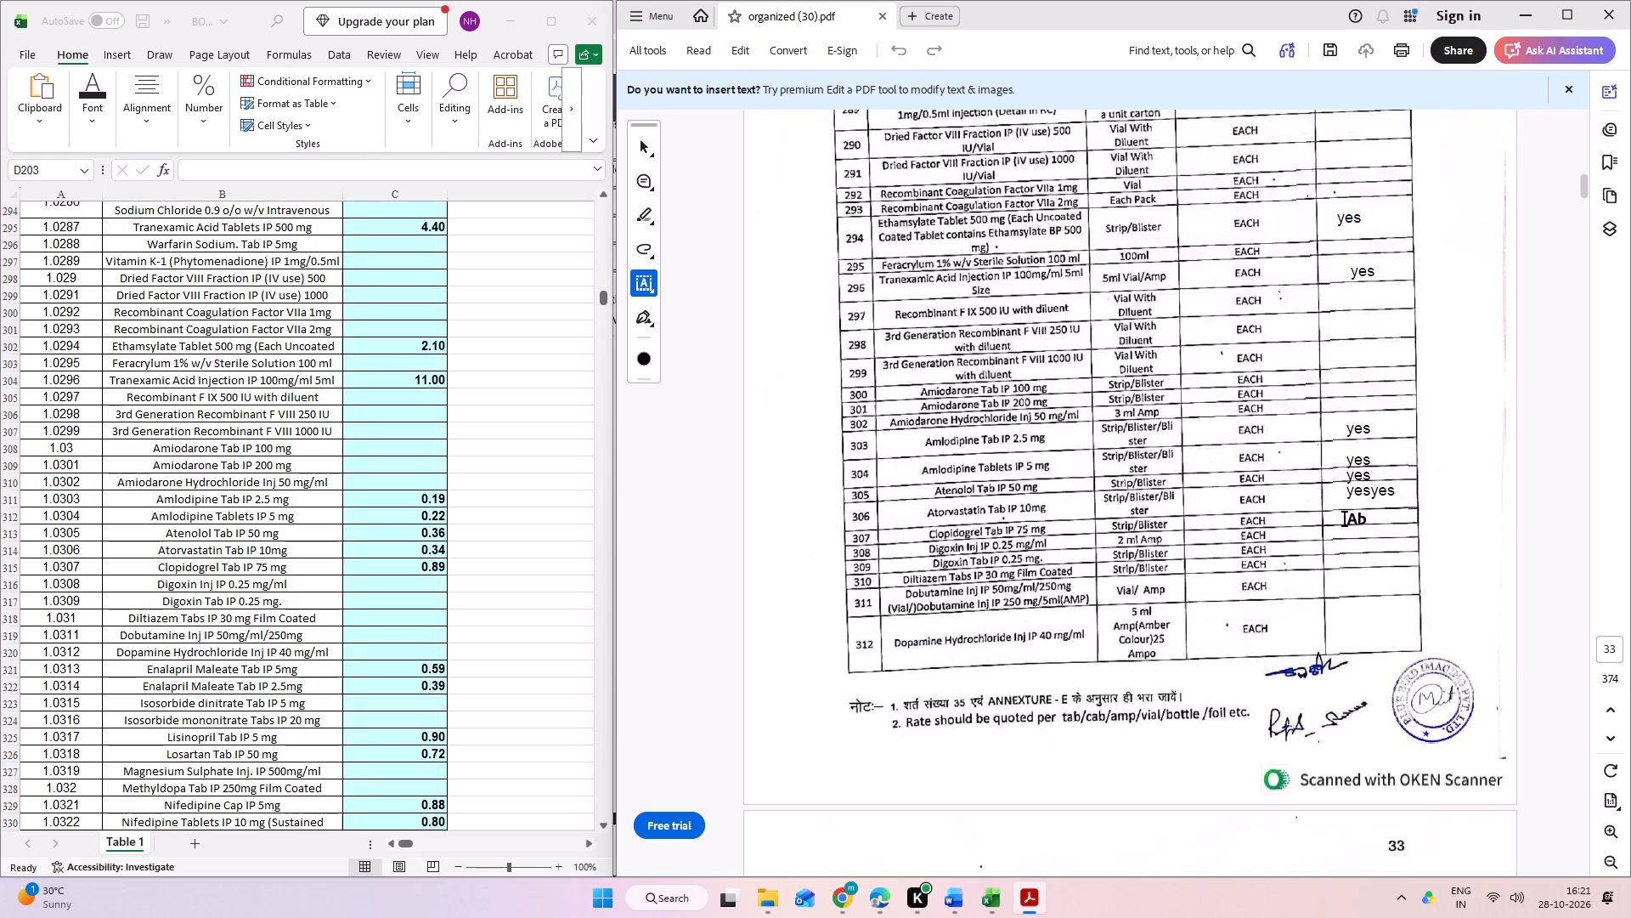
# Add a separate "yes" entry for item 307, Clopidogrel Tab IP 75 mg.
pyautogui.click(1346, 518)
pyautogui.hotkey('ctrl', 'v')
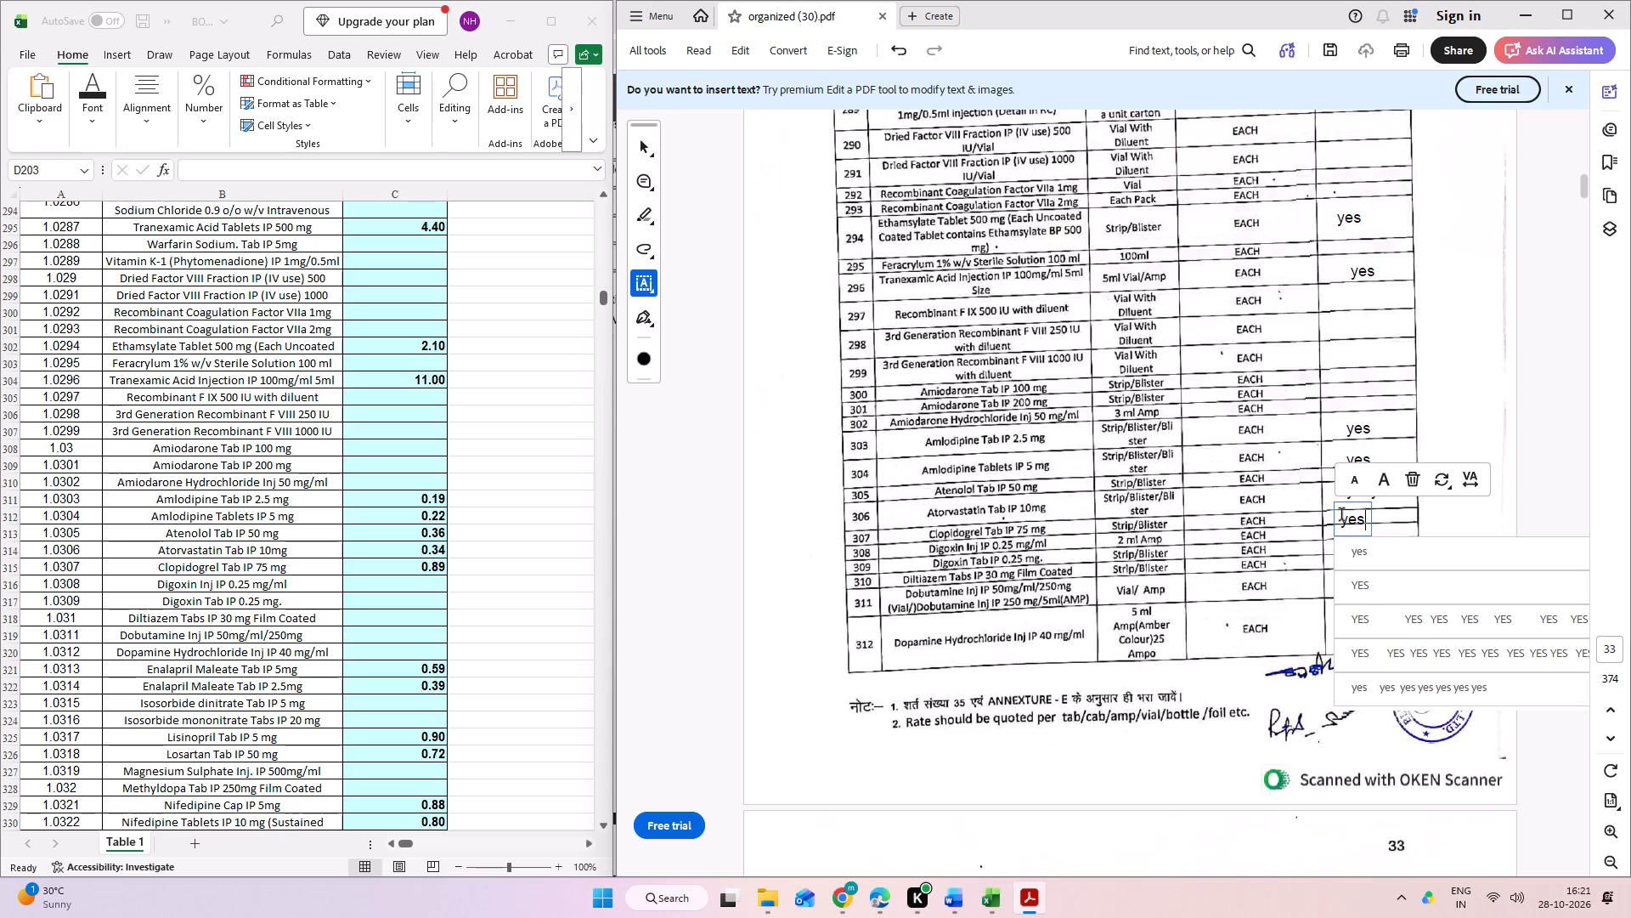
pyautogui.press('Up')
pyautogui.press('Up')
pyautogui.click(1216, 607)
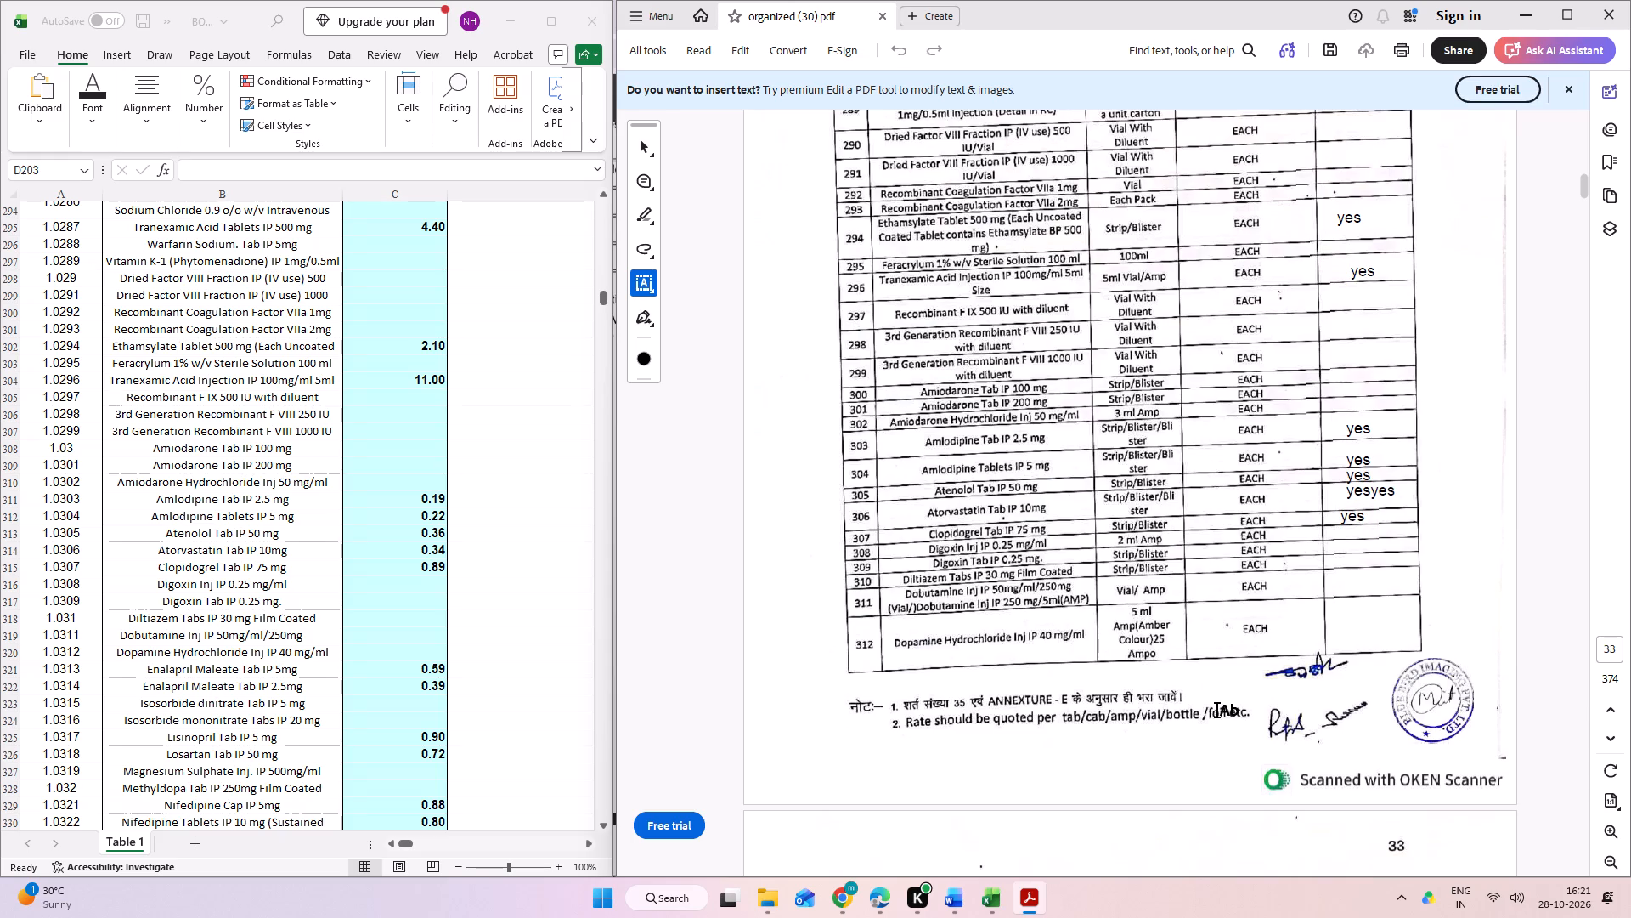
pyautogui.click(1524, 596)
# Add a text box with "yes" for items 313, 314, 317 and 318 at the top of the following table page.
pyautogui.scroll(-4, 1523, 595)
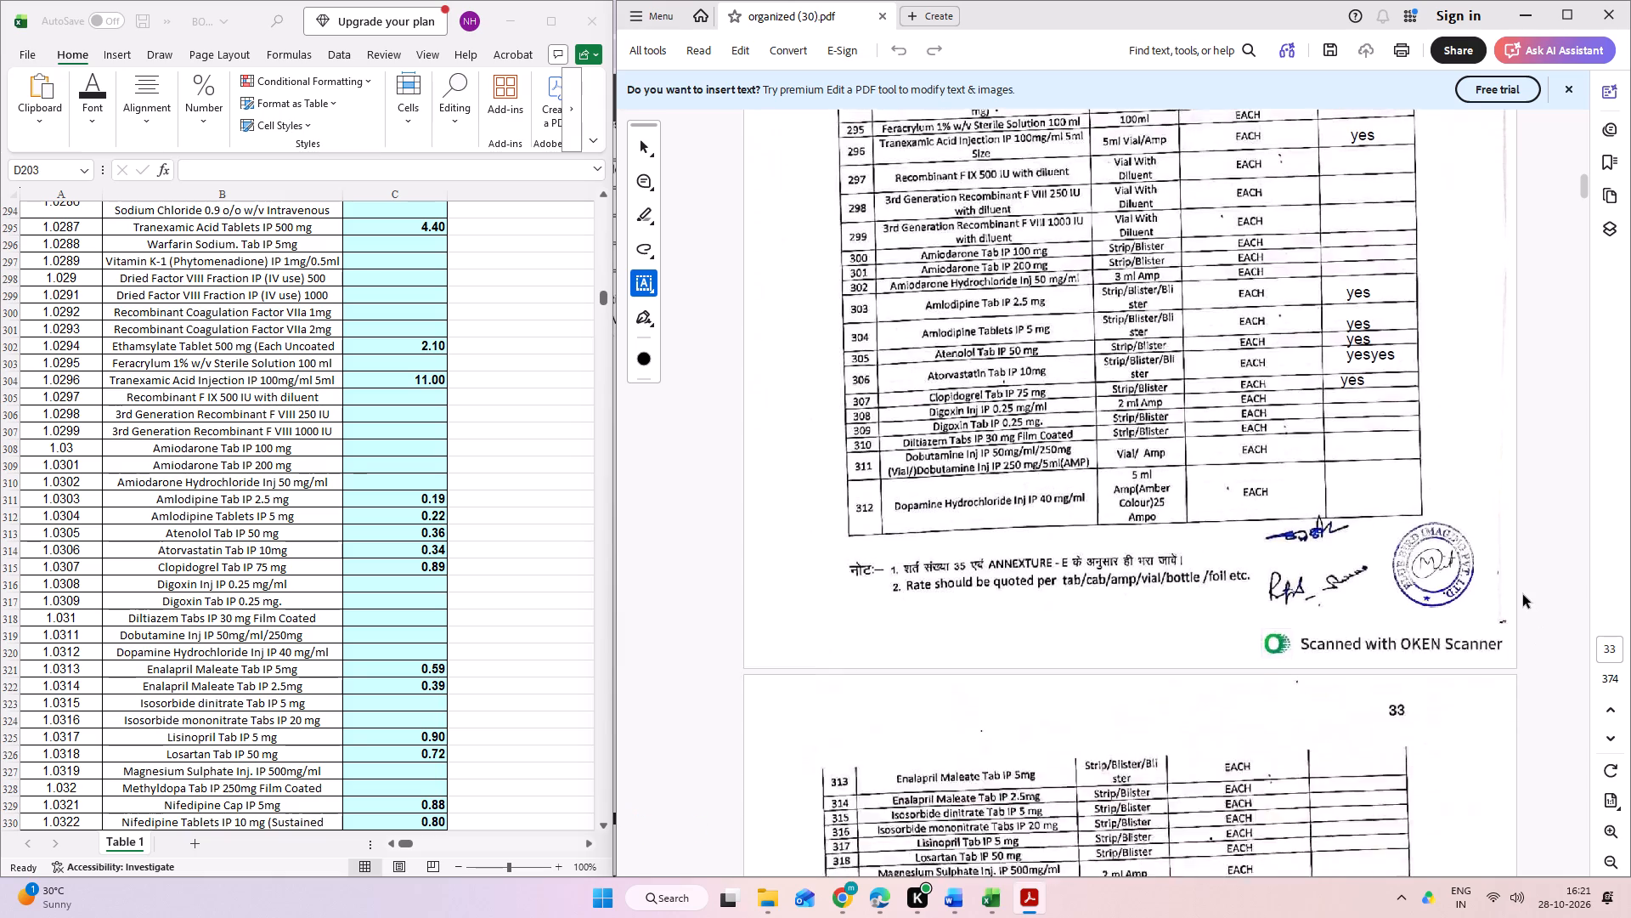
pyautogui.click(1336, 292)
pyautogui.hotkey('ctrl', 'v')
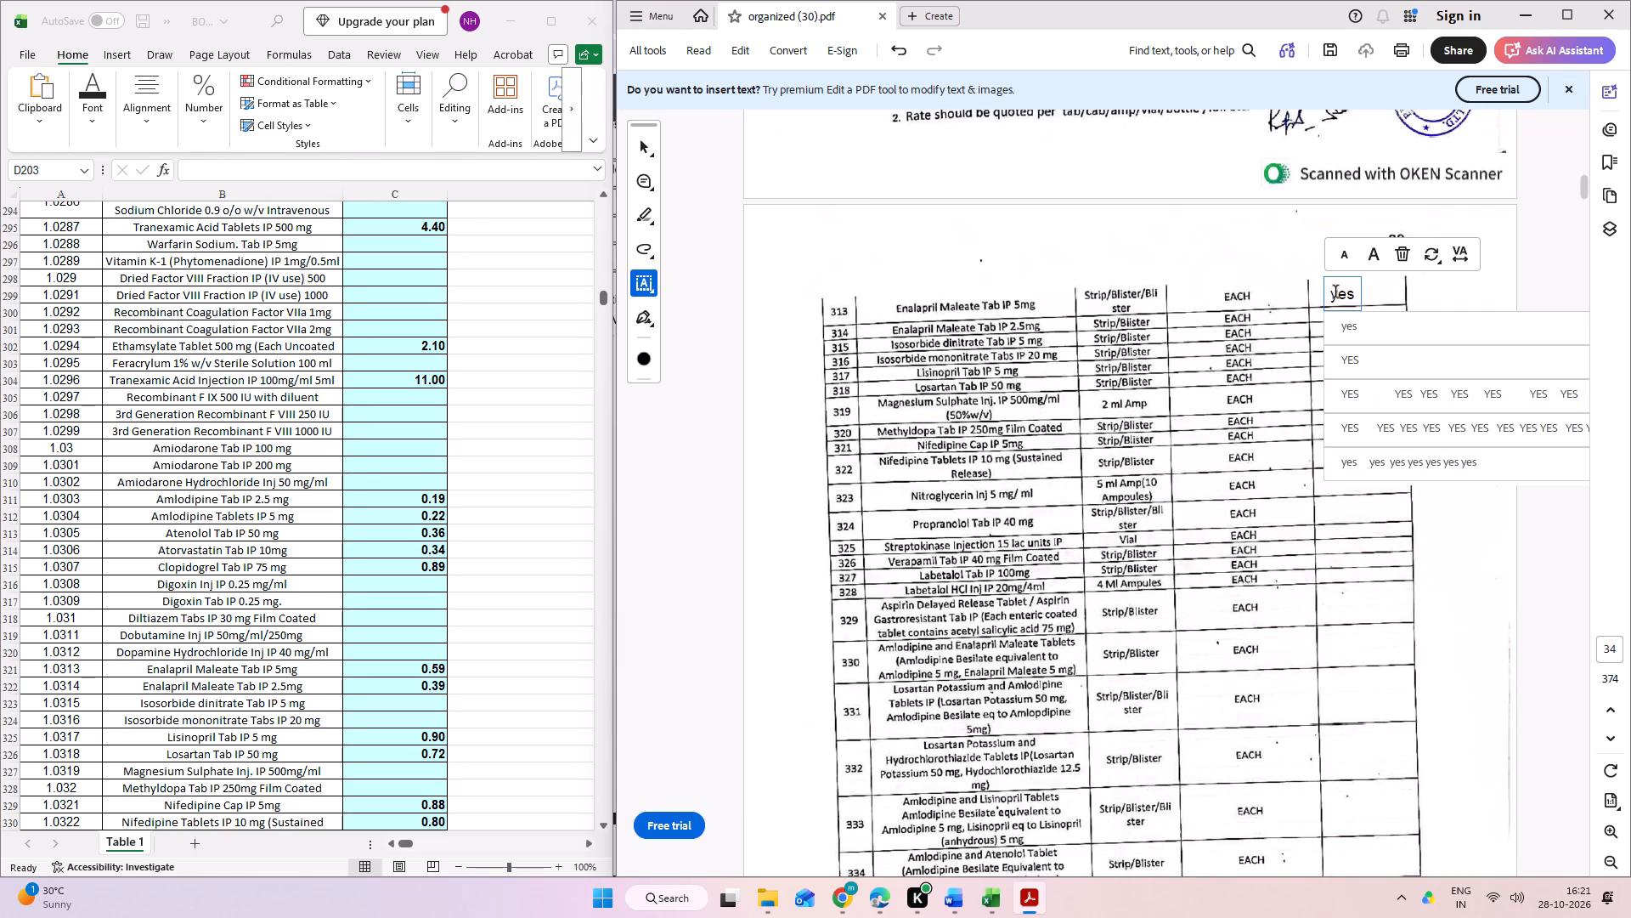
pyautogui.press('Return')
pyautogui.hotkey('ctrl', 'v')
pyautogui.press('Return')
pyautogui.press('Return')
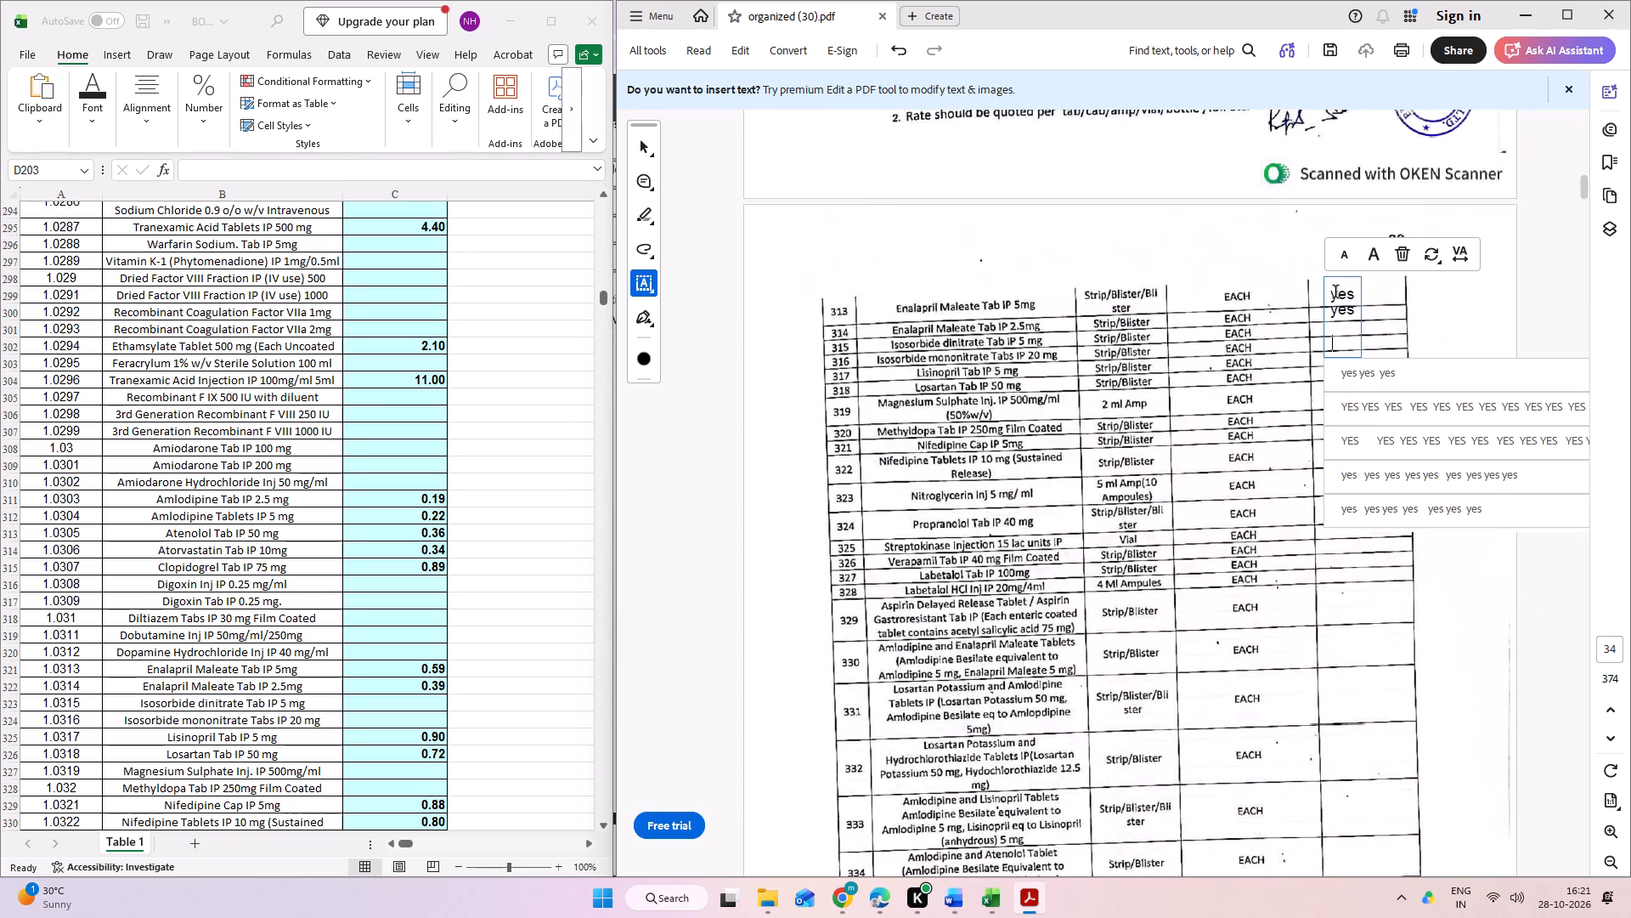
pyautogui.press('Return')
pyautogui.hotkey('ctrl', 'v')
pyautogui.press('Return')
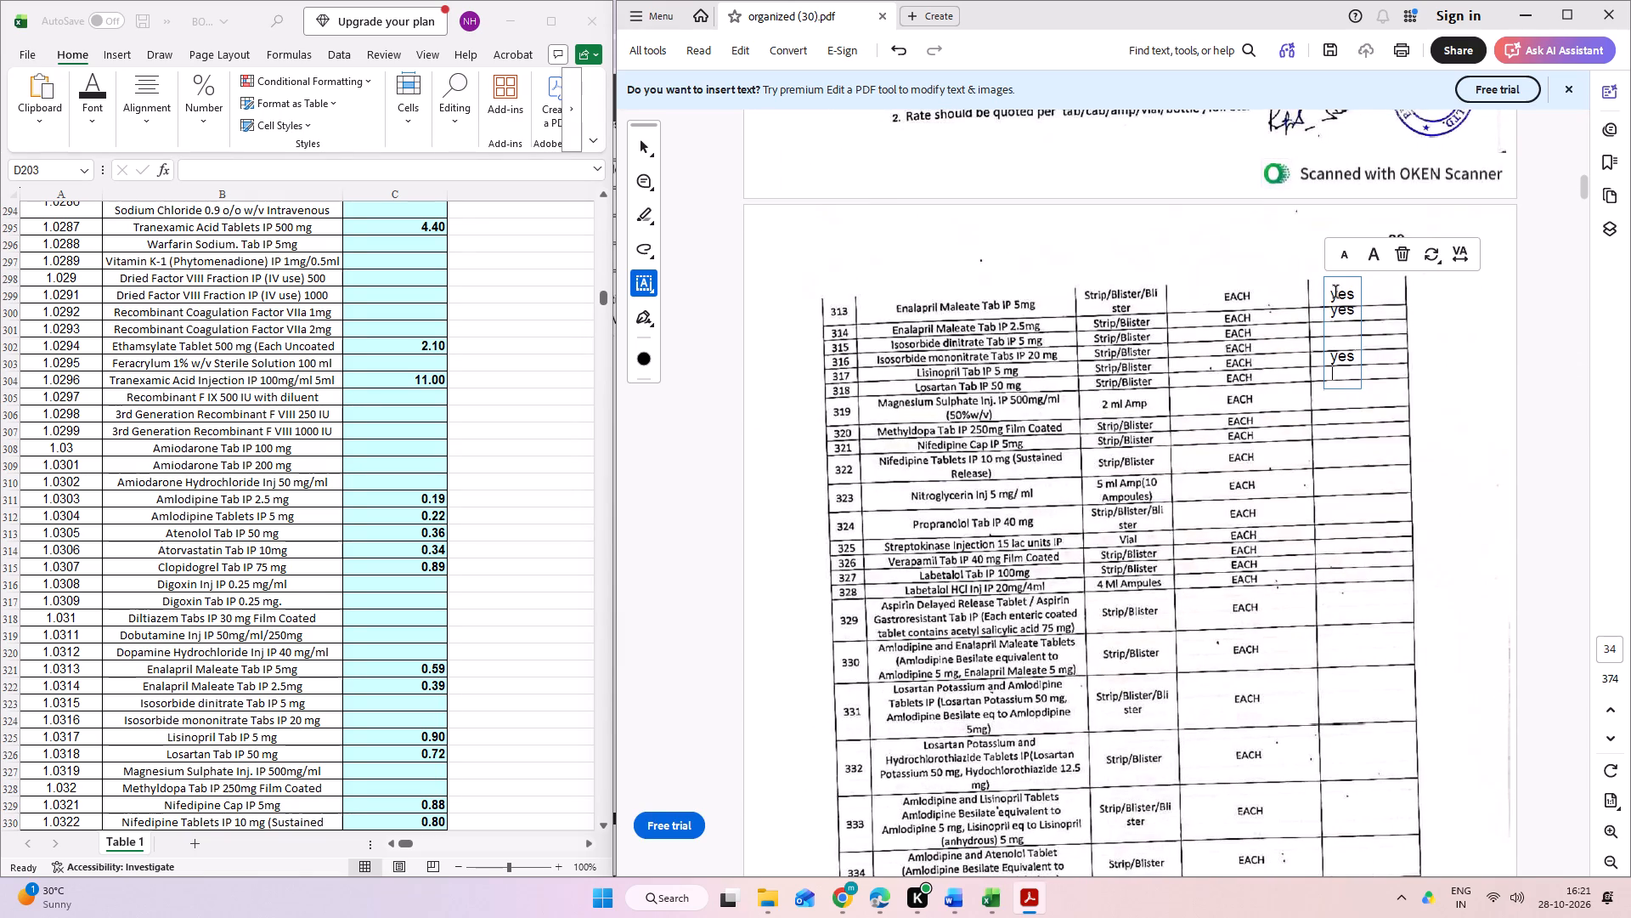
pyautogui.hotkey('ctrl', 'v')
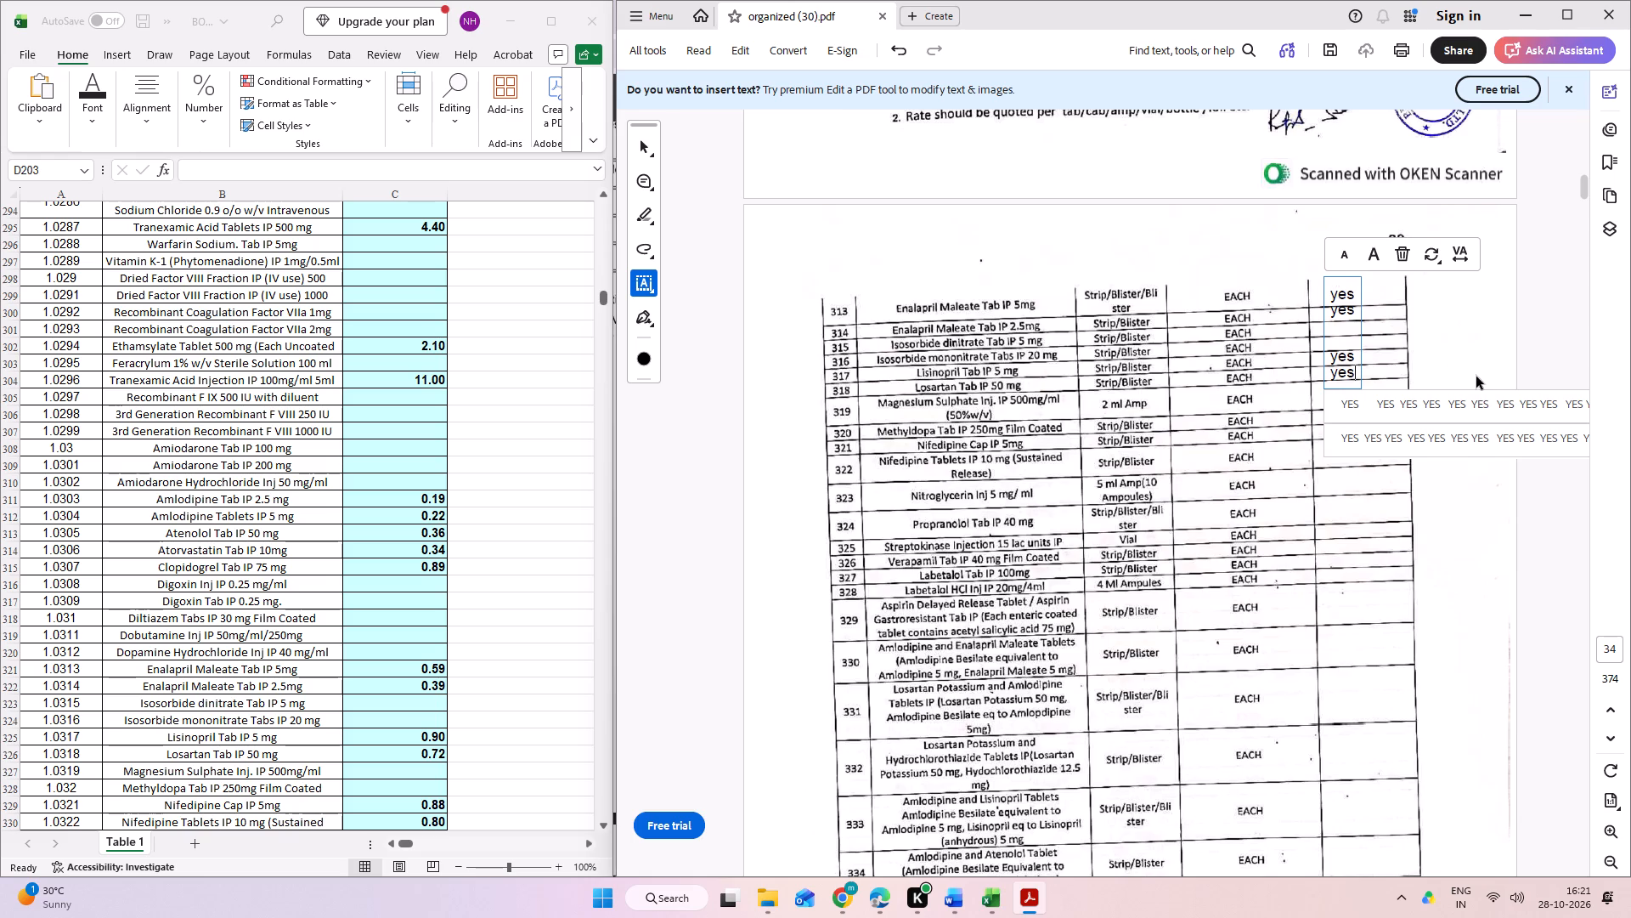
pyautogui.click(1555, 308)
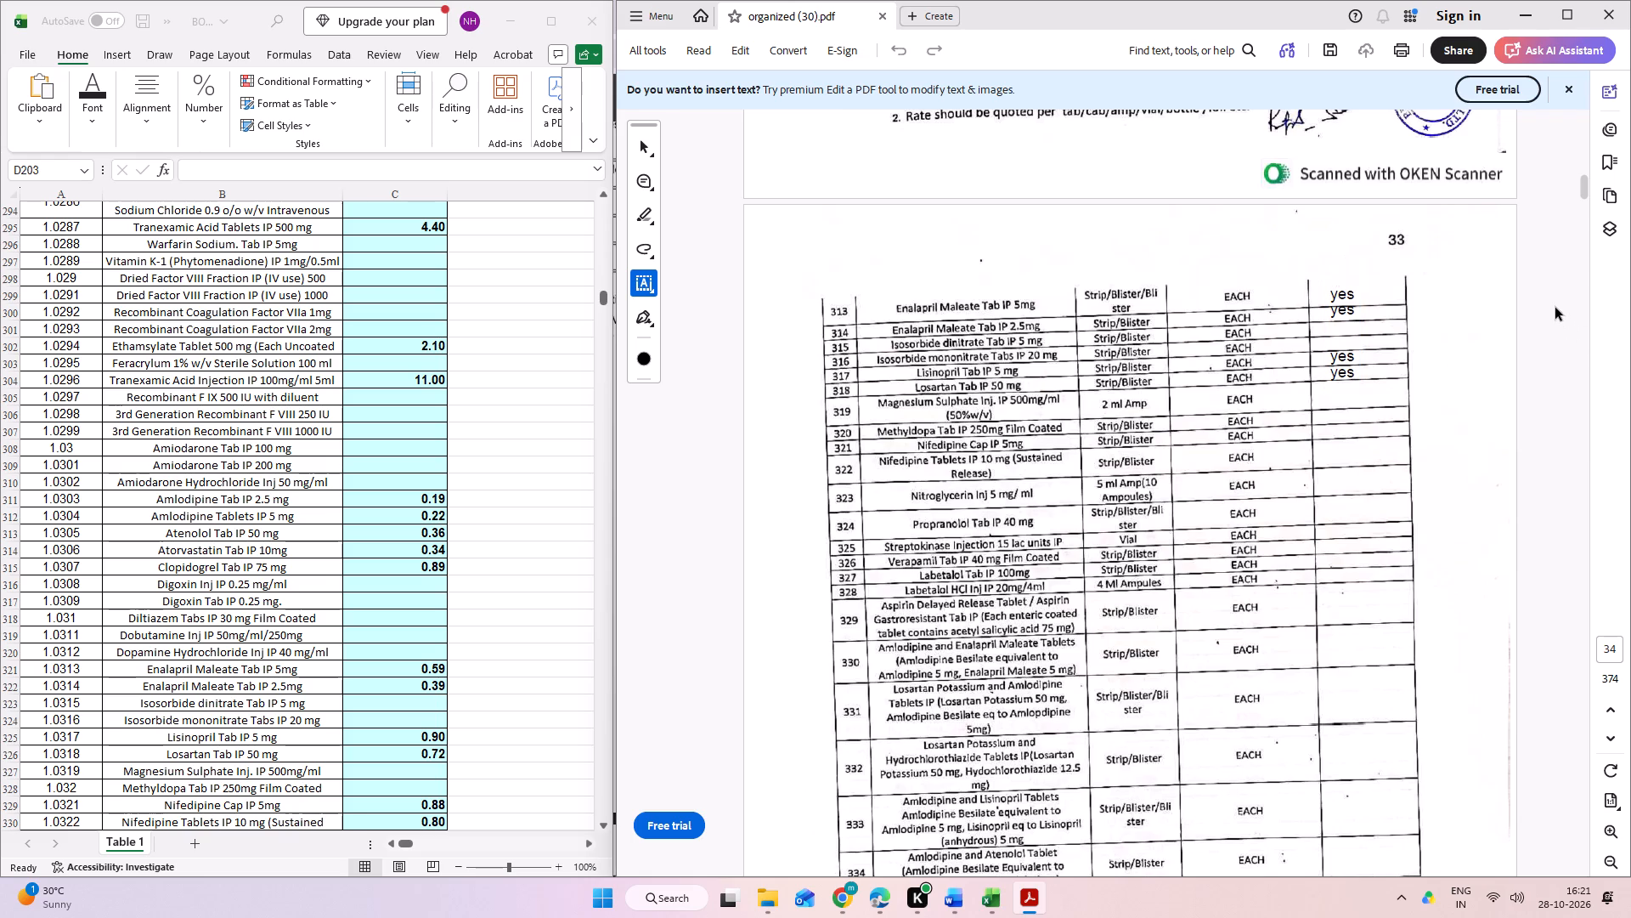
# Return to the workbook to check which drugs after item 318 have rates.
pyautogui.scroll(-2, 1555, 308)
pyautogui.scroll(1, 1555, 308)
pyautogui.click(545, 484)
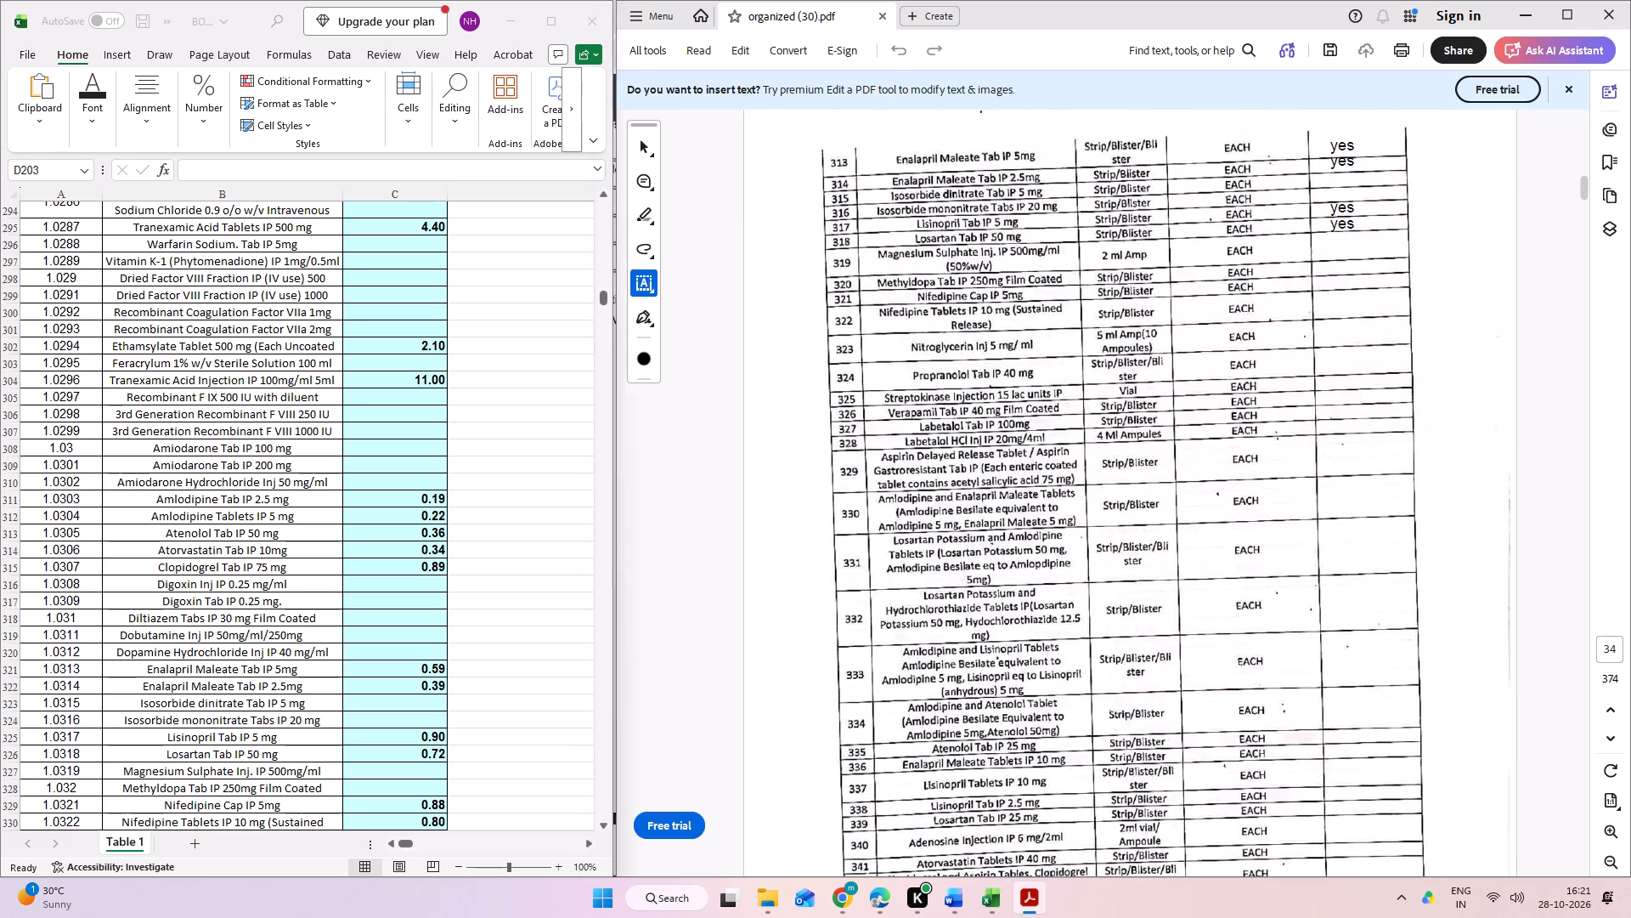
pyautogui.click(529, 440)
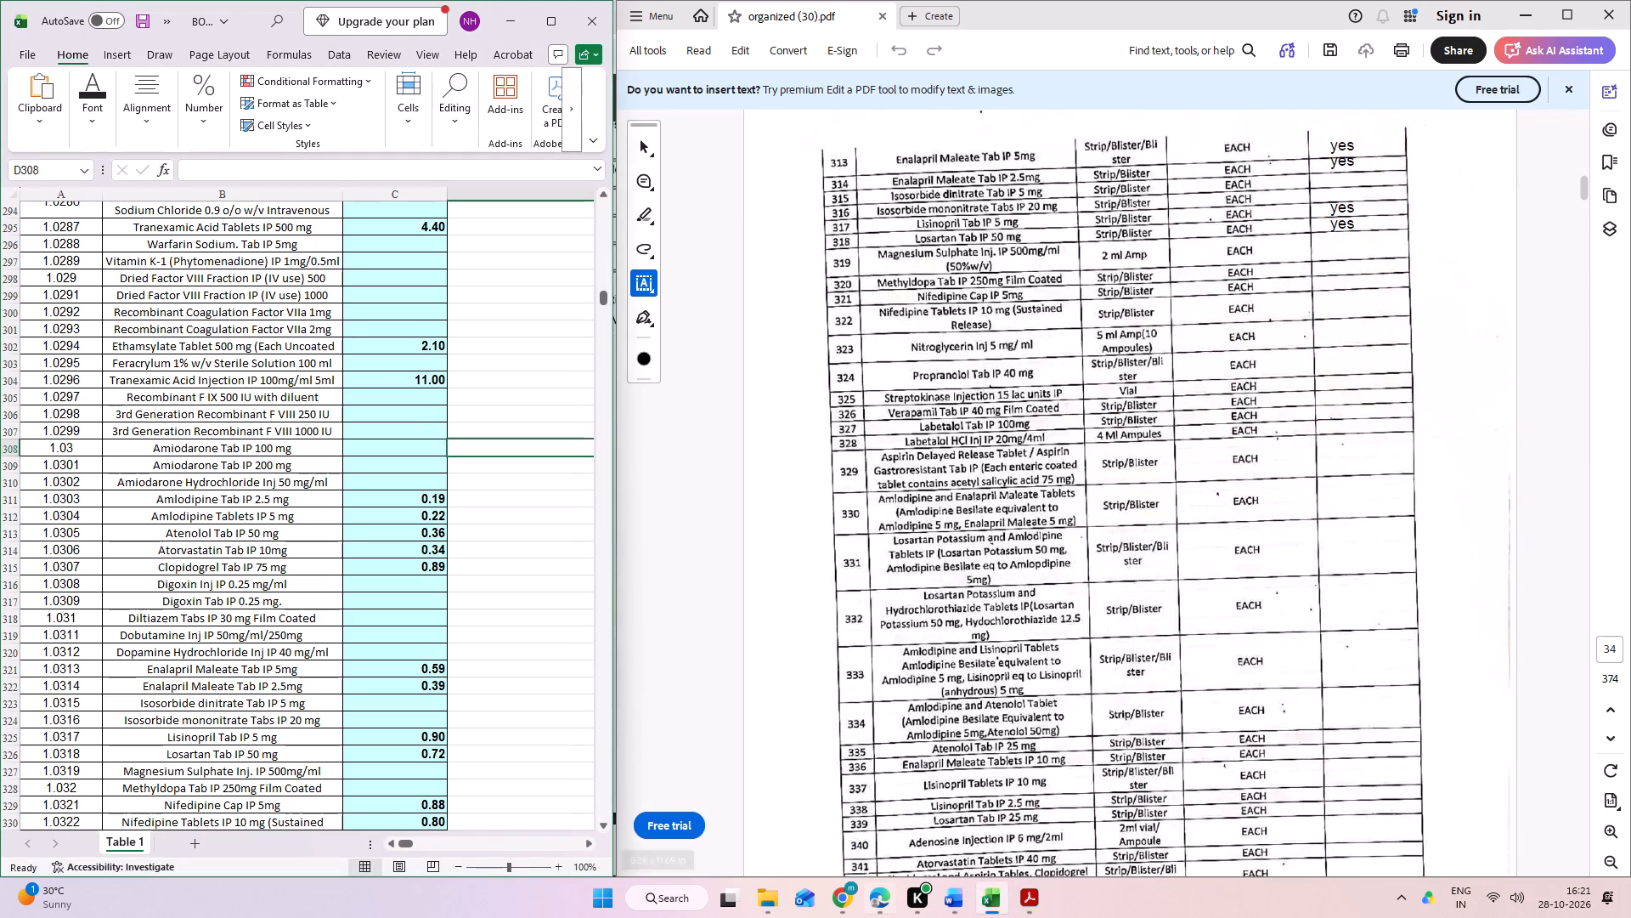
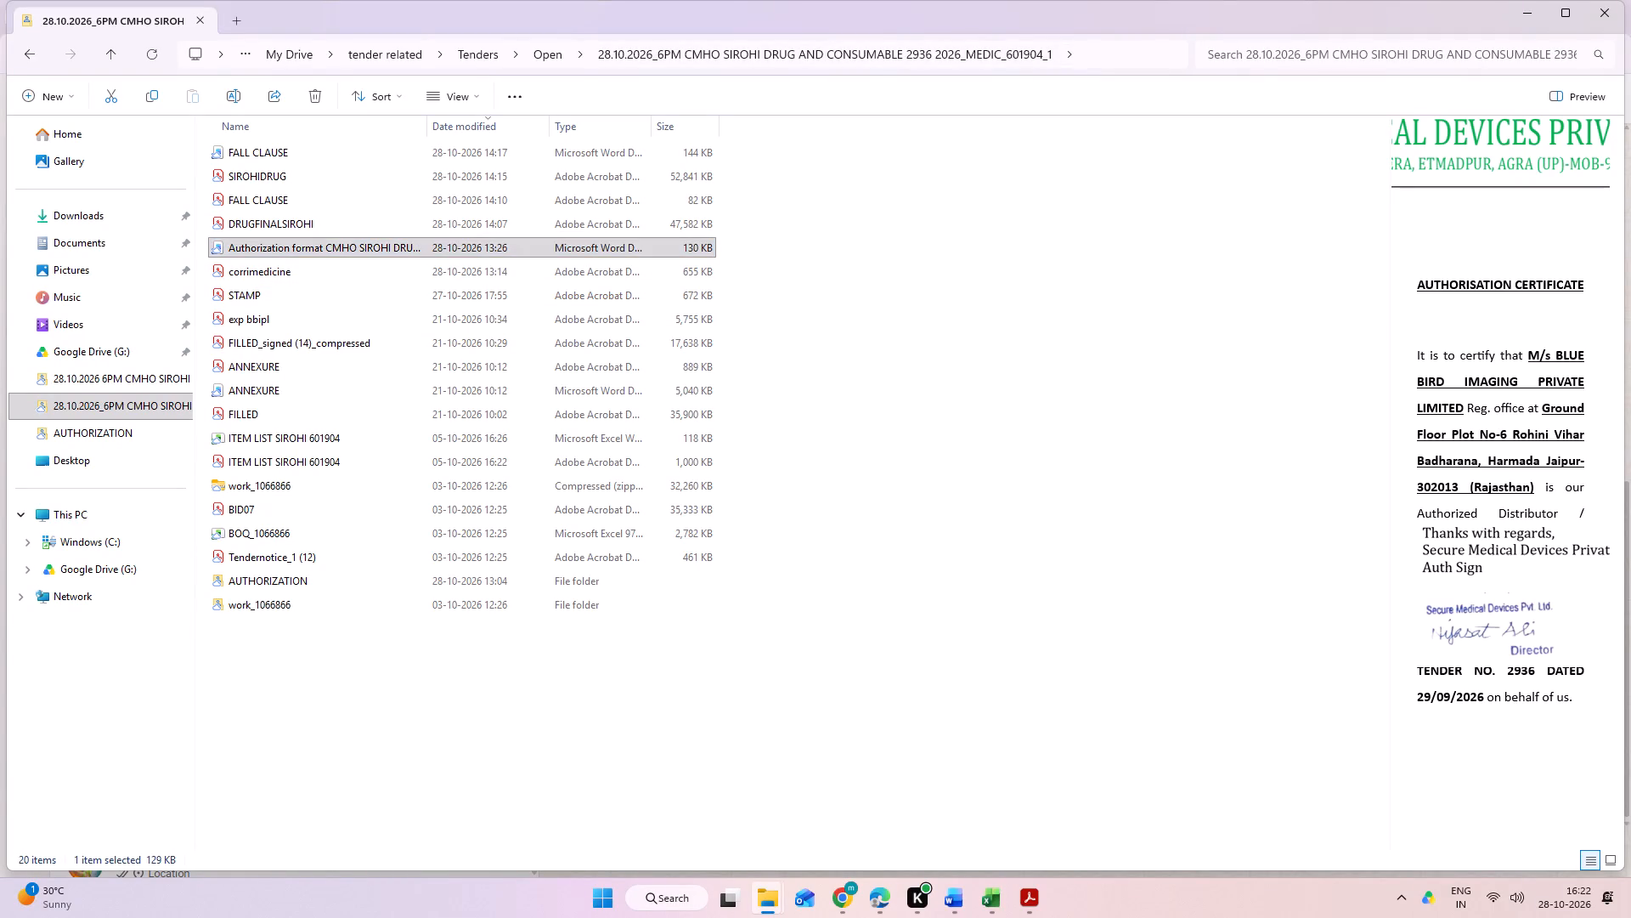
# Open the Authorization format CMHO SIROHI Word document and copy "TENDER NO. 2936 DATED 29/09/2026" for use in another window.
pyautogui.doubleClick(341, 246)
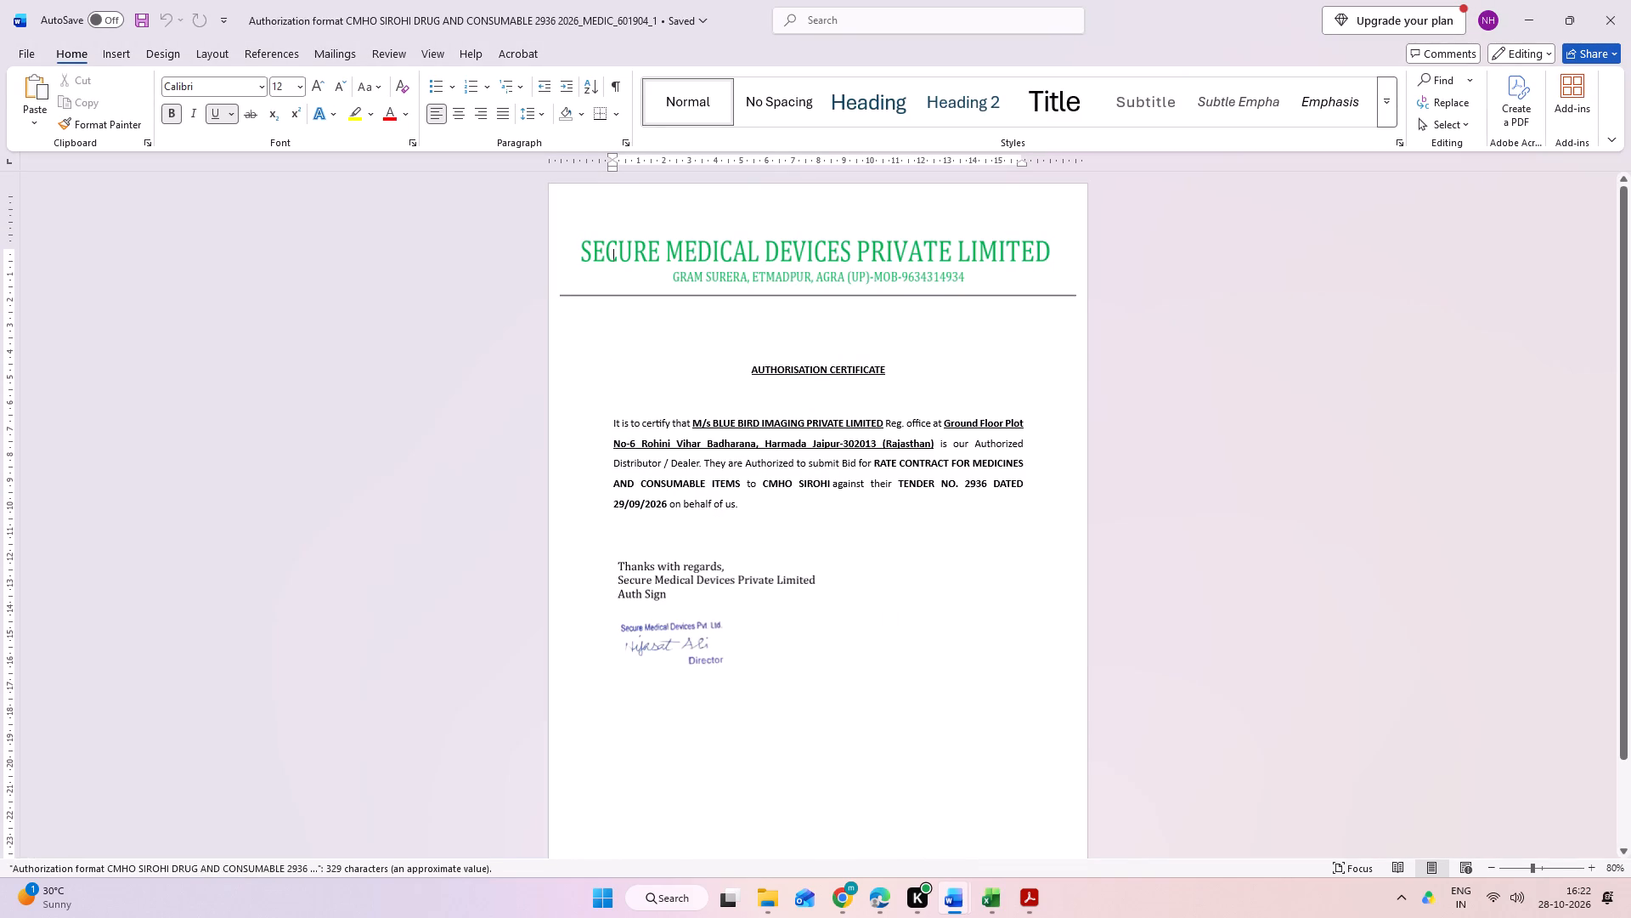
pyautogui.moveTo(897, 485); pyautogui.dragTo(668, 513)
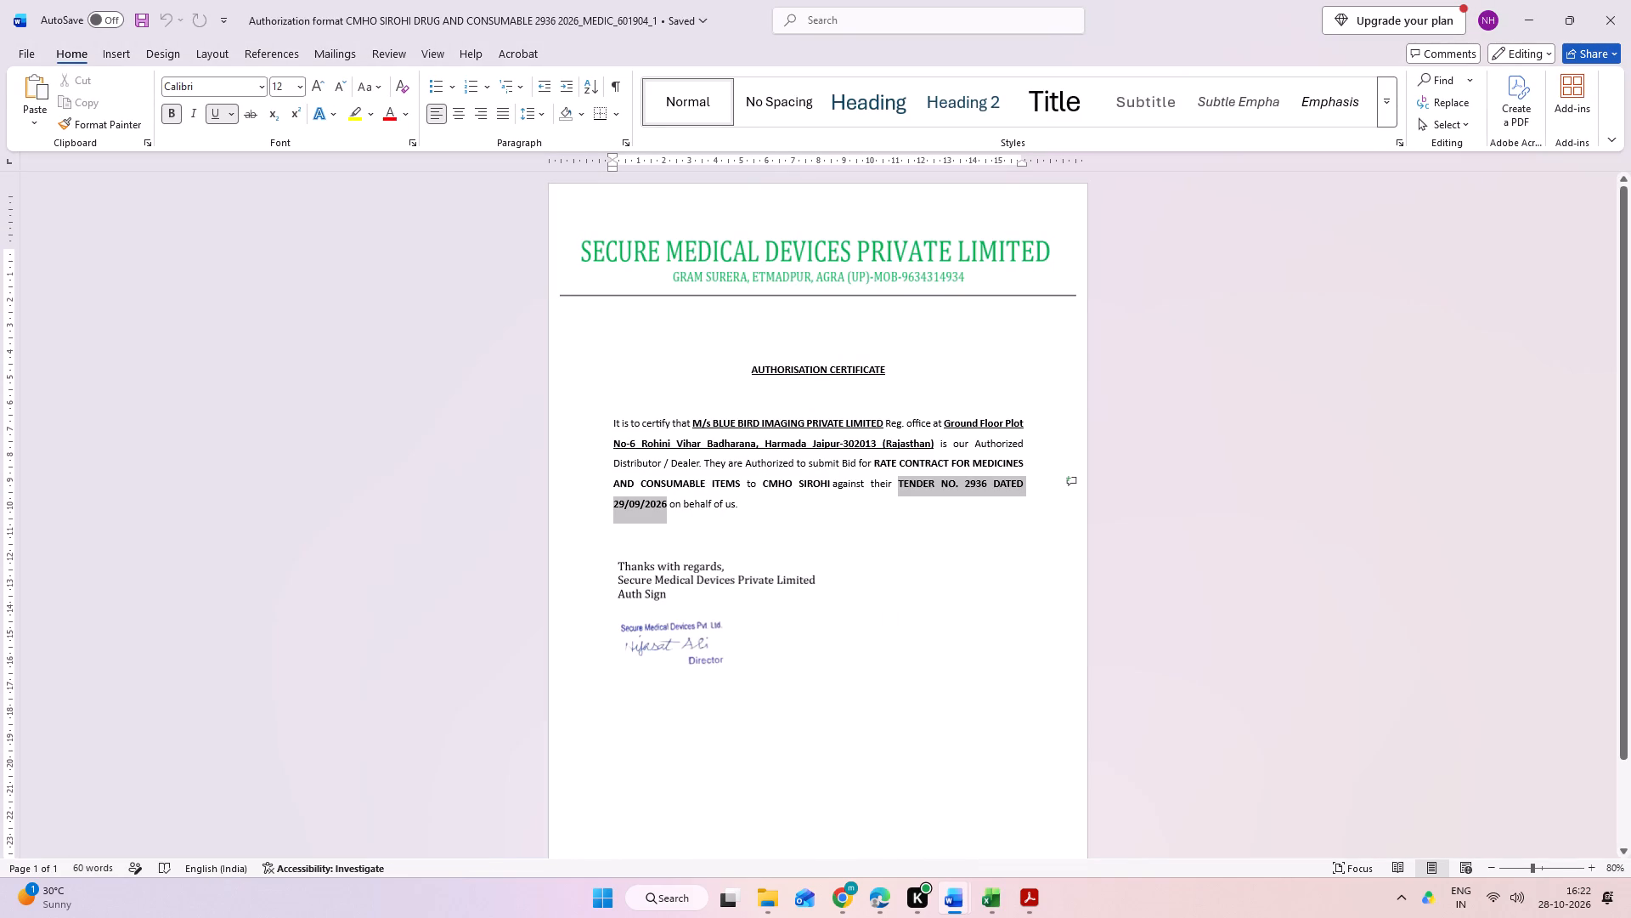
pyautogui.moveTo(668, 513); pyautogui.dragTo(668, 512)
pyautogui.hotkey('ctrl', 'c')
pyautogui.hotkey('alt', 'Tab')
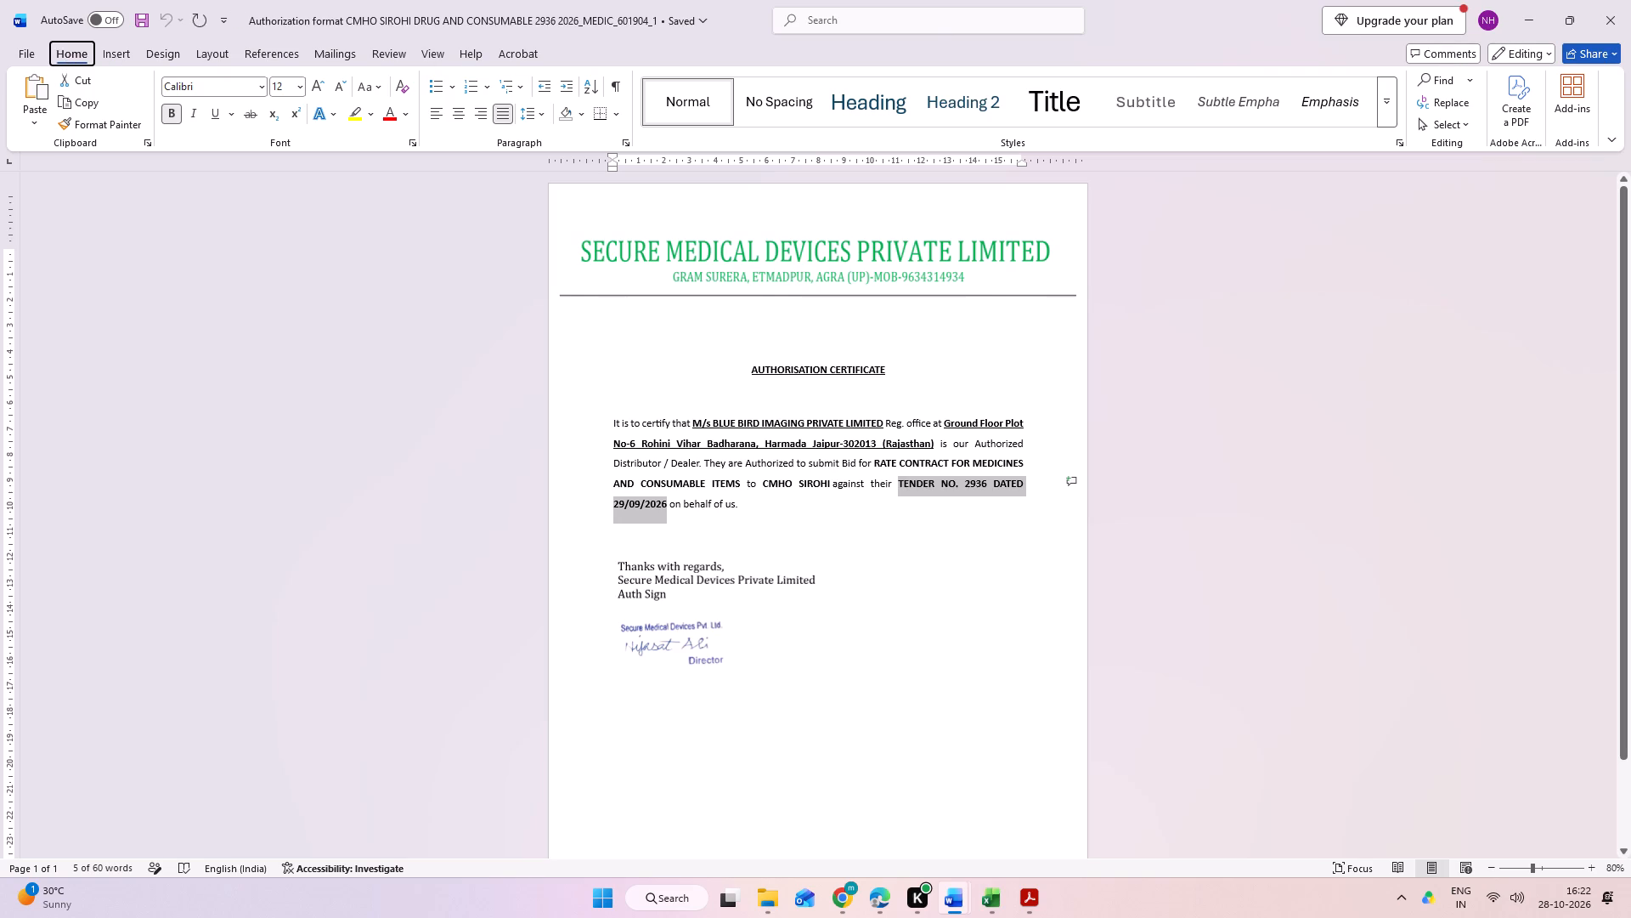
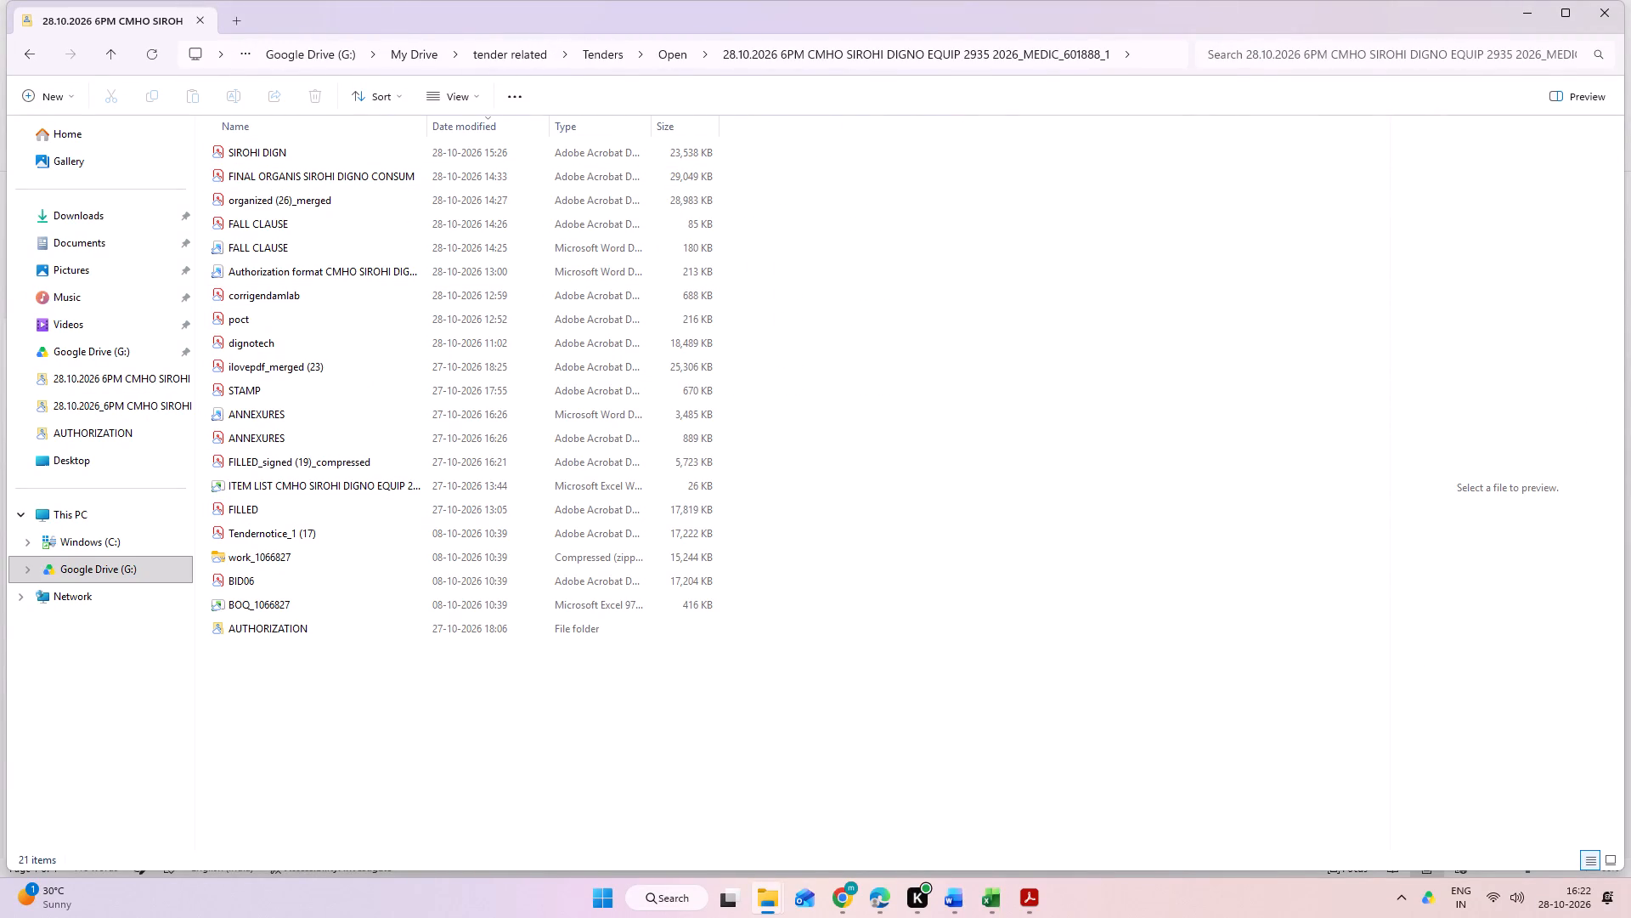
# Open the Authorization format CMHO SIROHI DIGNO EQUIP 2935 Word document, copy "TENDER NO. 2935 DATED 29/09/2026" and switch to the DOC - Copy letter.
pyautogui.tripleClick(283, 265)
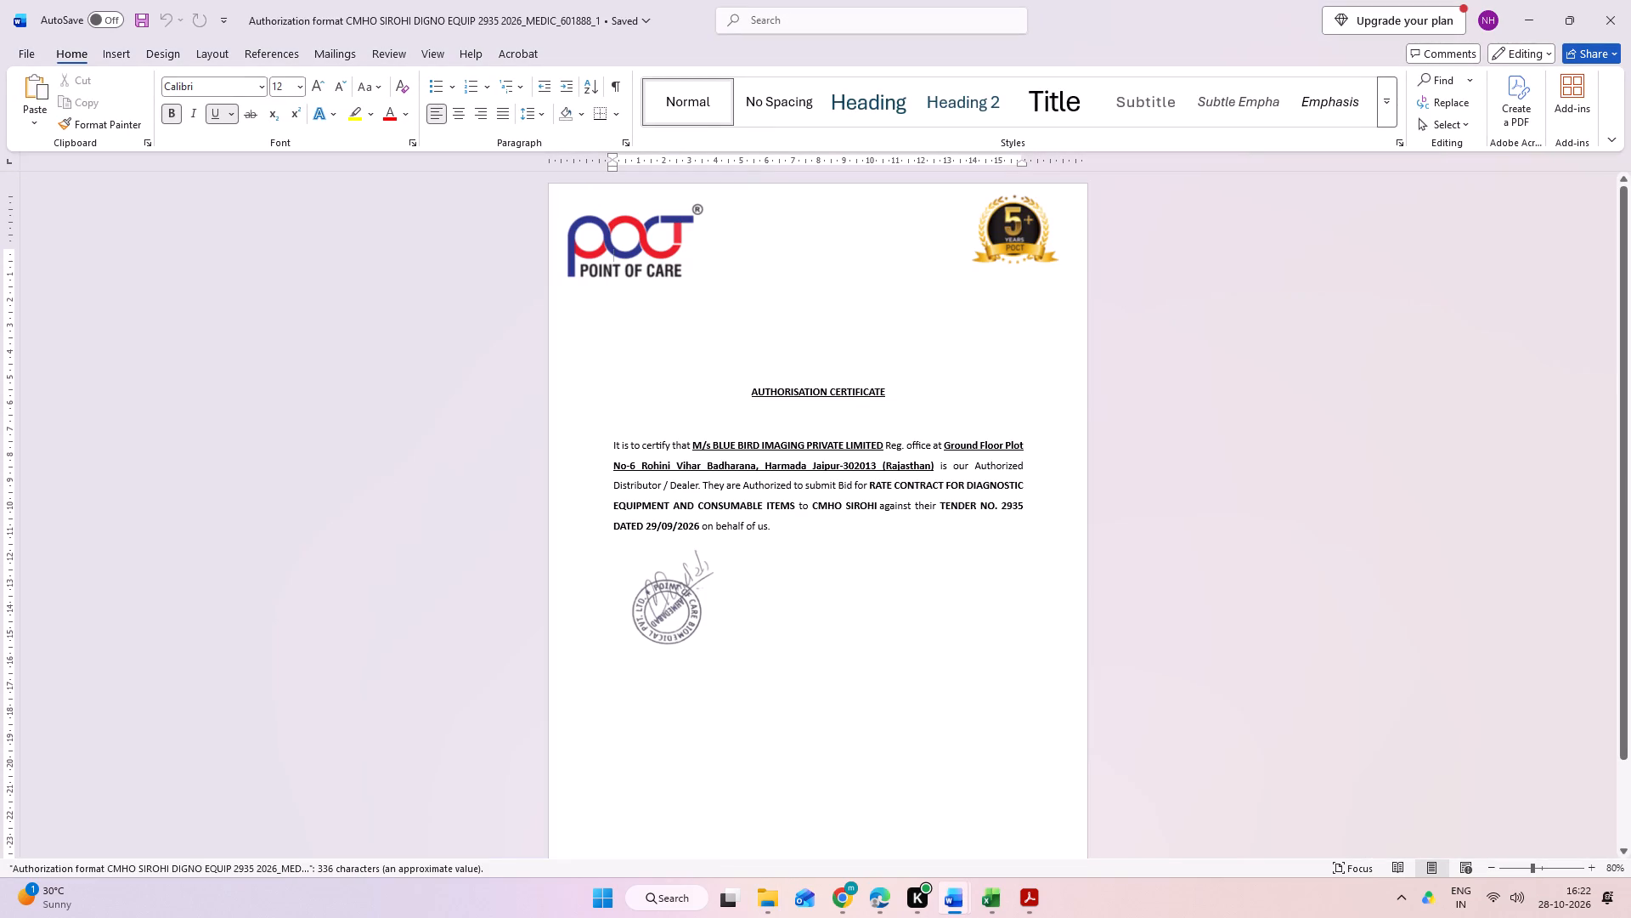
pyautogui.moveTo(941, 507); pyautogui.dragTo(691, 540)
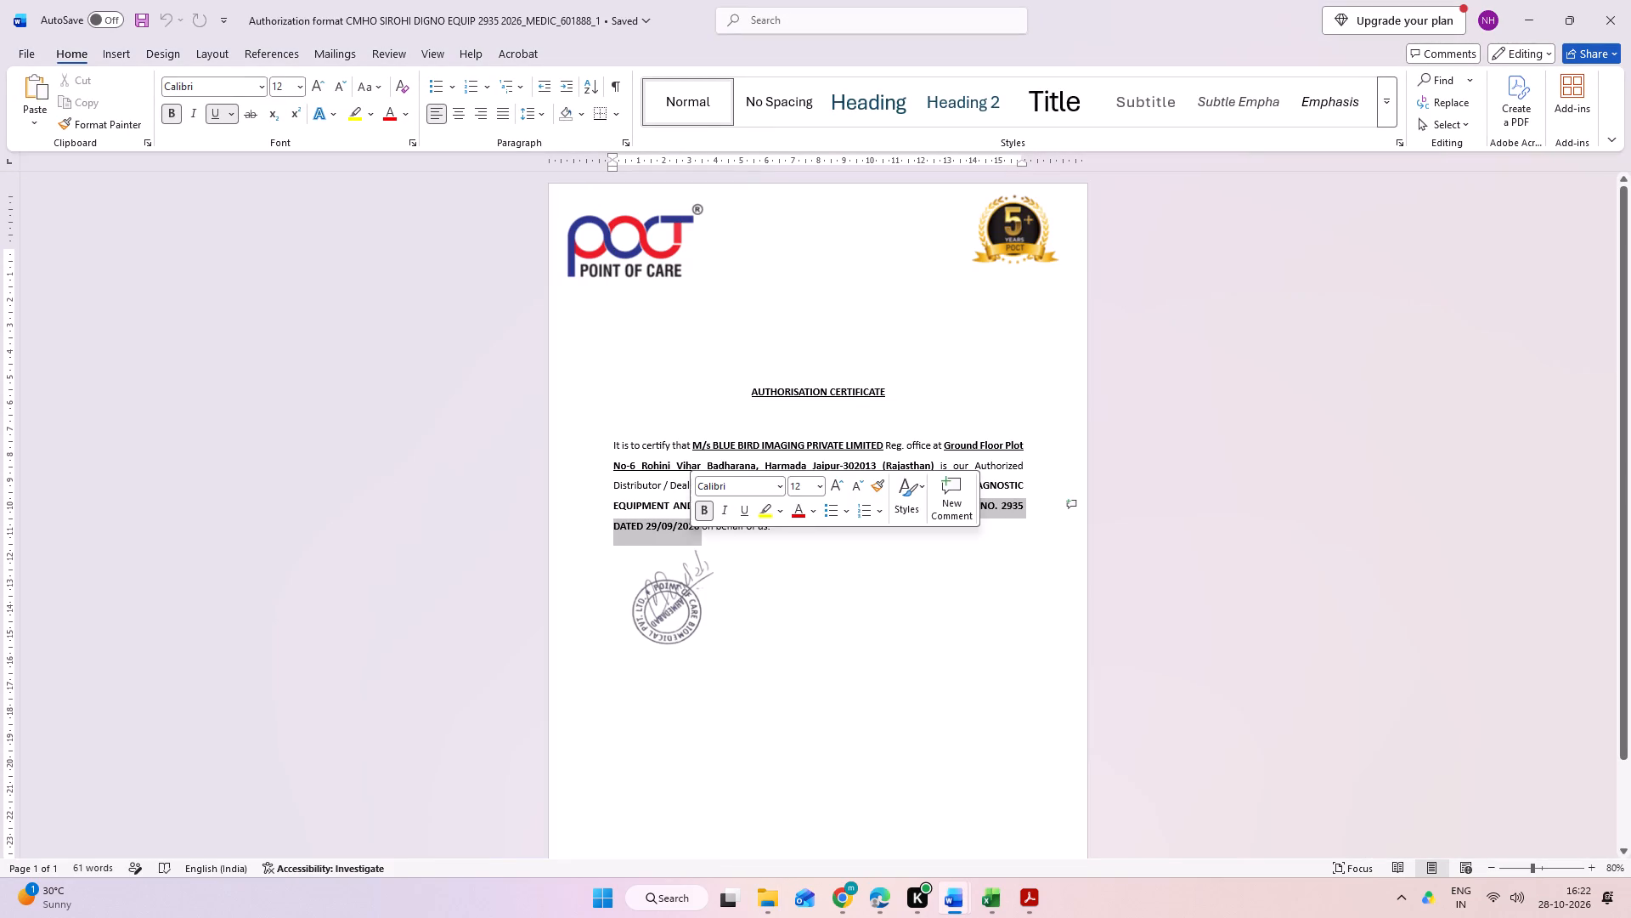
pyautogui.hotkey('ctrl', 'c')
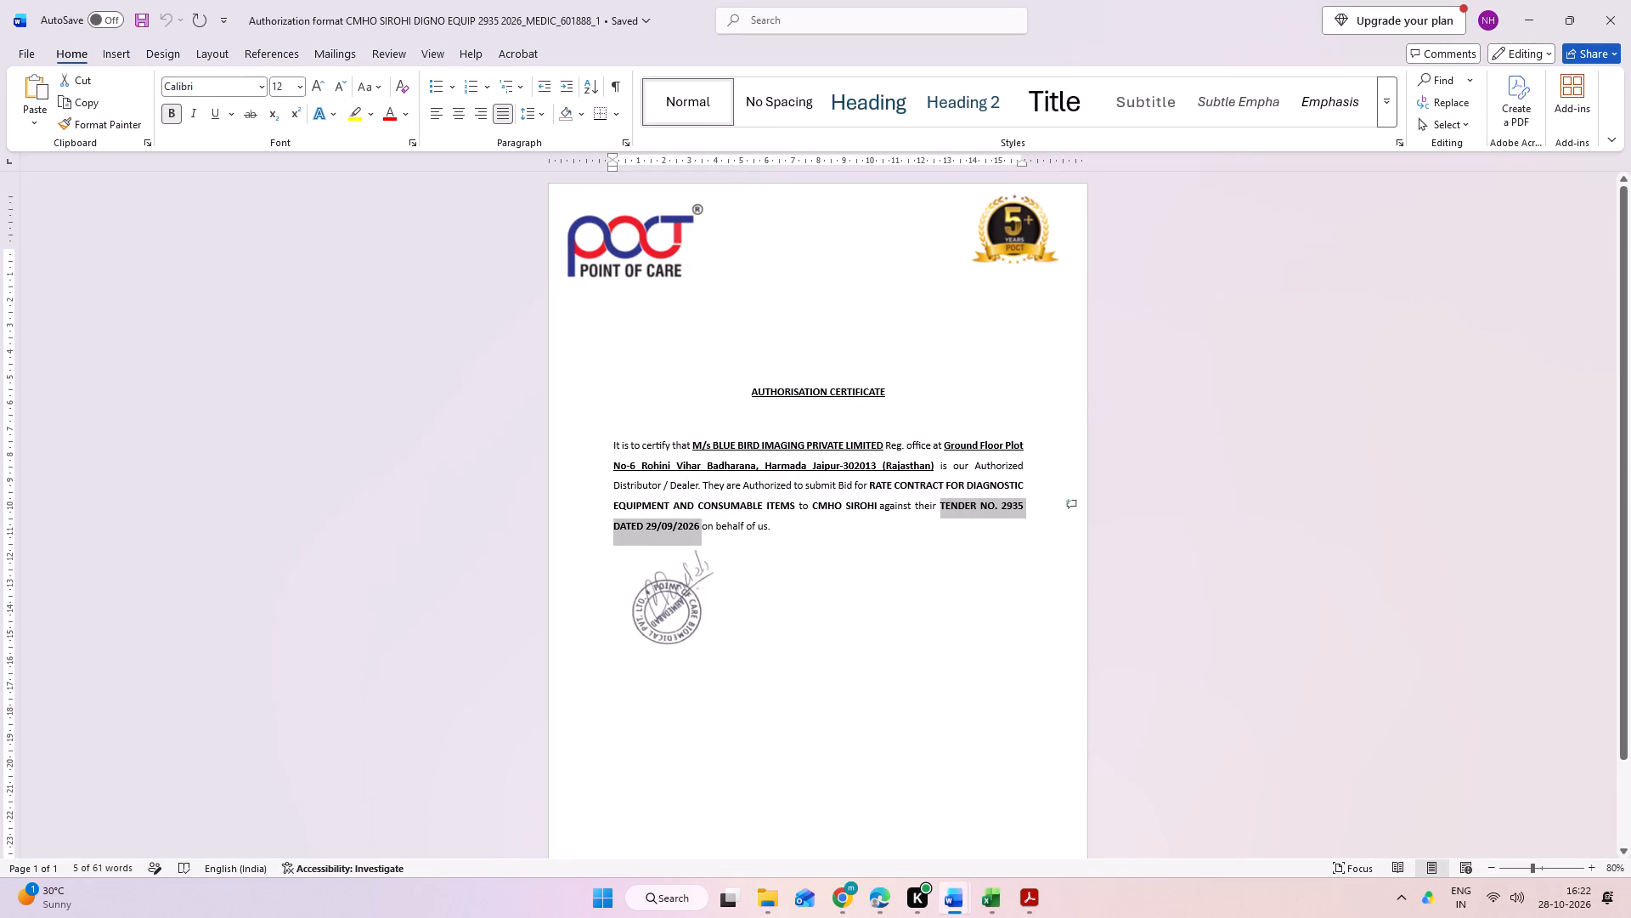
pyautogui.hotkey('alt', 'Tab')
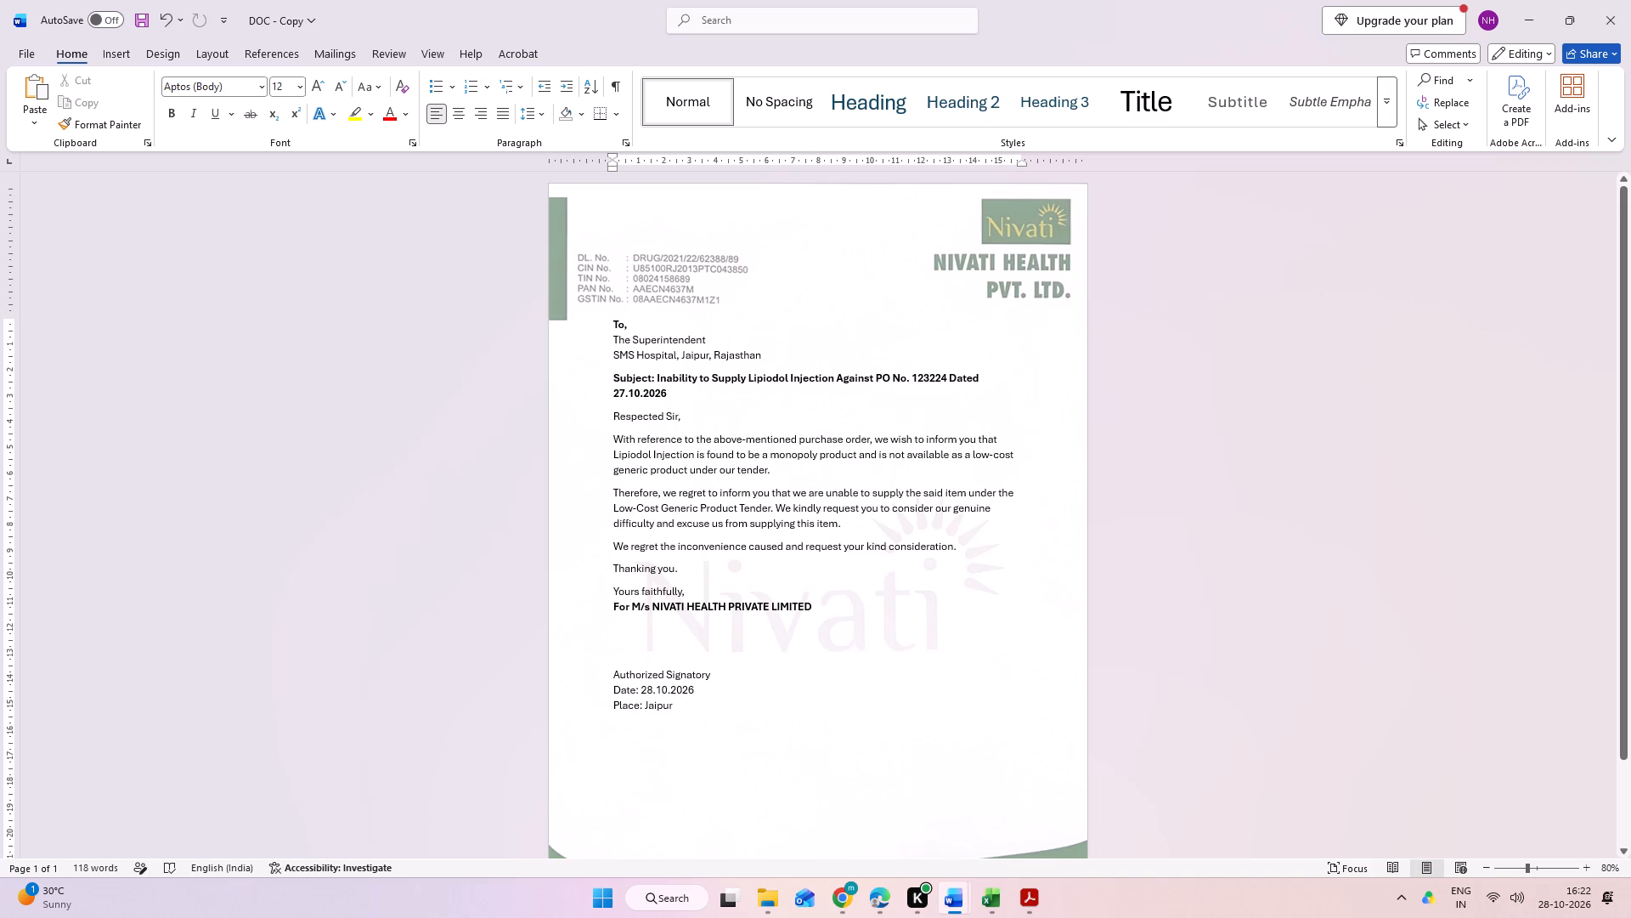
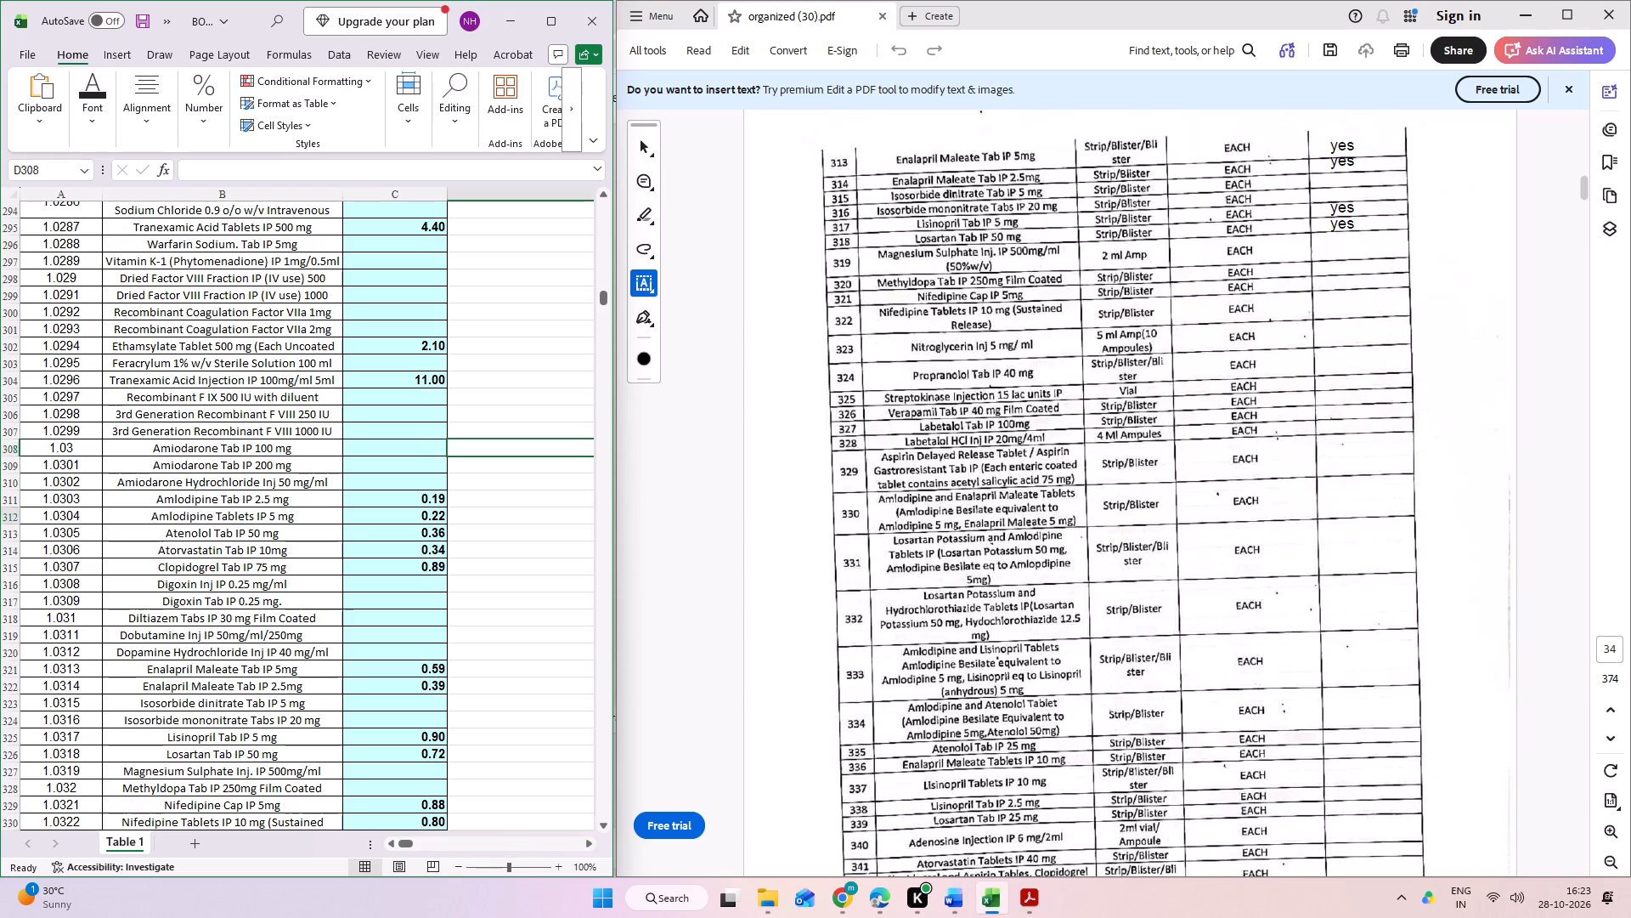
# Check the rates after item 318, then start a text box beside item 321, Nifedipine Cap IP 5mg, and paste the copied tender reference.
pyautogui.scroll(-7, 495, 513)
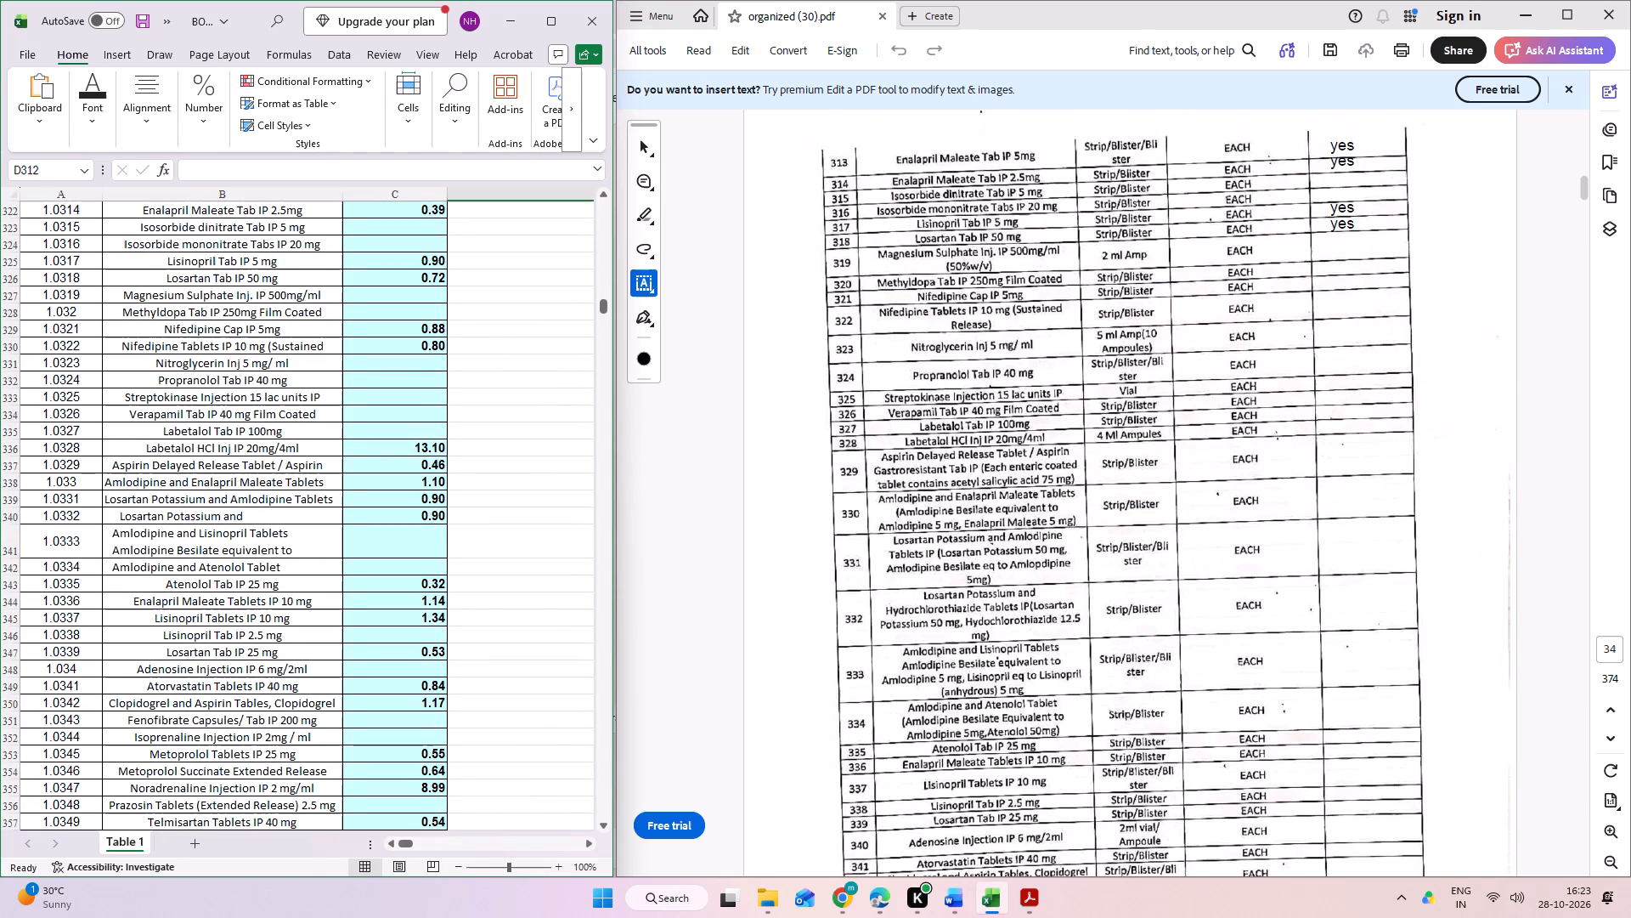
pyautogui.click(1350, 281)
pyautogui.hotkey('ctrl', 'v')
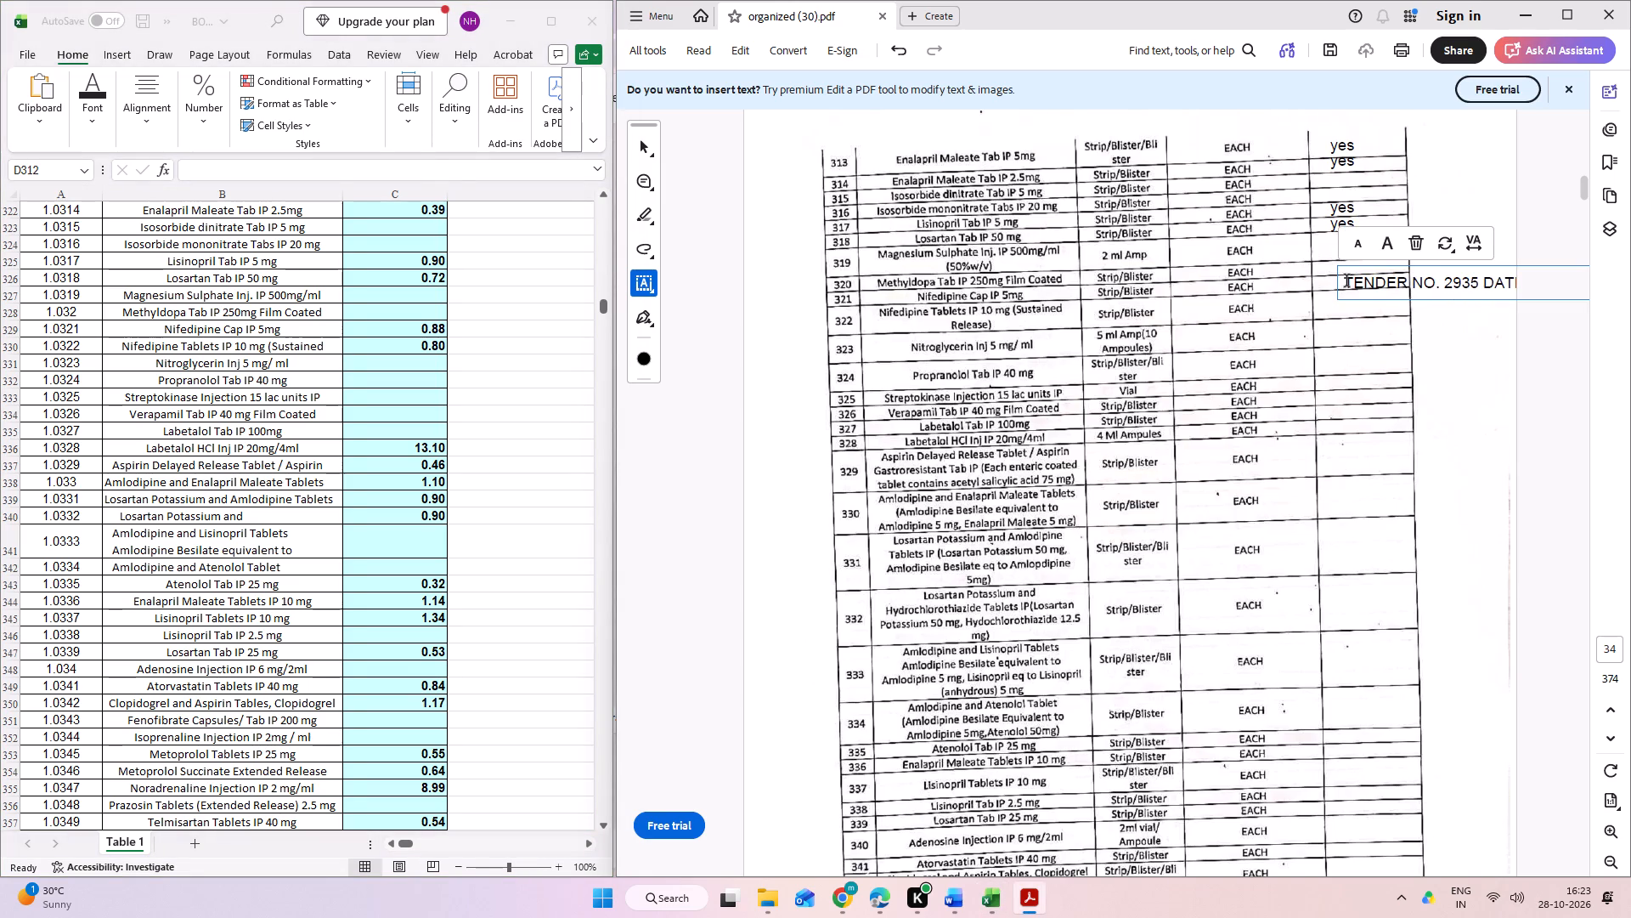
# Replace the pasted tender text with "yes", copy it, and mark items 321 and 322 in the PDF's Compliance column.
pyautogui.hotkey('ctrl', 'a')
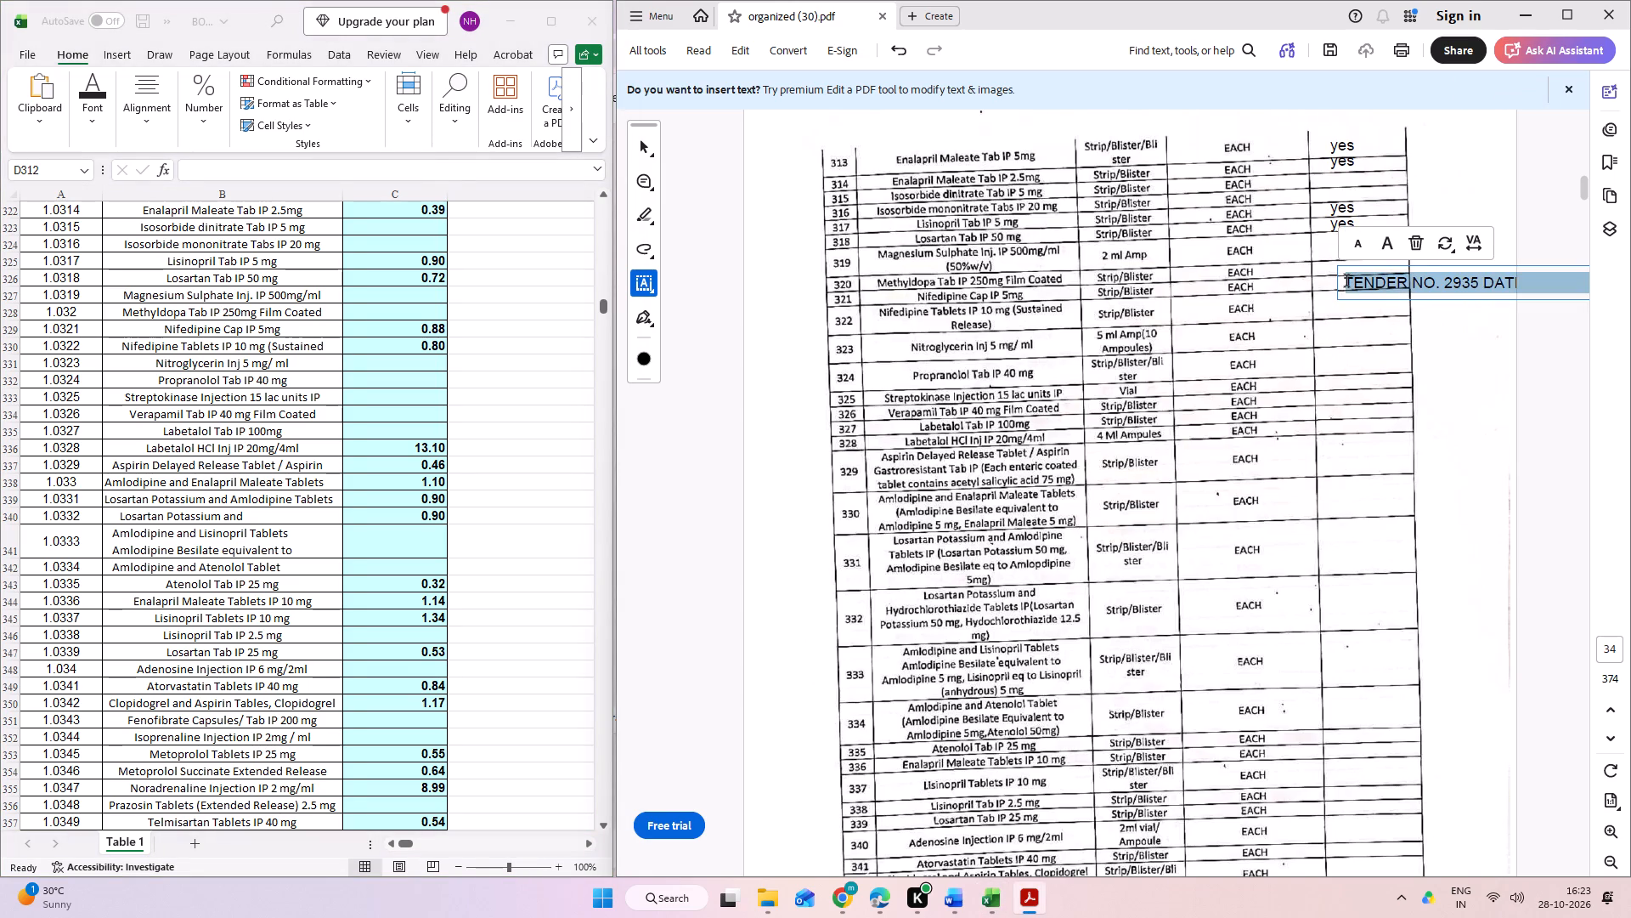
pyautogui.write('yes')
pyautogui.hotkey('ctrl', 'a')
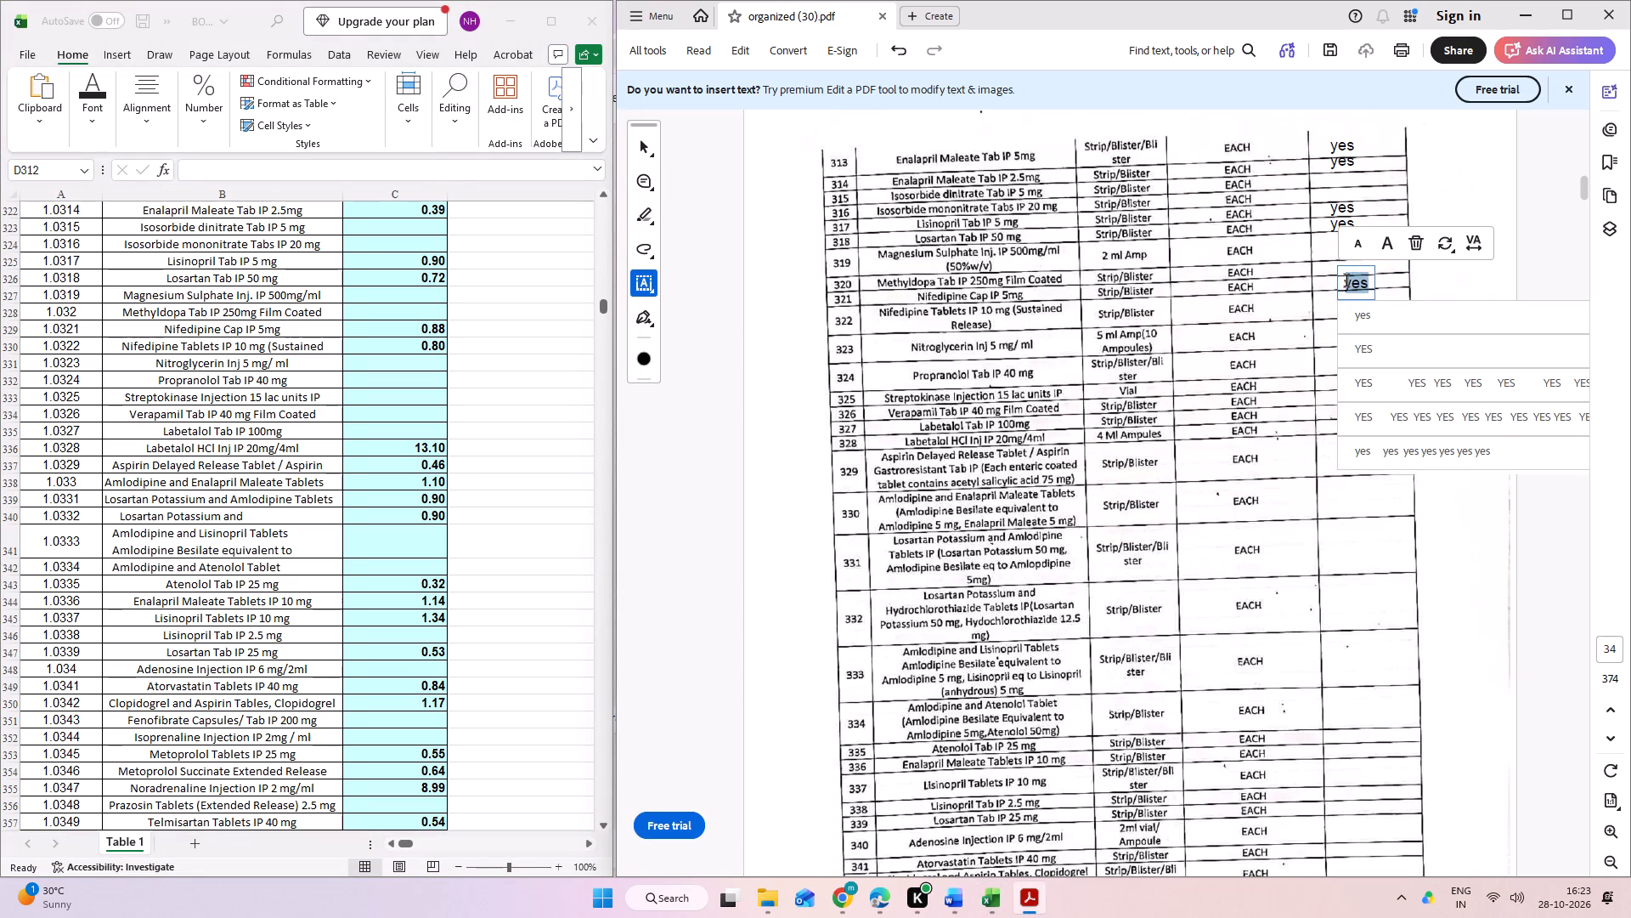
pyautogui.hotkey('ctrl', 'c')
pyautogui.press('Right')
pyautogui.press('Return')
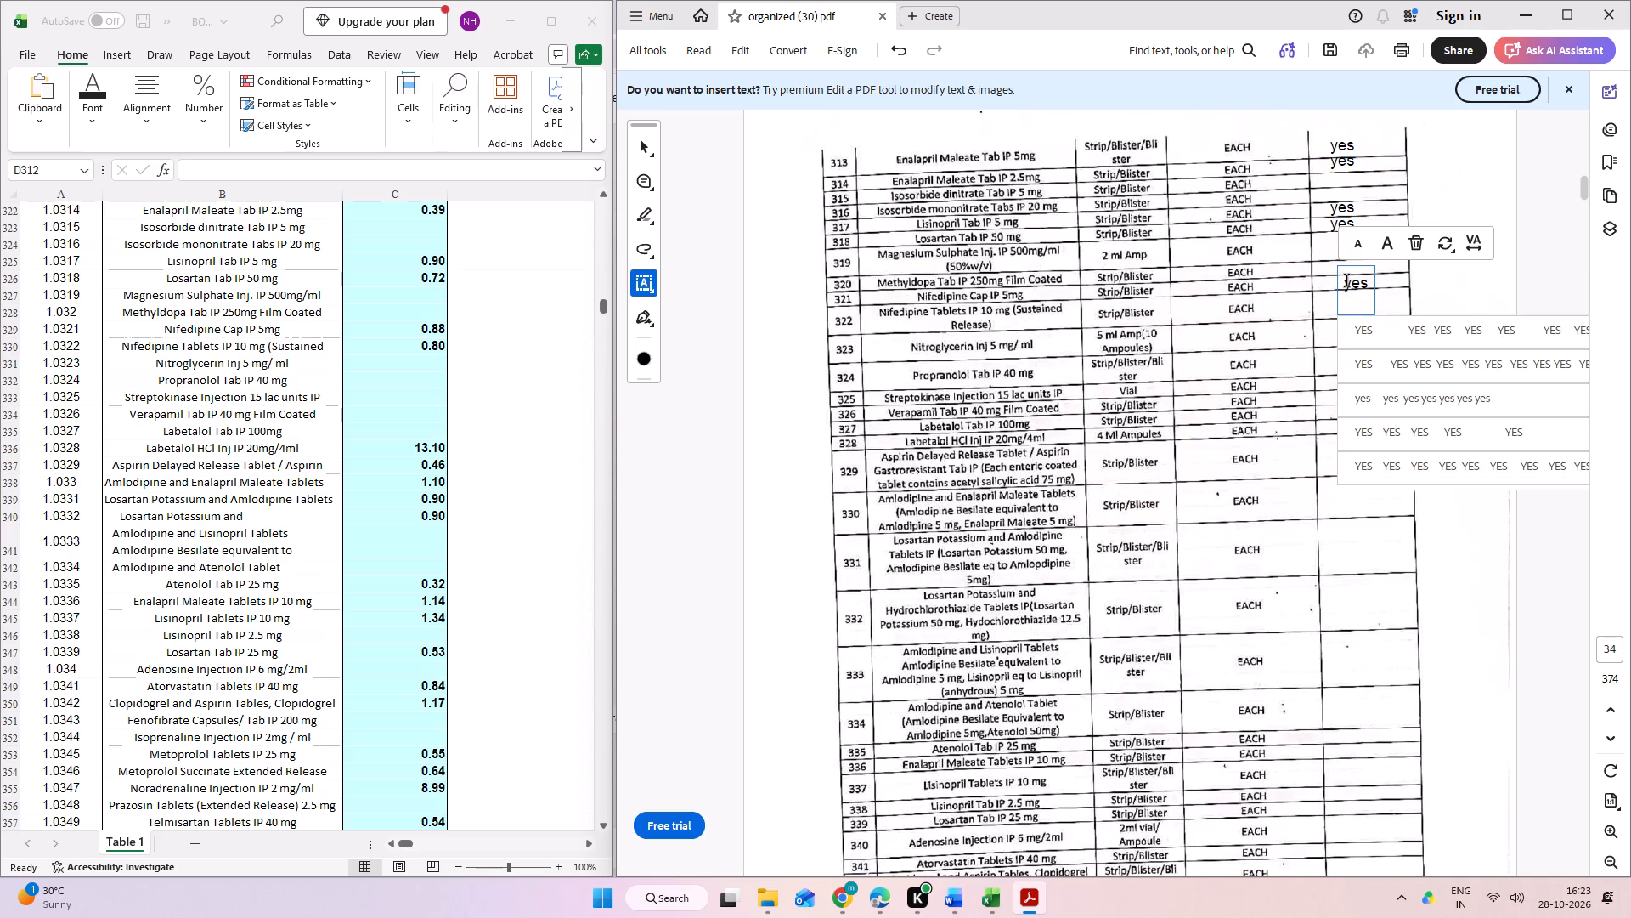
pyautogui.hotkey('ctrl', 'v')
pyautogui.click(1107, 332)
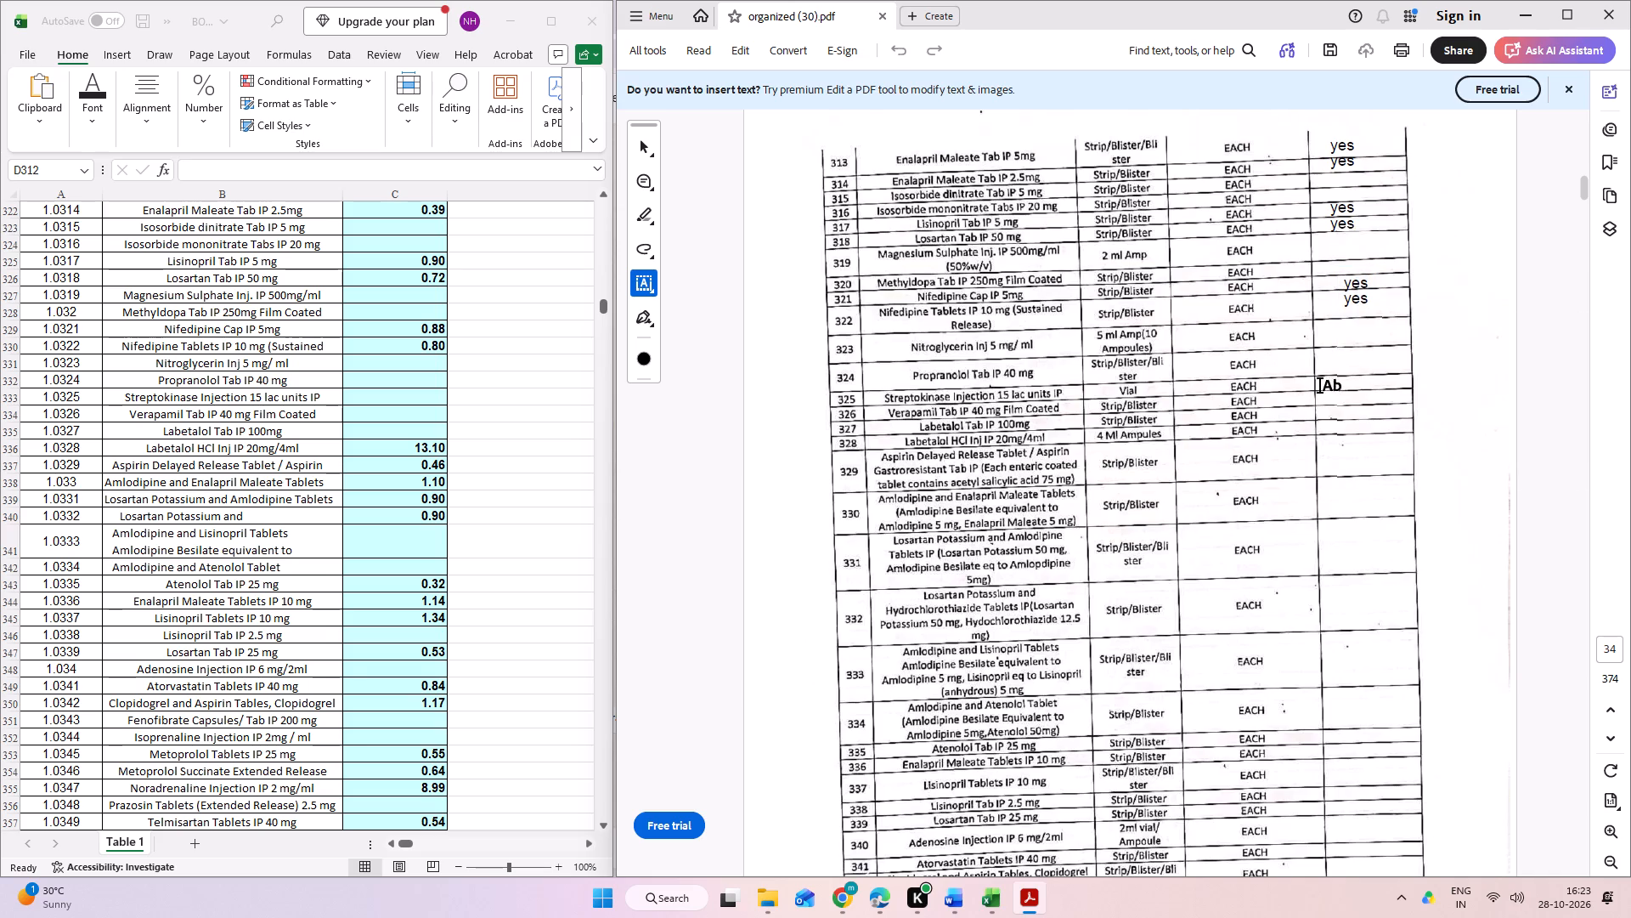
# Mark items 328 through 332 with "yes" in the Compliance column, spacing the entries to match their rows.
pyautogui.click(1335, 428)
pyautogui.hotkey('ctrl', 'v')
pyautogui.press('Return')
pyautogui.hotkey('ctrl', 'v')
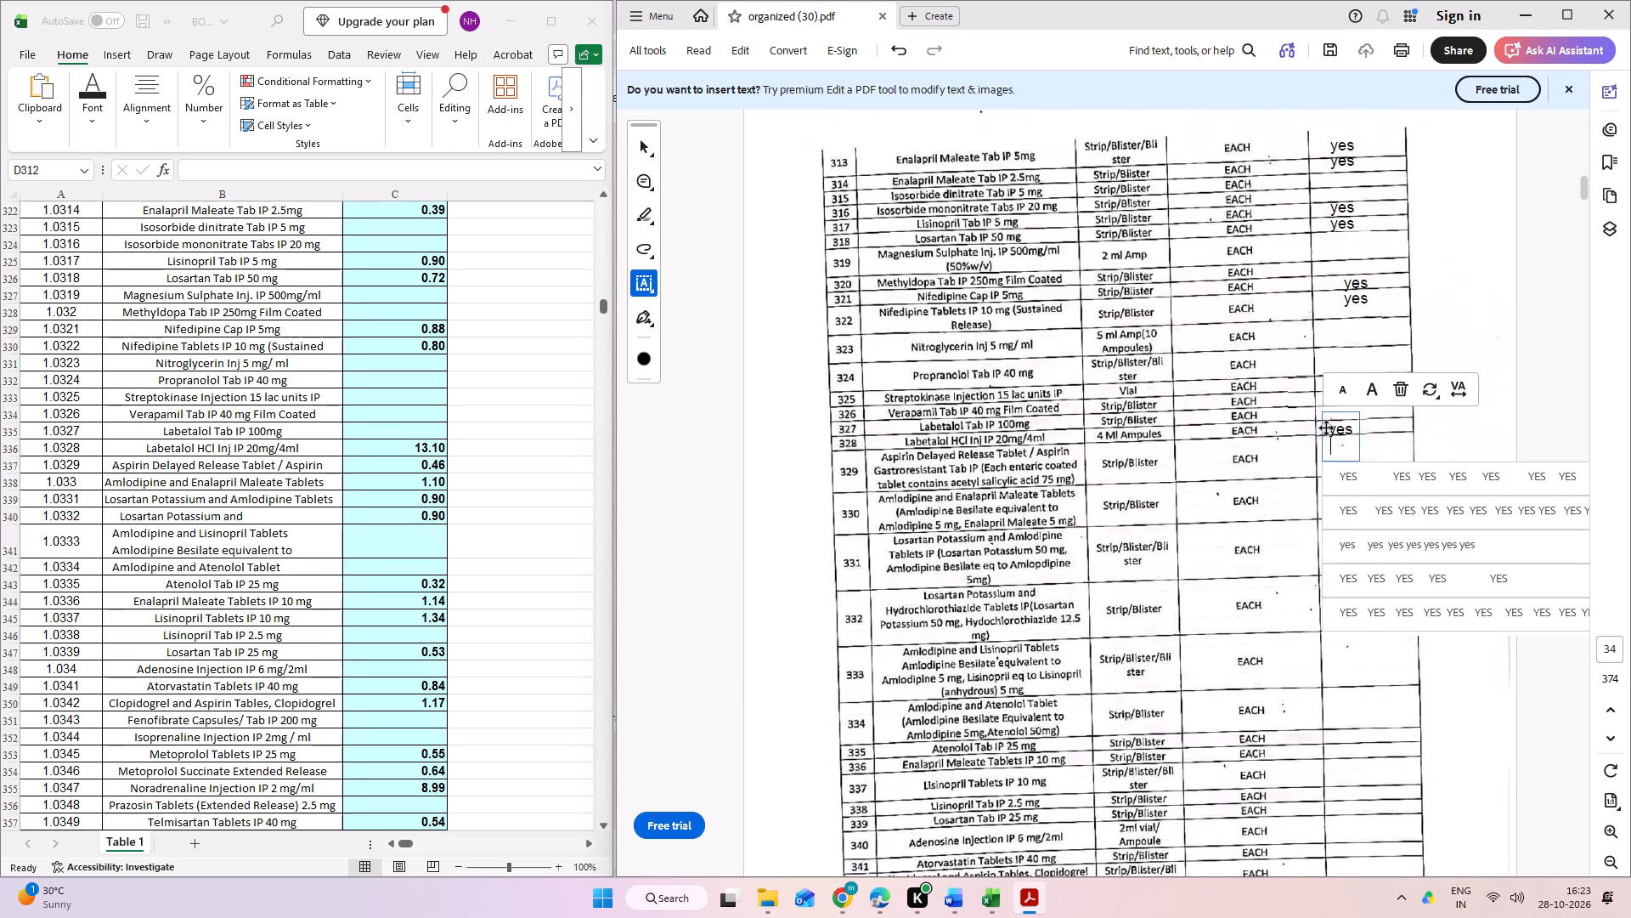
pyautogui.press('Return')
pyautogui.press('Return')
pyautogui.press('Return')
pyautogui.hotkey('ctrl', 'v')
pyautogui.press('Return')
pyautogui.press('Return')
pyautogui.press('Return')
pyautogui.press('Return')
pyautogui.hotkey('ctrl', 'v')
pyautogui.press('Return')
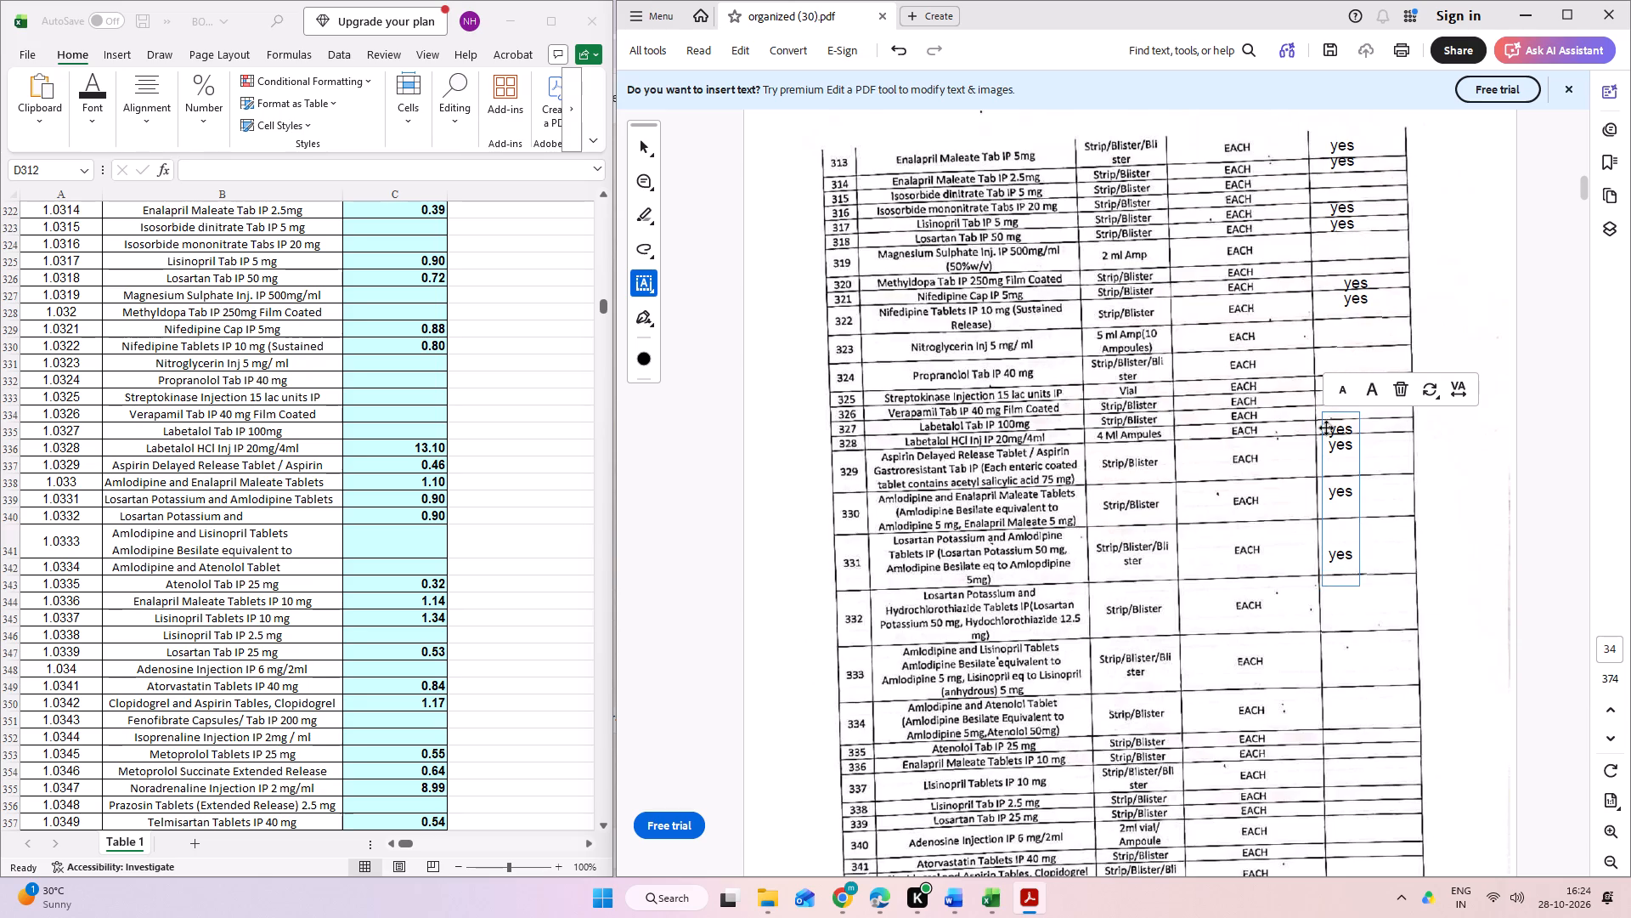
pyautogui.press('Return')
pyautogui.press('Return')
pyautogui.hotkey('ctrl', 'v')
pyautogui.press('Return')
pyautogui.press('Return')
pyautogui.press('Return')
pyautogui.hotkey('ctrl', 'v')
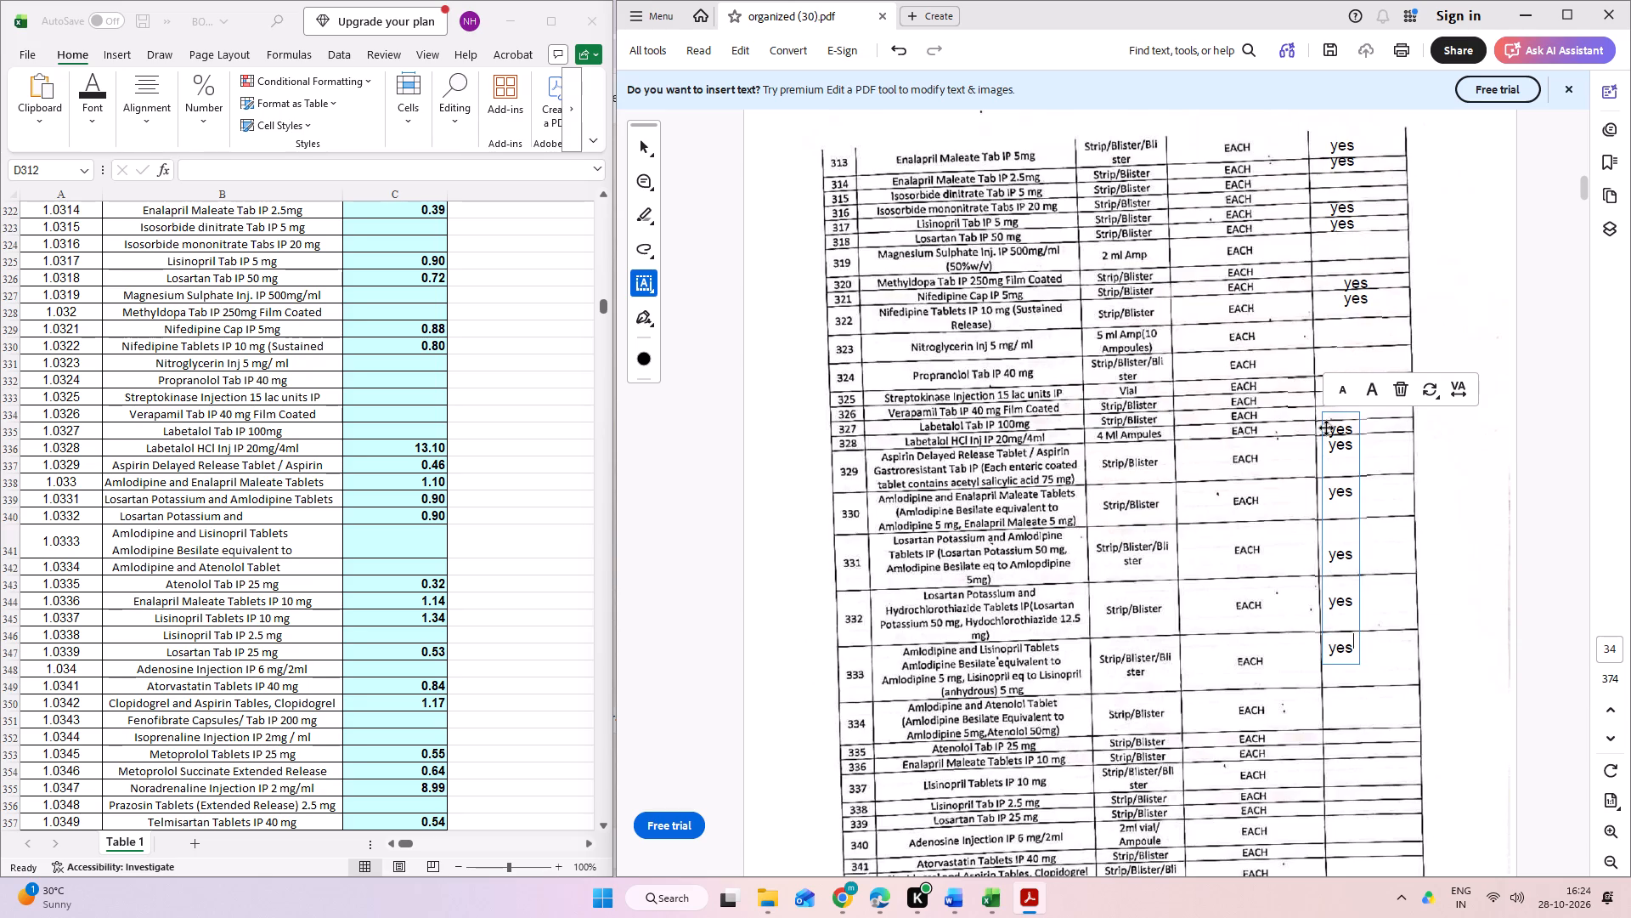
pyautogui.hotkey('ctrl', 'z')
pyautogui.click(1531, 688)
# Select the spreadsheet rates for items 335 to 352, and mark items 335, 336, 337 and 339 "yes" in the PDF.
pyautogui.click(475, 501)
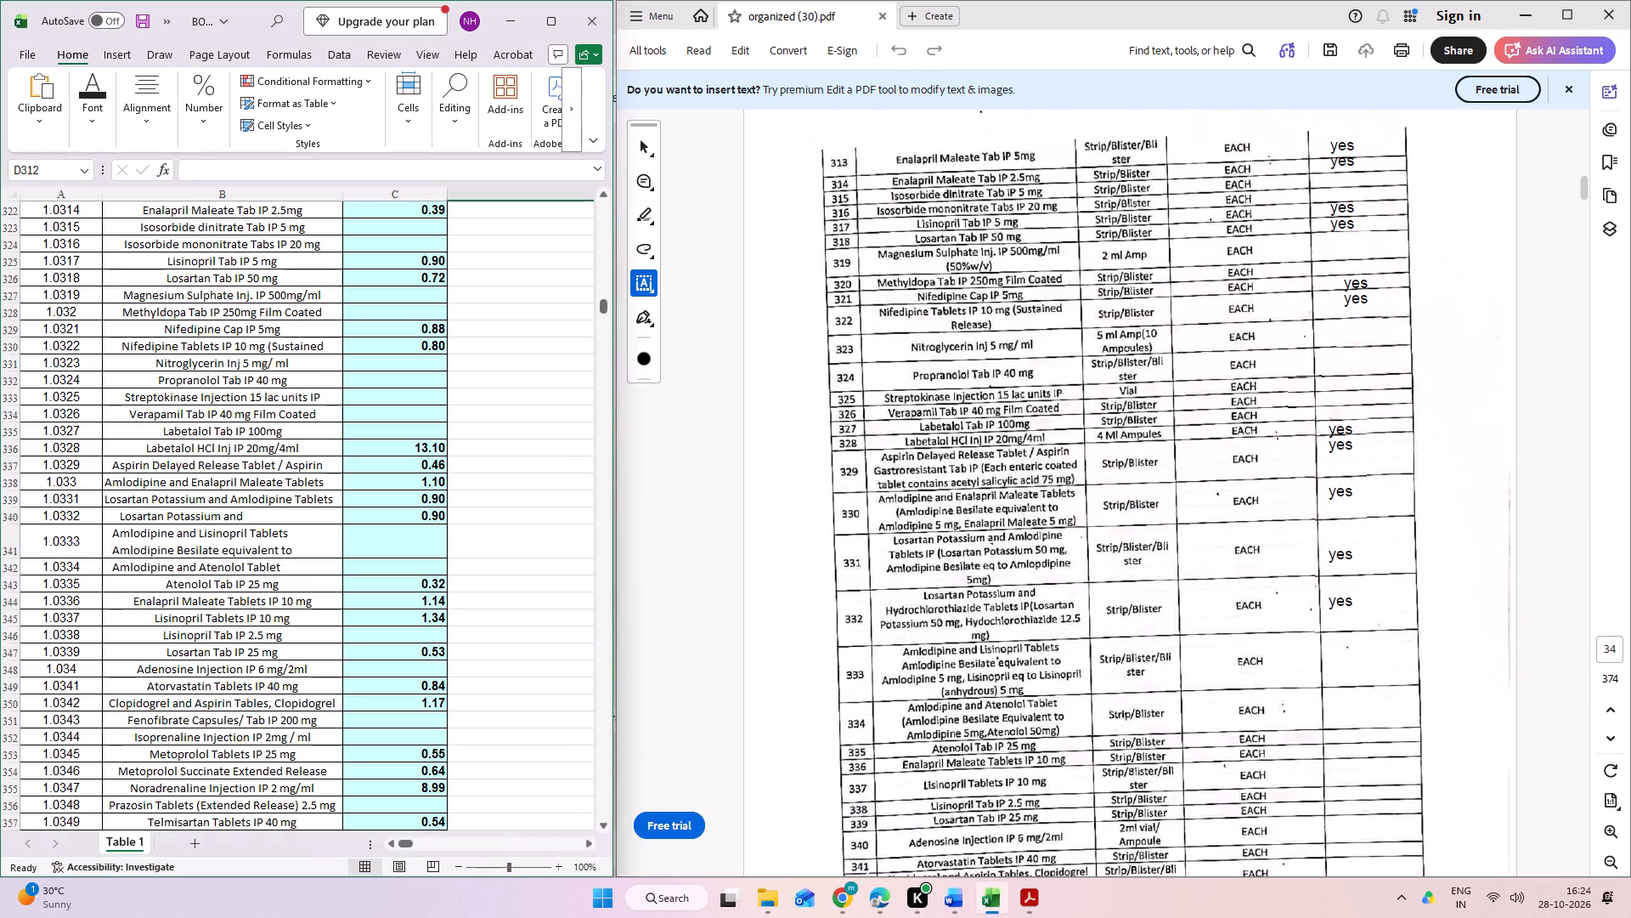
pyautogui.scroll(-2, 477, 633)
pyautogui.moveTo(417, 448); pyautogui.dragTo(419, 731)
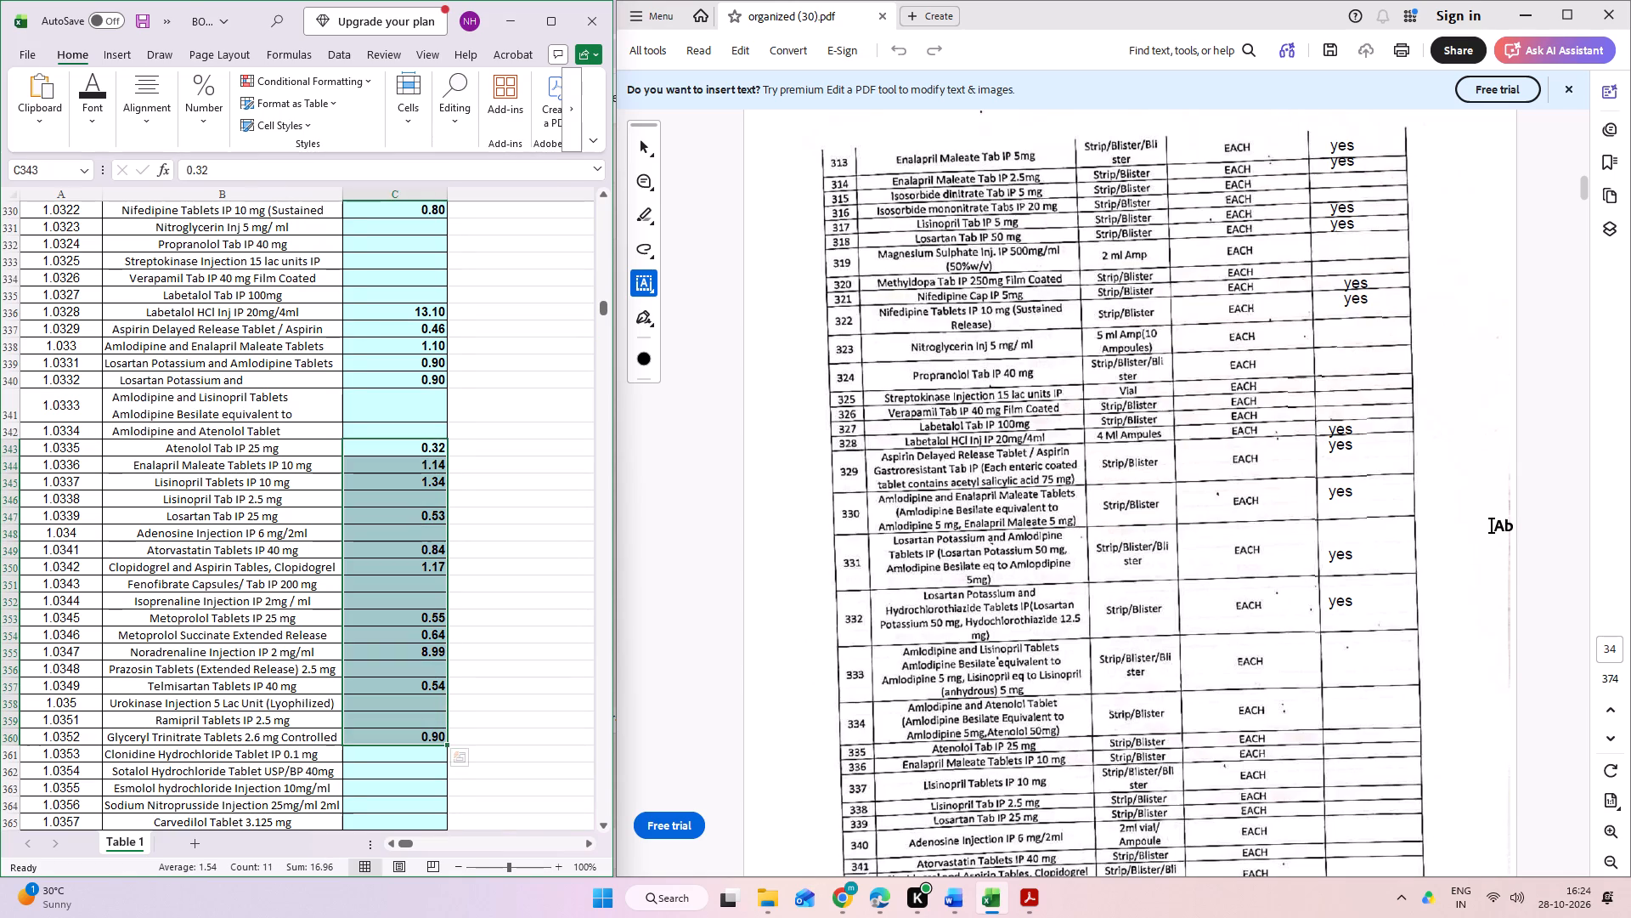
pyautogui.click(1493, 524)
pyautogui.scroll(-5, 1493, 523)
pyautogui.scroll(-2, 1292, 559)
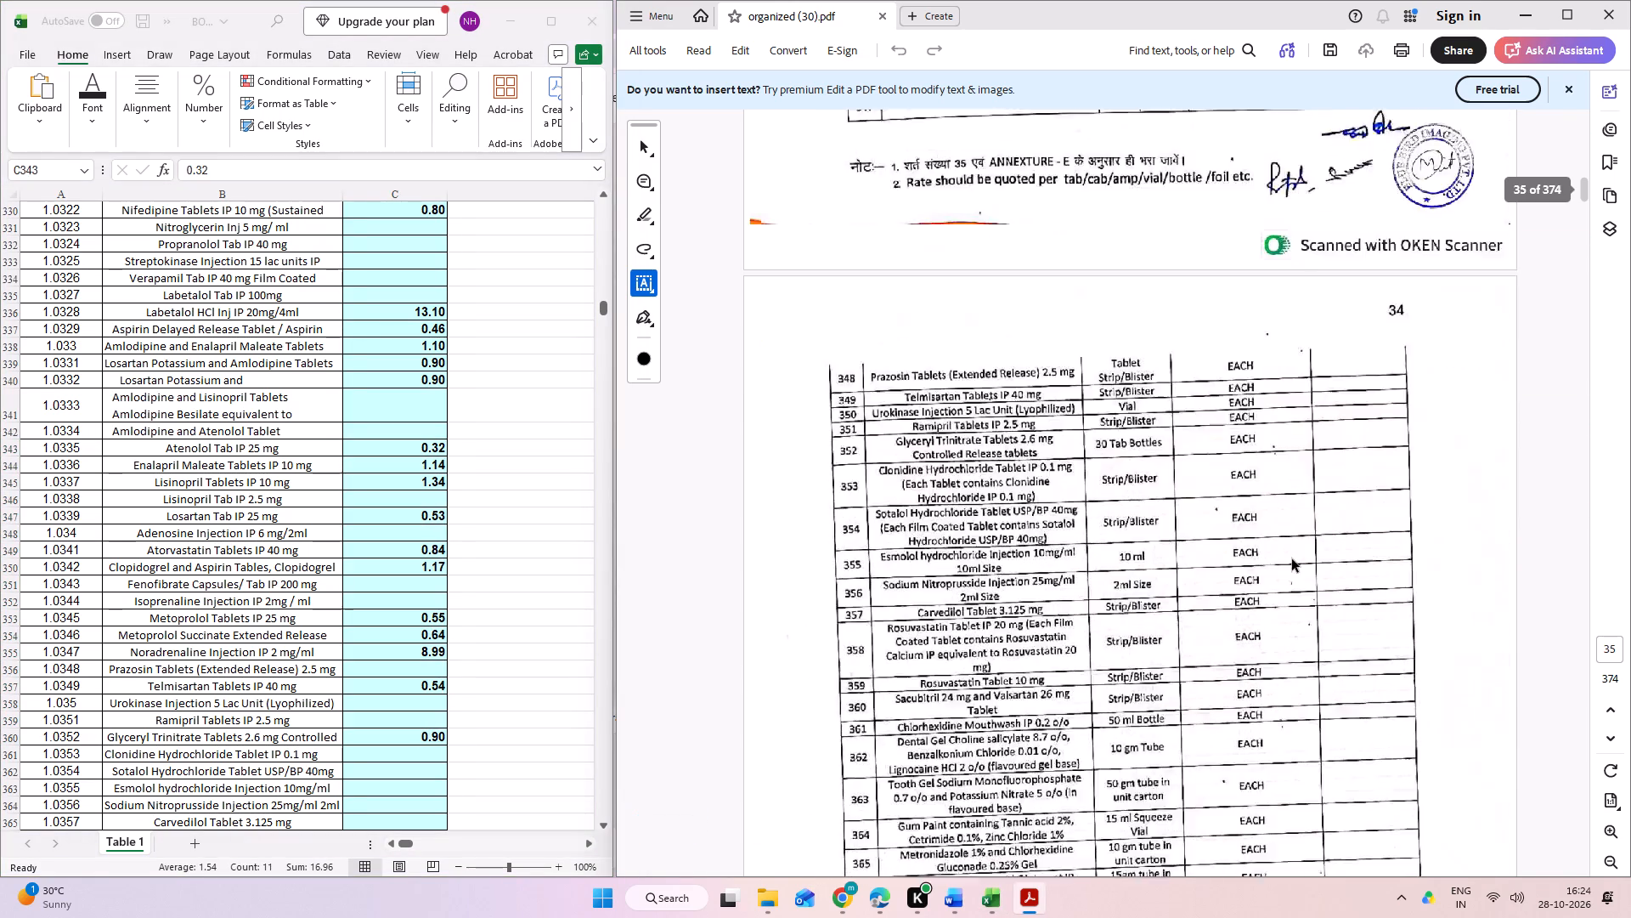
pyautogui.scroll(5, 1293, 559)
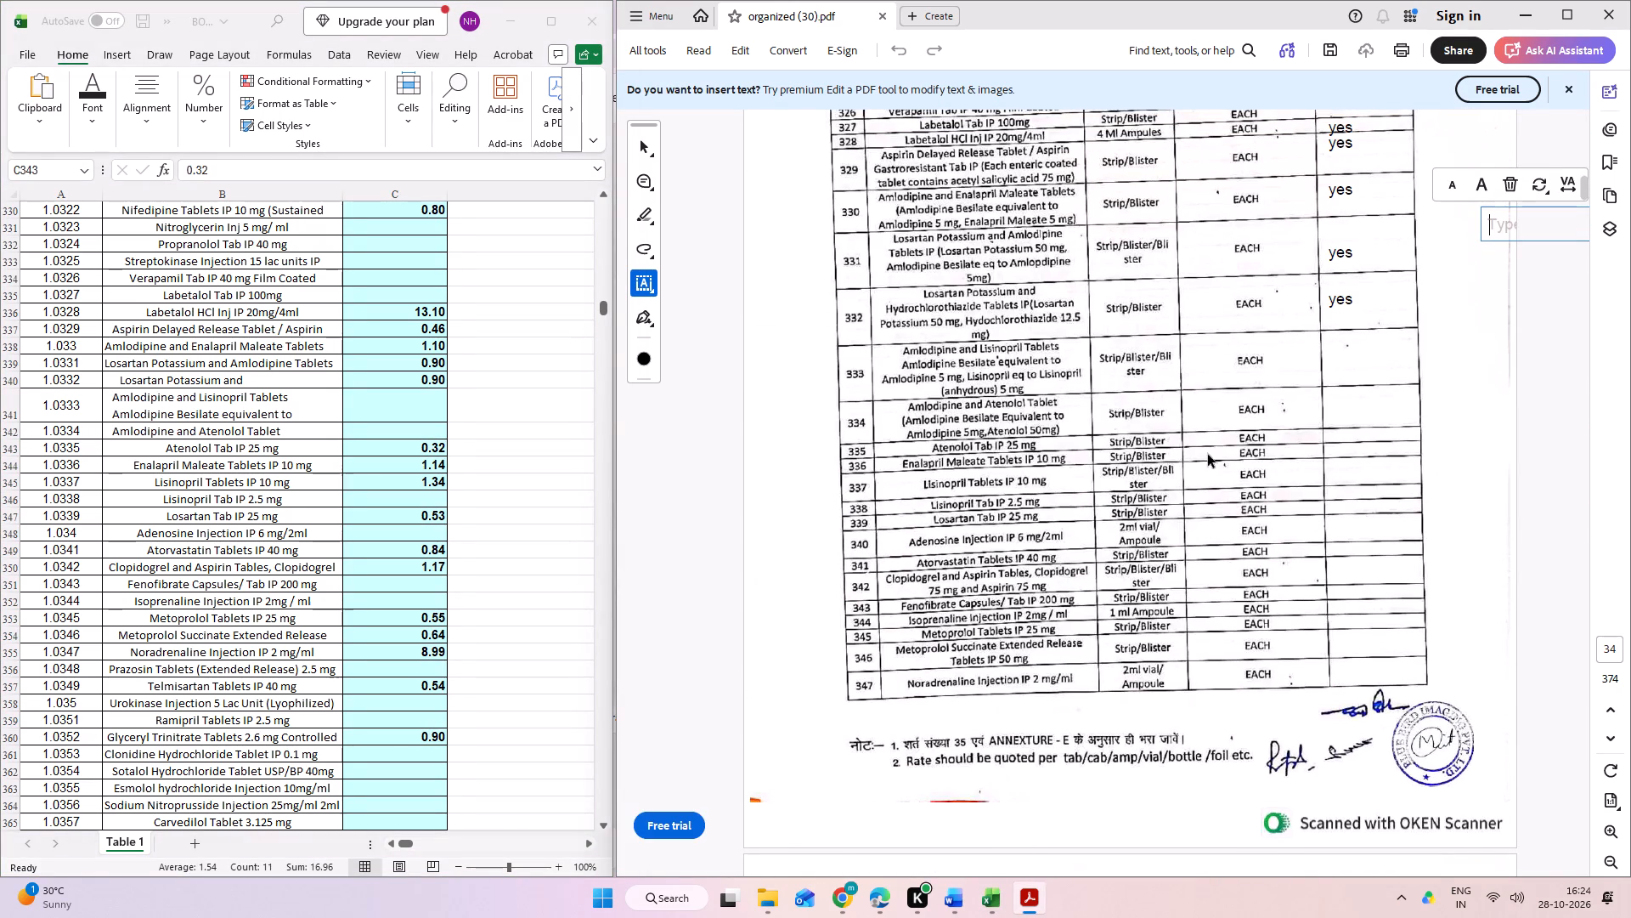
pyautogui.doubleClick(1342, 436)
pyautogui.hotkey('ctrl', 'v')
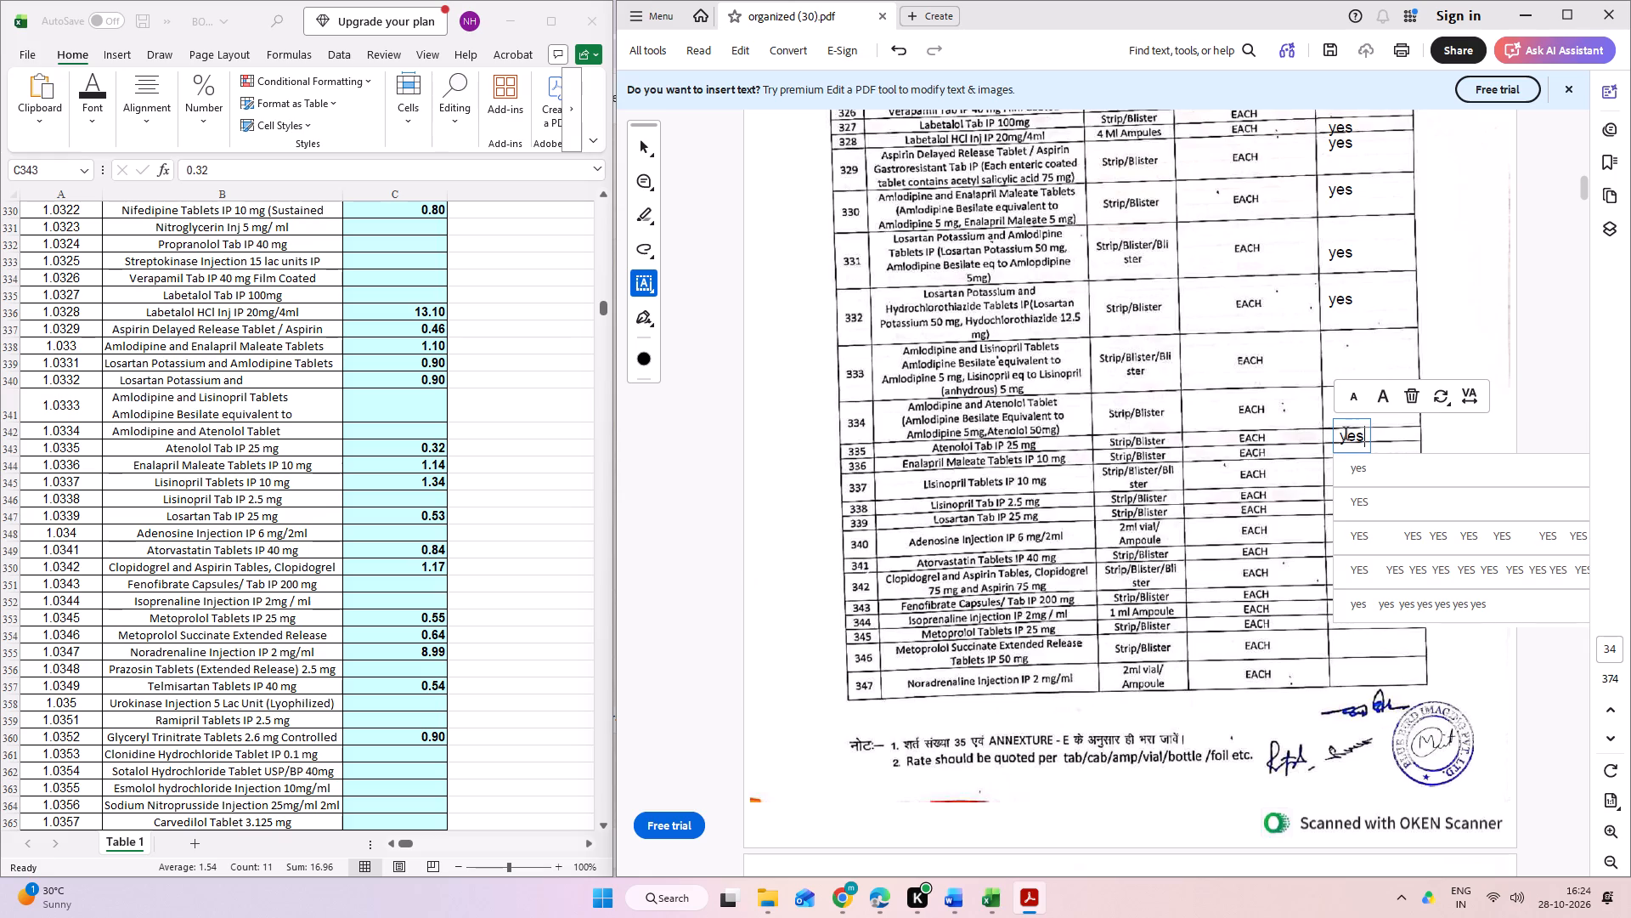
pyautogui.press('Return')
pyautogui.hotkey('ctrl', 'v')
pyautogui.press('Return')
pyautogui.press('Return')
pyautogui.hotkey('ctrl', 'v')
pyautogui.press('Return')
pyautogui.press('Return')
pyautogui.hotkey('ctrl', 'v')
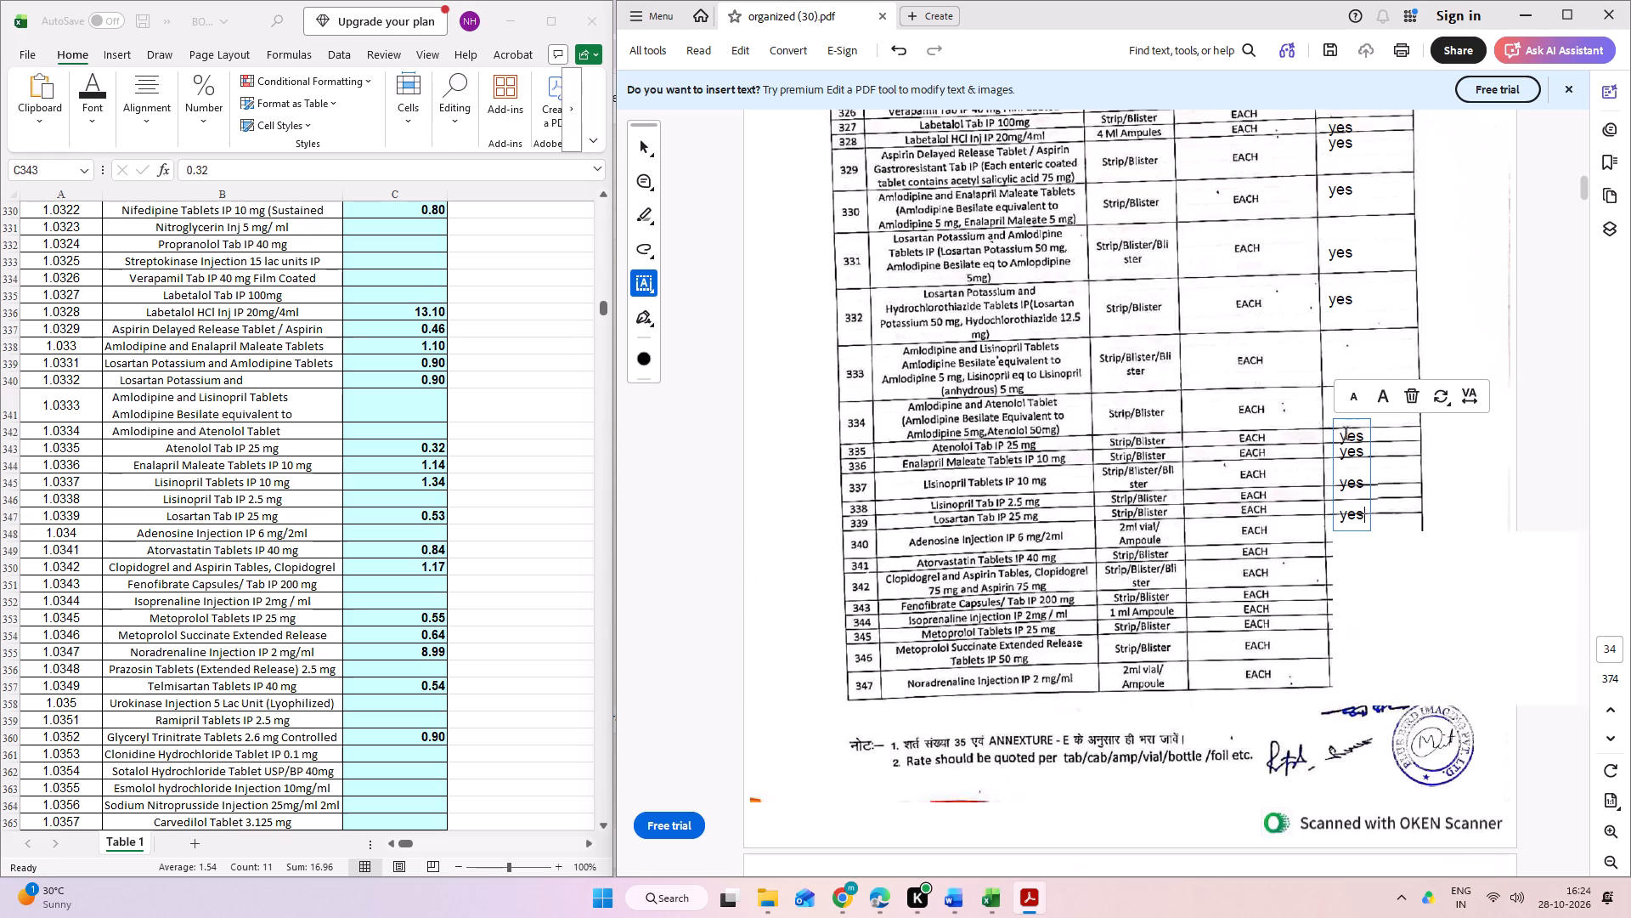
# Continue the "yes" entries in the same text block from item 340 down to item 347.
pyautogui.press('Return')
pyautogui.hotkey('ctrl', 'v')
pyautogui.press('Return')
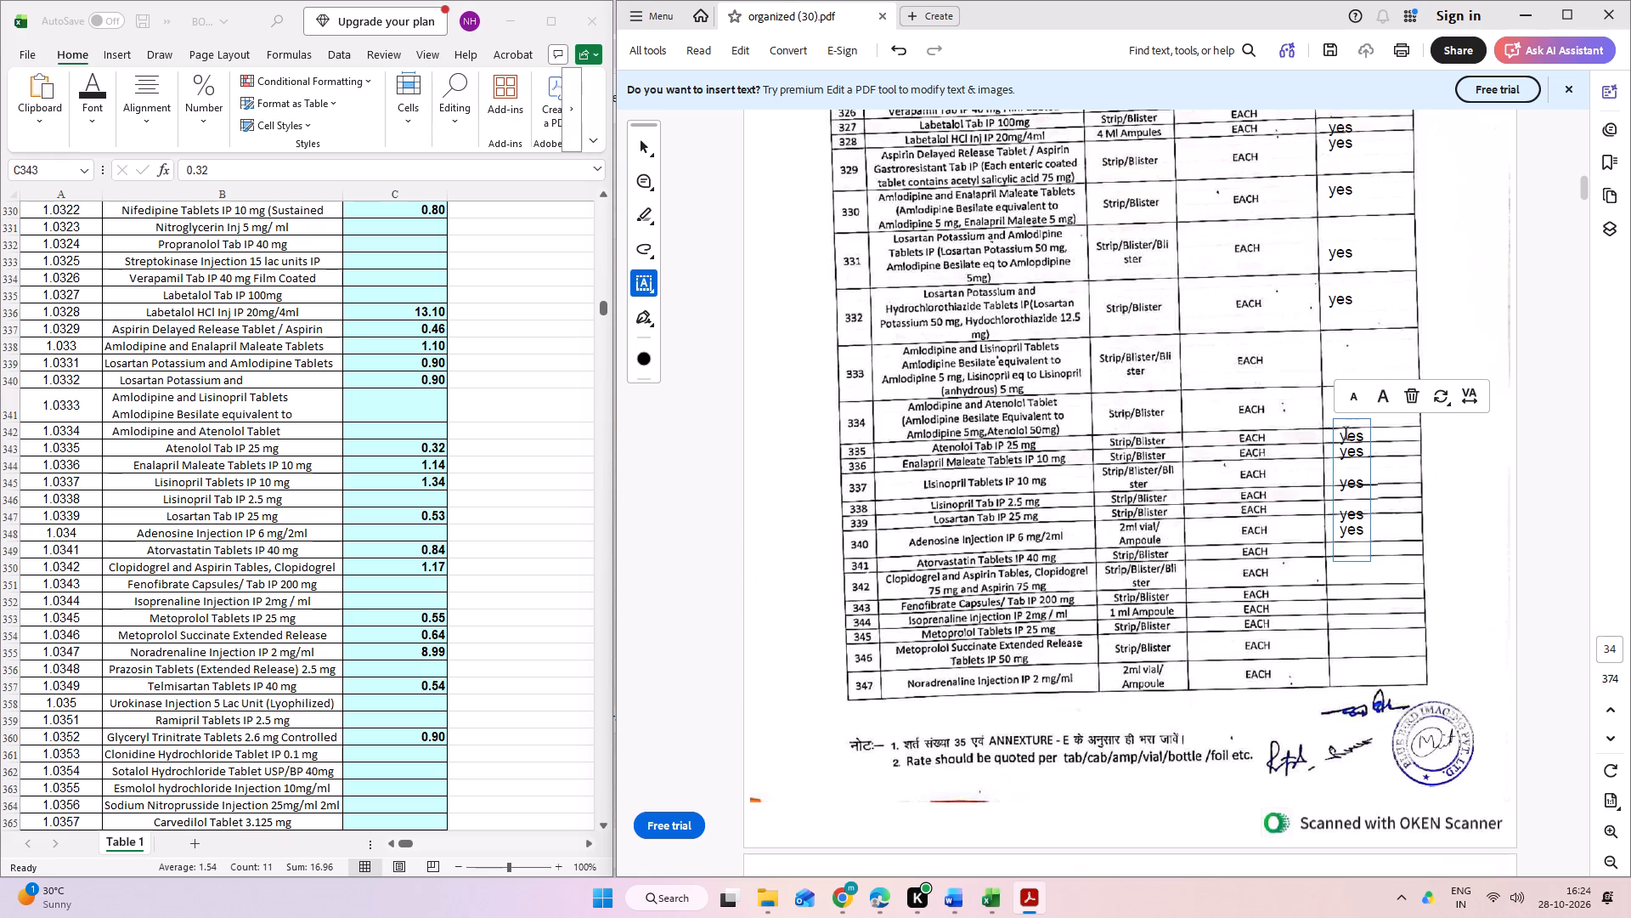
pyautogui.hotkey('ctrl', 'v')
pyautogui.press('Return')
pyautogui.hotkey('ctrl', 'v')
pyautogui.hotkey('ctrl', 'Return')
pyautogui.hotkey('ctrl', 'v')
pyautogui.hotkey('ctrl', 'v')
pyautogui.hotkey('ctrl', 'v')
pyautogui.press('Return')
pyautogui.hotkey('ctrl', 'v')
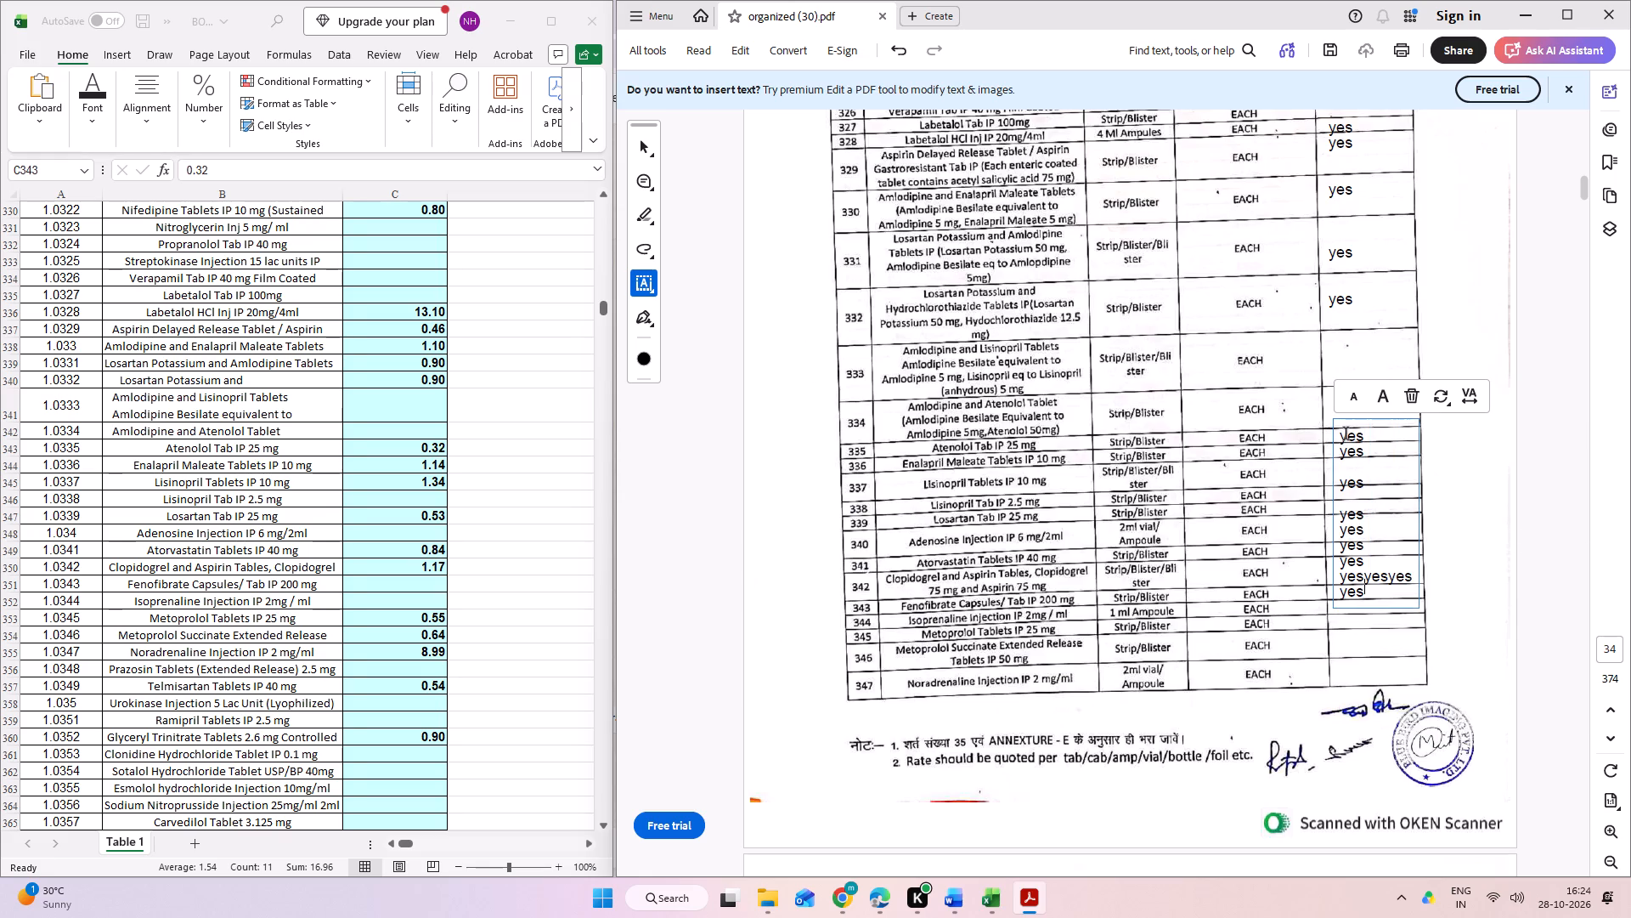
pyautogui.press('Return')
pyautogui.hotkey('ctrl', 'v')
pyautogui.press('Return')
pyautogui.hotkey('ctrl', 'v')
pyautogui.press('Return')
pyautogui.hotkey('ctrl', 'v')
pyautogui.press('Return')
pyautogui.hotkey('ctrl', 'v')
pyautogui.hotkey('ctrl', 'Return')
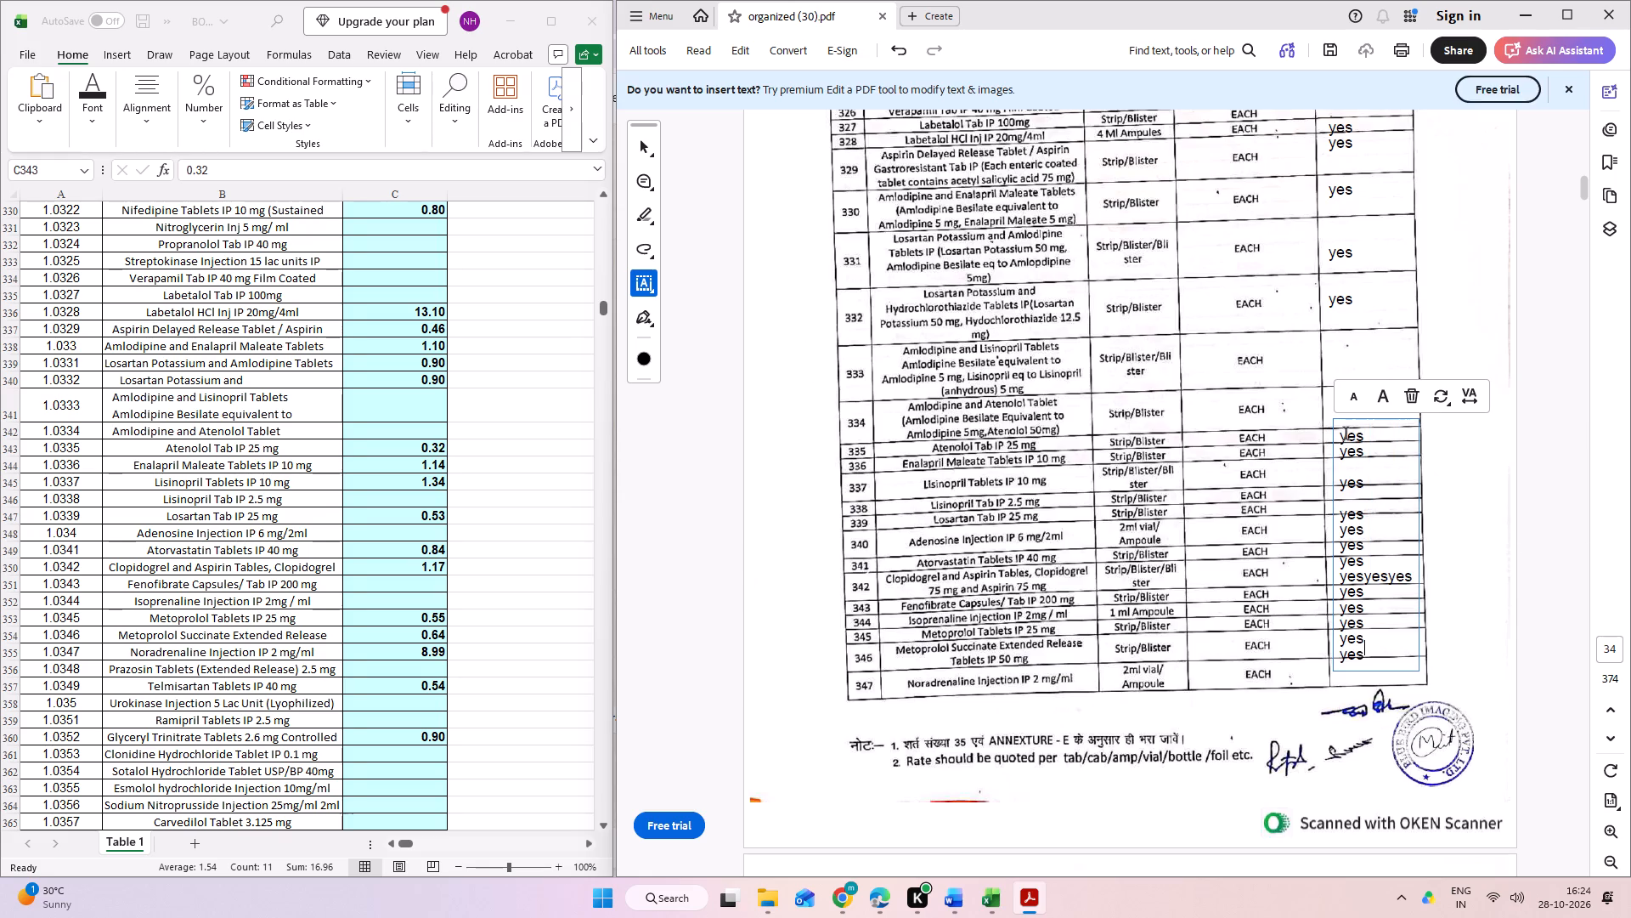
pyautogui.hotkey('ctrl', 'Return')
pyautogui.hotkey('ctrl', 'v')
# Add "yes" beside item 348 on the page numbered 34 and copy it together with its line break.
pyautogui.scroll(-3, 1346, 434)
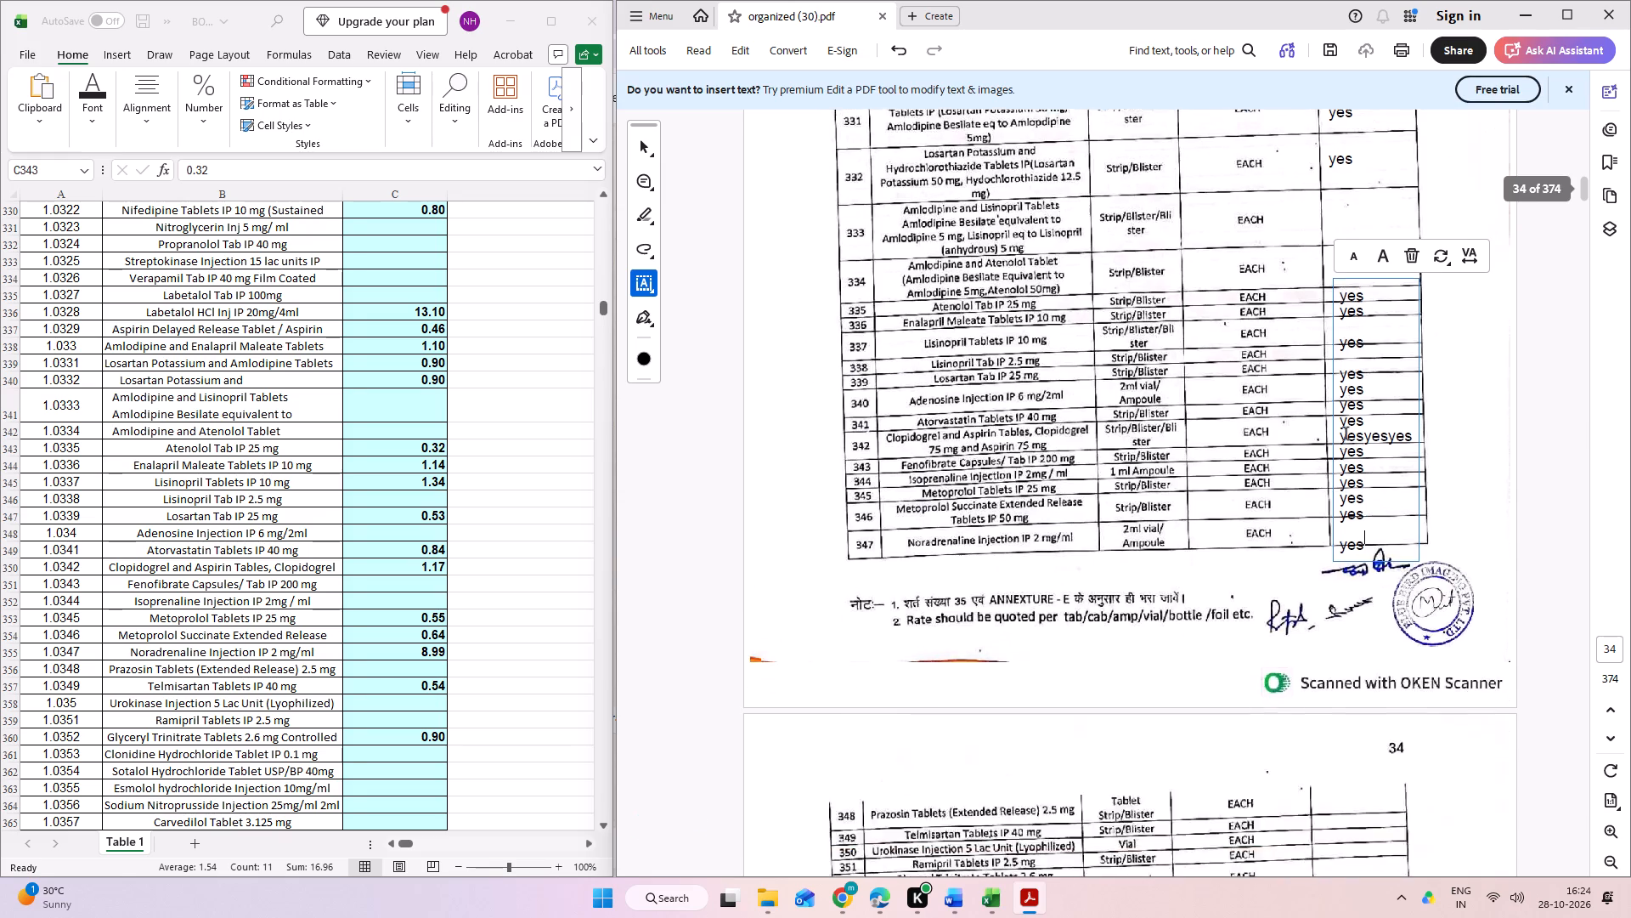
pyautogui.scroll(-2, 1346, 434)
pyautogui.click(1333, 247)
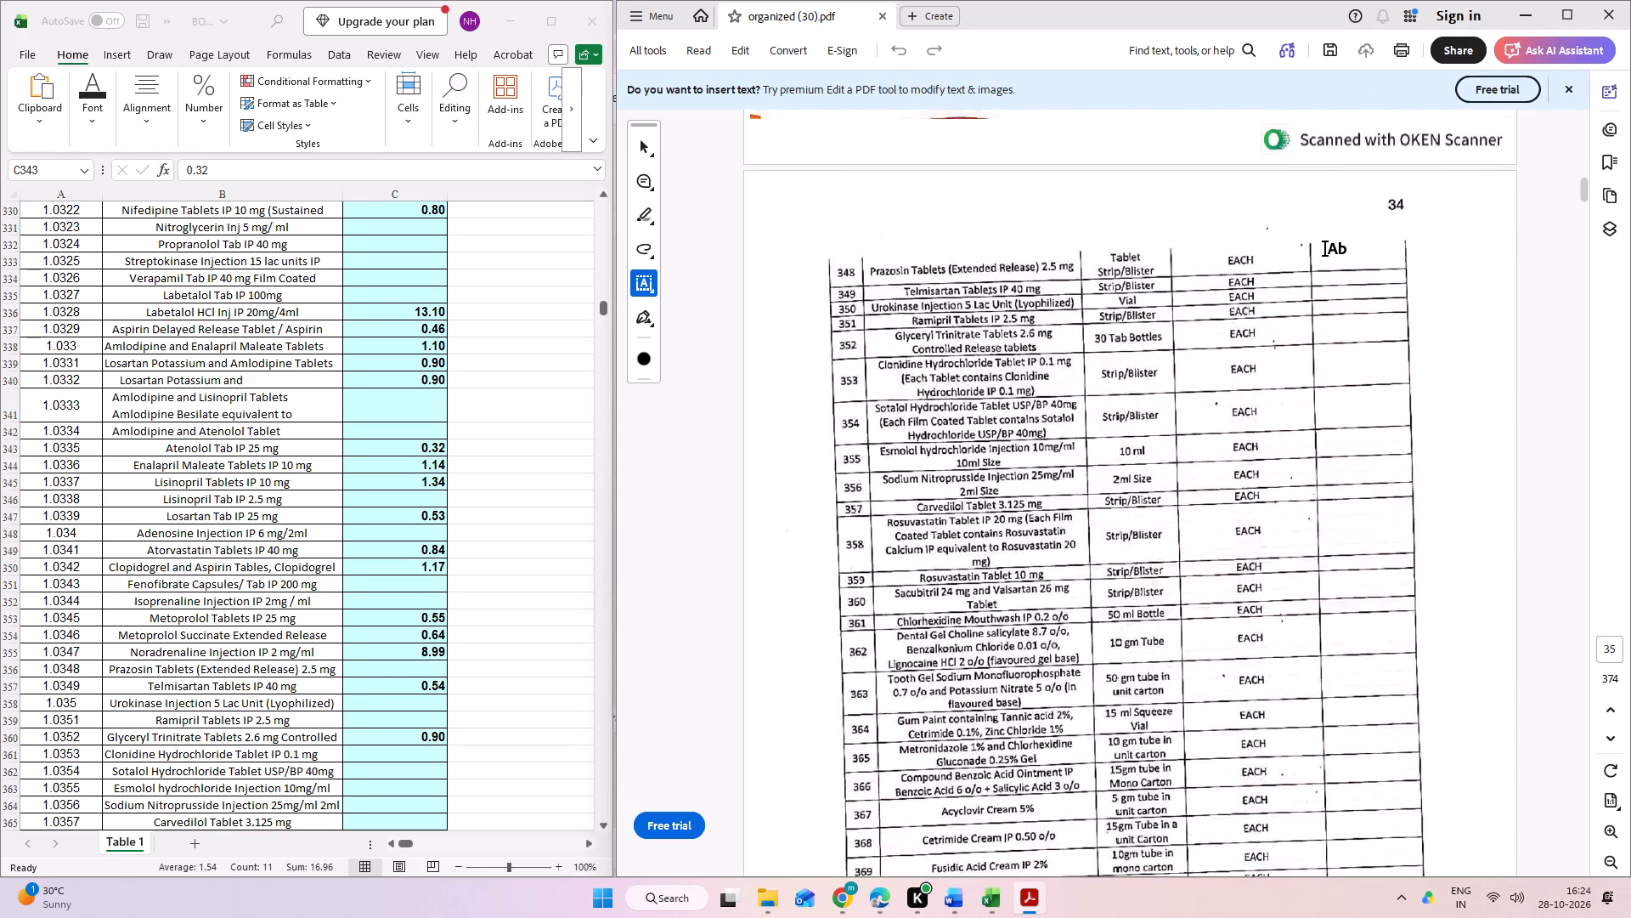
pyautogui.click(1323, 252)
pyautogui.hotkey('ctrl', 'v')
pyautogui.press('Return')
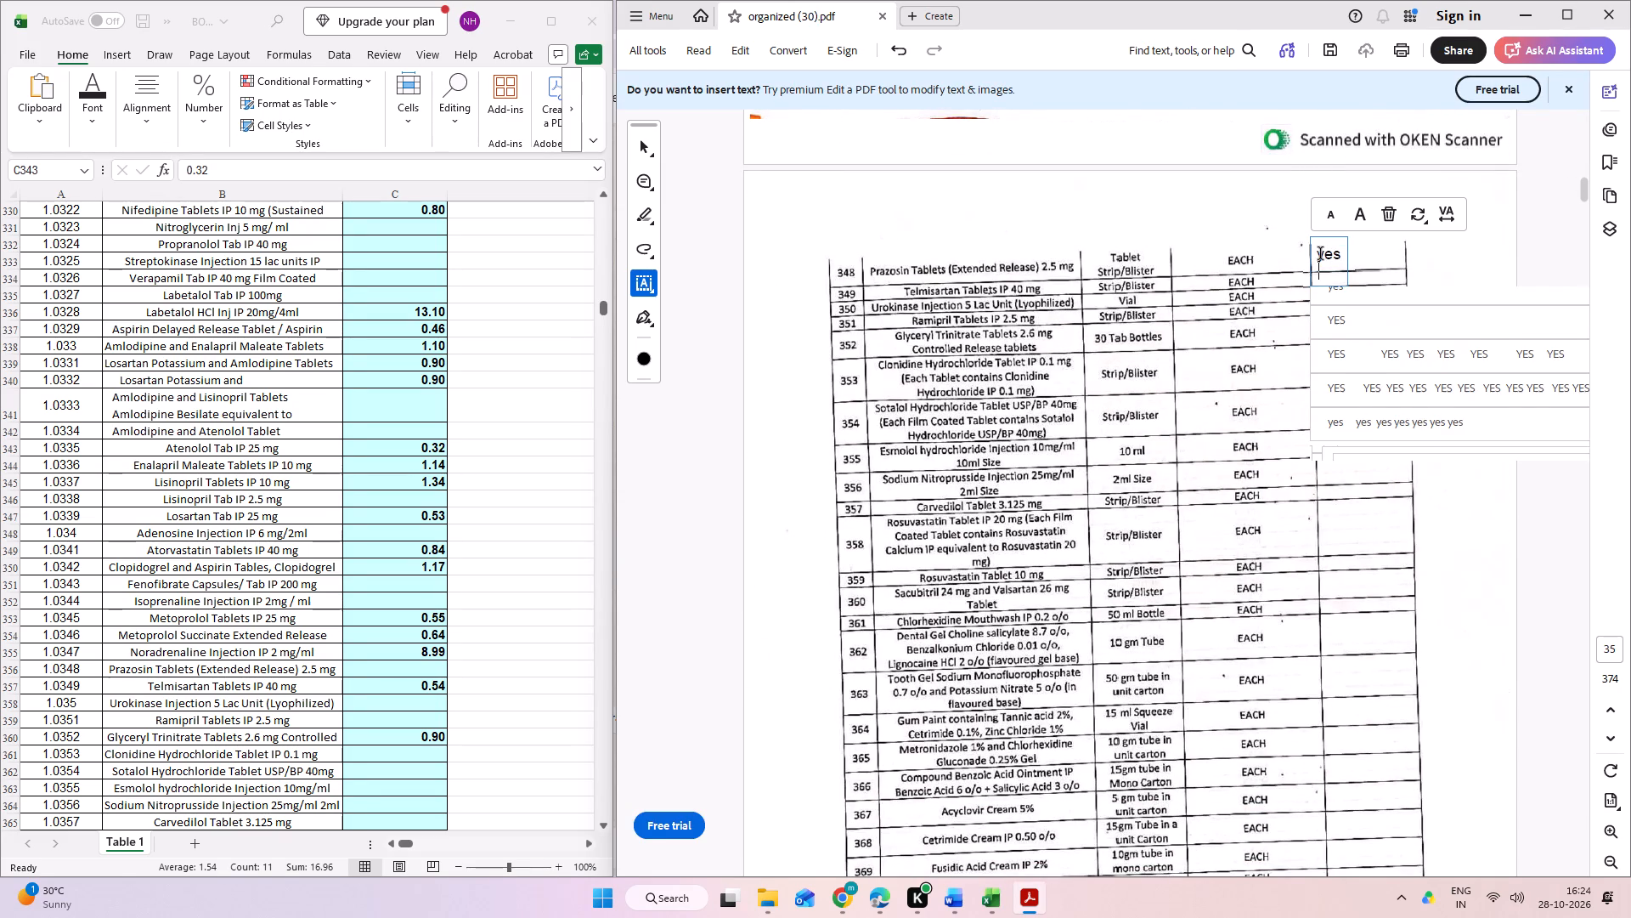
pyautogui.hotkey('ctrl', 'a')
pyautogui.hotkey('ctrl', 'c')
pyautogui.press('Down')
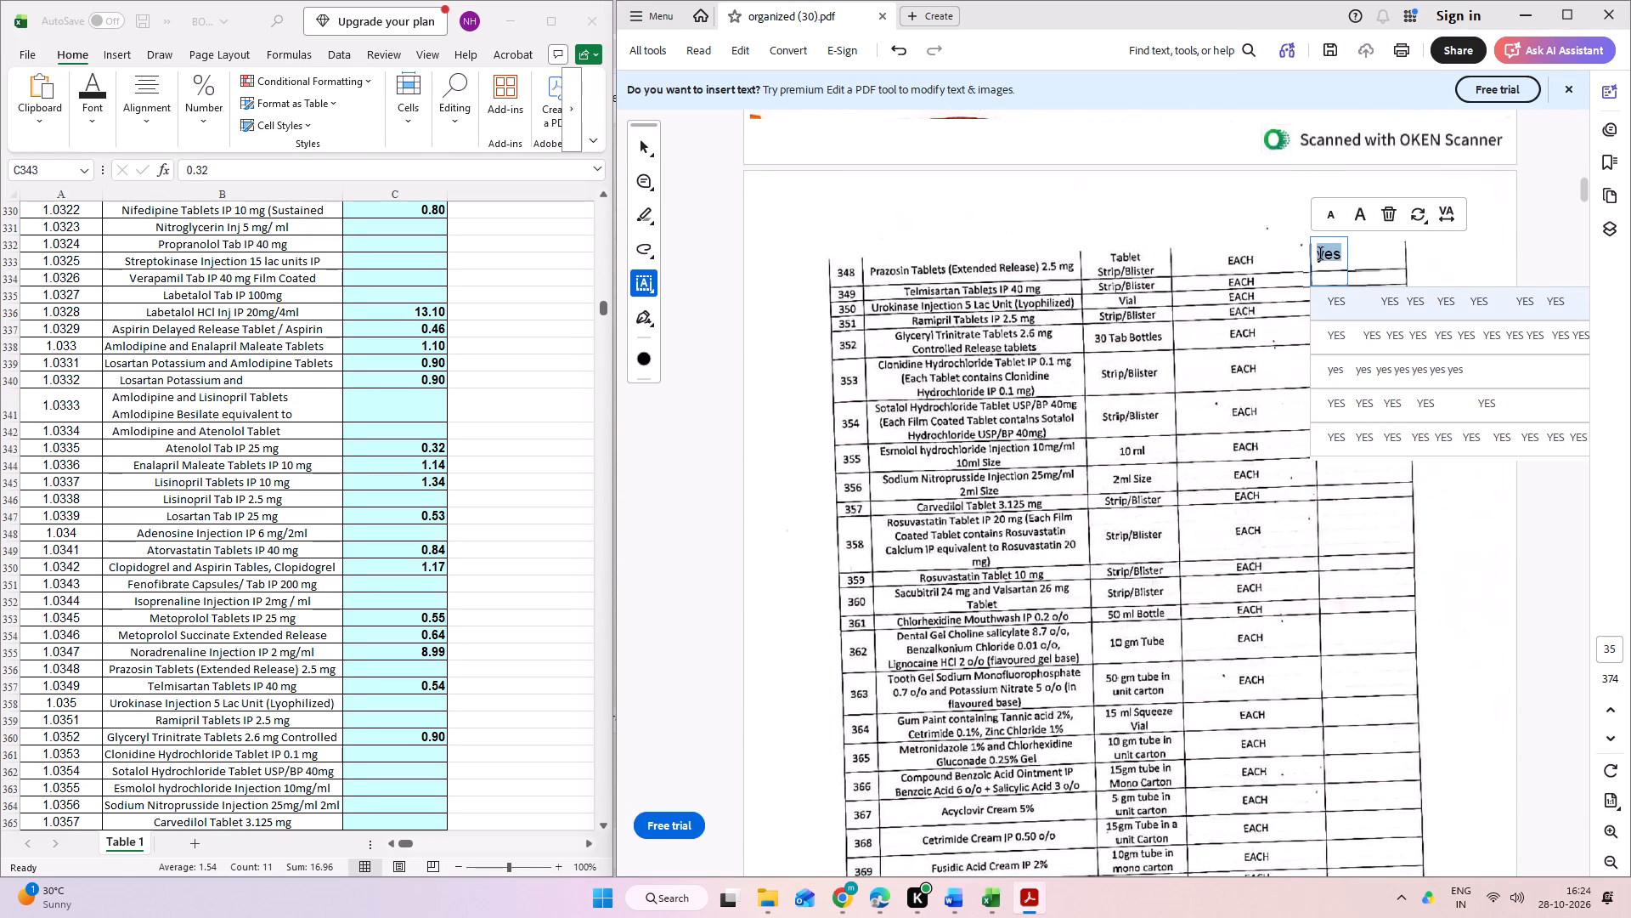
# Fill the Compliance column with repeated "yes" lines down to item 354 and shift the text block further into the column.
pyautogui.click(1332, 272)
pyautogui.hotkey('ctrl', 'v')
pyautogui.hotkey('ctrl', 'v')
pyautogui.hotkey('ctrl', 'v')
pyautogui.hotkey('ctrl', 'v')
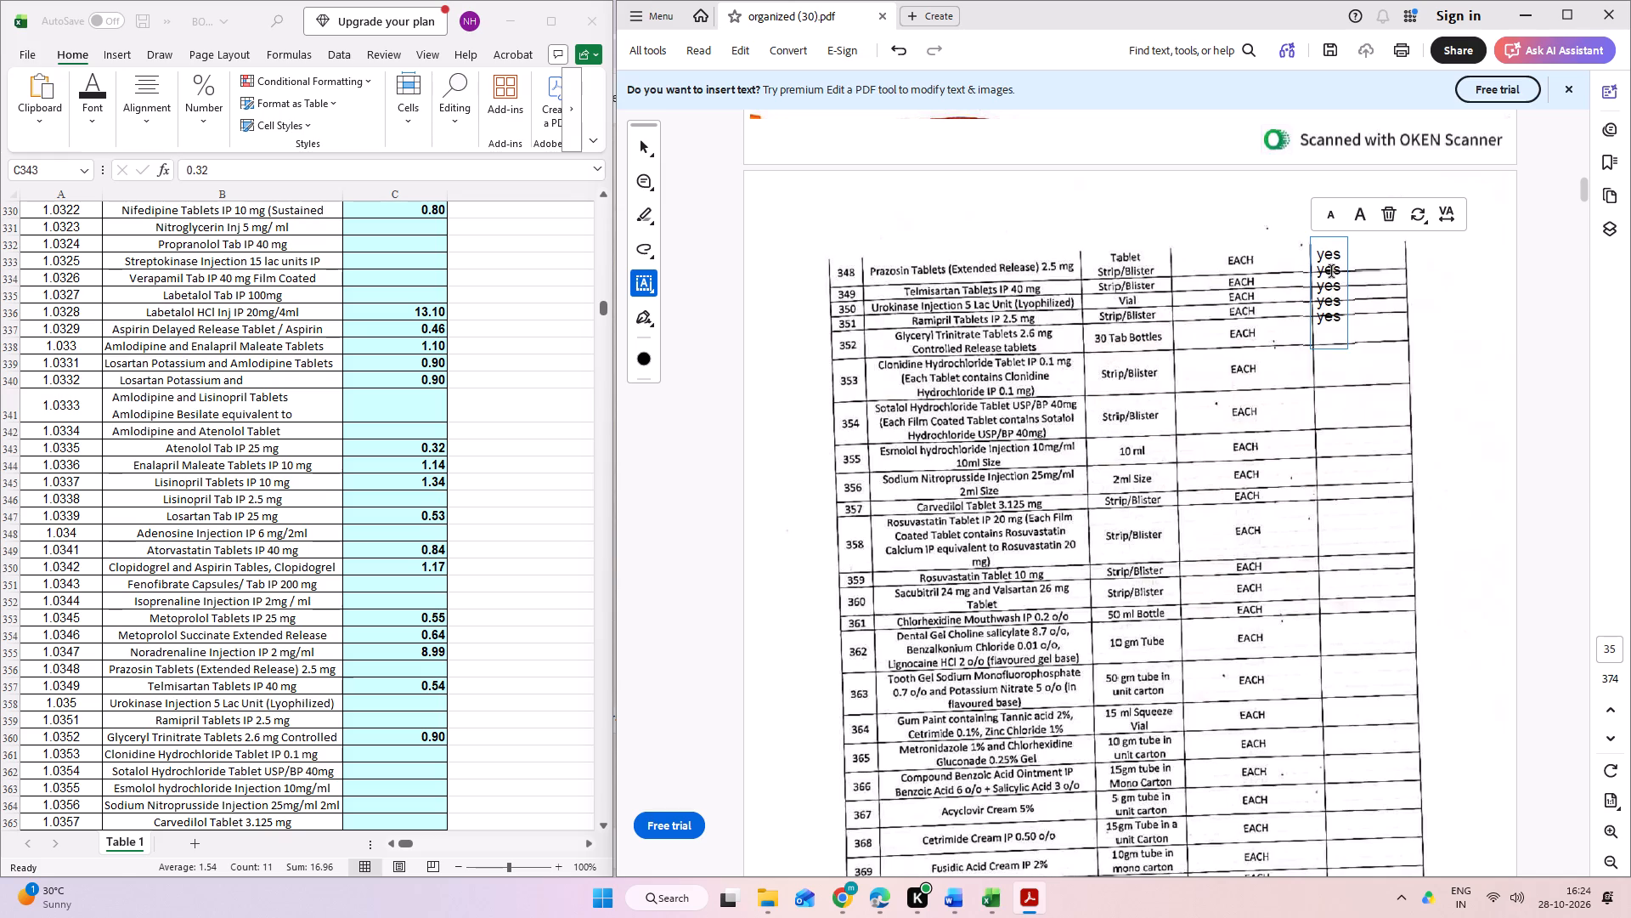
pyautogui.hotkey('ctrl', 'v')
pyautogui.hotkey('ctrl', 'v')
pyautogui.hotkey('ctrl', 'v')
pyautogui.hotkey('ctrl', 'v')
pyautogui.hotkey('ctrl', 'v')
pyautogui.hotkey('ctrl', 'v')
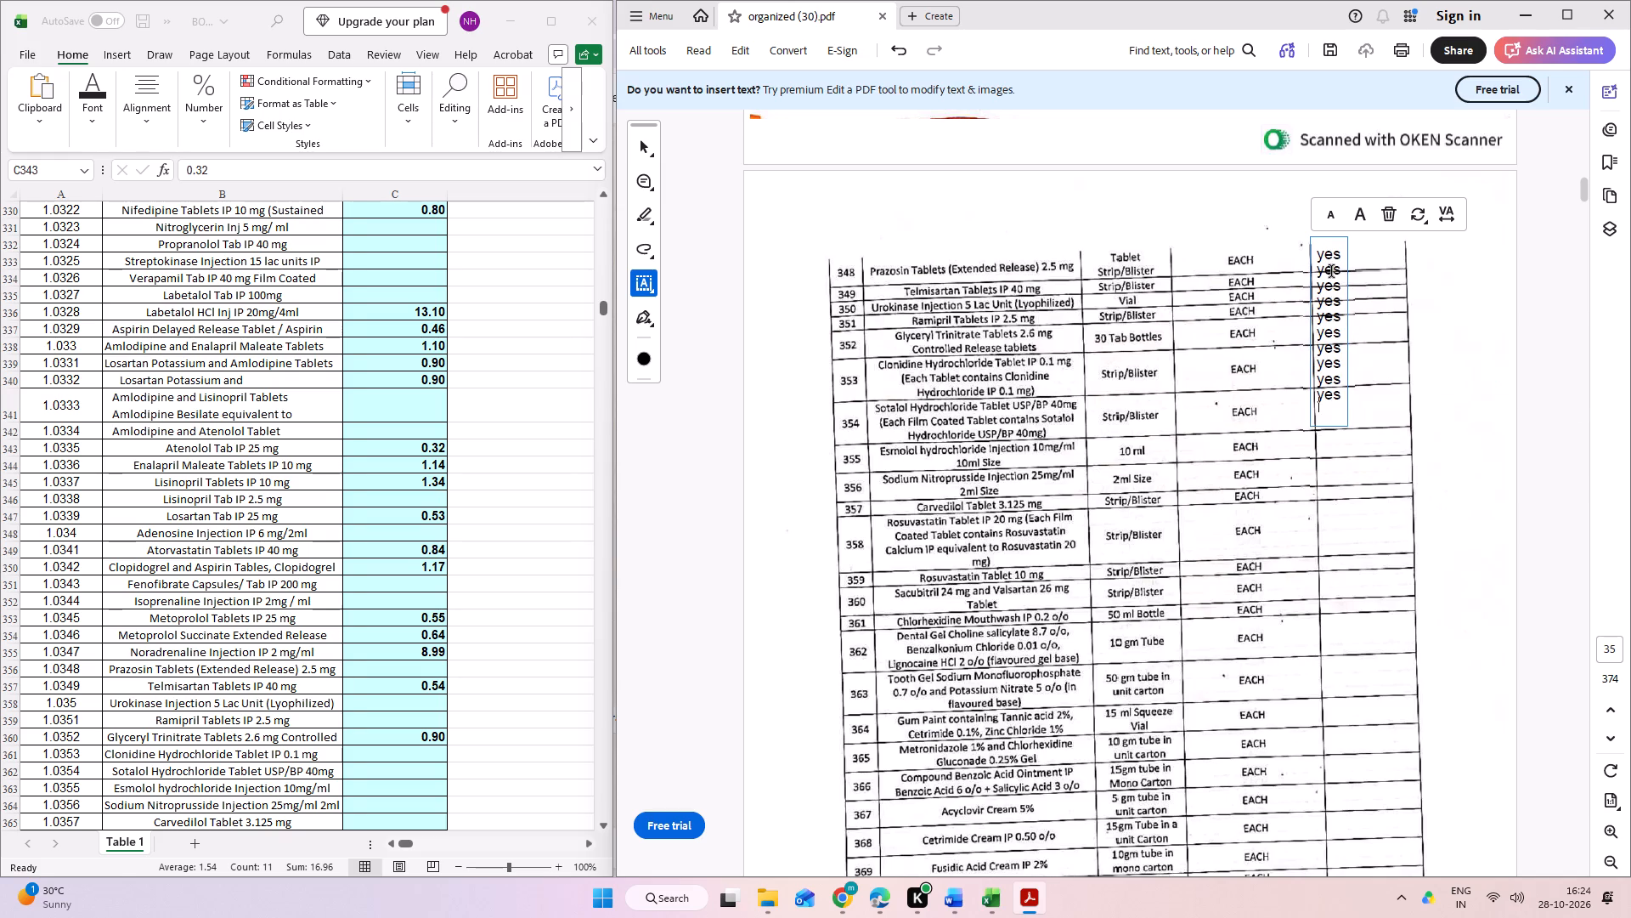
pyautogui.hotkey('ctrl', 'v')
pyautogui.click(1340, 322)
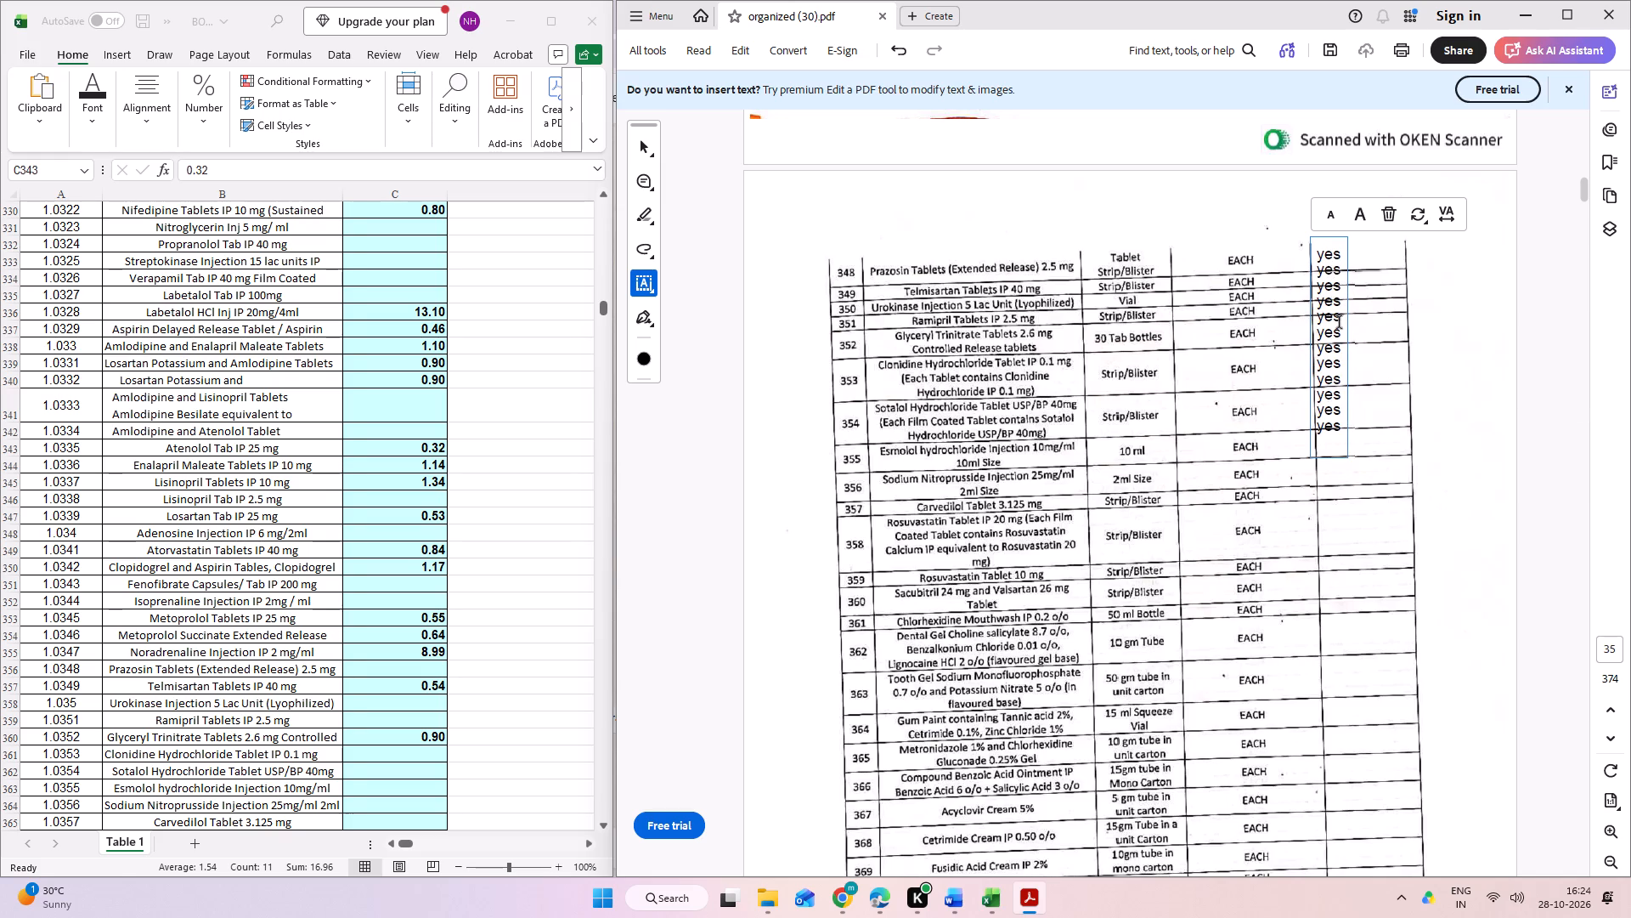
pyautogui.moveTo(1343, 320); pyautogui.dragTo(1361, 323)
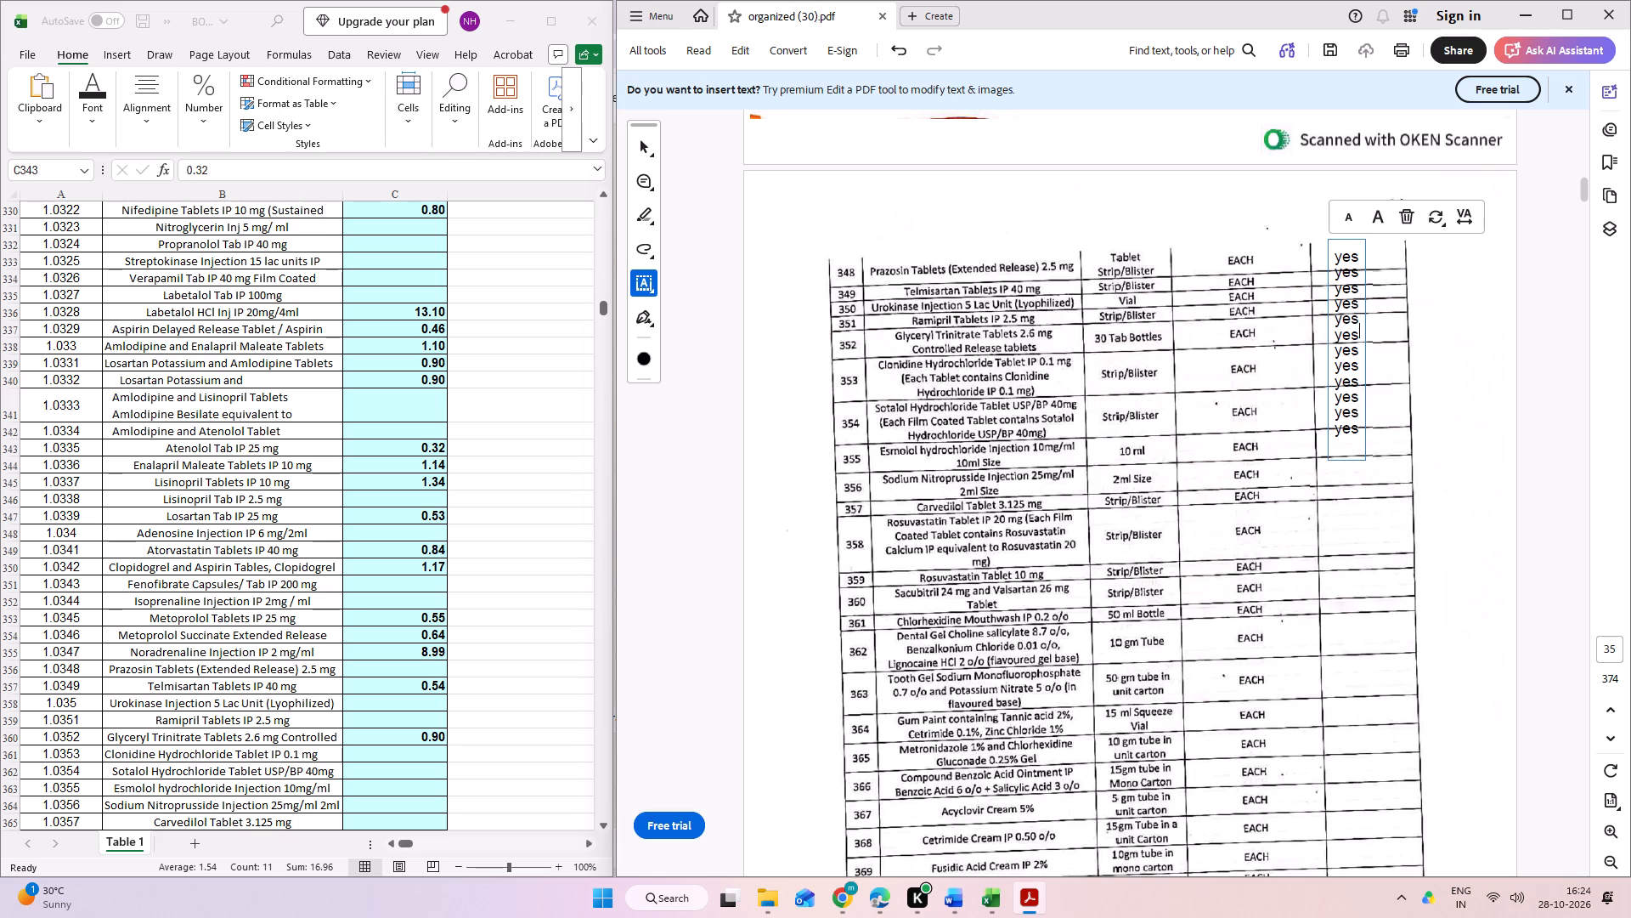
# Check the spreadsheet rates for items 359 to 374, and fill "yes" in the PDF from item 359 to about item 369.
pyautogui.click(479, 439)
pyautogui.scroll(-6, 479, 439)
pyautogui.click(404, 444)
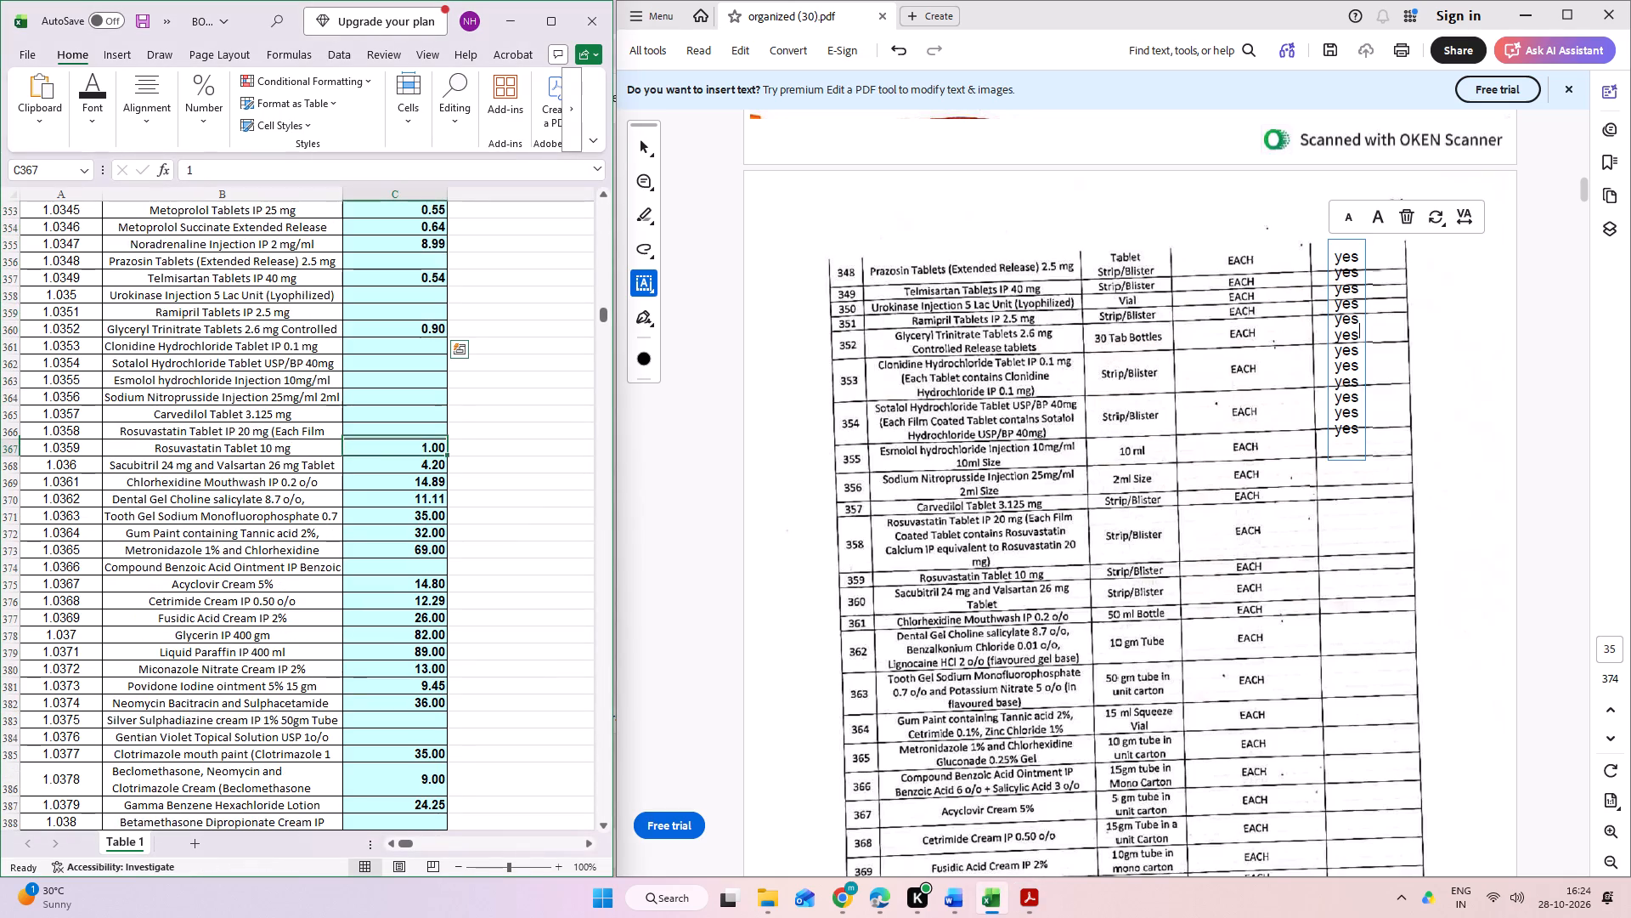
pyautogui.scroll(-3, 483, 456)
pyautogui.click(436, 499)
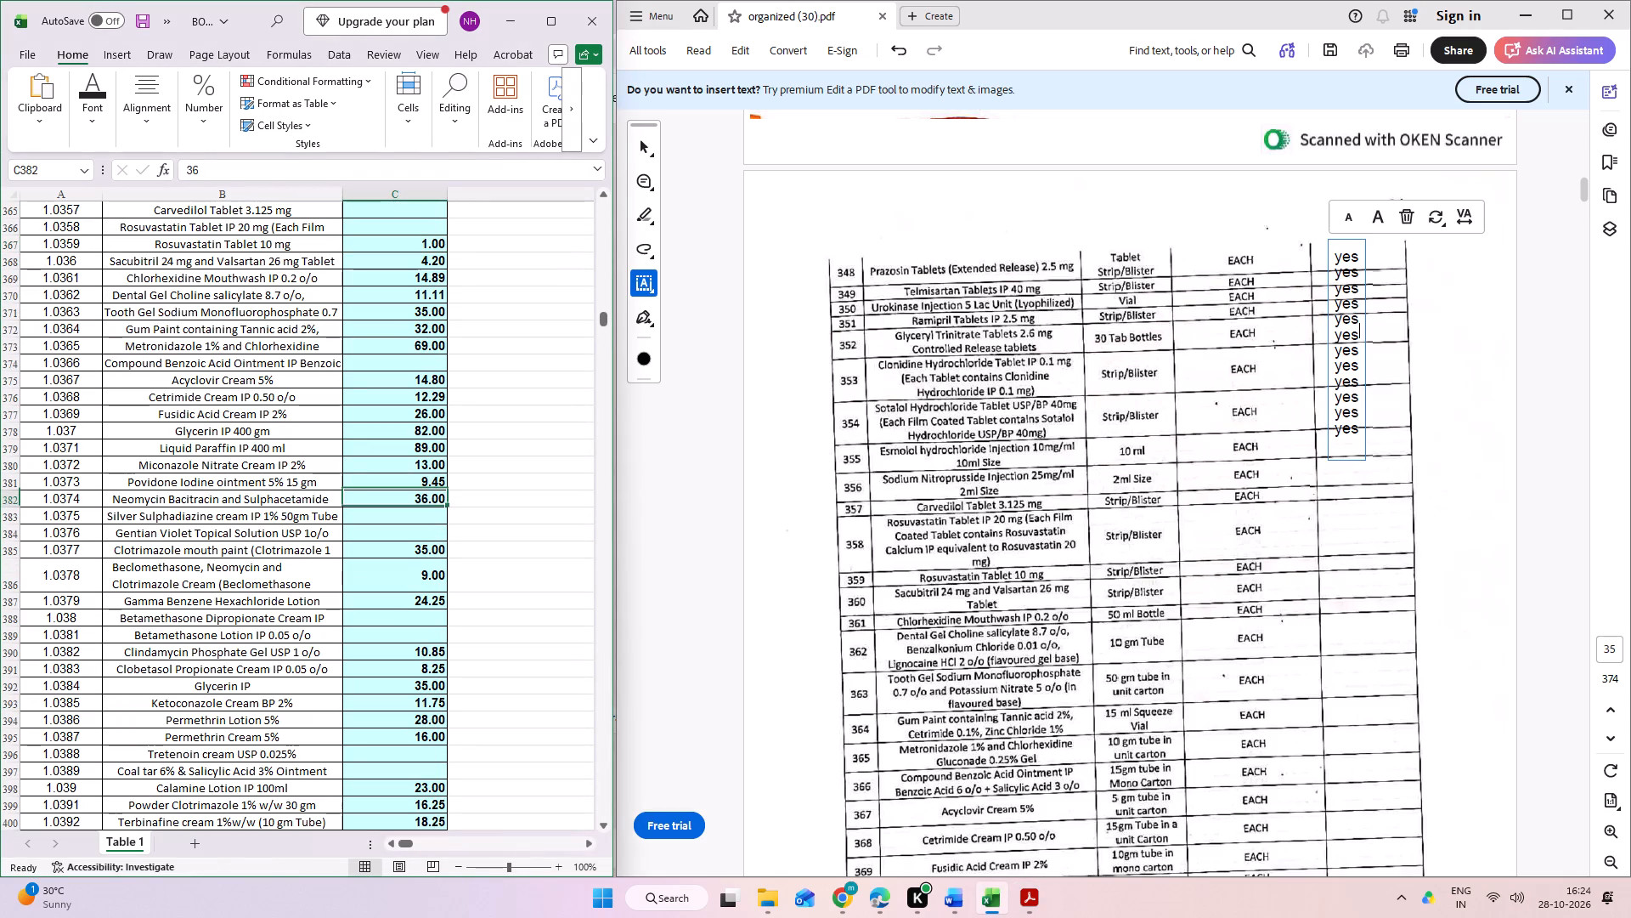
pyautogui.click(1451, 507)
pyautogui.scroll(-1, 1430, 520)
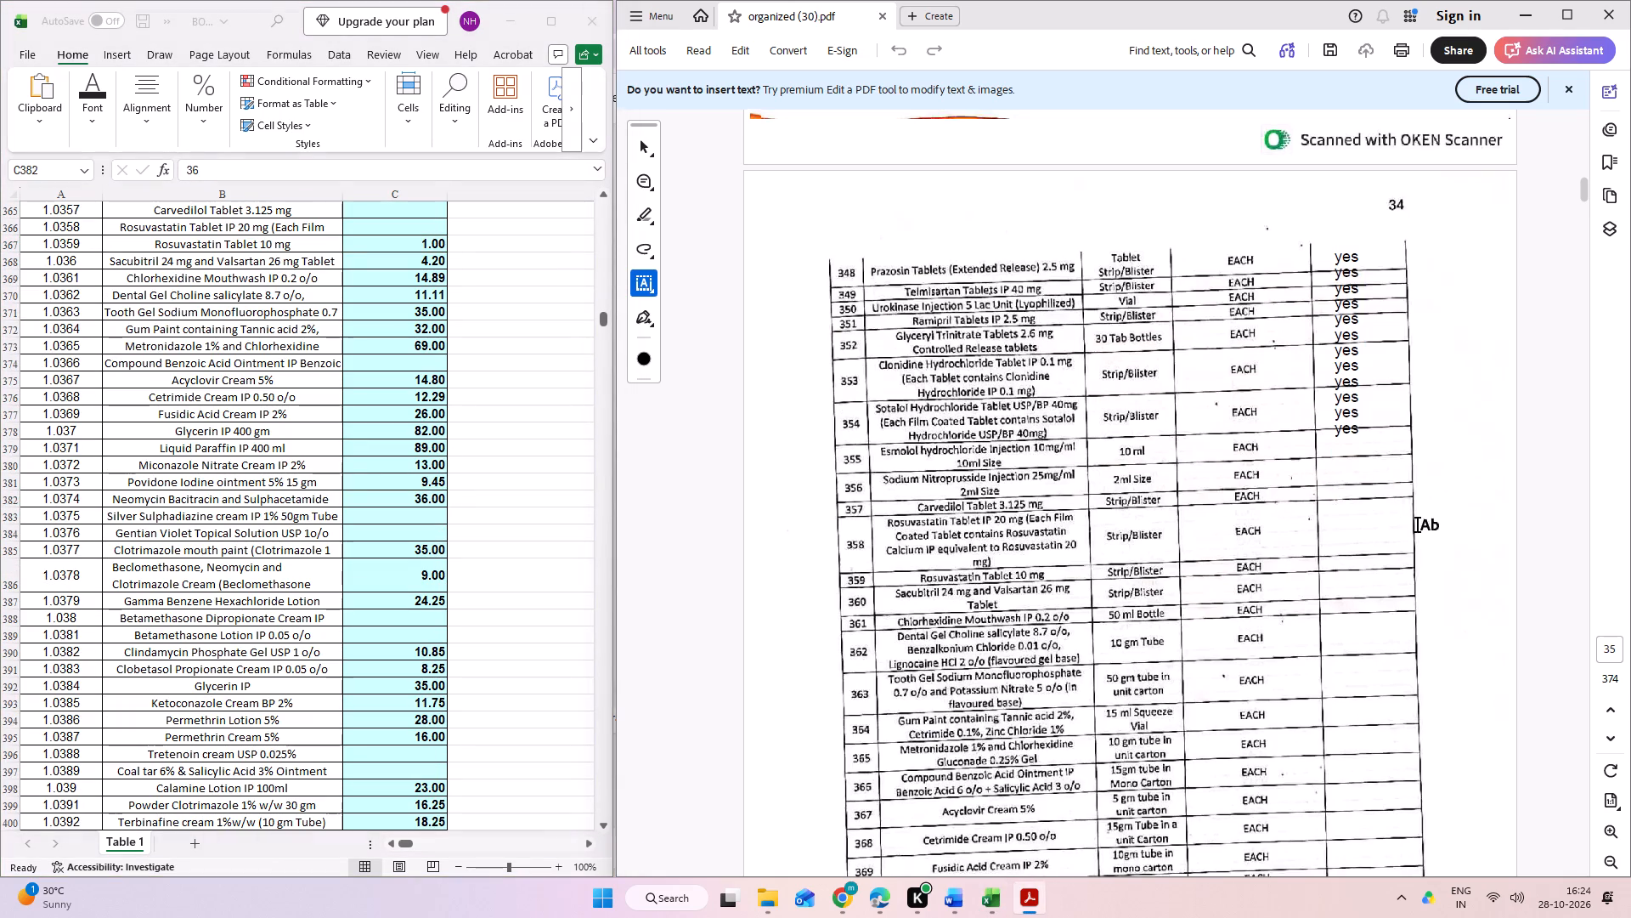
pyautogui.click(1336, 439)
pyautogui.hotkey('ctrl', 'v')
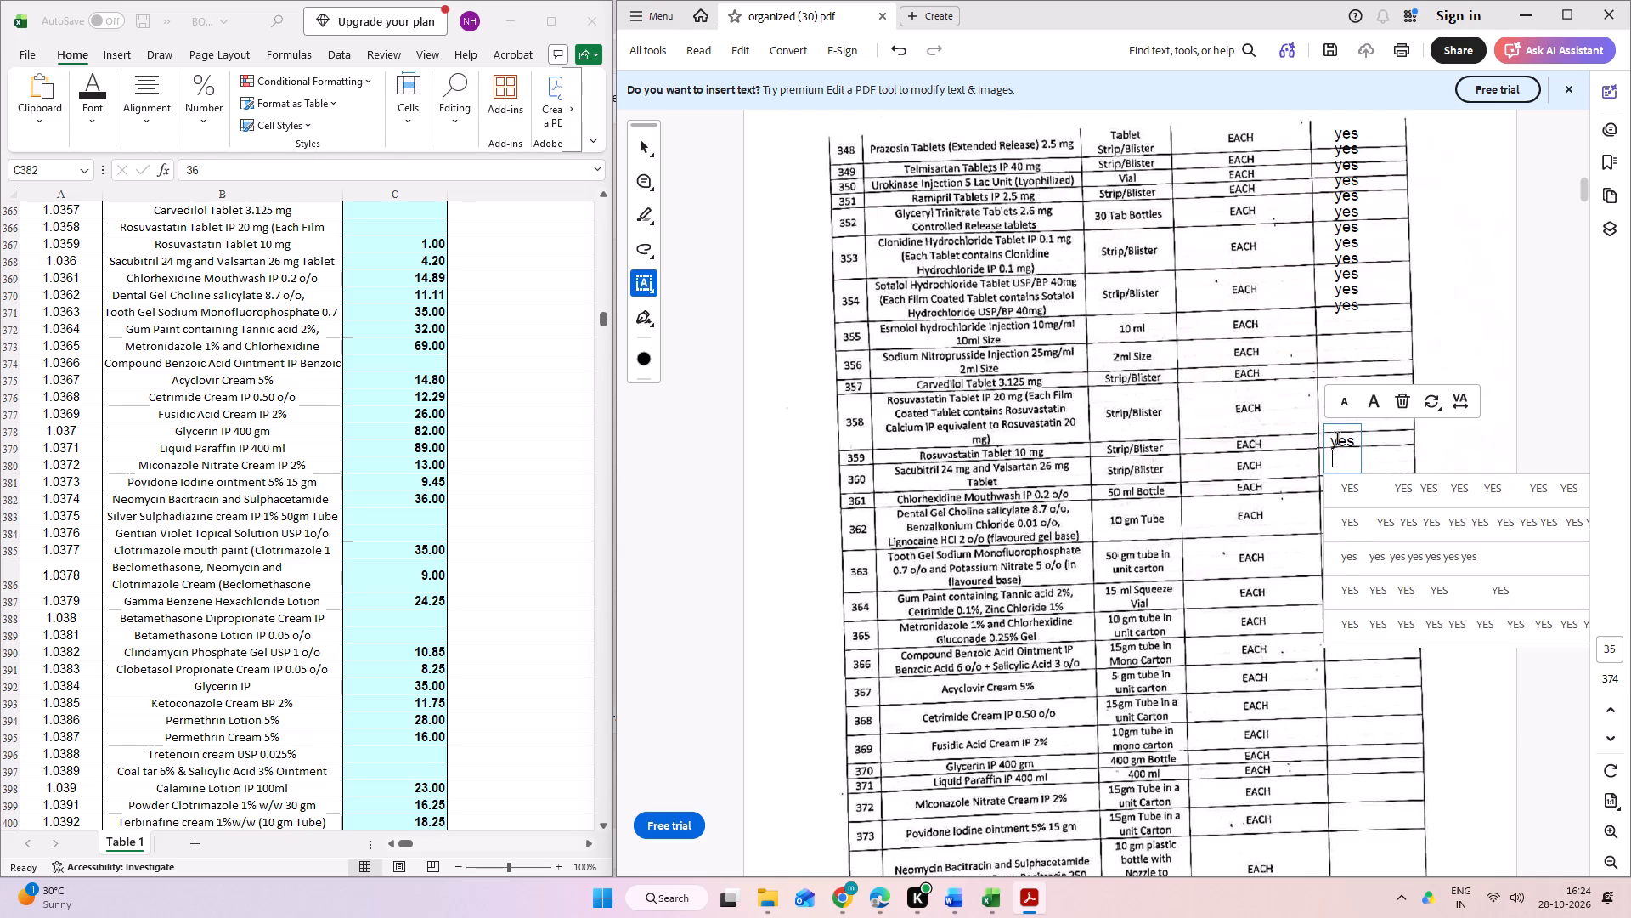
pyautogui.hotkey('ctrl', 'v')
pyautogui.hotkey('ctrl', 'v')
pyautogui.hotkey('ctrl', 'v')
pyautogui.hotkey('ctrl', 'v')
pyautogui.hotkey('ctrl', 'v')
pyautogui.hotkey('ctrl', 'v')
pyautogui.hotkey('ctrl', 'v')
pyautogui.hotkey('ctrl', 'v')
pyautogui.hotkey('ctrl', 'v')
pyautogui.hotkey('ctrl', 'v')
pyautogui.hotkey('ctrl', 'v')
pyautogui.hotkey('ctrl', 'v')
pyautogui.hotkey('ctrl', 'v')
pyautogui.hotkey('ctrl', 'v')
pyautogui.hotkey('ctrl', 'v')
pyautogui.hotkey('ctrl', 'v')
pyautogui.hotkey('ctrl', 'v')
pyautogui.hotkey('ctrl', 'v')
pyautogui.hotkey('ctrl', 'v')
pyautogui.hotkey('ctrl', 'v')
pyautogui.hotkey('ctrl', 'v')
pyautogui.hotkey('ctrl', 'v')
pyautogui.hotkey('ctrl', 'v')
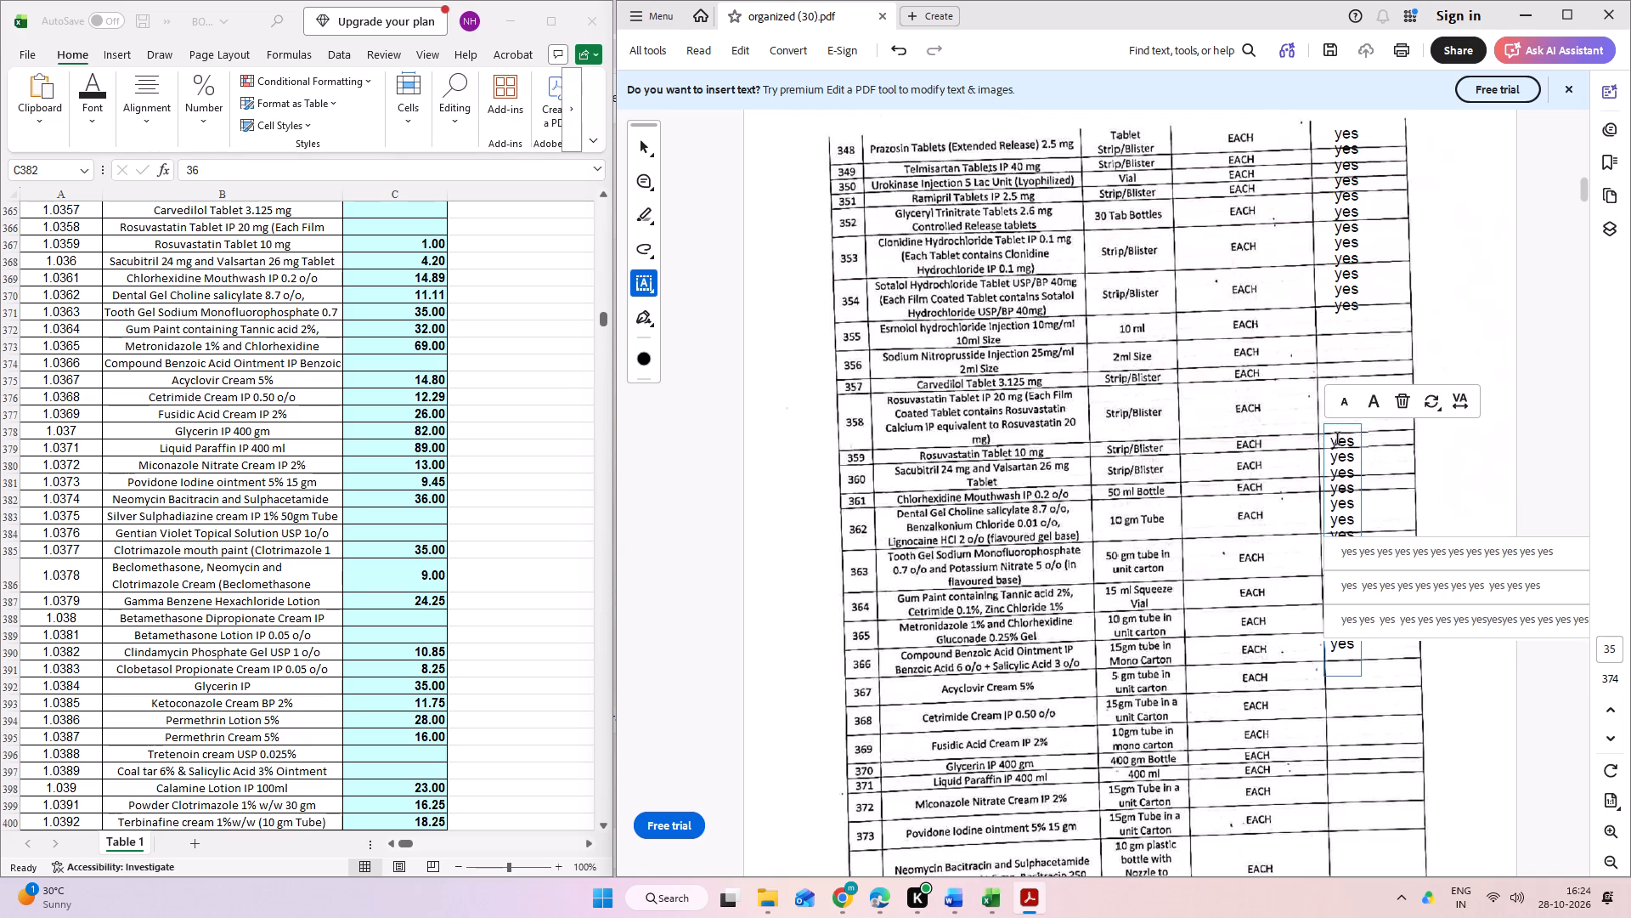
# Continue the "yes" lines in the Compliance column down to item 374.
pyautogui.scroll(-3, 1401, 574)
pyautogui.hotkey('ctrl', 'v')
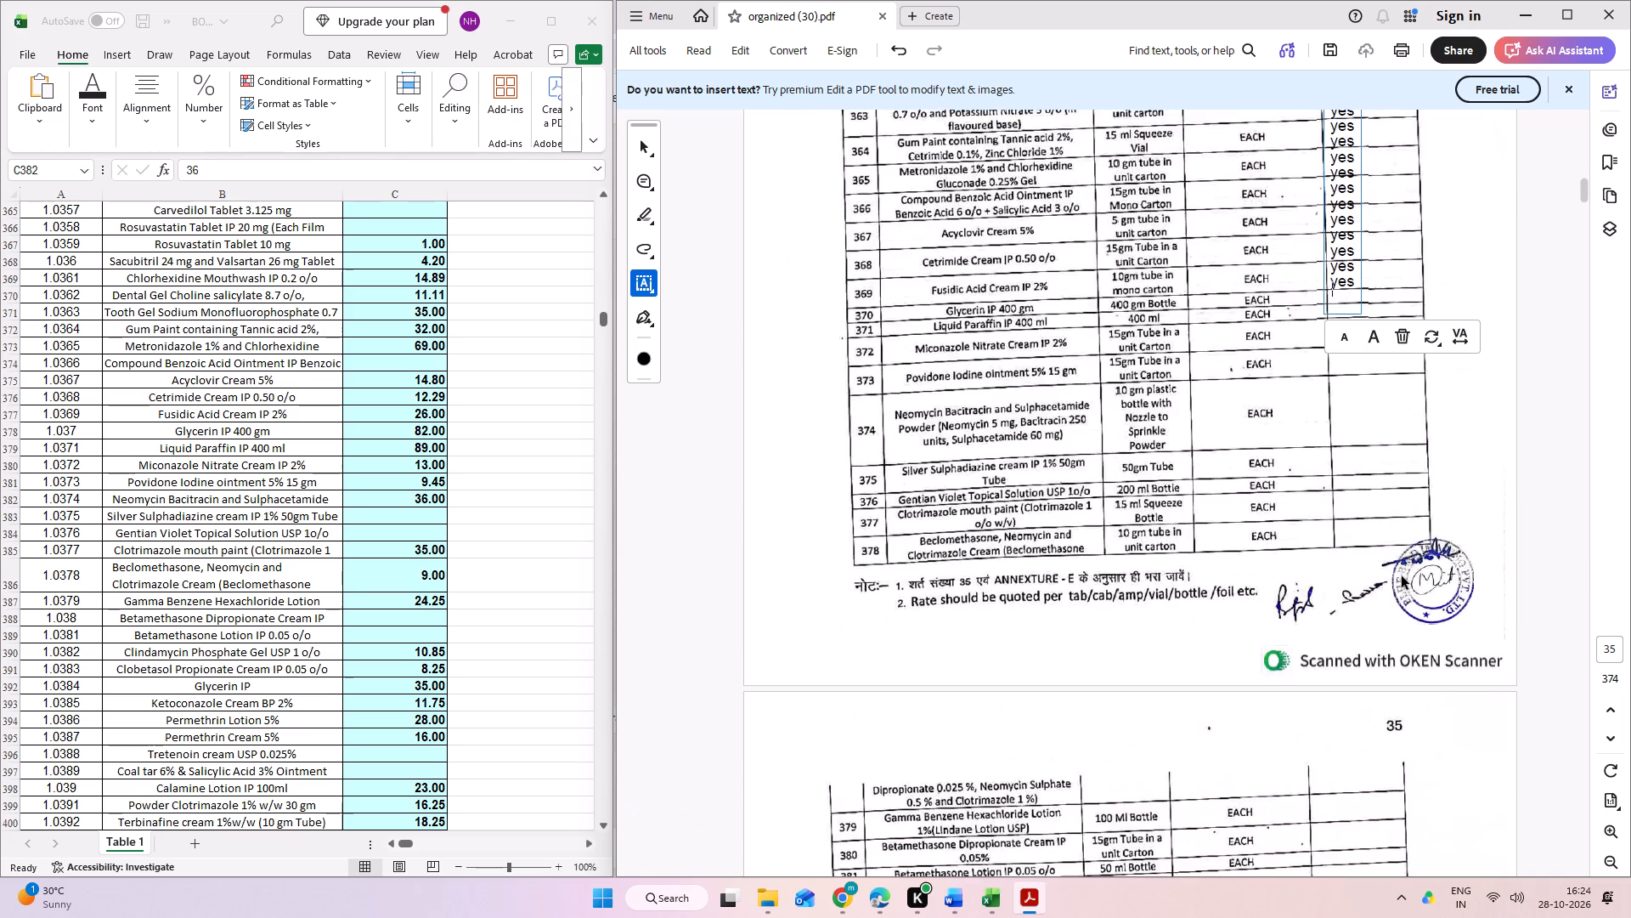
pyautogui.hotkey('ctrl', 'v')
pyautogui.hotkey('ctrl', 'v')
pyautogui.hotkey('ctrl', 'v')
pyautogui.hotkey('ctrl', 'v')
pyautogui.hotkey('ctrl', 'v')
pyautogui.hotkey('ctrl', 'v')
pyautogui.hotkey('ctrl', 'v')
pyautogui.click(1267, 588)
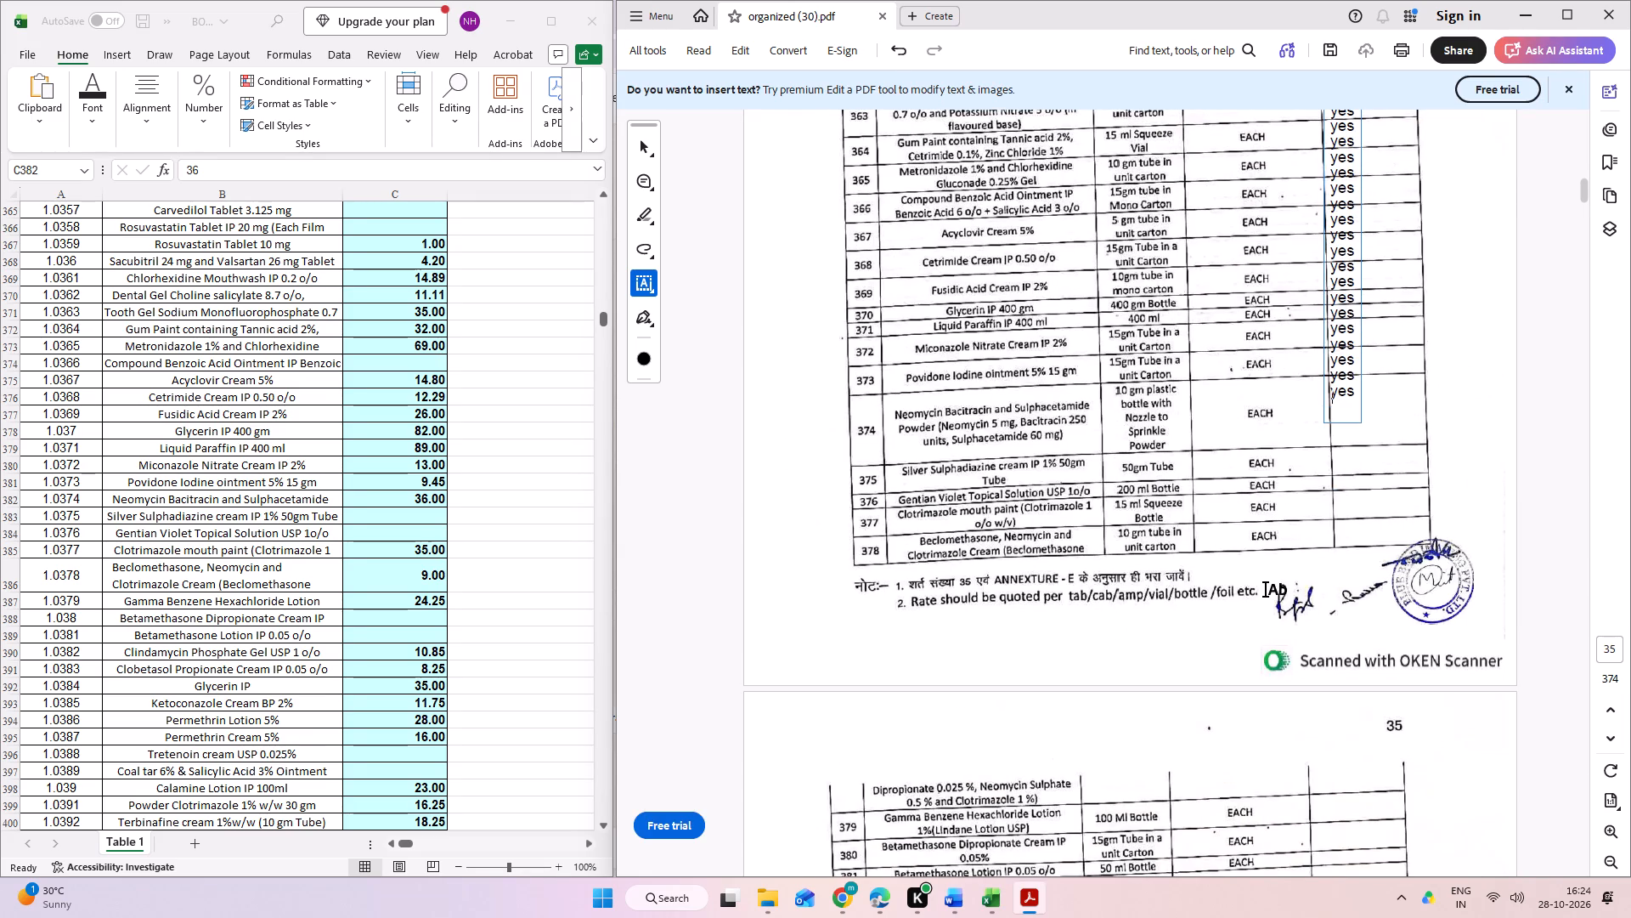
# Select the spreadsheet rates for items 377 and 378, and add "yes" beside those two items in the PDF.
pyautogui.click(456, 649)
pyautogui.moveTo(426, 551); pyautogui.dragTo(425, 585)
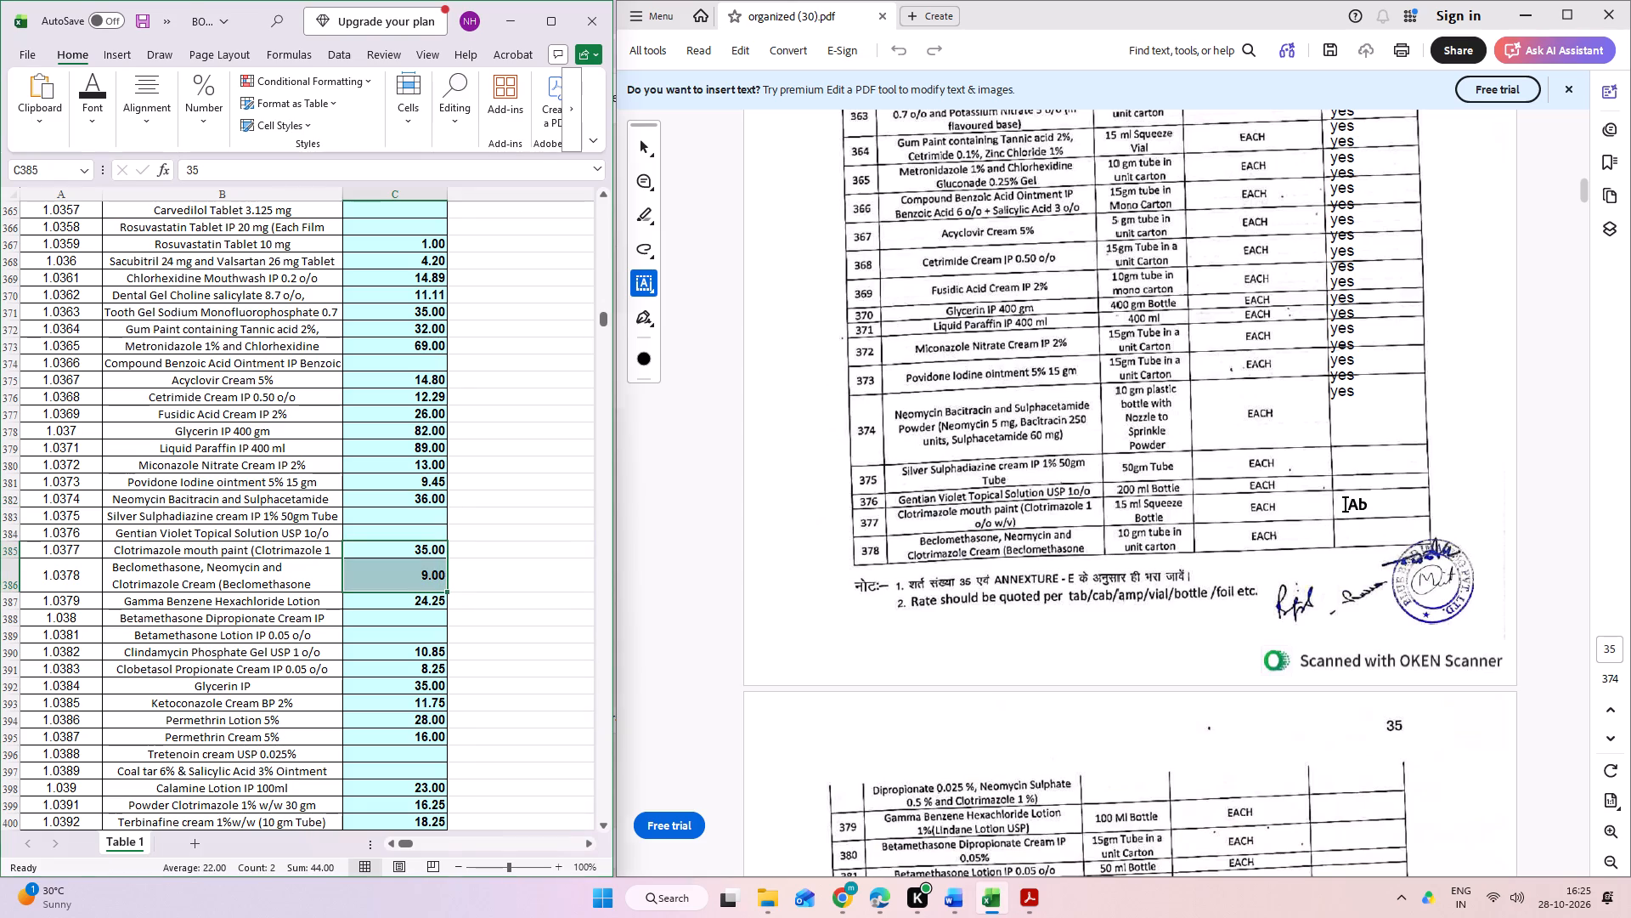
pyautogui.click(1347, 503)
pyautogui.hotkey('ctrl', 'v')
pyautogui.hotkey('ctrl', 'v')
pyautogui.hotkey('ctrl', 'v')
pyautogui.click(1167, 550)
# Check the spreadsheet rates from item 379 onward against the items on the PDF page numbered 35.
pyautogui.scroll(-4, 1167, 550)
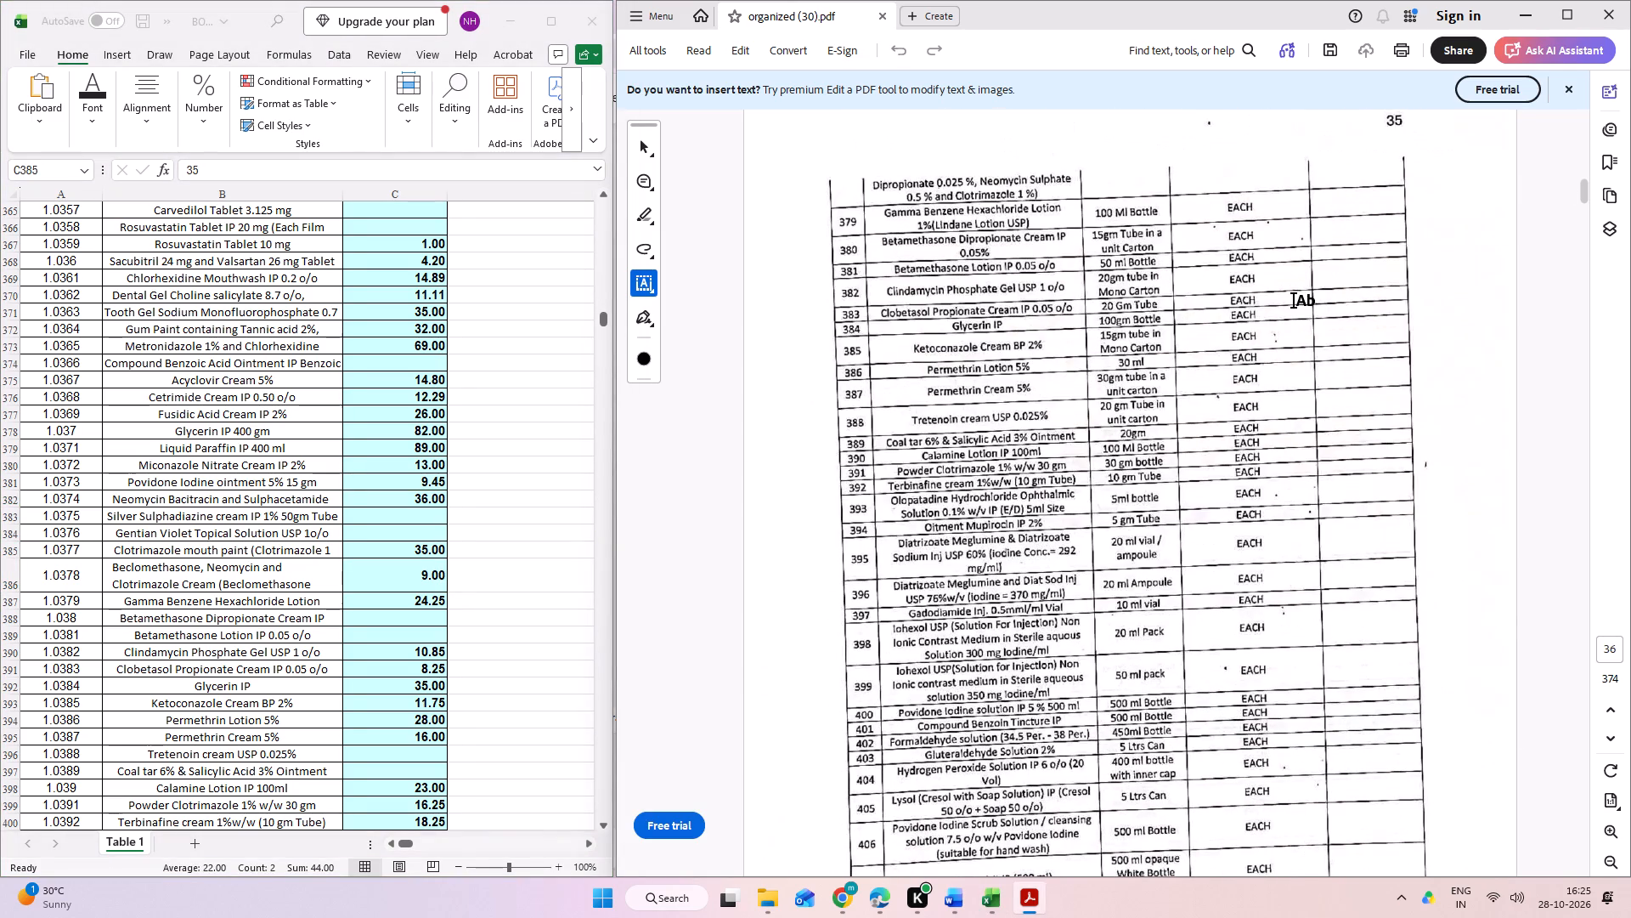
pyautogui.click(426, 644)
pyautogui.click(421, 654)
pyautogui.scroll(-5, 445, 626)
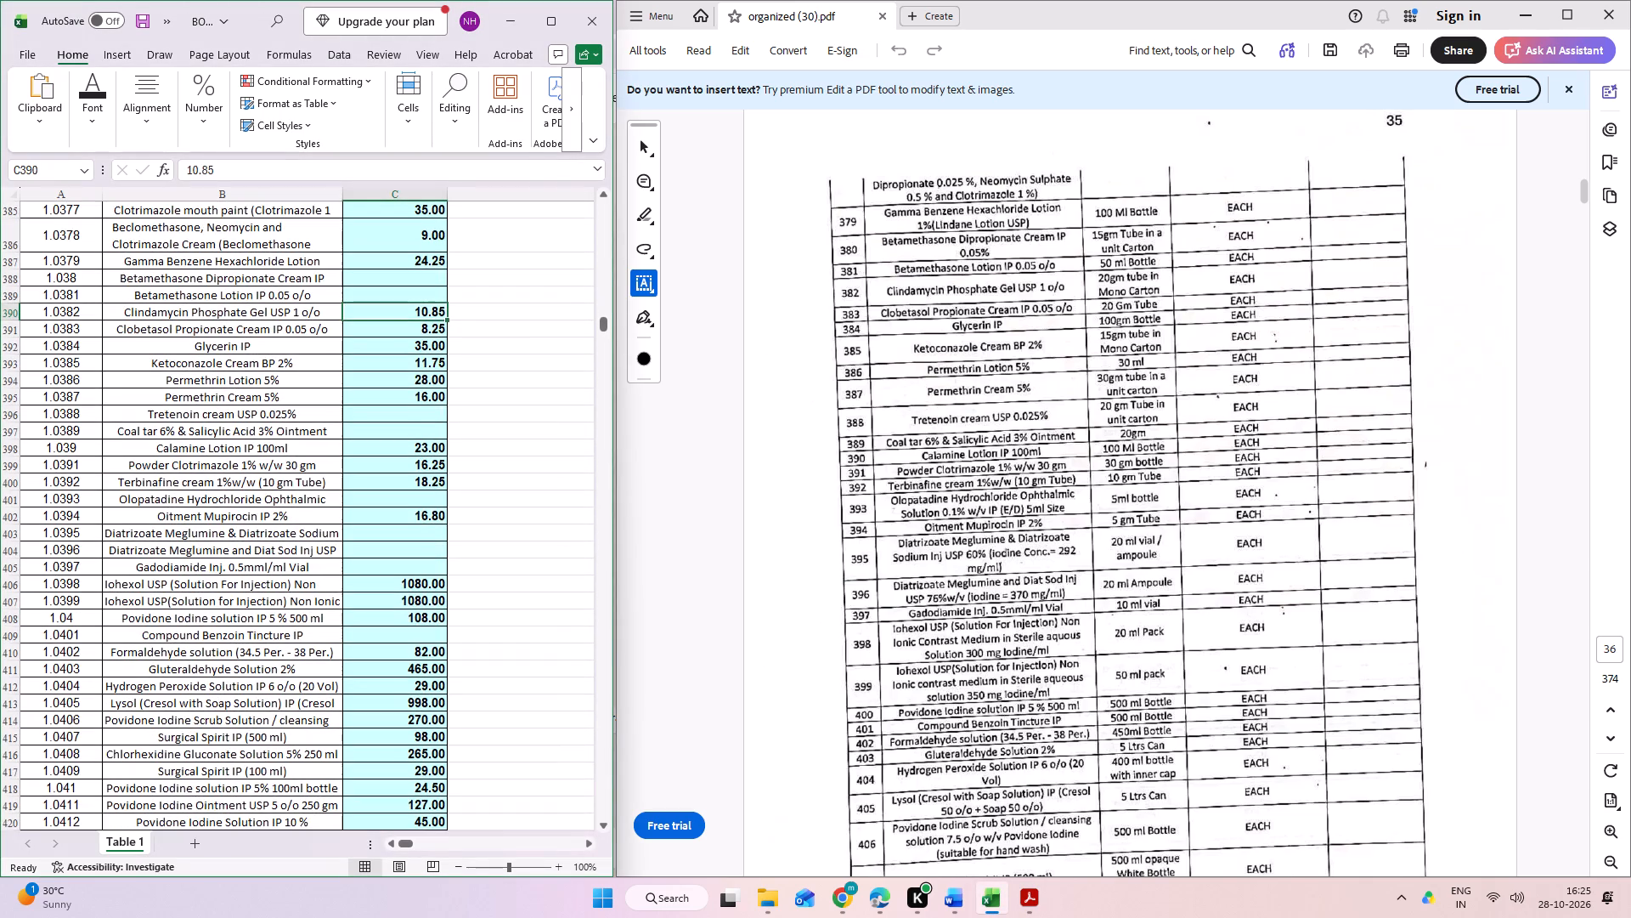
pyautogui.scroll(2, 454, 538)
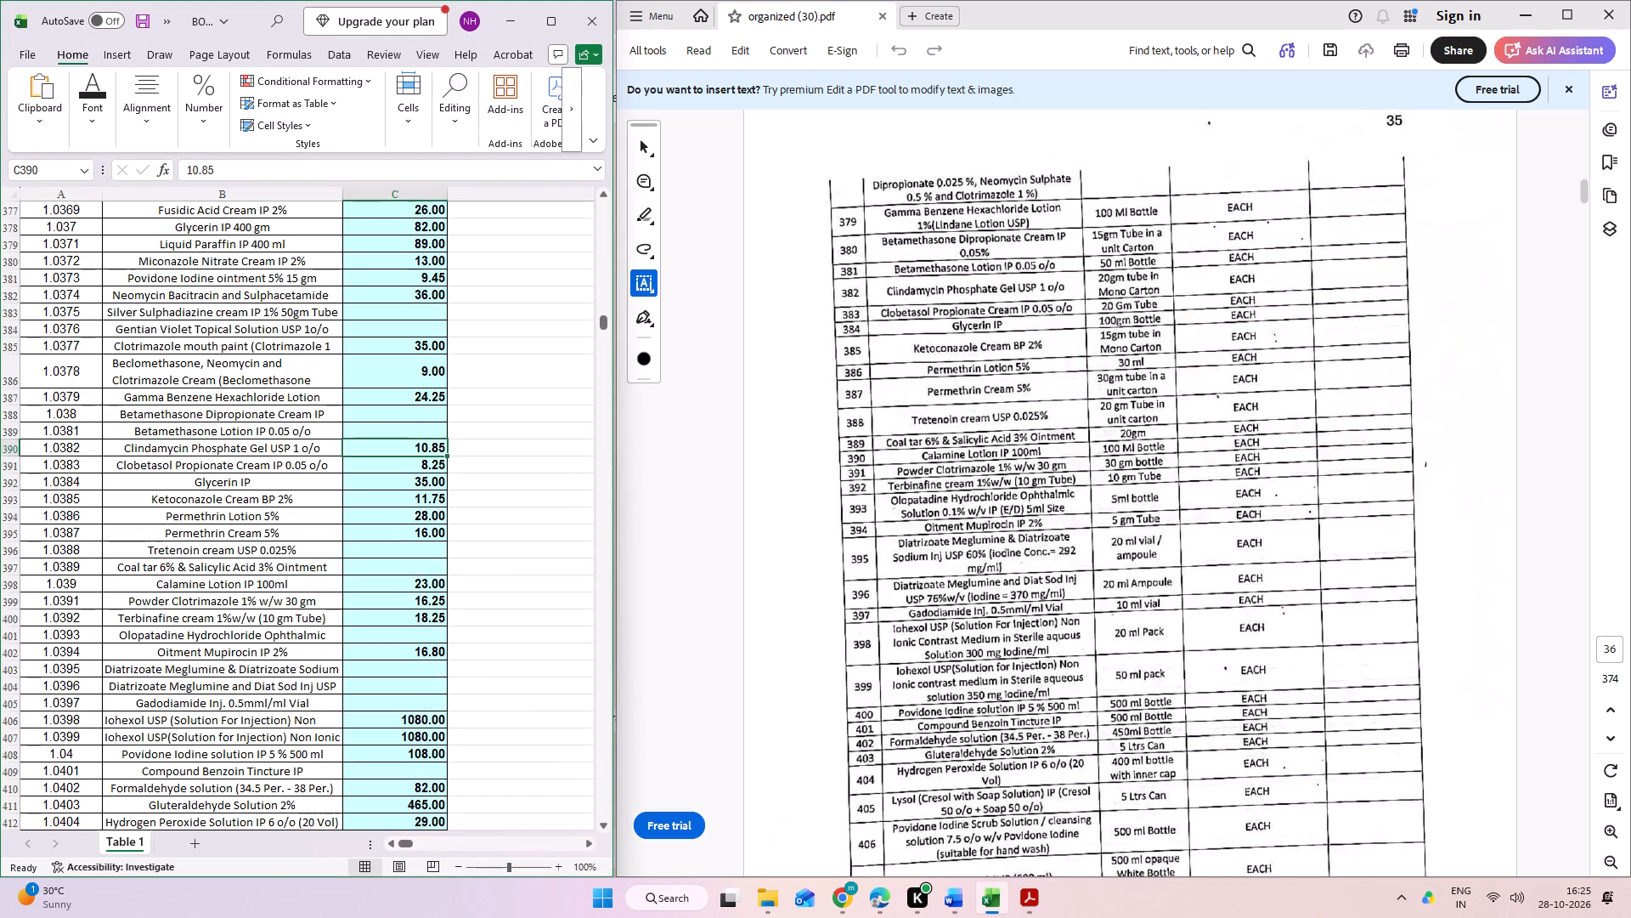
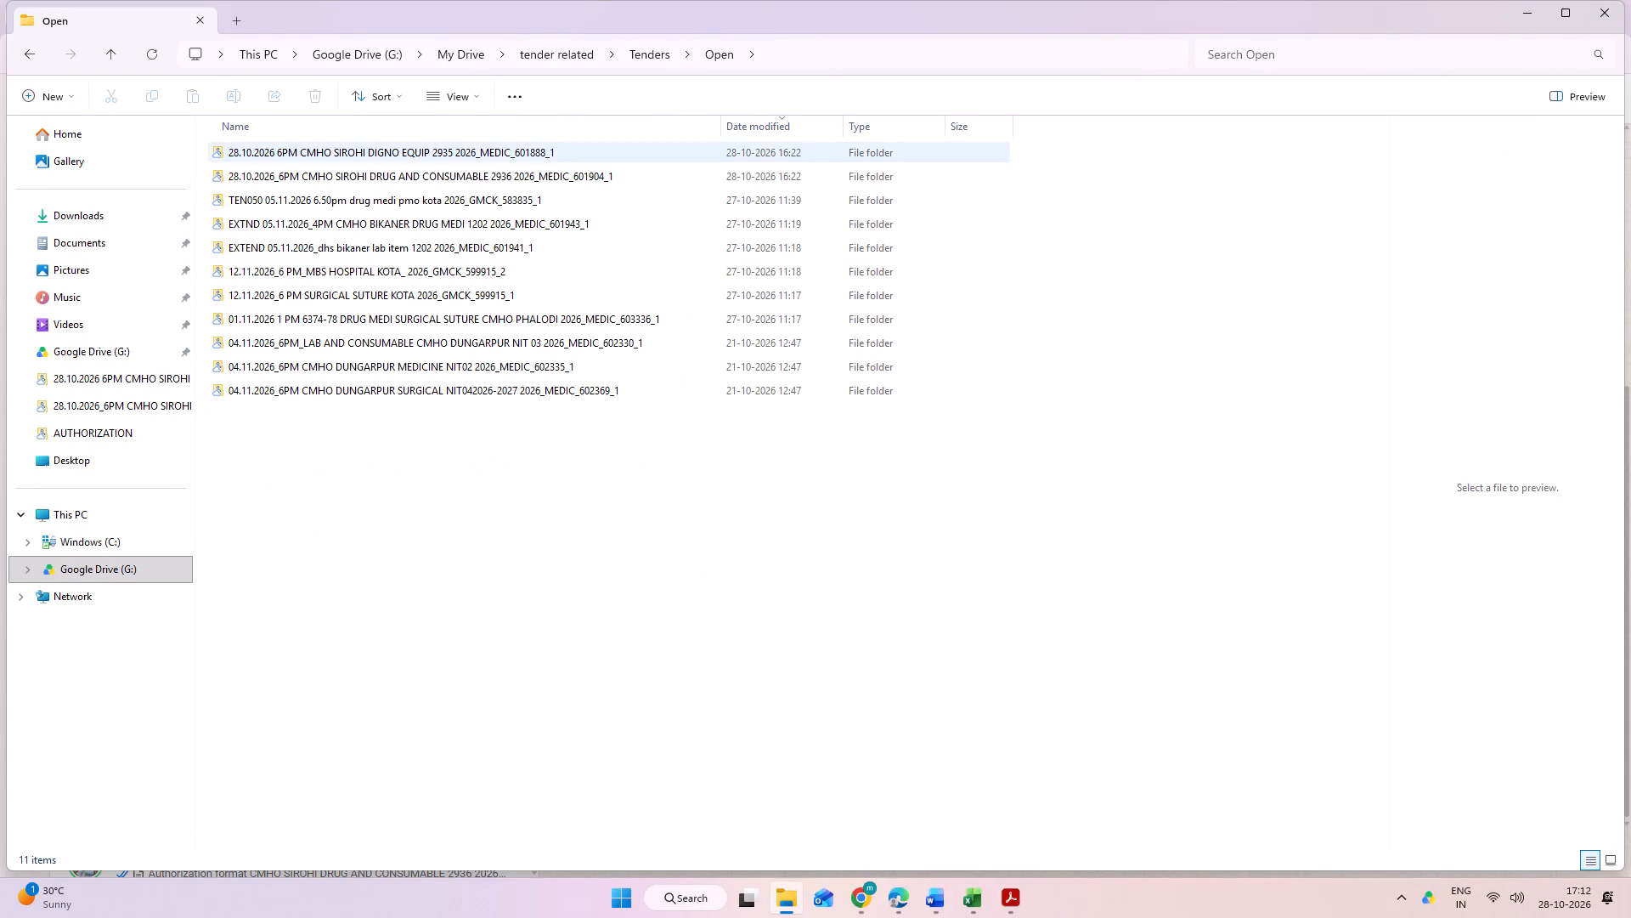
# Move the two 28.10.2026 CMHO Sirohi tender folders, 2935 and 2936, from the Open folder to the Quoted folder under Tenders.
pyautogui.moveTo(1067, 148); pyautogui.dragTo(900, 169)
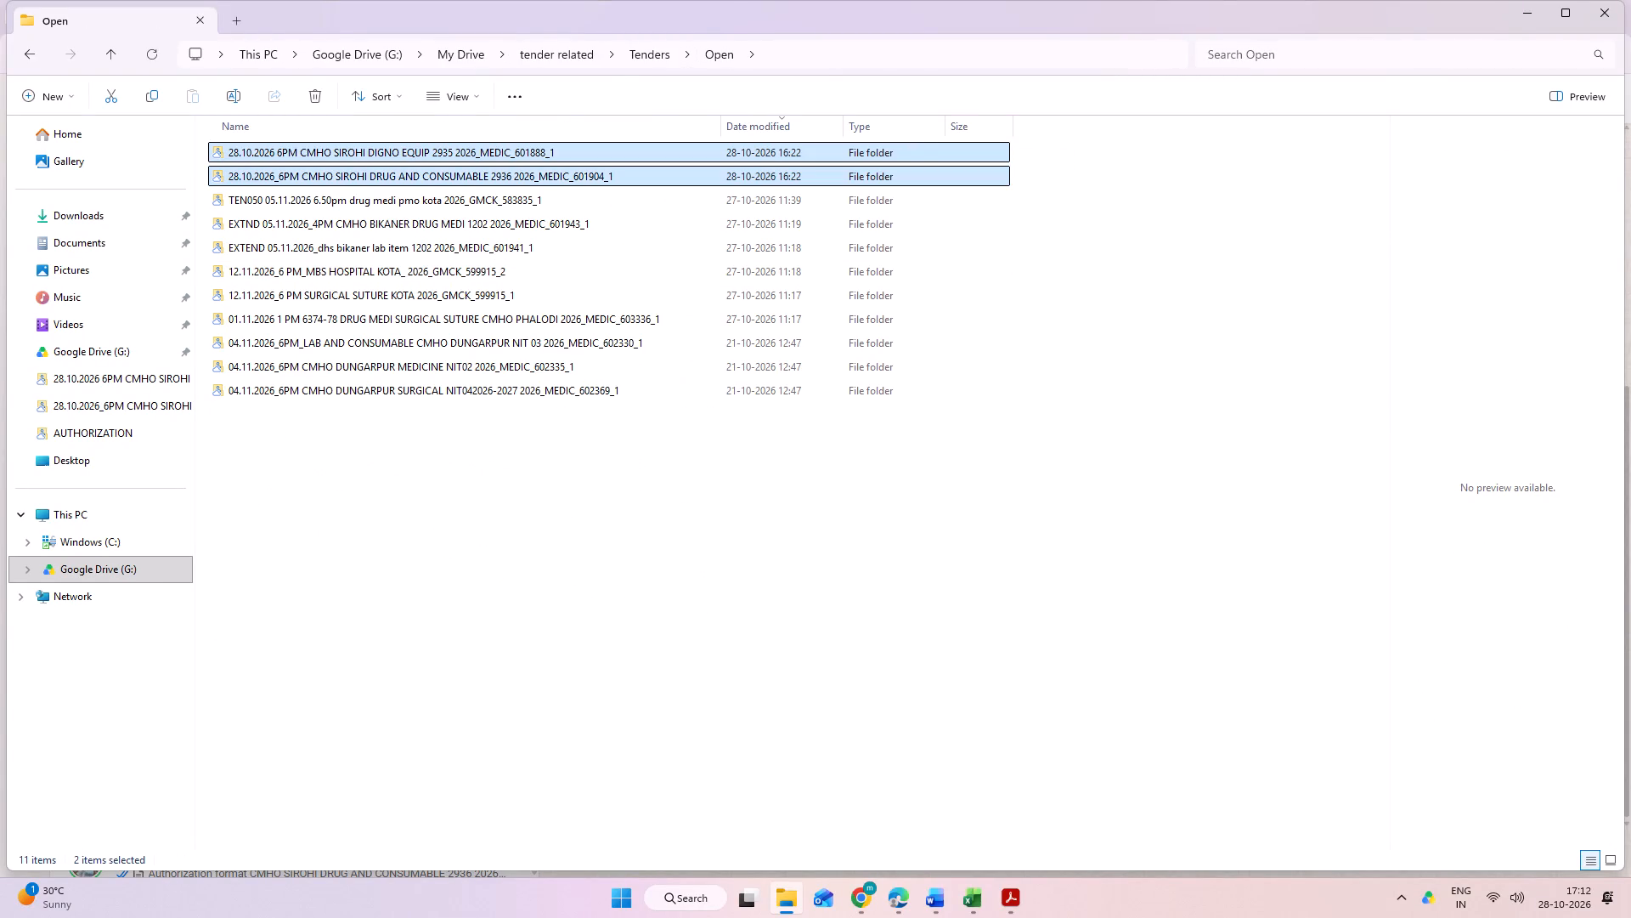
pyautogui.hotkey('ctrl', 'x')
pyautogui.click(638, 54)
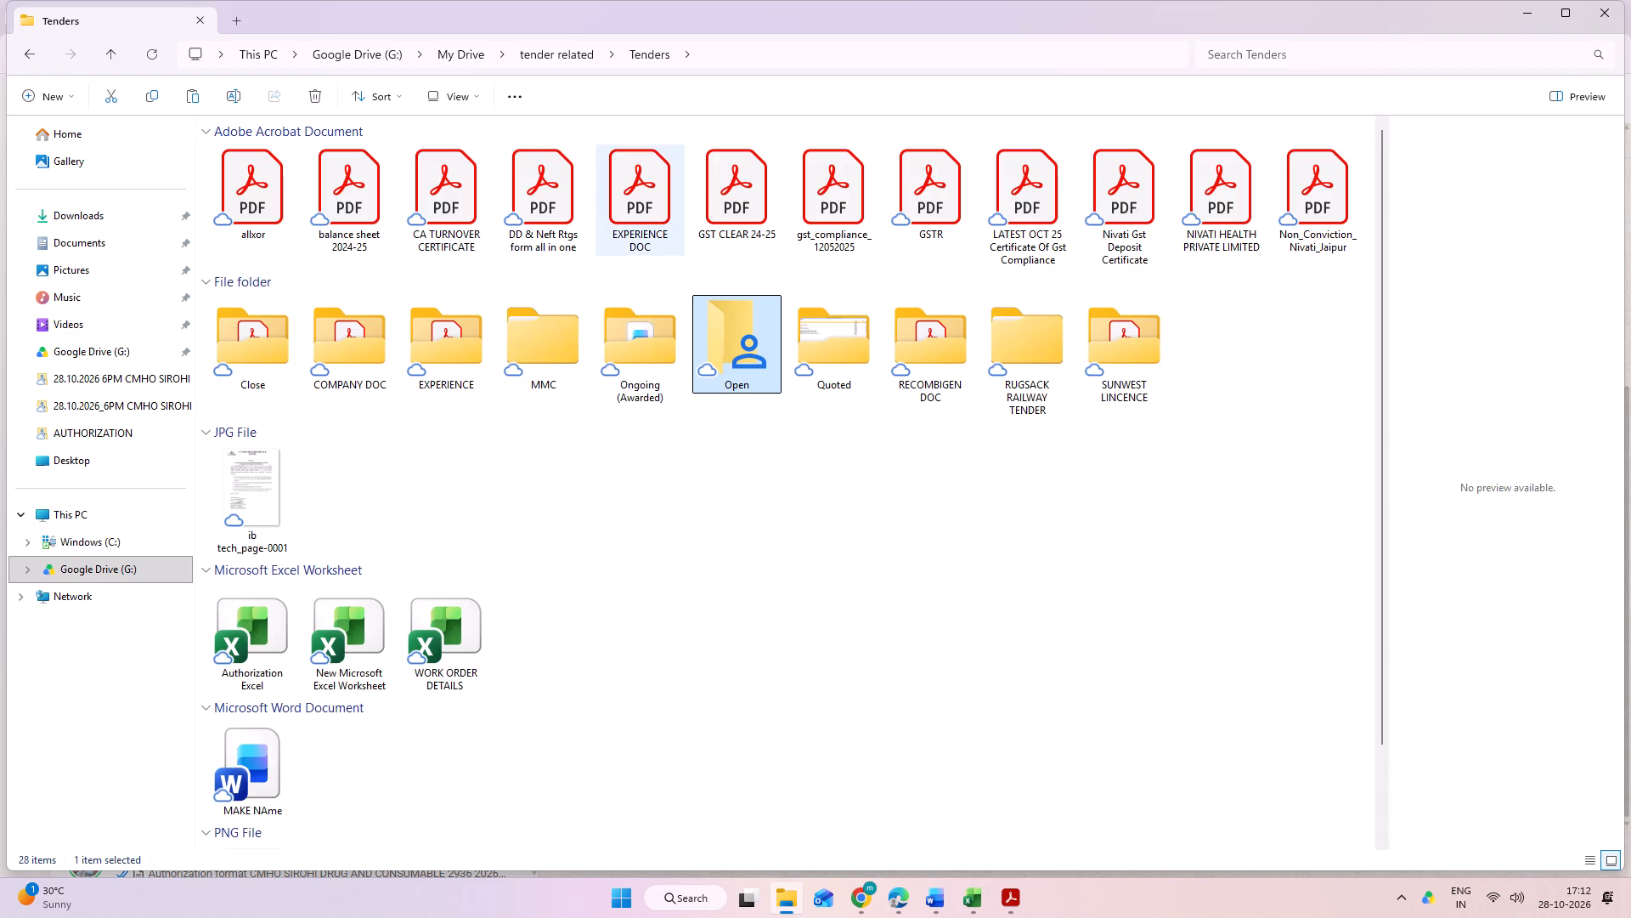
pyautogui.doubleClick(864, 330)
pyautogui.click(1122, 305)
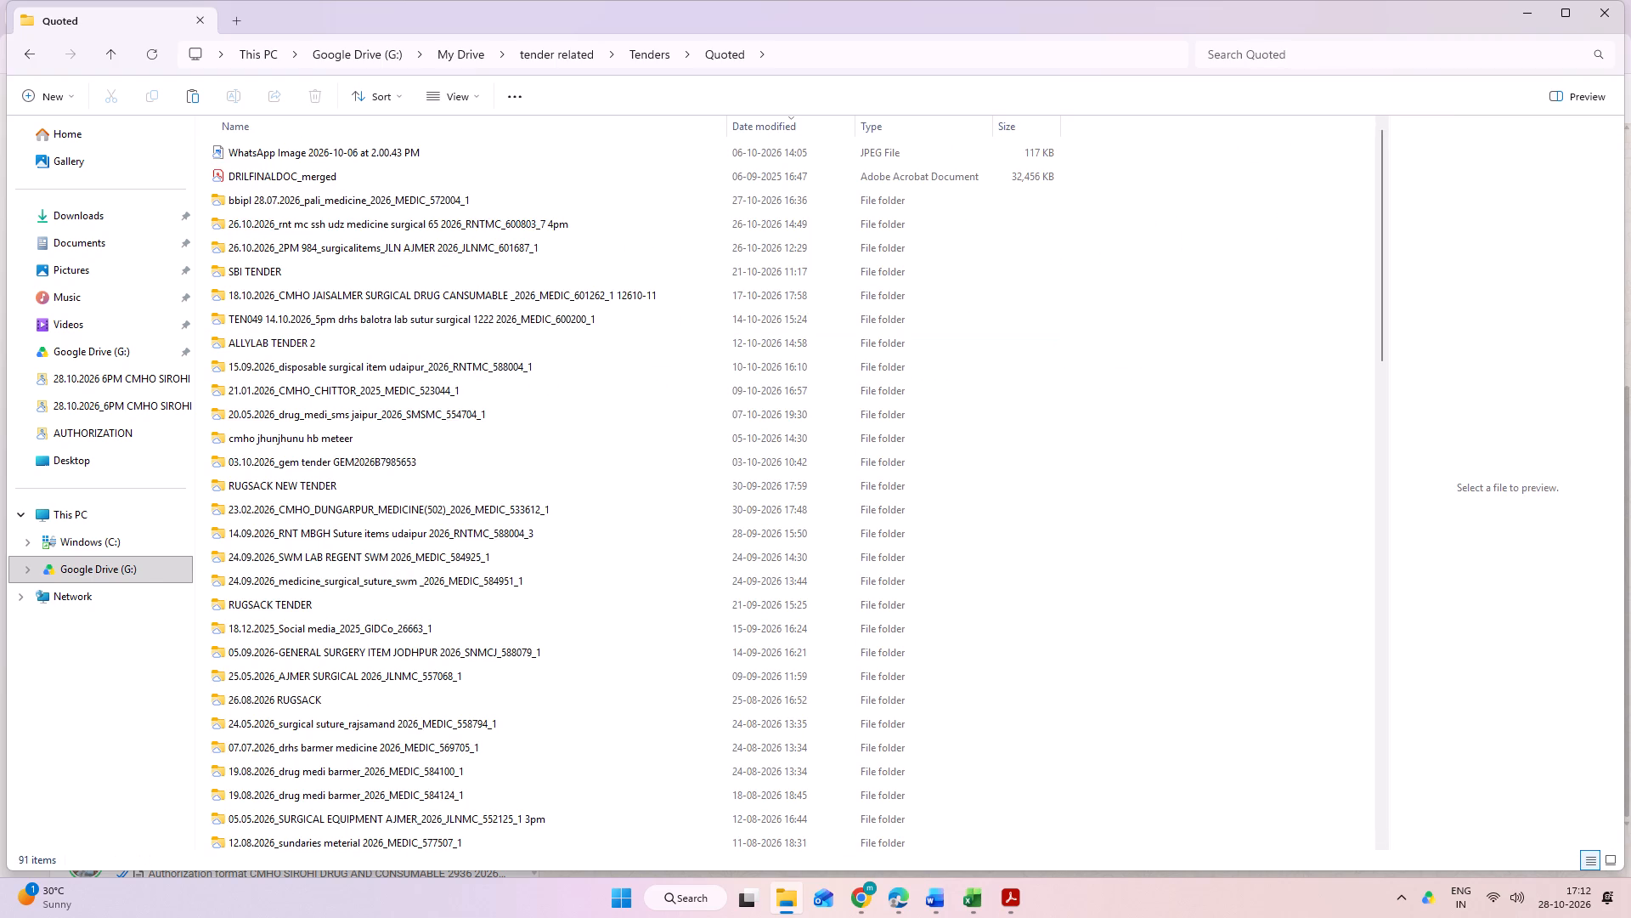
pyautogui.hotkey('ctrl', 'v')
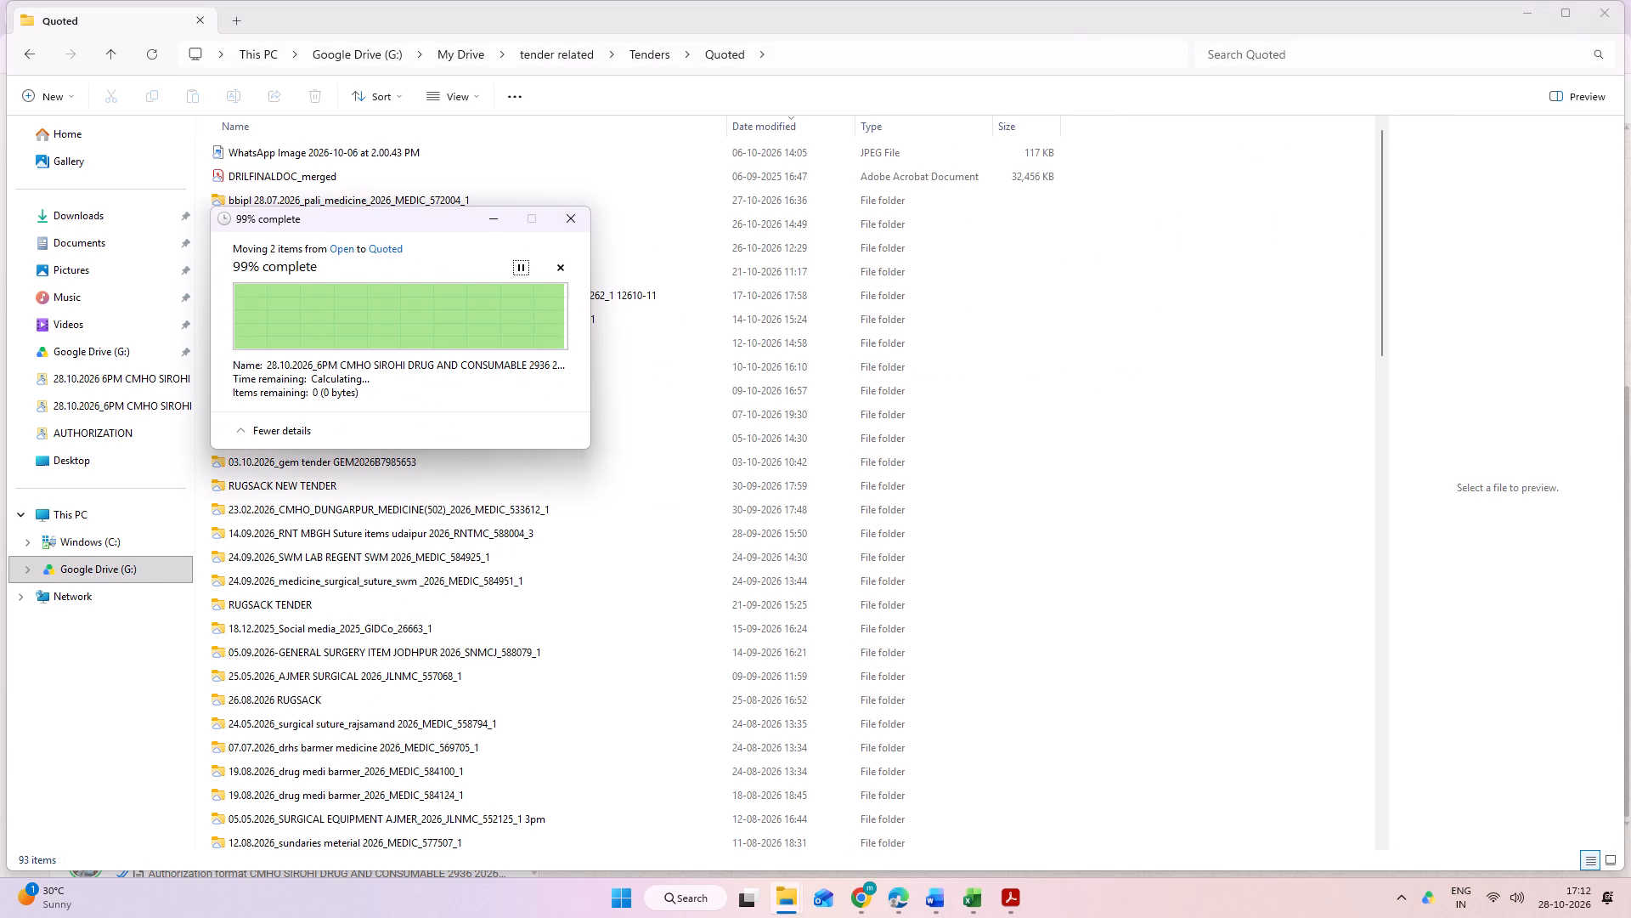
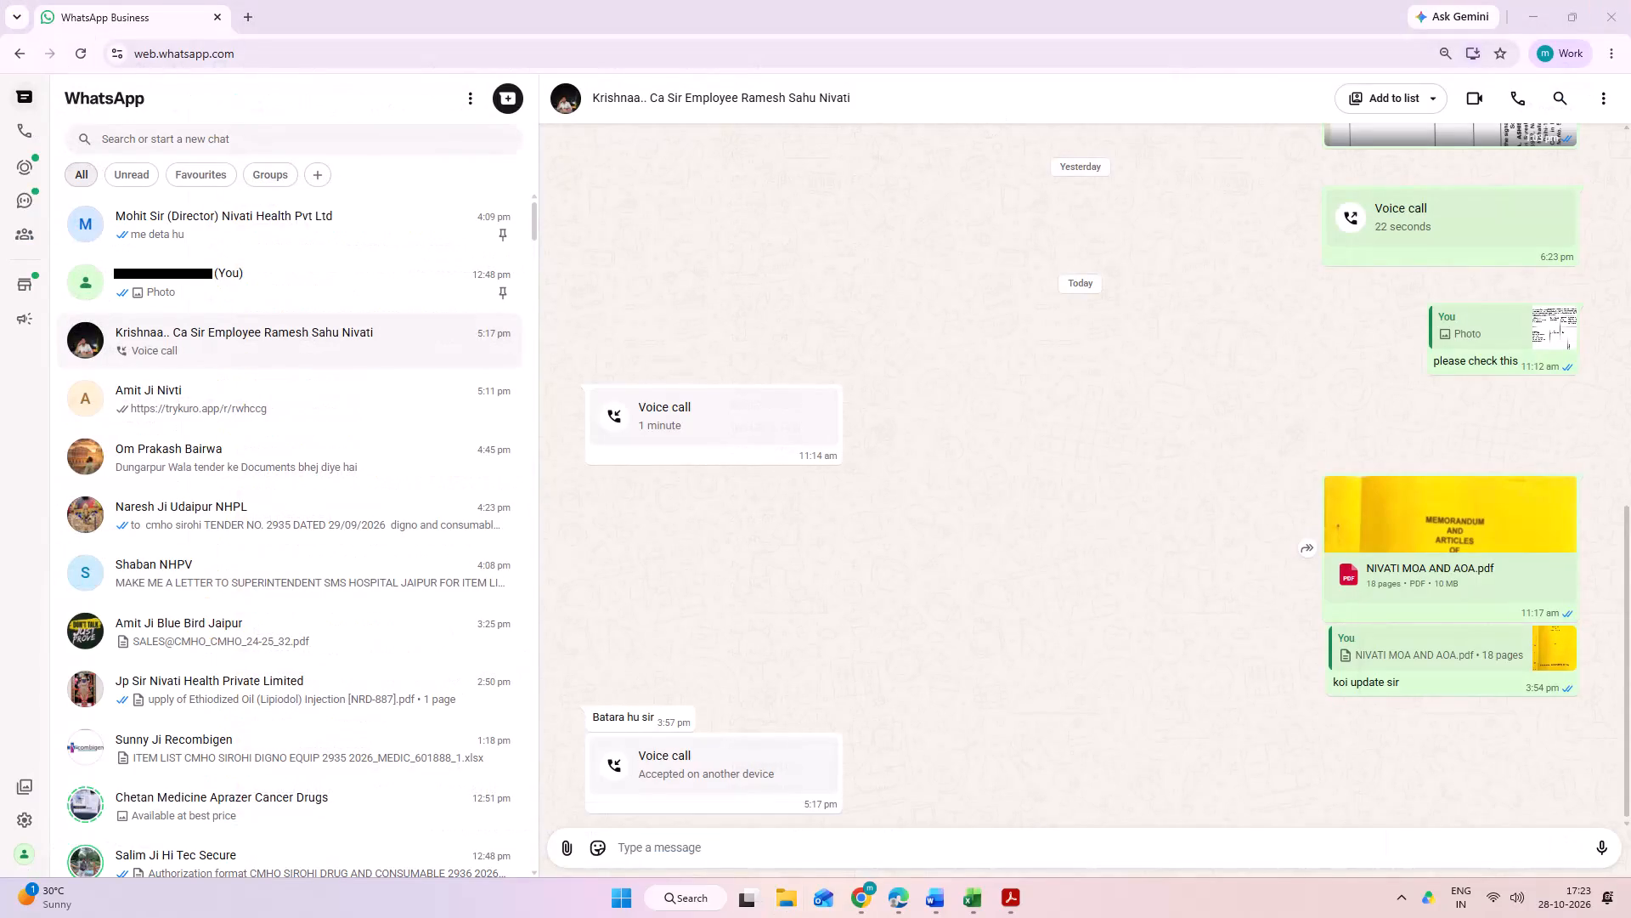
# Switch to the side-by-side Excel and Acrobat windows and close organized (30).pdf in Acrobat.
pyautogui.hotkey('alt', 'Tab')
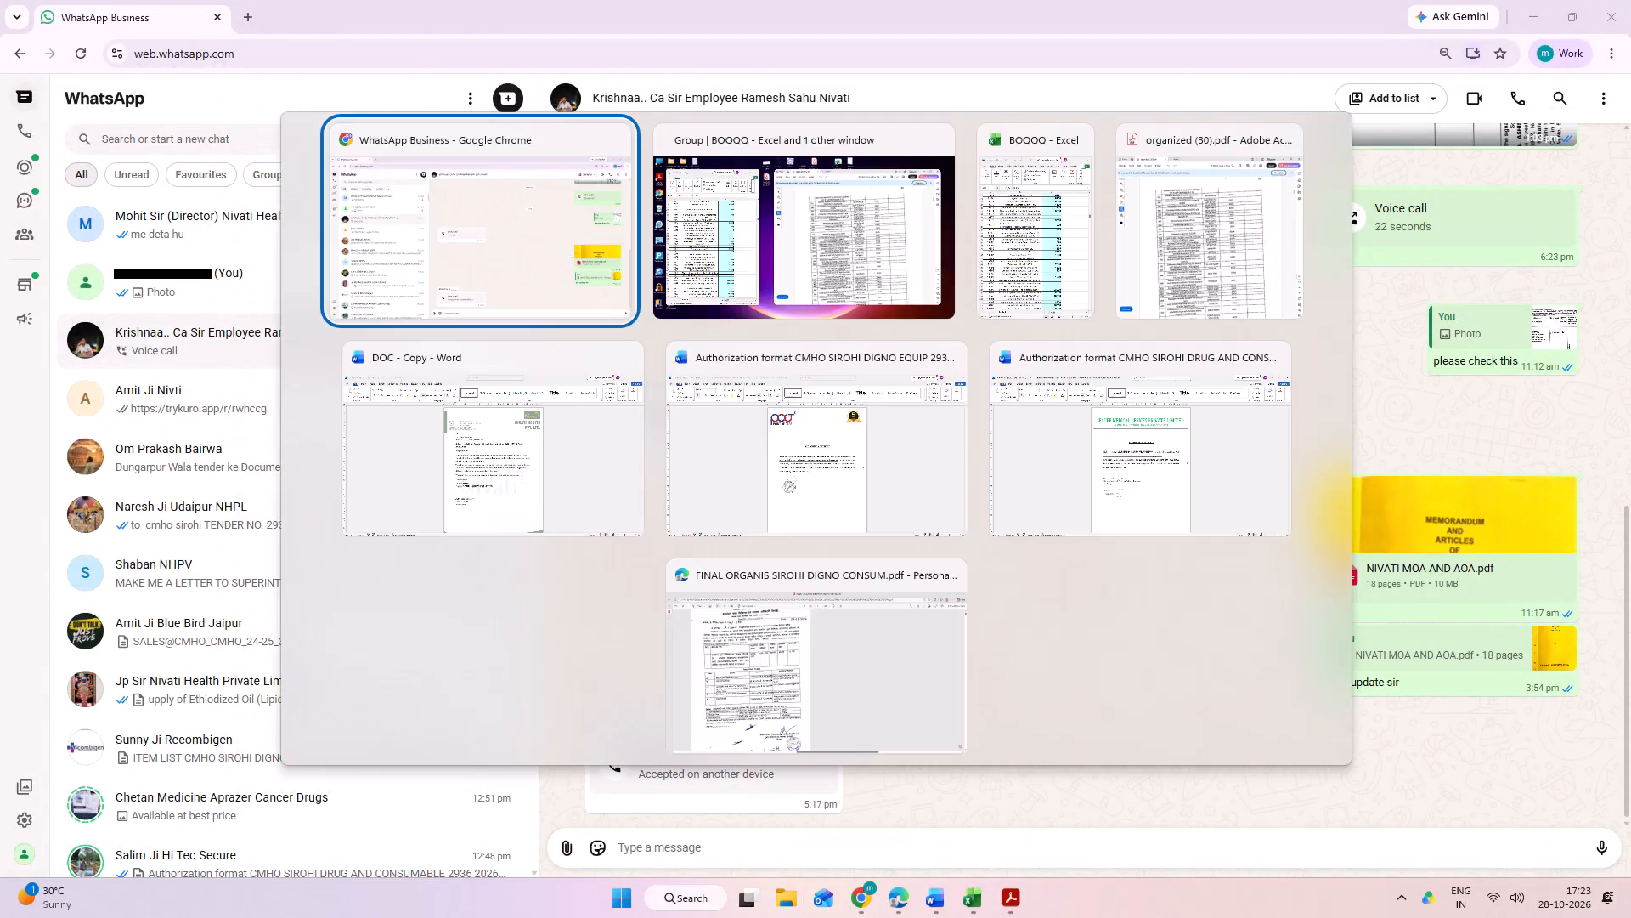
pyautogui.hotkey('alt', 'Tab')
pyautogui.click(1610, 14)
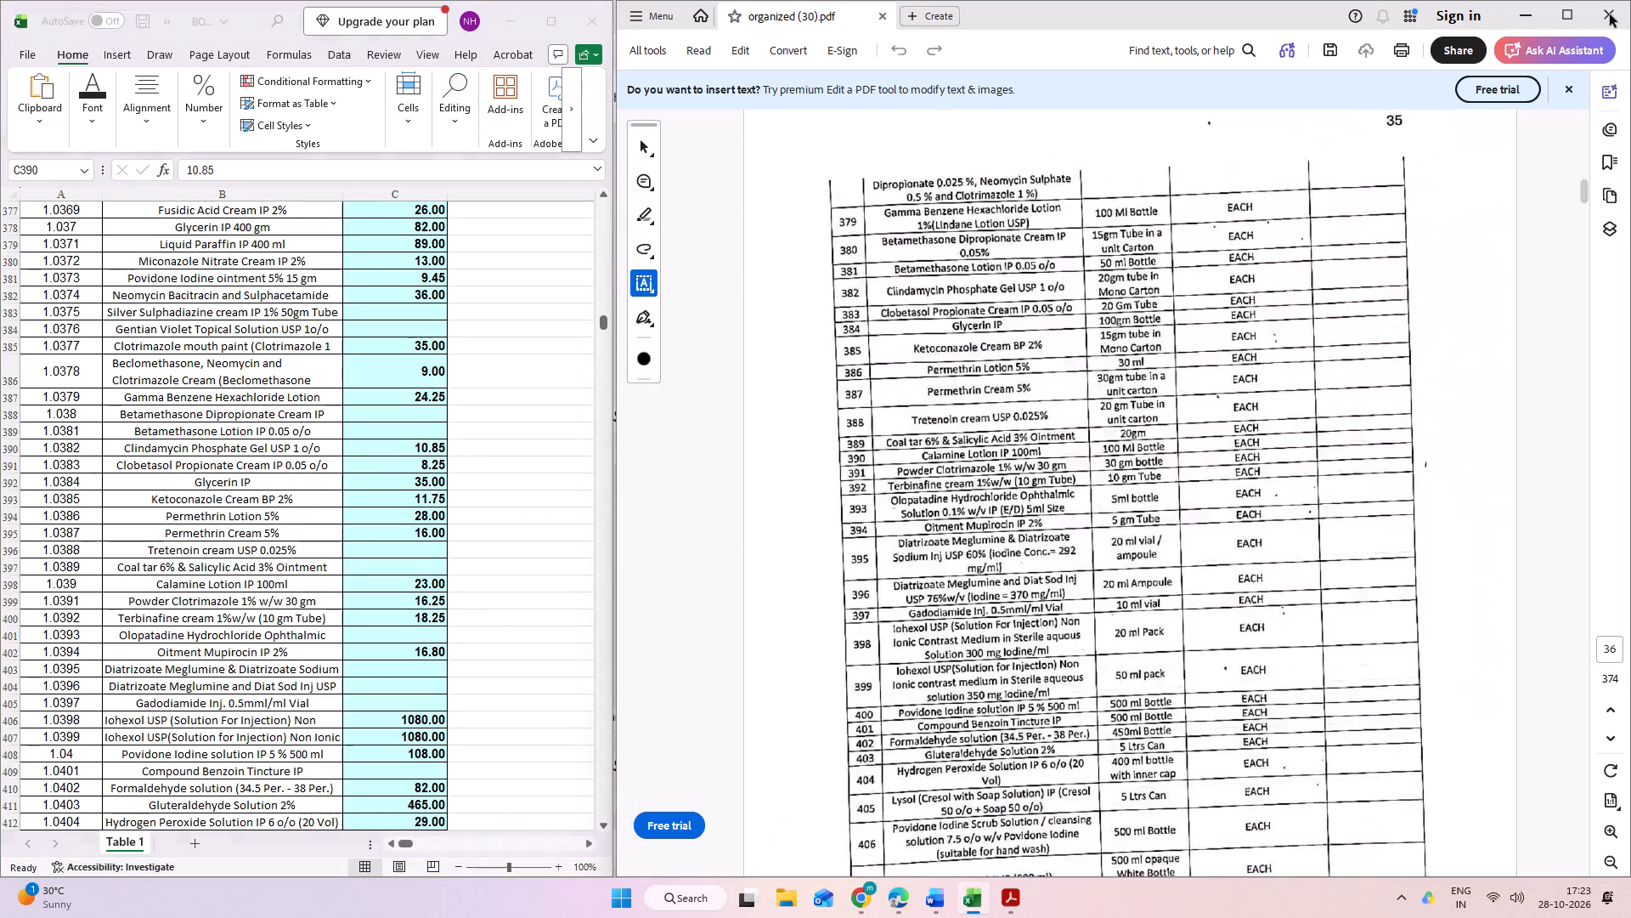
pyautogui.click(1219, 483)
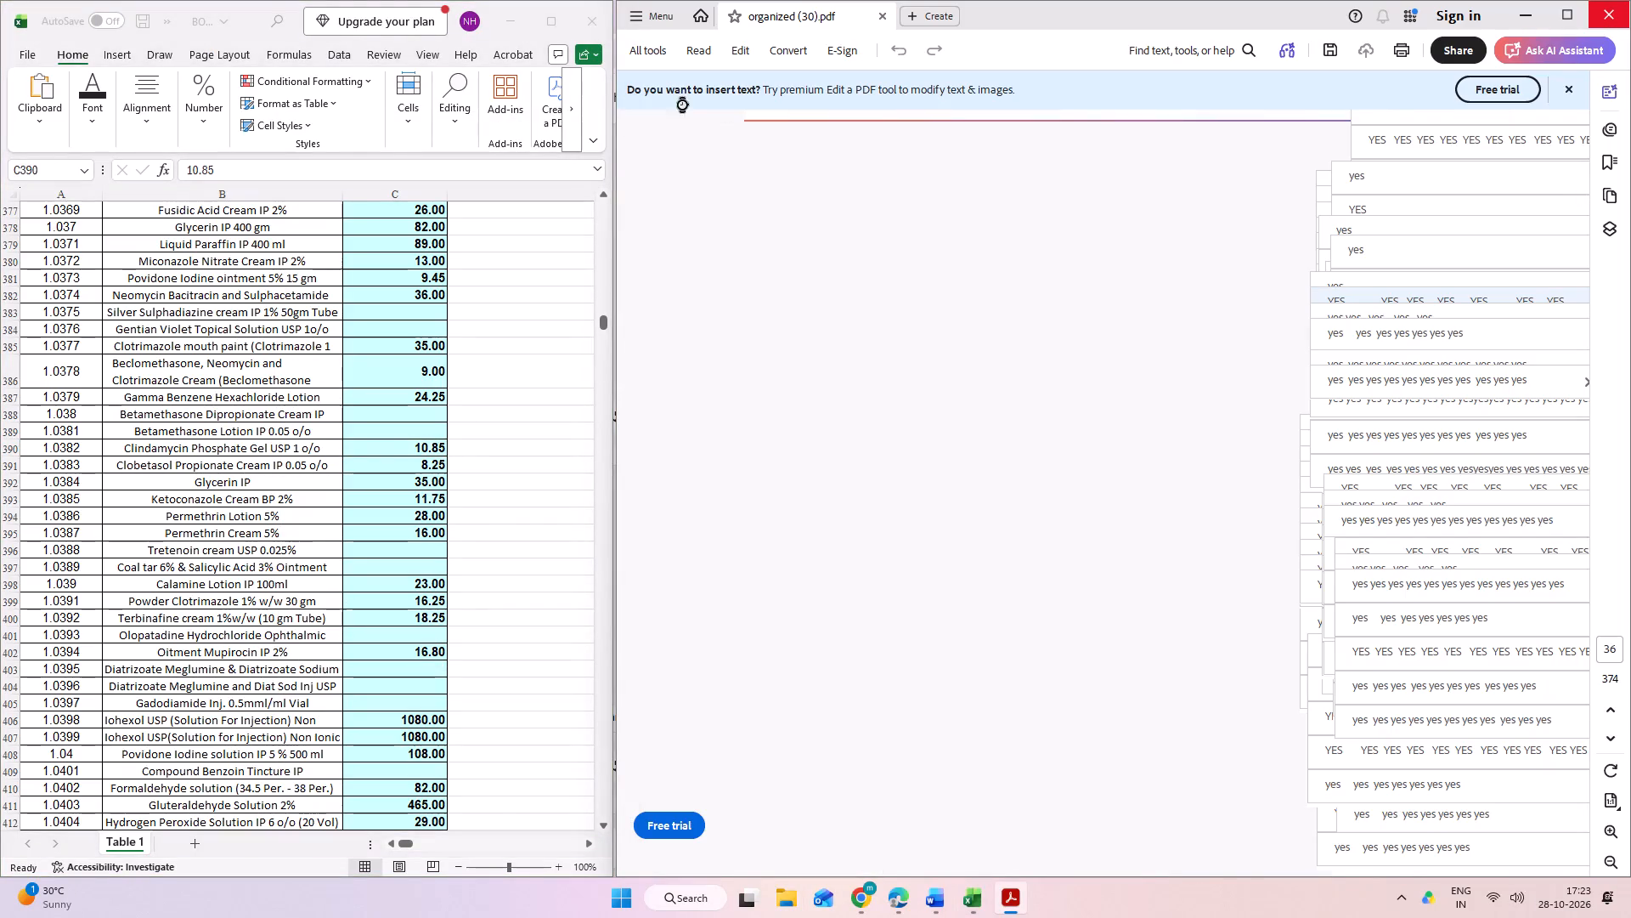
# Close the BOQQQ workbook in Excel.
pyautogui.click(603, 30)
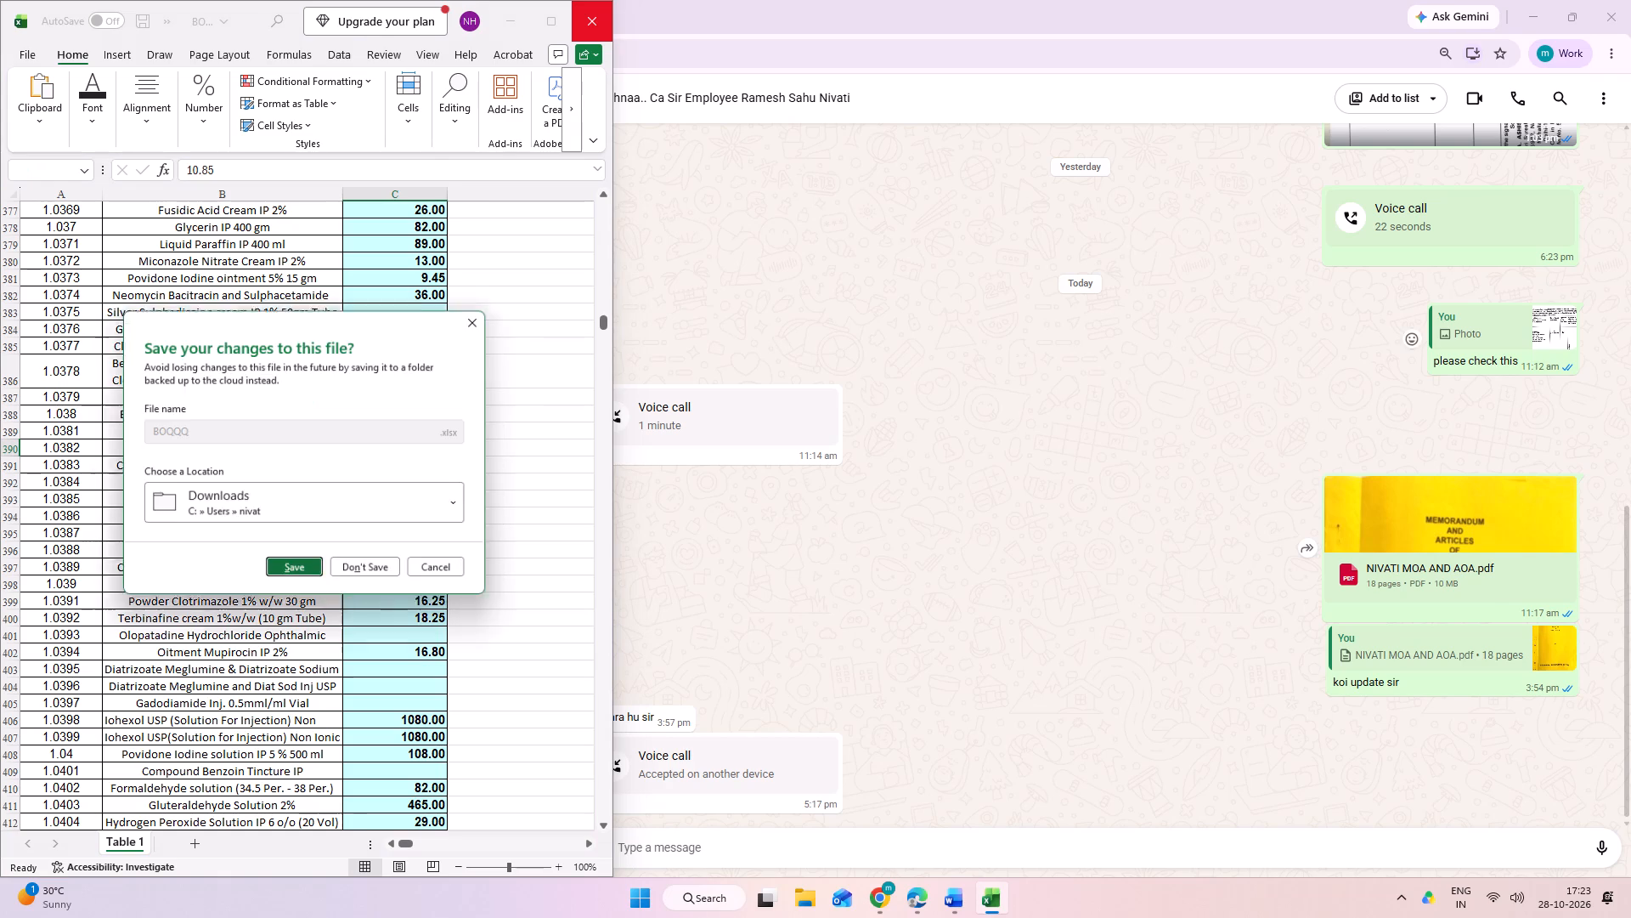